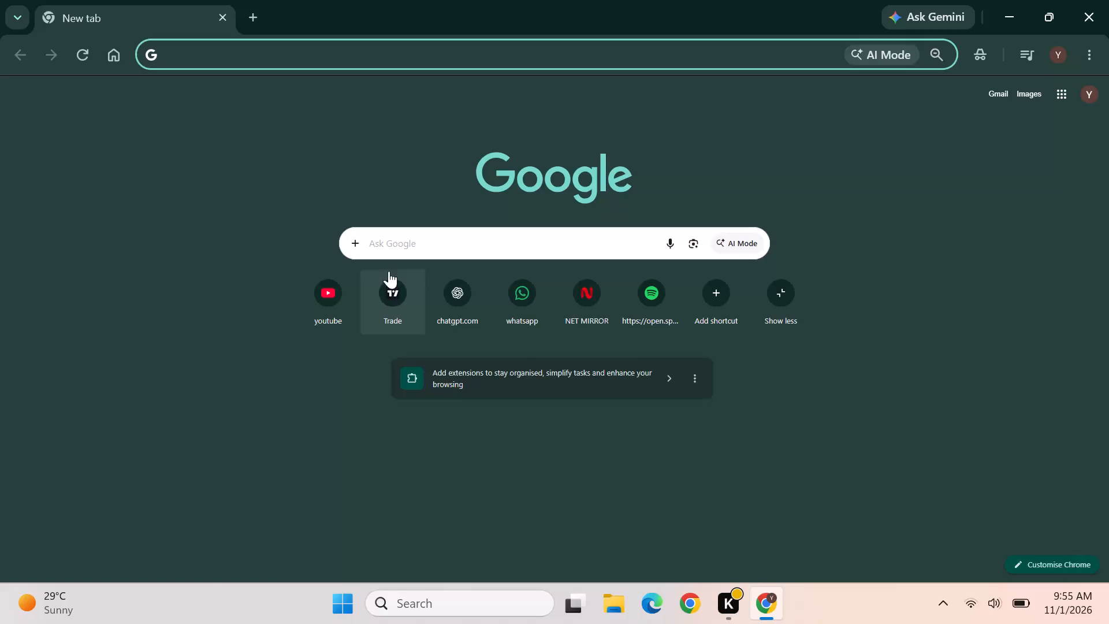
# Restore the maximized browser window down to its smaller floating size, uncovering the desktop.
pyautogui.click(1056, 7)
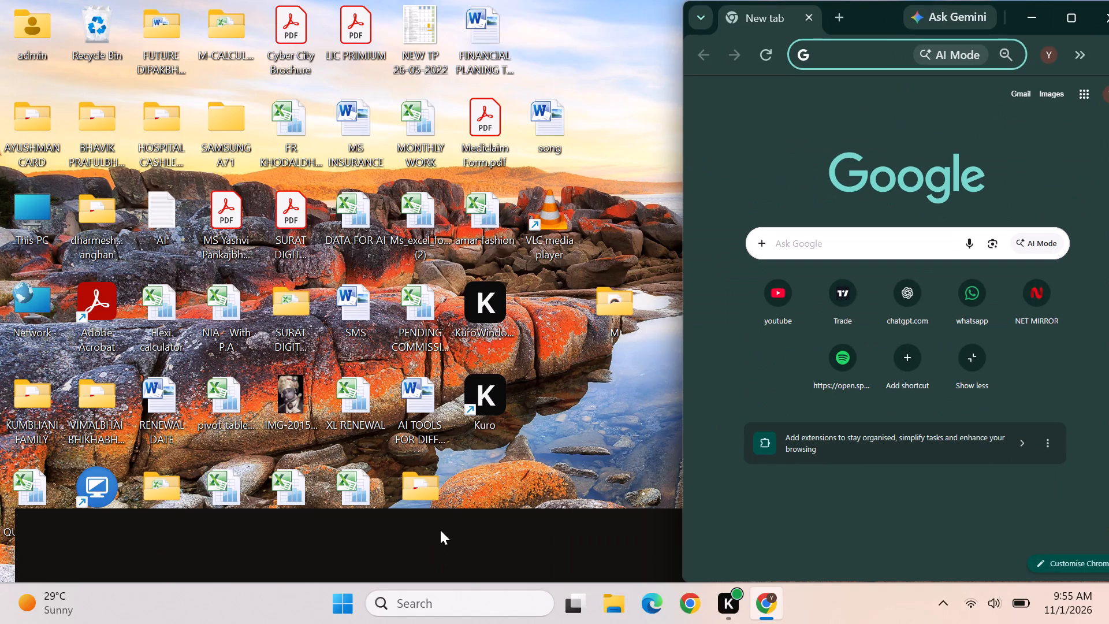
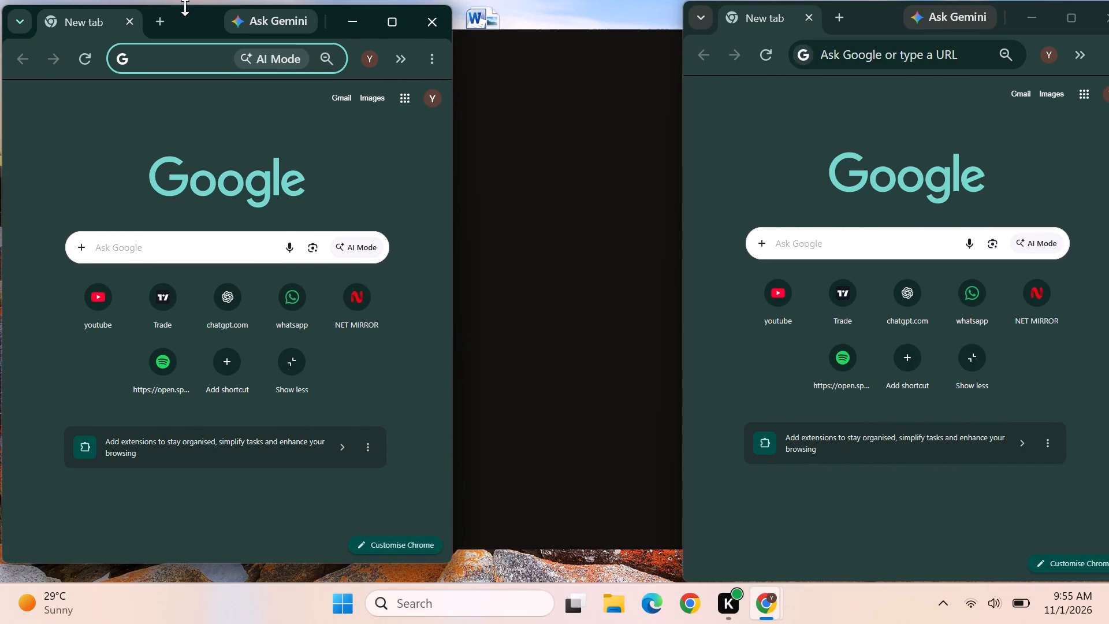
# Stretch the first browser window to full height and widen it until it meets the second browser window.
pyautogui.moveTo(185, 7); pyautogui.dragTo(186, 1)
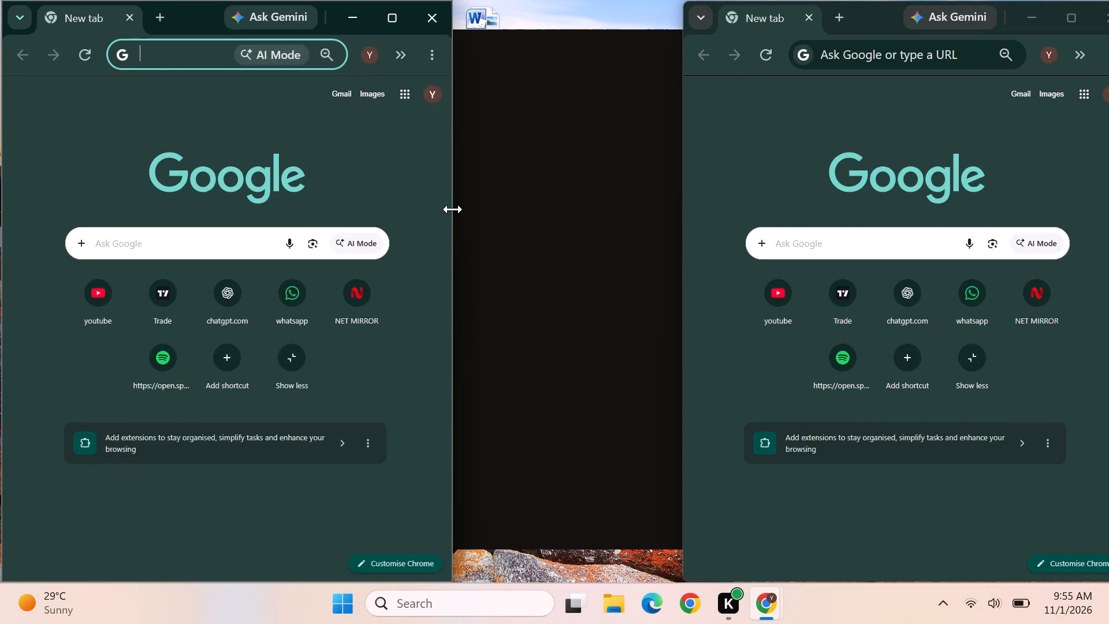
pyautogui.moveTo(453, 209); pyautogui.dragTo(682, 184)
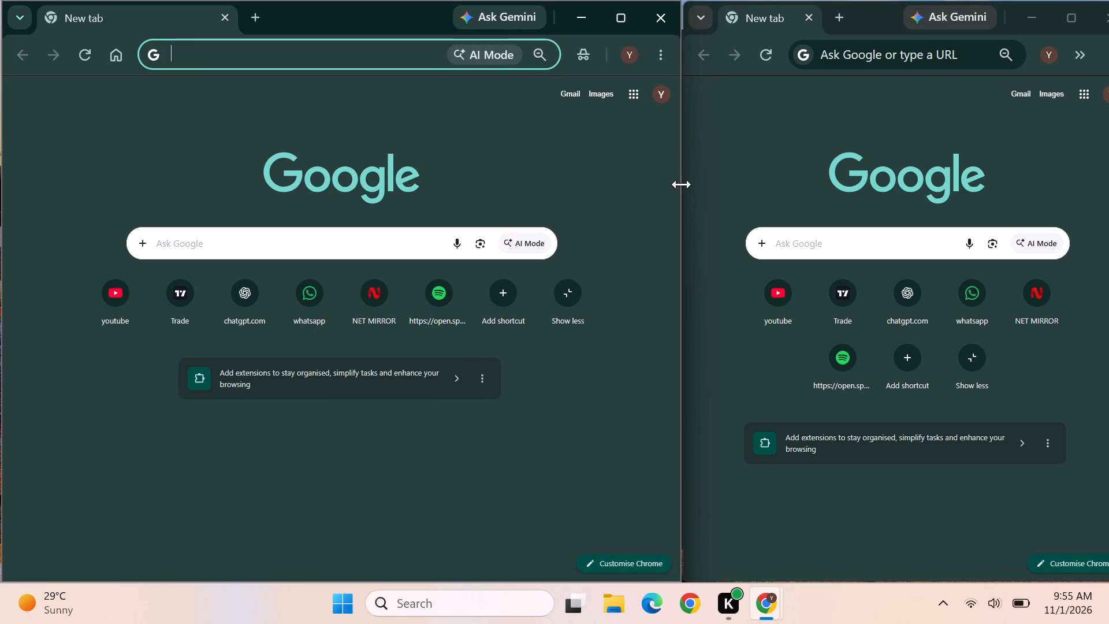
pyautogui.moveTo(682, 184); pyautogui.dragTo(683, 184)
# Open YouTube in the second browser window.
pyautogui.click(754, 309)
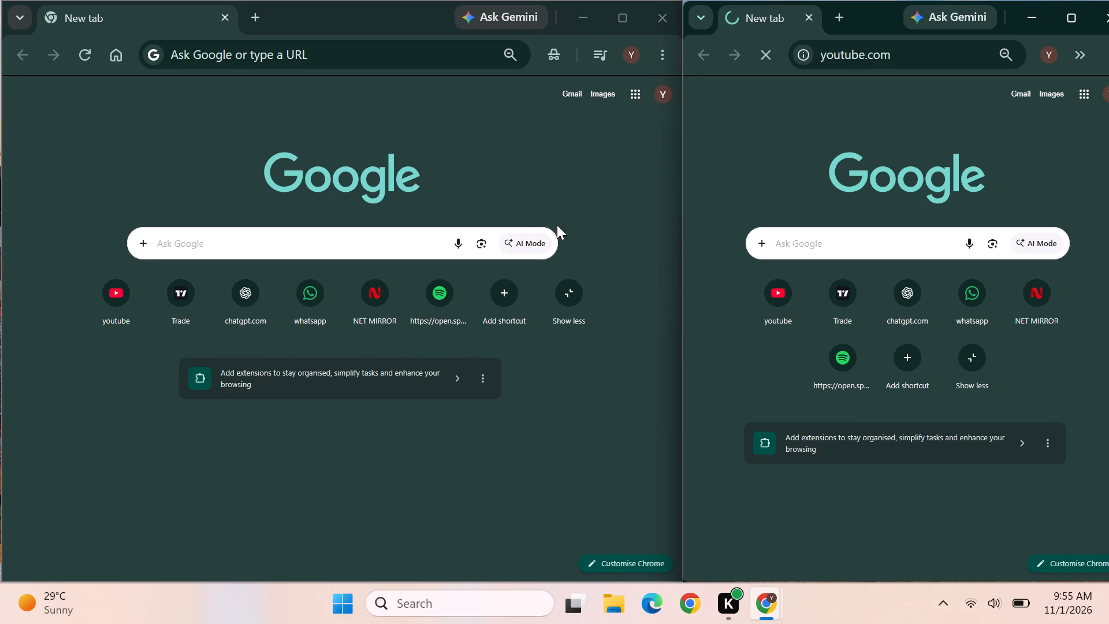
# Search for the suggested Canva company entry in the first browser window.
pyautogui.click(306, 64)
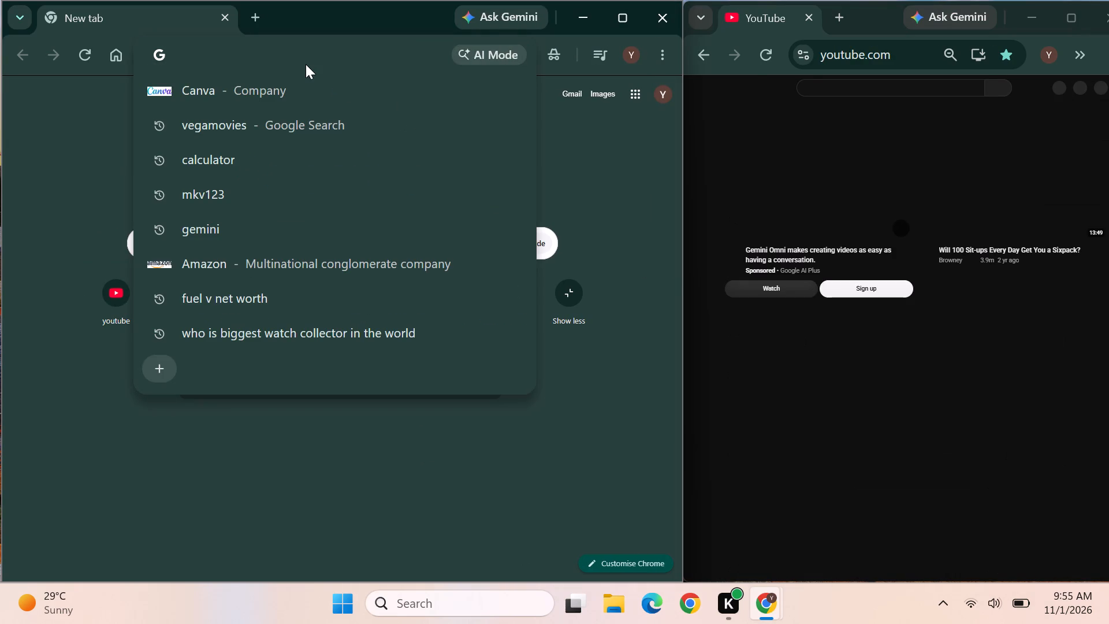
pyautogui.click(275, 85)
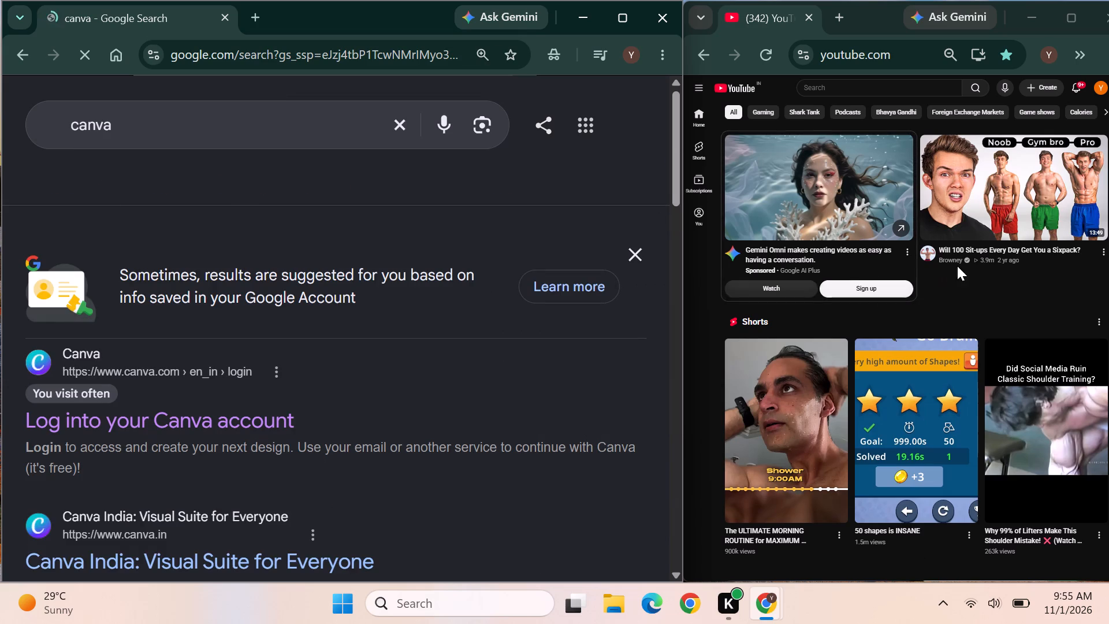
# Open the "Canva India: Visual Suite for Everyone" result from the Canva search results.
pyautogui.press('Down')
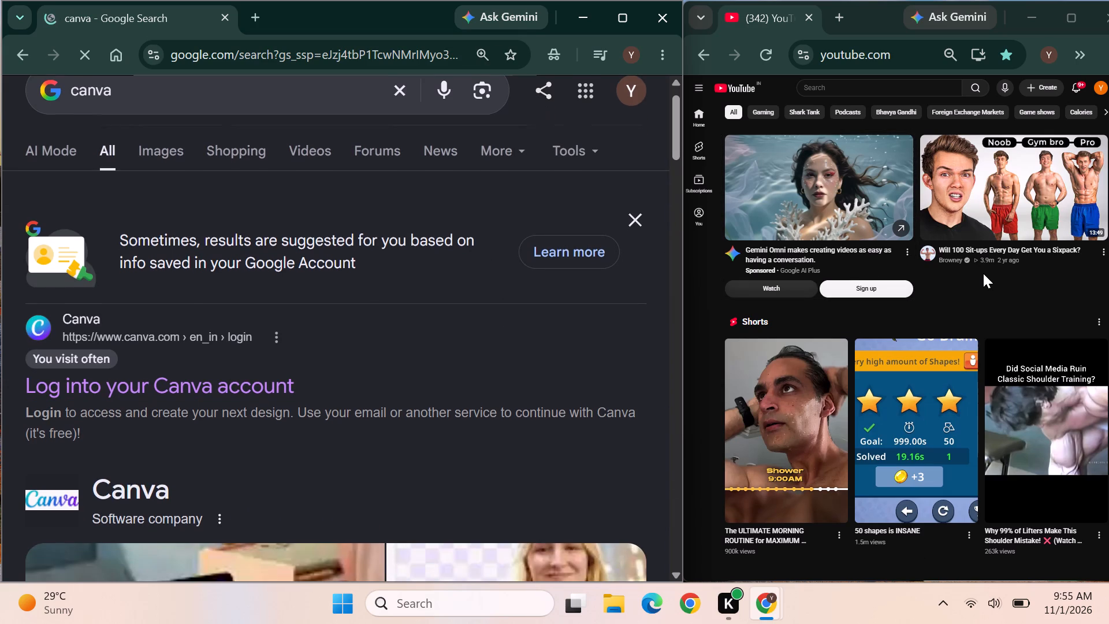
pyautogui.press('Up')
pyautogui.press('Down')
pyautogui.press('Down')
pyautogui.press('Down')
pyautogui.press('Down')
pyautogui.press('Down')
pyautogui.press('Down')
pyautogui.press('Down')
pyautogui.press('Down')
pyautogui.press('Down')
pyautogui.press('Down')
pyautogui.press('Down')
pyautogui.press('Down')
pyautogui.press('Down')
pyautogui.press('Down')
pyautogui.press('Down')
pyautogui.press('Down')
pyautogui.press('Down')
pyautogui.press('Down')
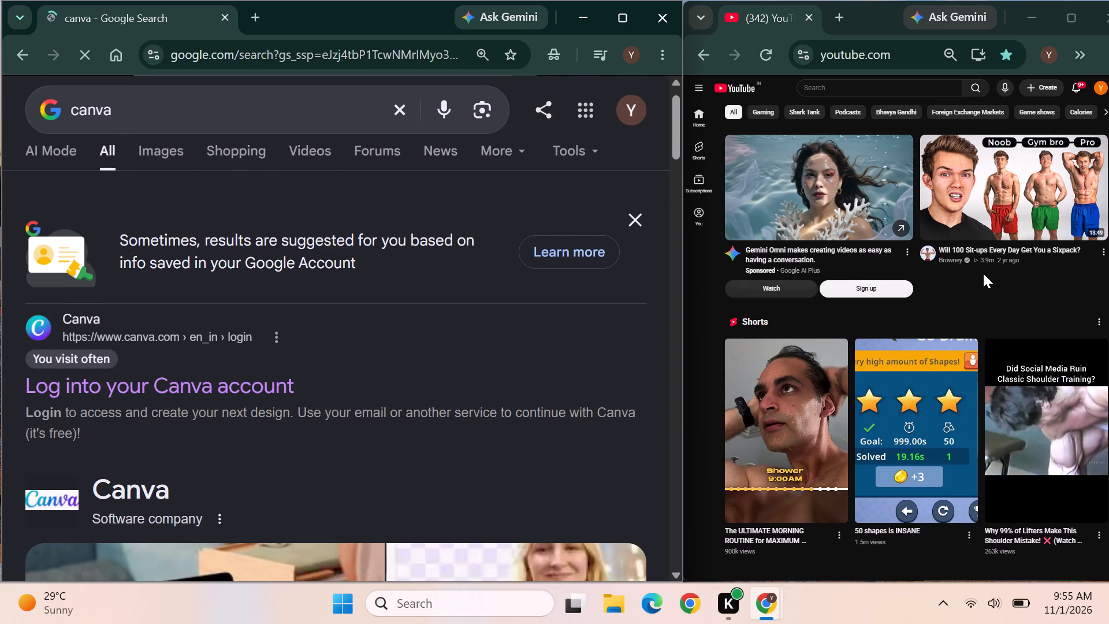
pyautogui.press('Down')
pyautogui.press('Up')
pyautogui.press('Up')
pyautogui.press('Up')
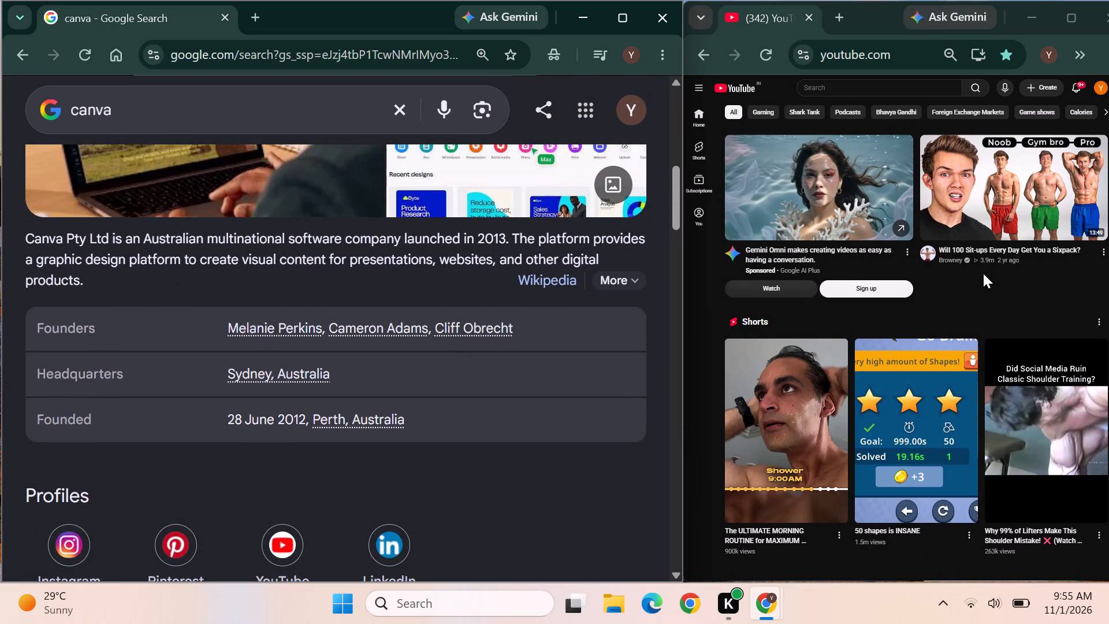
pyautogui.press('Up')
pyautogui.press('Down')
pyautogui.press('Down')
pyautogui.press('Down')
pyautogui.press('Down')
pyautogui.press('Down')
pyautogui.press('Down')
pyautogui.press('Down')
pyautogui.press('Down')
pyautogui.press('Down')
pyautogui.press('Down')
pyautogui.press('Down')
pyautogui.press('Down')
pyautogui.press('Down')
pyautogui.press('Down')
pyautogui.press('Down')
pyautogui.press('Down')
pyautogui.press('Down')
pyautogui.press('Down')
pyautogui.press('Down')
pyautogui.press('Down')
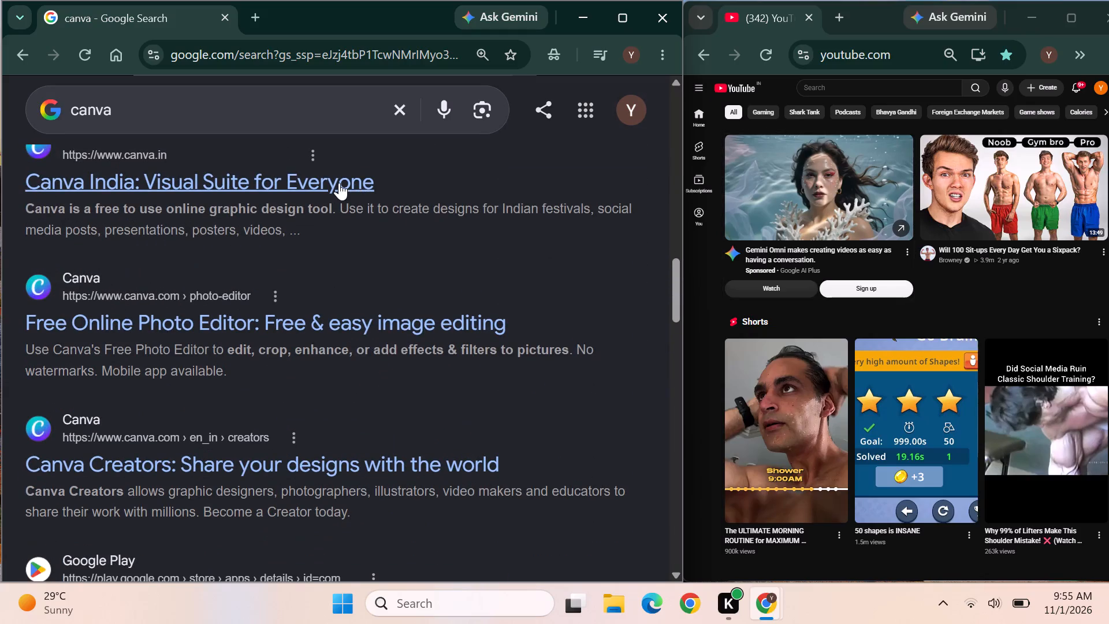
pyautogui.click(339, 183)
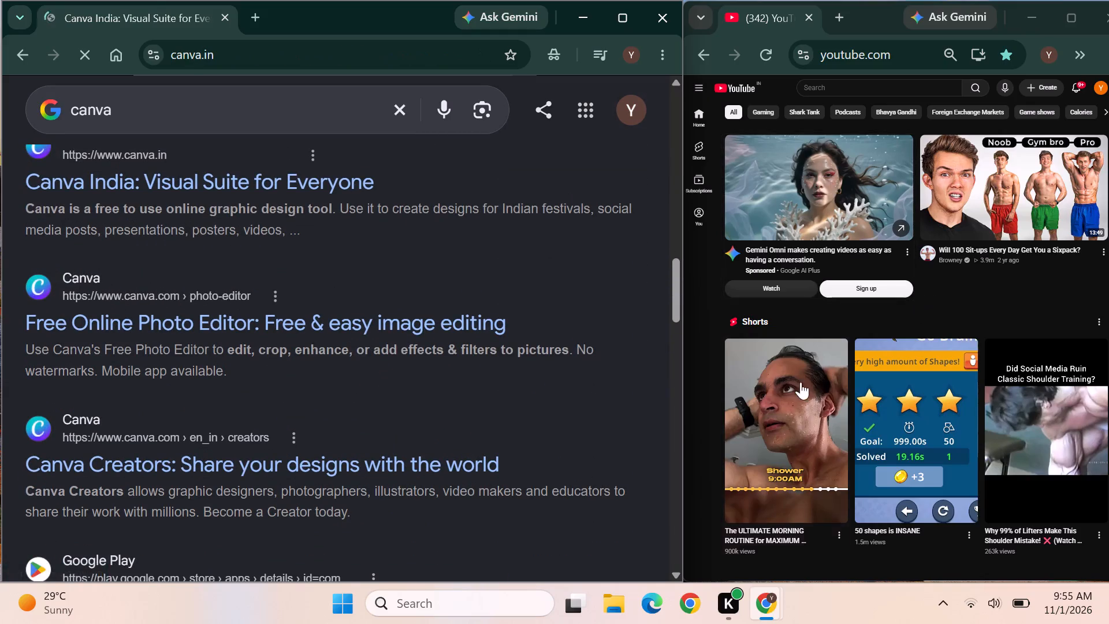
# Browse the YouTube home feed and open the Tonde Gamer video "Skorp New Gun only in Solo vs Squad".
pyautogui.click(1026, 303)
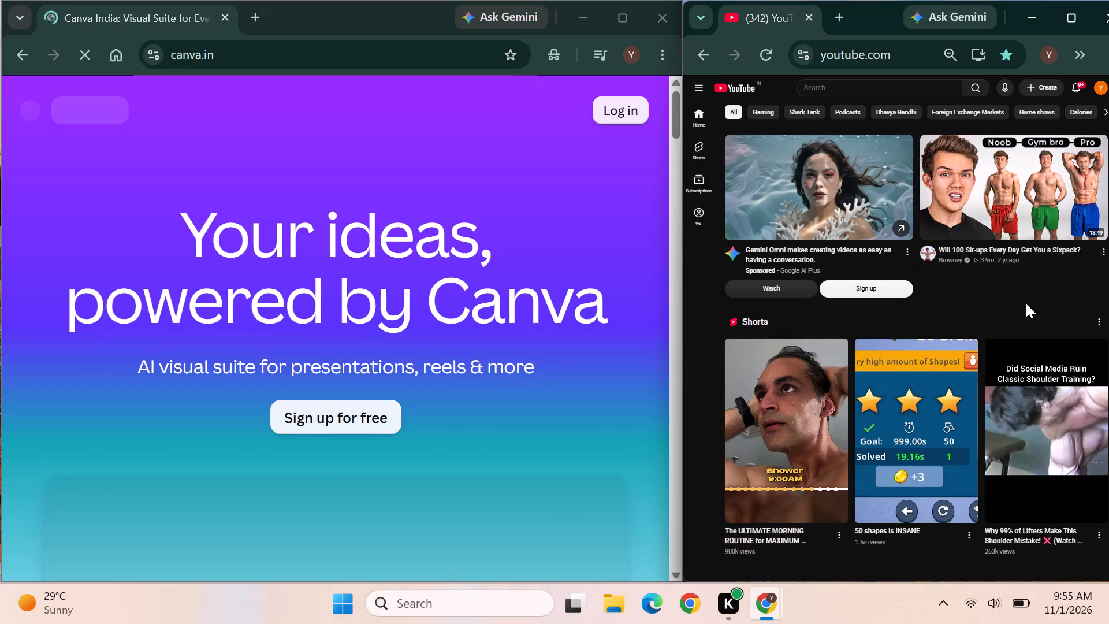
pyautogui.press('Down')
pyautogui.press('Down')
pyautogui.press('Down')
pyautogui.press('Down')
pyautogui.press('Down')
pyautogui.press('Down')
pyautogui.press('Down')
pyautogui.press('Down')
pyautogui.press('Down')
pyautogui.press('Down')
pyautogui.press('Down')
pyautogui.press('Down')
pyautogui.press('Down')
pyautogui.press('Down')
pyautogui.press('Down')
pyautogui.press('Down')
pyautogui.press('Down')
pyautogui.press('Down')
pyautogui.press('Down')
pyautogui.press('Down')
pyautogui.press('Down')
pyautogui.press('Down')
pyautogui.press('Down')
pyautogui.press('Down')
pyautogui.press('Down')
pyautogui.press('Down')
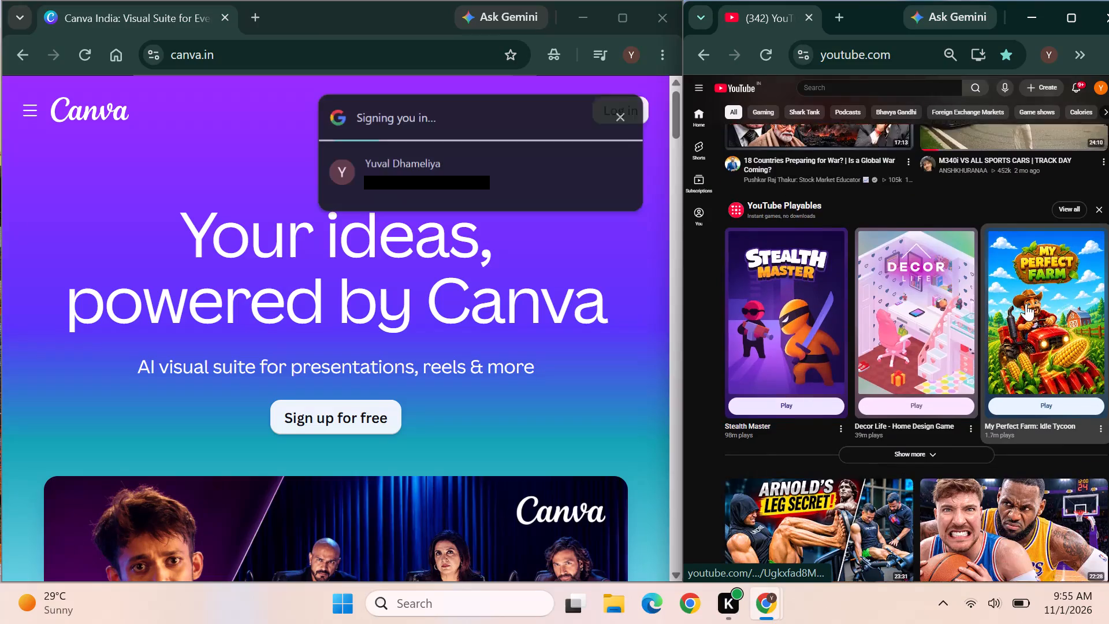
pyautogui.press('Down')
pyautogui.press('Down')
pyautogui.press('Down')
pyautogui.press('Down')
pyautogui.press('Down')
pyautogui.press('Down')
pyautogui.press('Down')
pyautogui.press('Down')
pyautogui.press('Down')
pyautogui.press('Down')
pyautogui.press('Down')
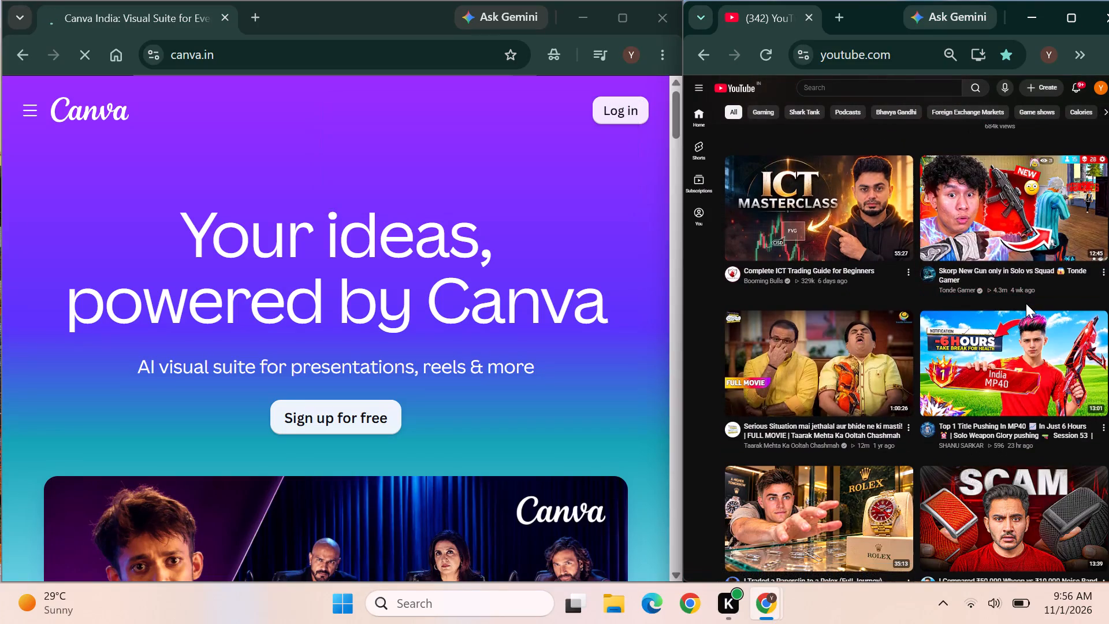
pyautogui.press('Down')
pyautogui.click(978, 193)
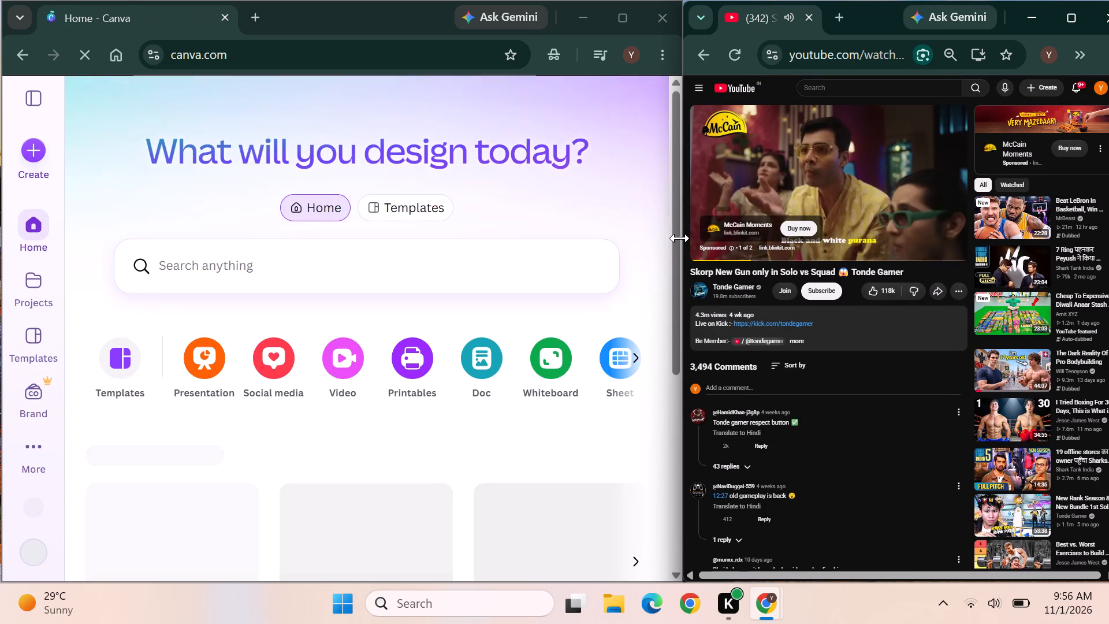
# Zoom in the YouTube video page by one level.
pyautogui.click(882, 360)
pyautogui.hotkey('ctrl', '=')
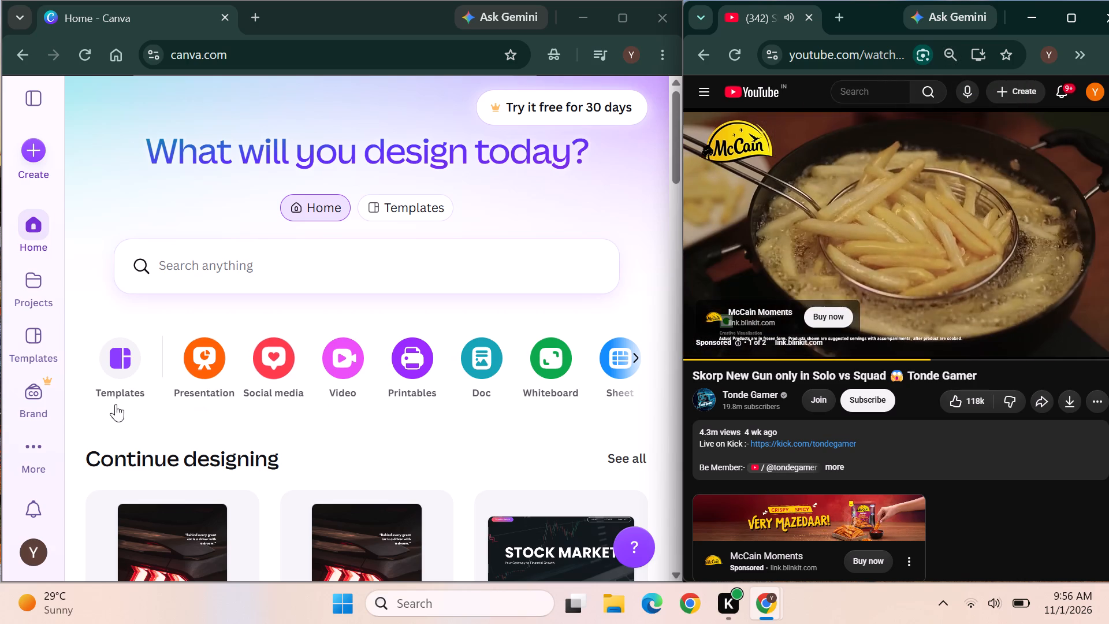
# Create a blank Presentation (16:9) from Canva's Presentation templates page.
pyautogui.click(113, 363)
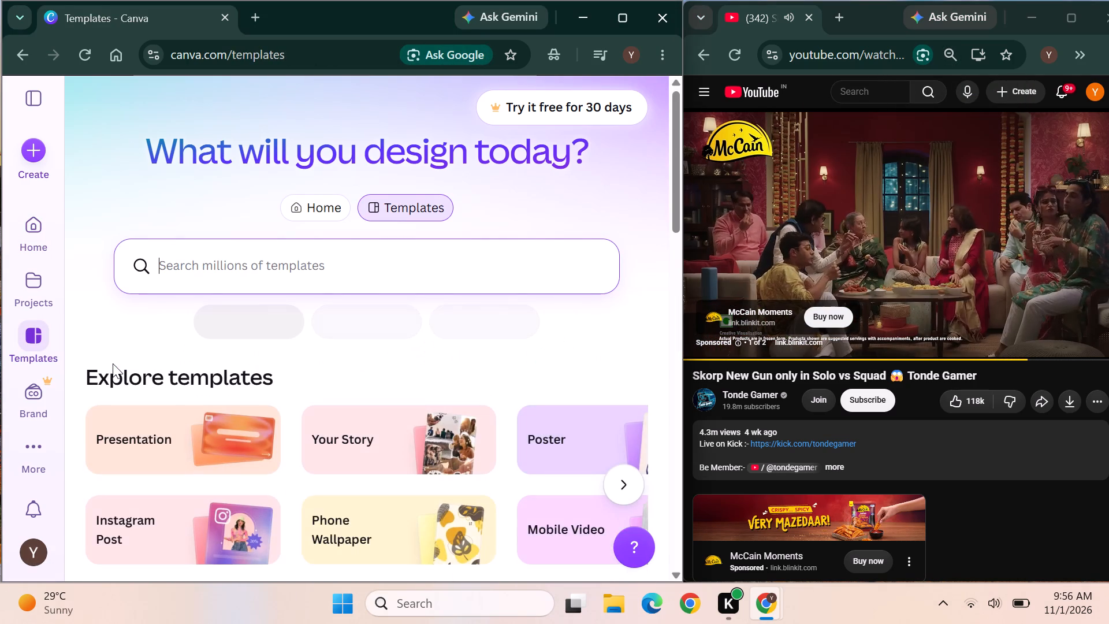
pyautogui.click(192, 455)
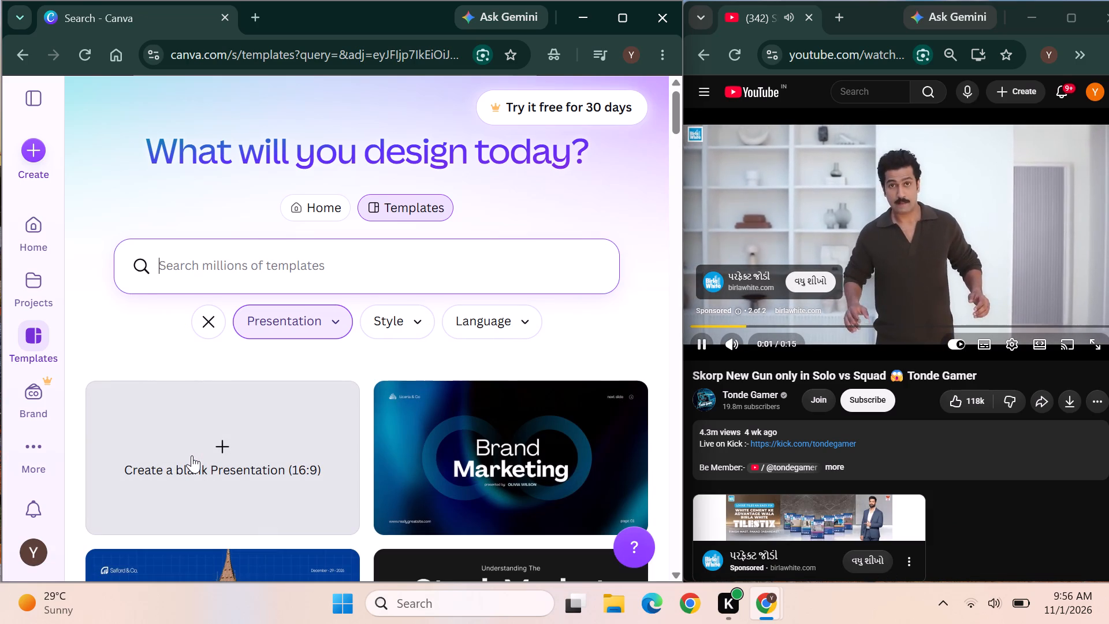
pyautogui.moveTo(192, 455); pyautogui.dragTo(241, 451)
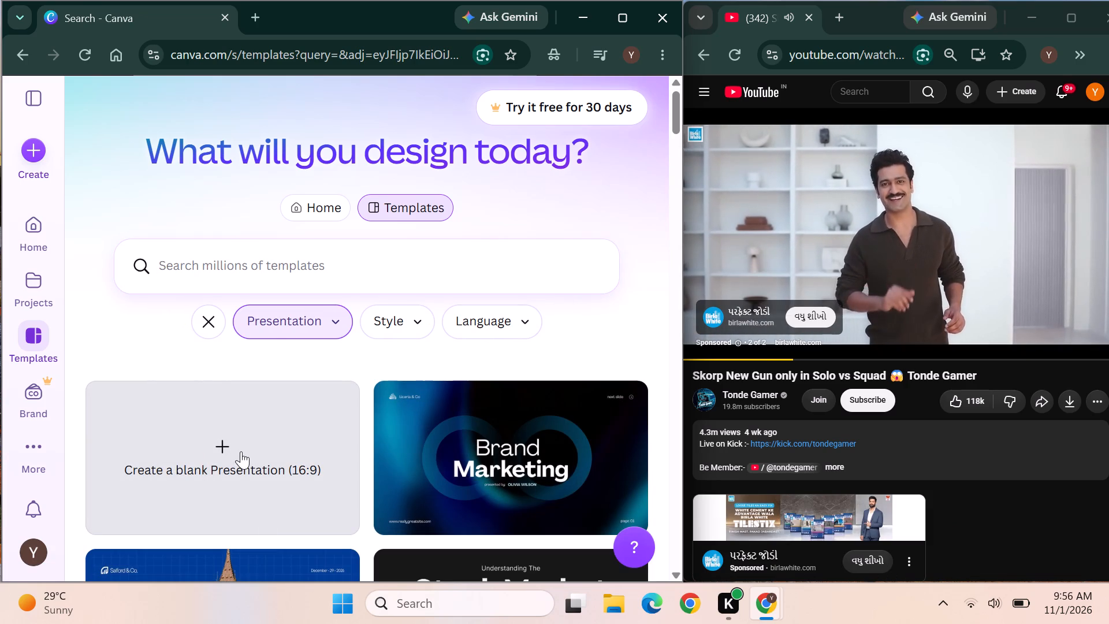
pyautogui.click(241, 451)
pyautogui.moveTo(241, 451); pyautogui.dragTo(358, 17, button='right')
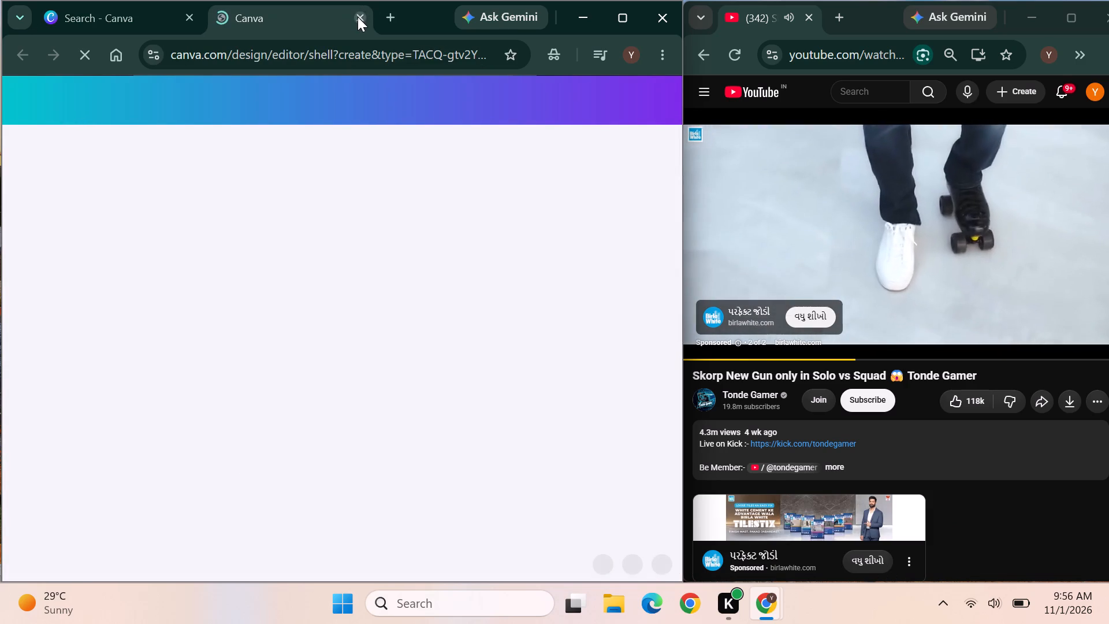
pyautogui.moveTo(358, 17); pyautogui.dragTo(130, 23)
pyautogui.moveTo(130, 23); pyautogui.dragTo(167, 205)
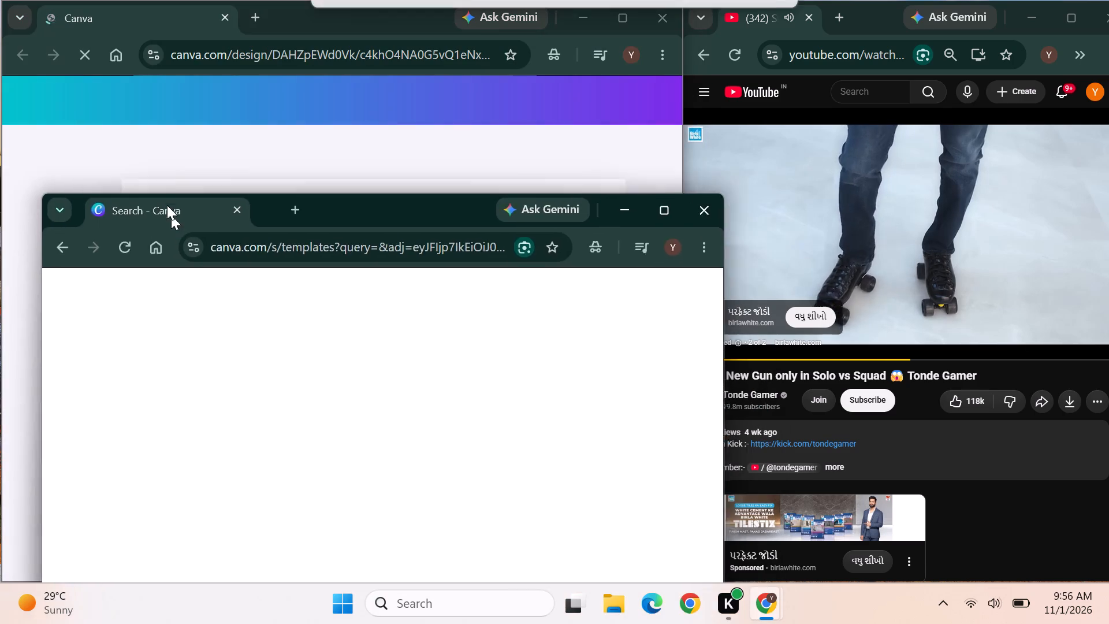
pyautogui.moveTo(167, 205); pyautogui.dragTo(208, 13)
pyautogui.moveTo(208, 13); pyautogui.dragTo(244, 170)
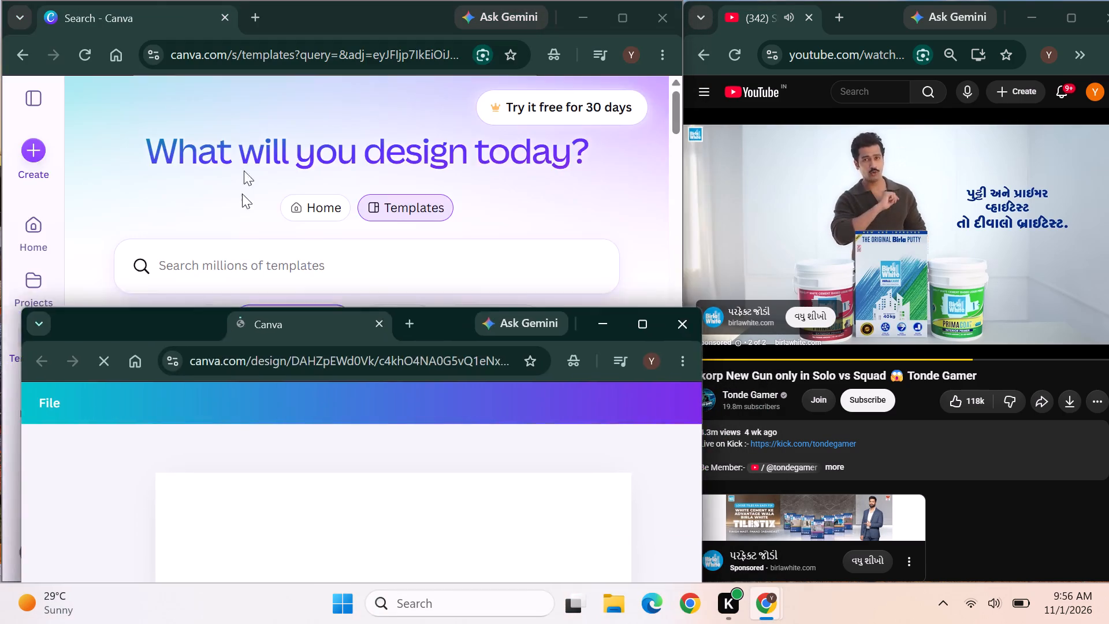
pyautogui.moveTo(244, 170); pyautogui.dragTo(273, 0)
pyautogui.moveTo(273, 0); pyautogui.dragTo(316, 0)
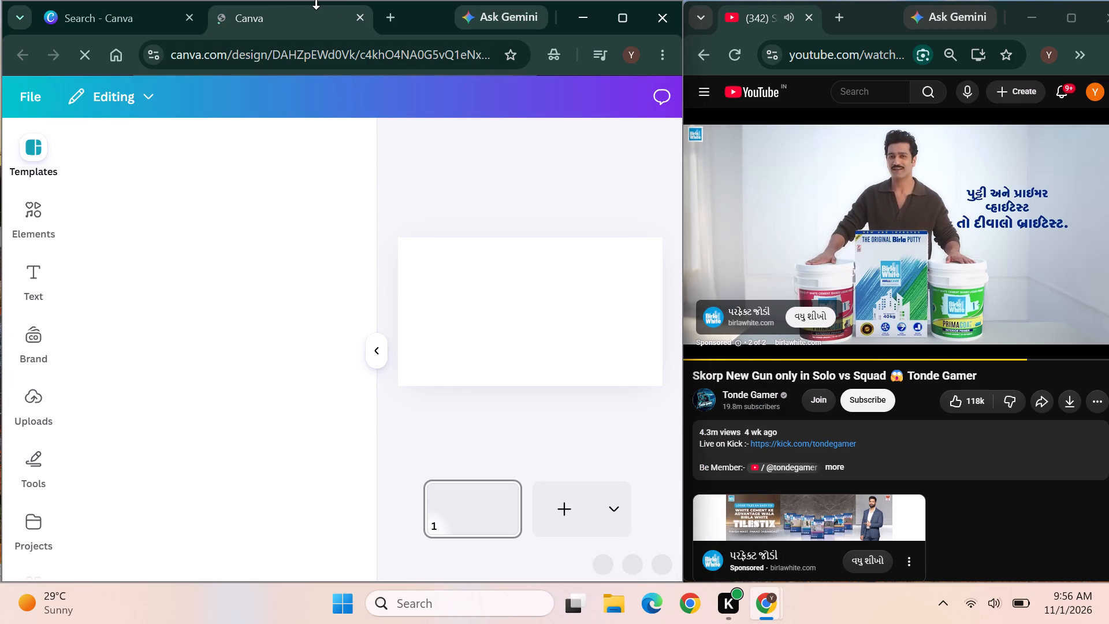
# Return the Canva window from full height to its shorter floating height.
pyautogui.moveTo(316, 0); pyautogui.dragTo(281, 0)
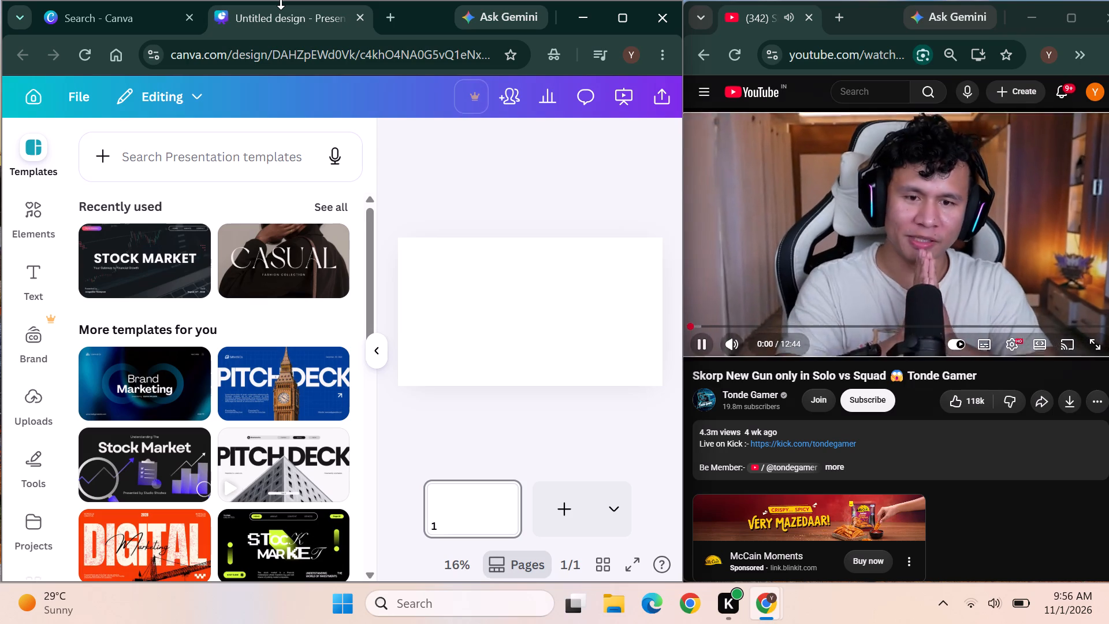
pyautogui.moveTo(281, 0); pyautogui.dragTo(273, 0)
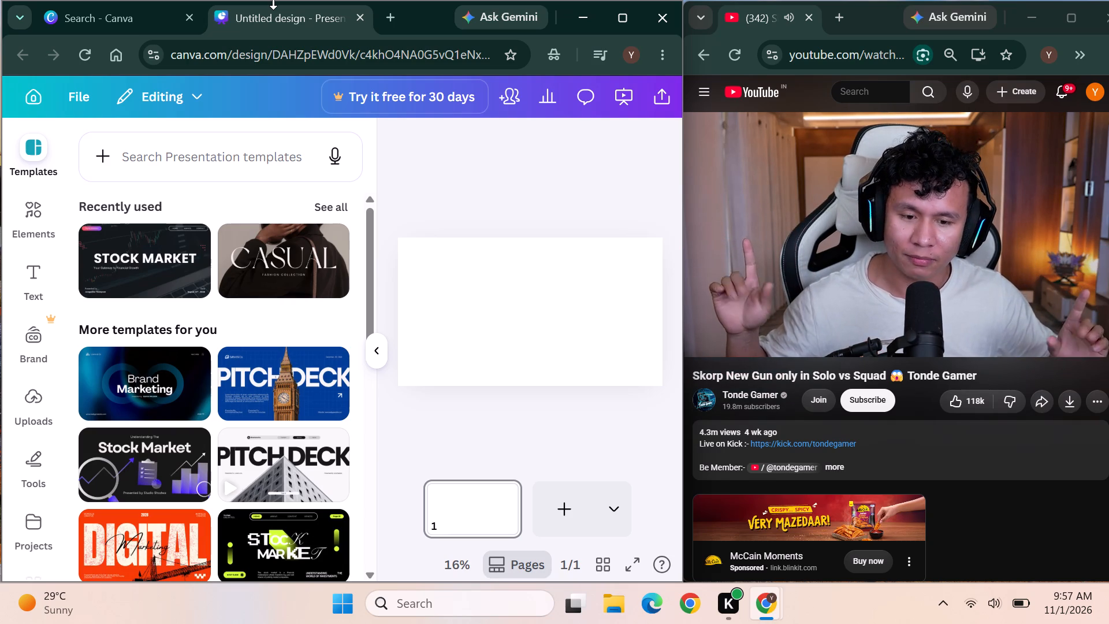
pyautogui.moveTo(273, 0); pyautogui.dragTo(293, 0)
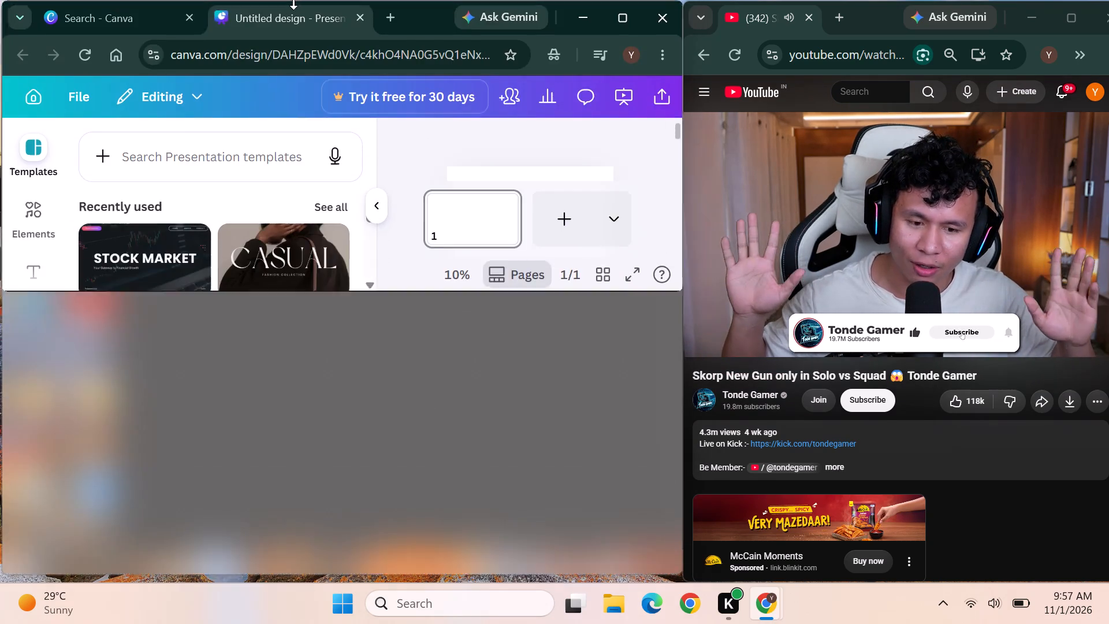
pyautogui.doubleClick(293, 0)
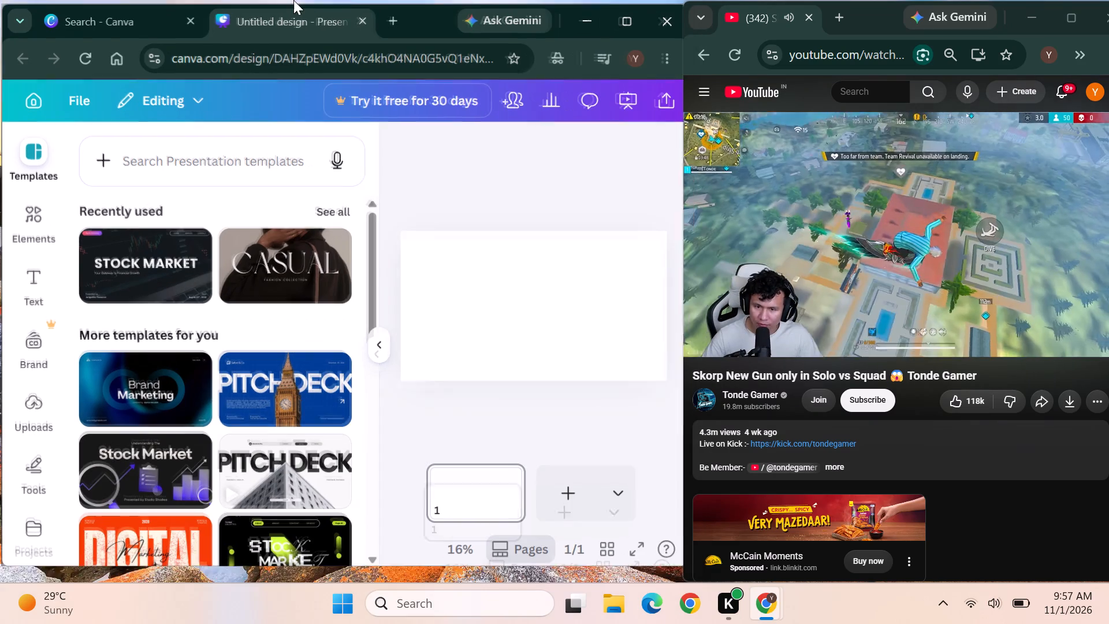
pyautogui.moveTo(293, 0); pyautogui.dragTo(290, 34)
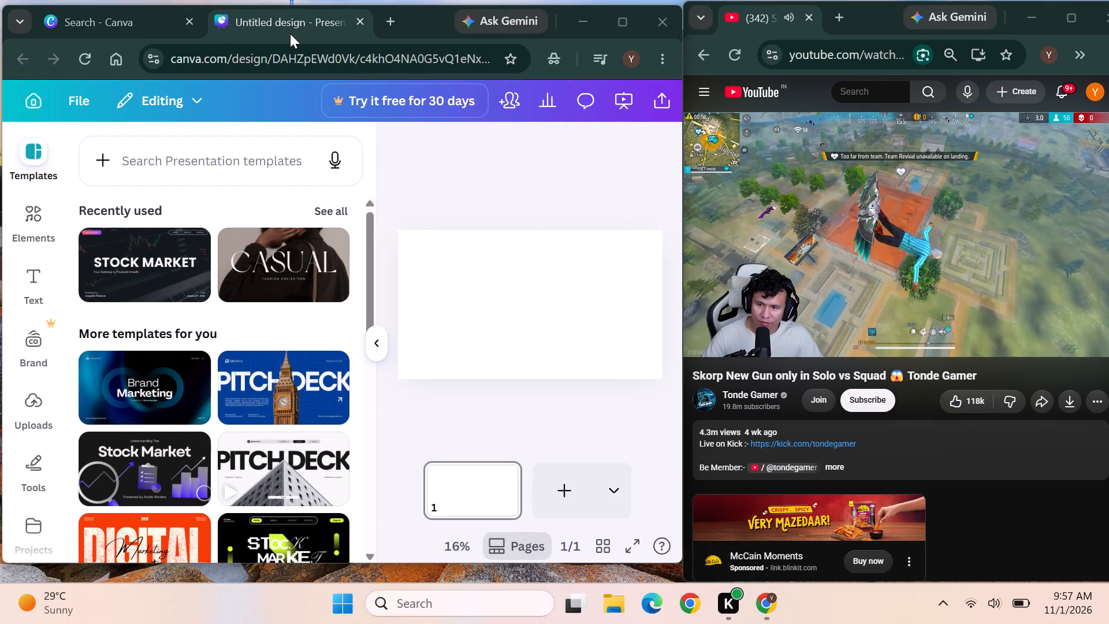
# Search the presentation templates using the recent term "fashion".
pyautogui.moveTo(290, 34); pyautogui.dragTo(204, 160)
pyautogui.click(204, 160)
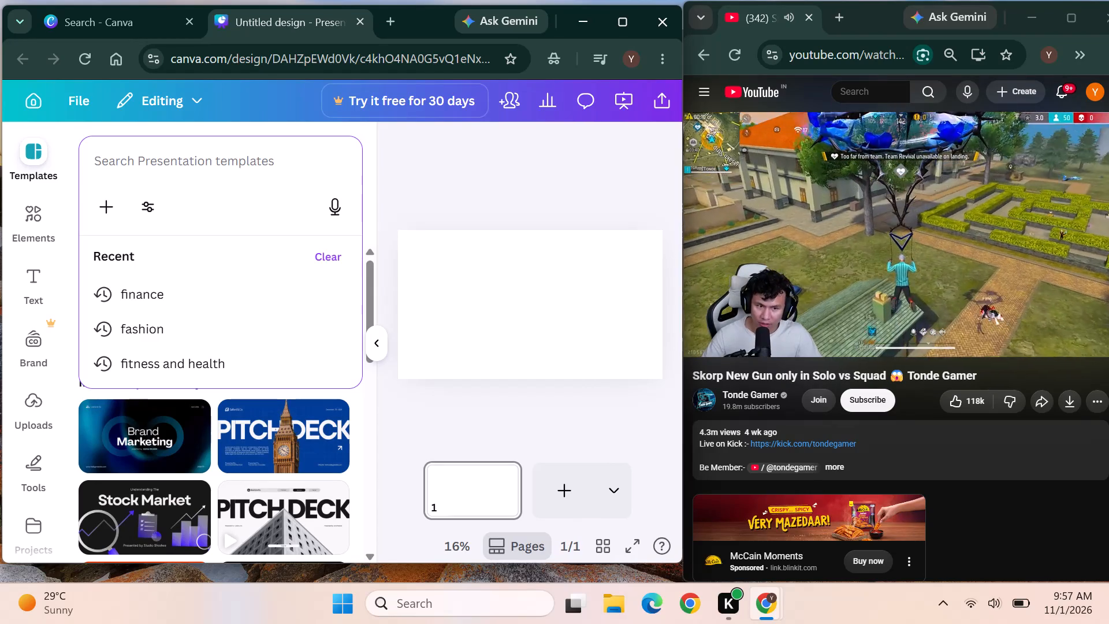
pyautogui.press('Down')
pyautogui.press('Down')
pyautogui.press('Return')
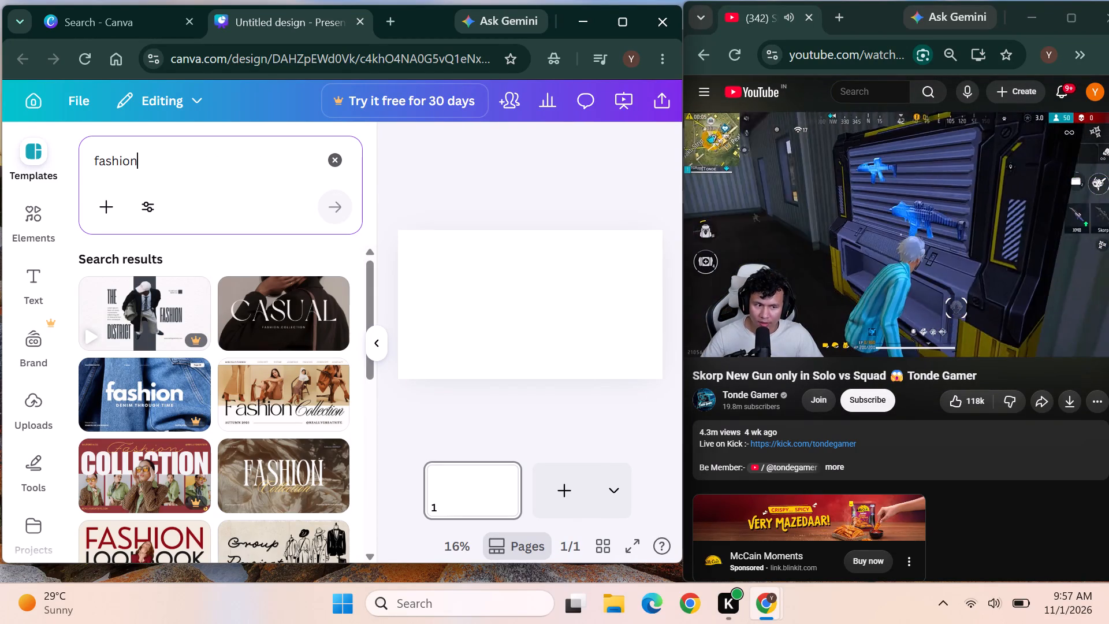
pyautogui.press('Up')
pyautogui.press('Up')
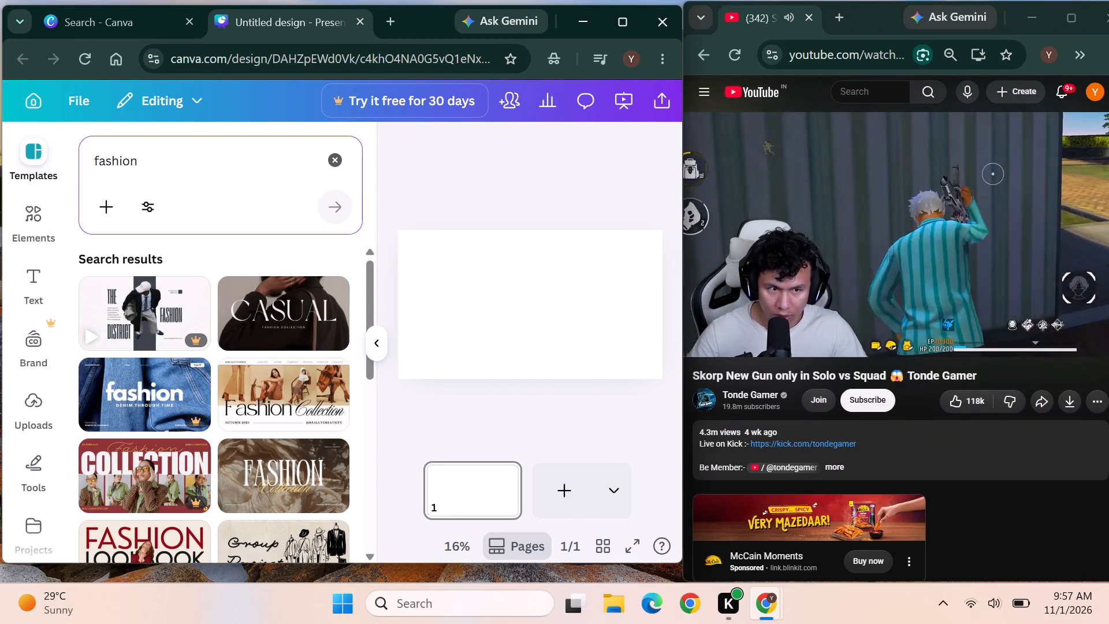
pyautogui.moveTo(204, 160); pyautogui.dragTo(138, 309)
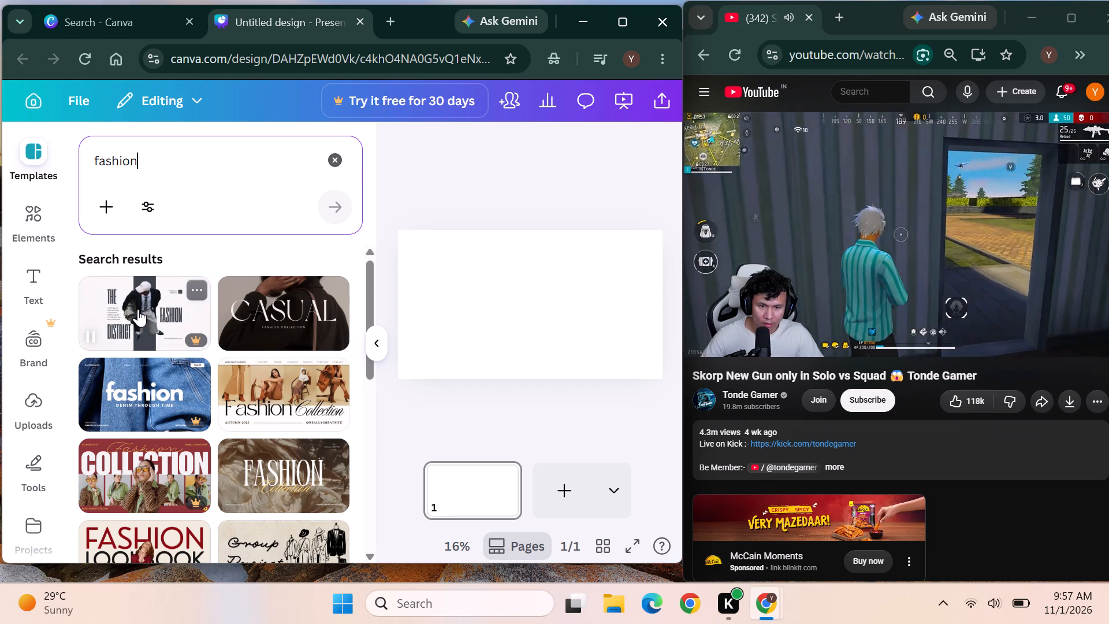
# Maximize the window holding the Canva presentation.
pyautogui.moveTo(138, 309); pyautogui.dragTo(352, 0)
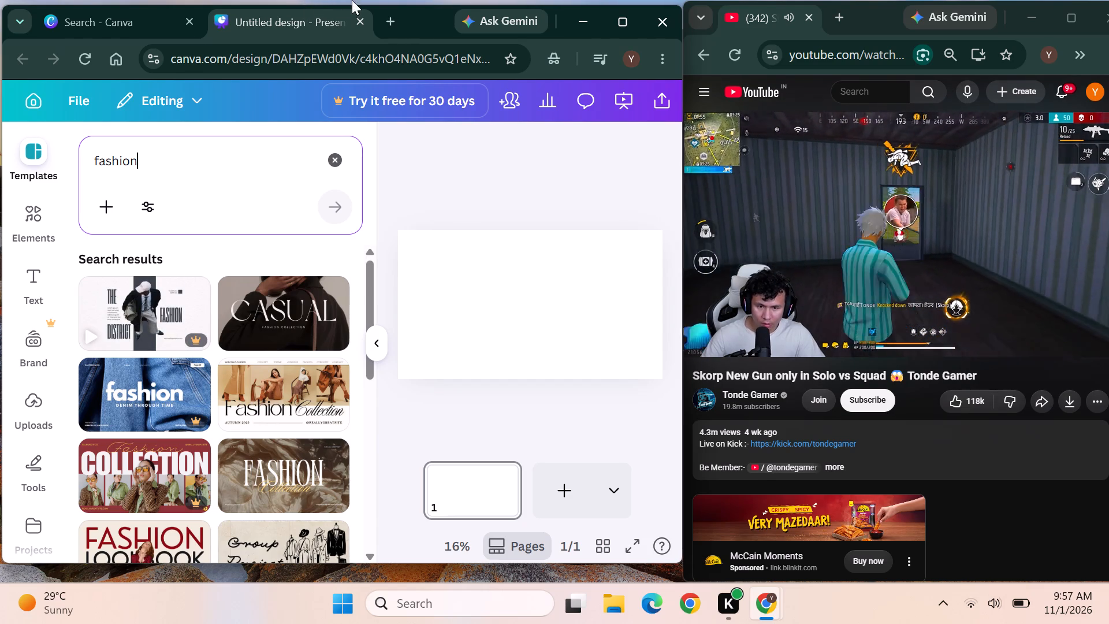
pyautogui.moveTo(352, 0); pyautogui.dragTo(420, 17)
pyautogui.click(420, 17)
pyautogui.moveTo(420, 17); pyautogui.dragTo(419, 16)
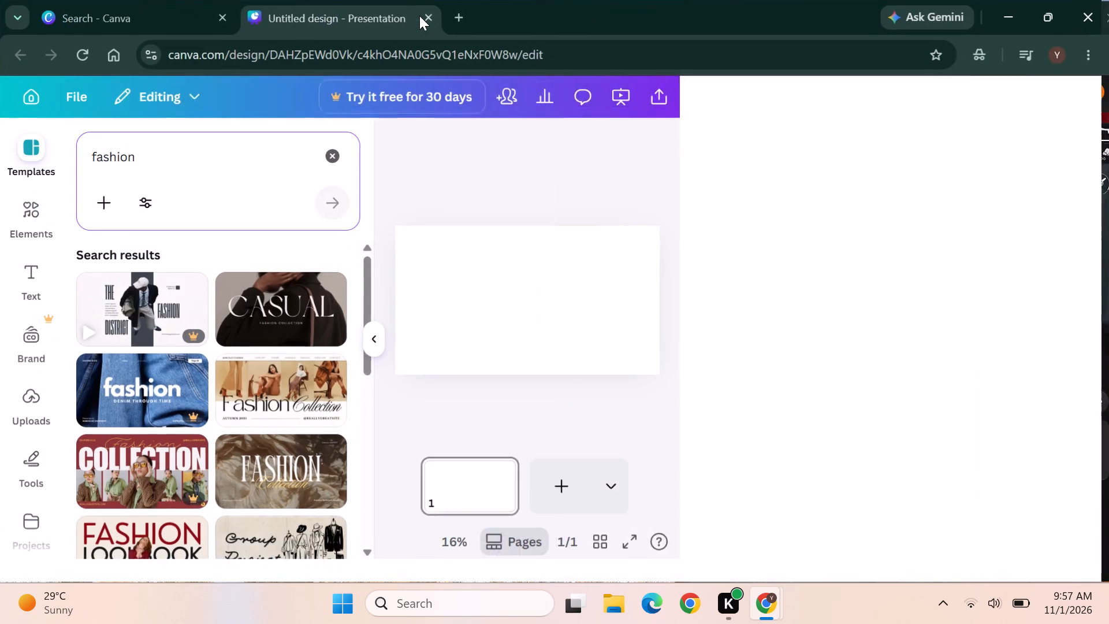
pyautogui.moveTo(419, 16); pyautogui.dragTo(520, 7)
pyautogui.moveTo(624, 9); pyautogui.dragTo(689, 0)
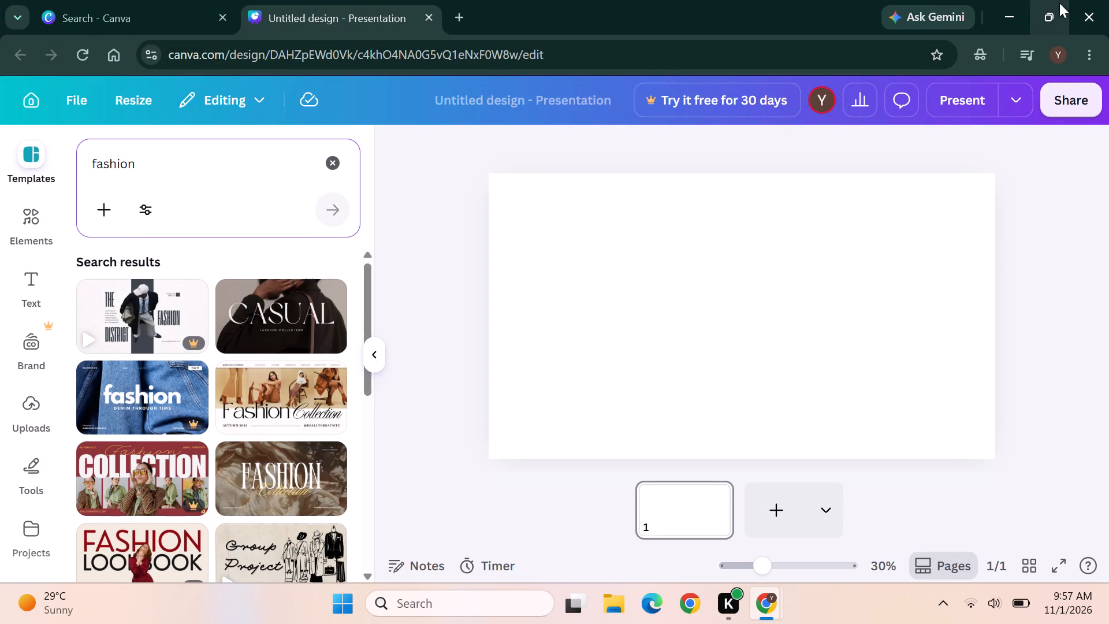
# Restore the Canva window down from full screen and maximize the YouTube window instead.
pyautogui.click(1051, 20)
pyautogui.moveTo(790, 33); pyautogui.dragTo(458, 5)
pyautogui.click(456, 5)
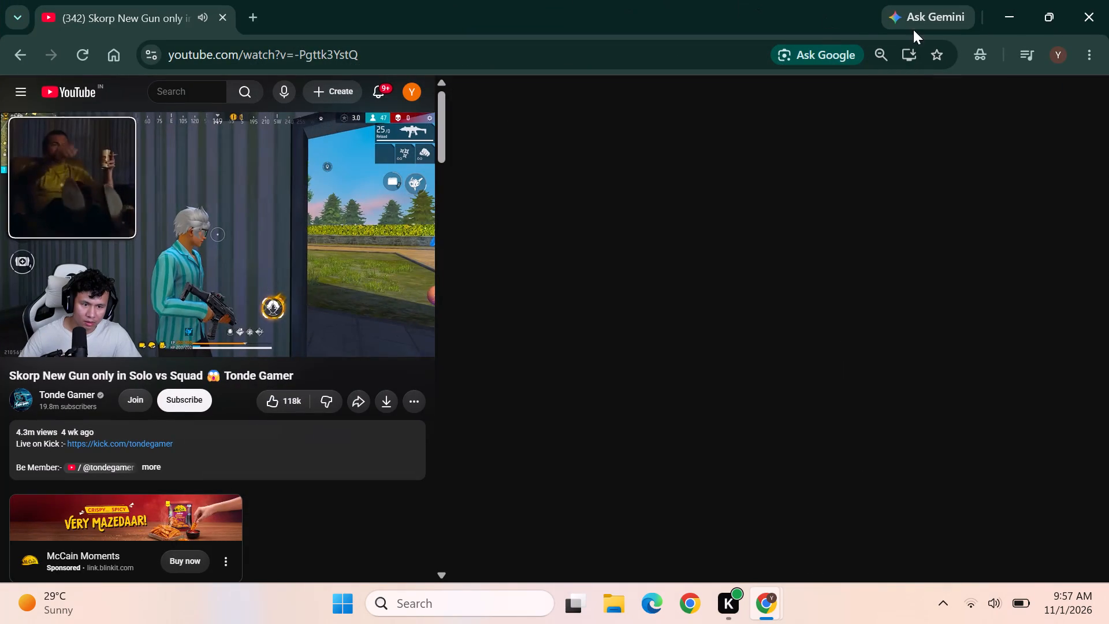
# Restore the YouTube window down from full screen so it sits beside the Canva window.
pyautogui.click(1052, 13)
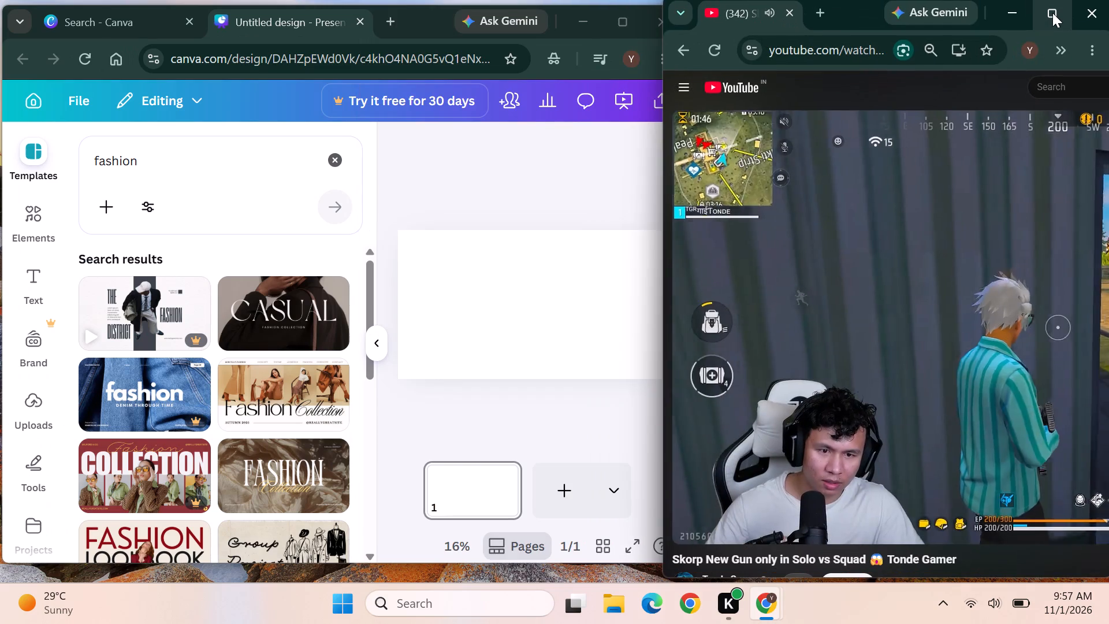
pyautogui.moveTo(1052, 13); pyautogui.dragTo(915, 57)
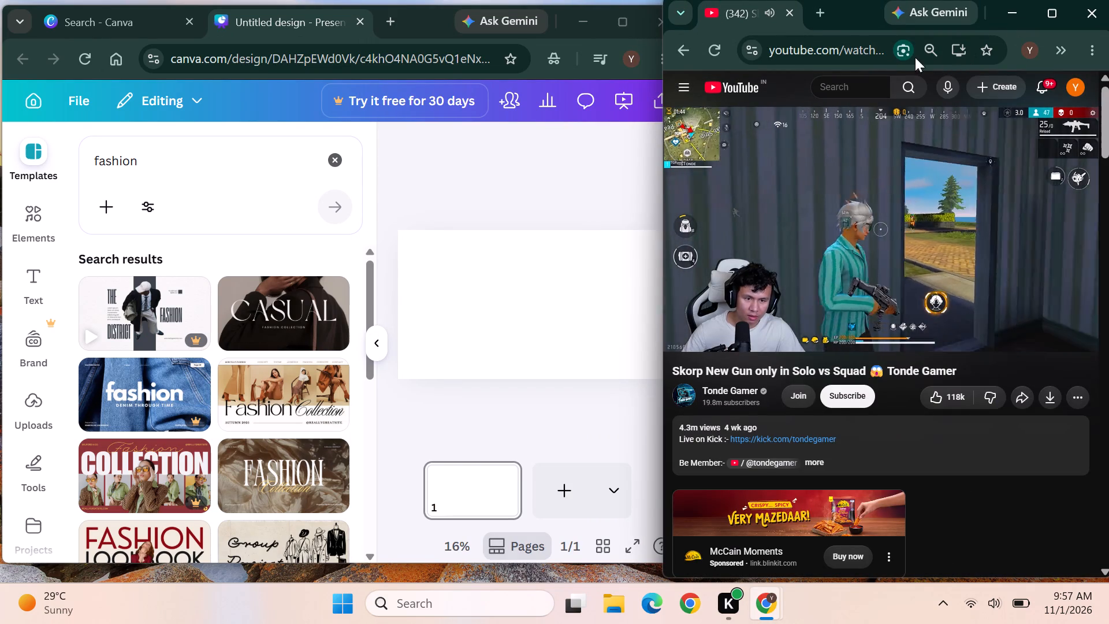
pyautogui.moveTo(915, 57); pyautogui.dragTo(522, 57)
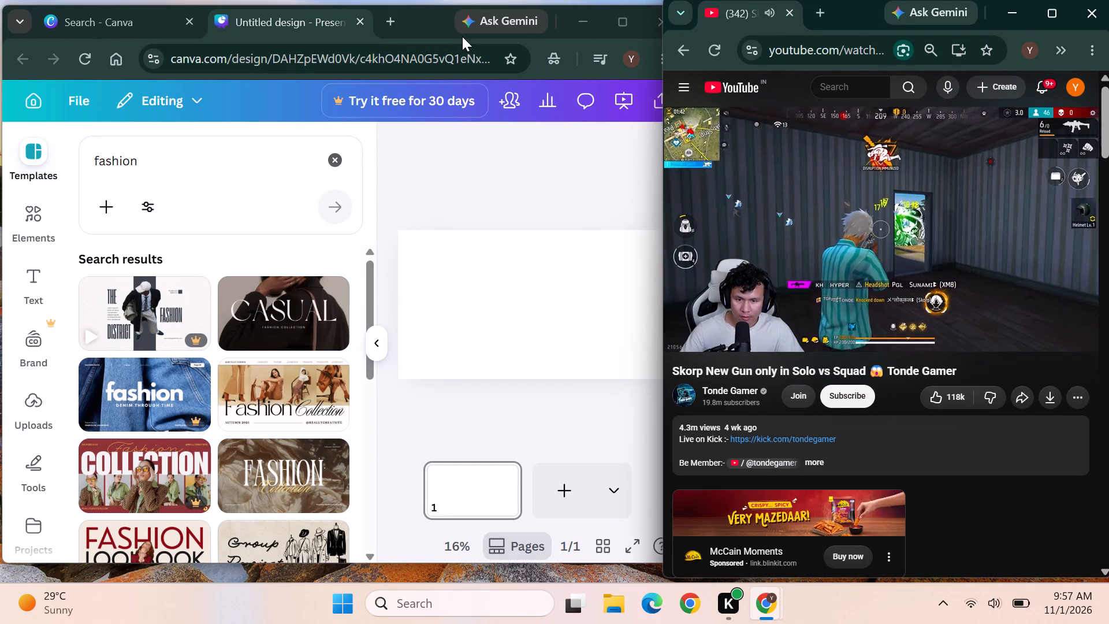
# Bring the Canva window to the front and shift it slightly upward so its edge overlaps the YouTube window.
pyautogui.moveTo(430, 20); pyautogui.dragTo(423, 5)
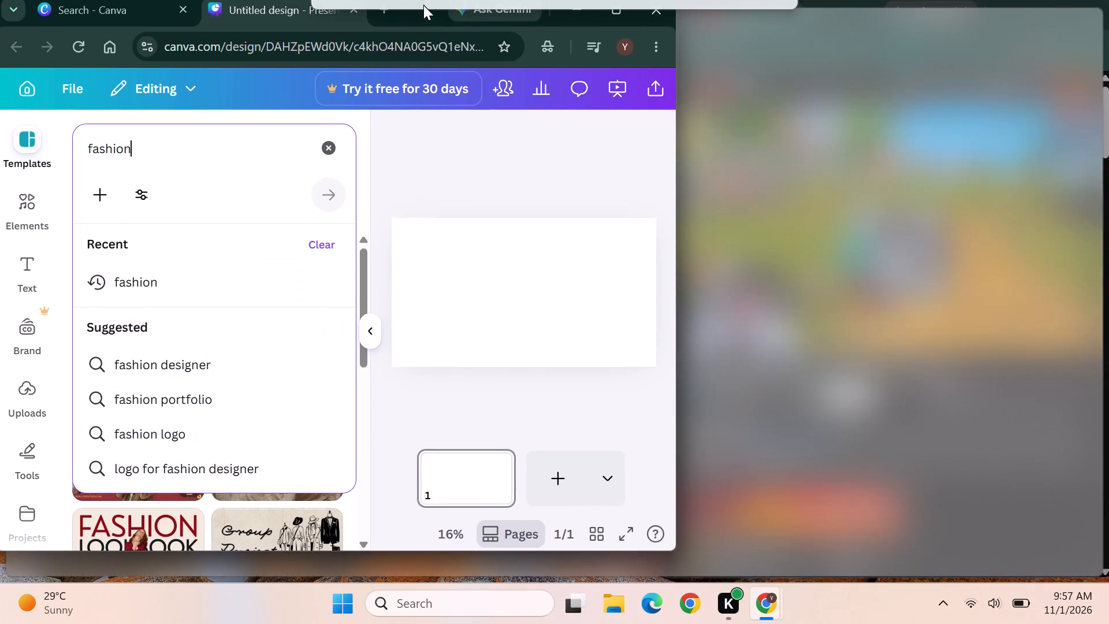
pyautogui.moveTo(423, 5); pyautogui.dragTo(415, 13)
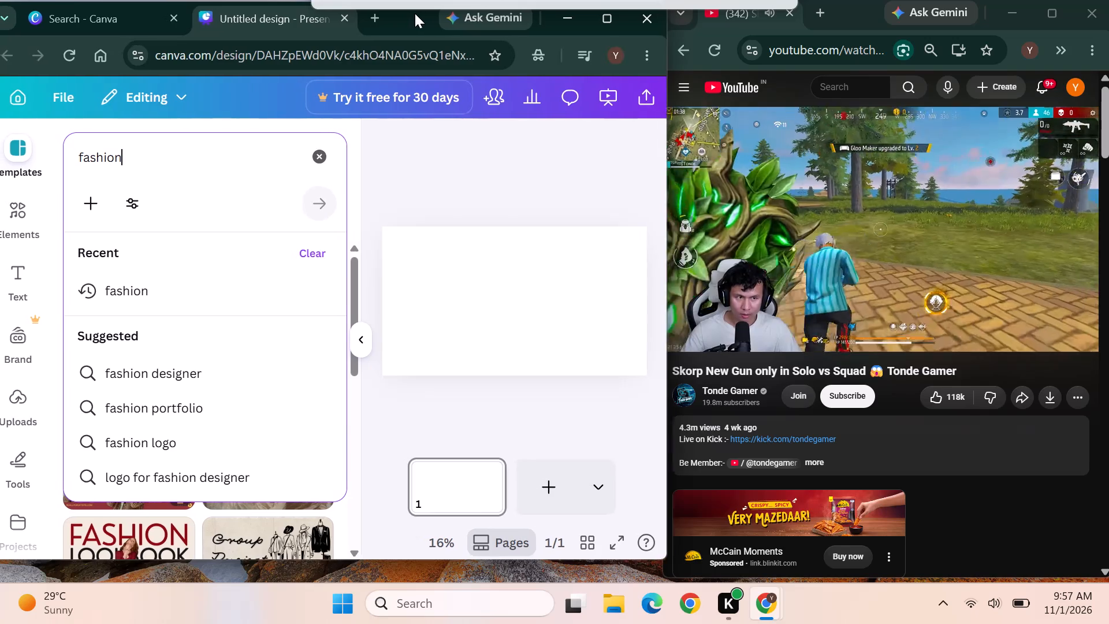
pyautogui.moveTo(415, 13); pyautogui.dragTo(427, 9)
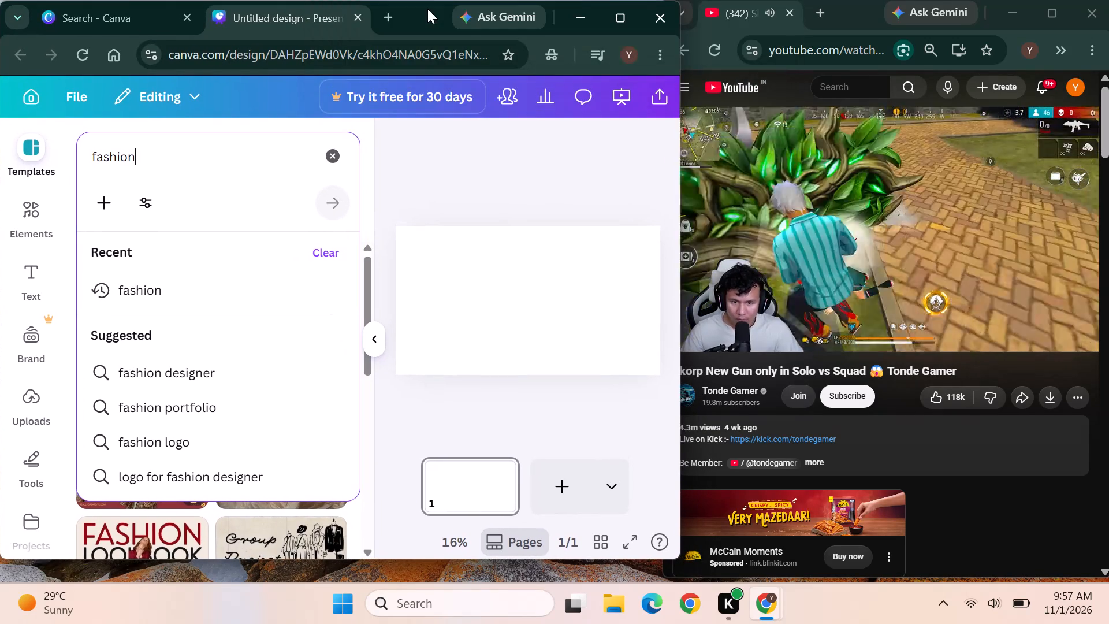
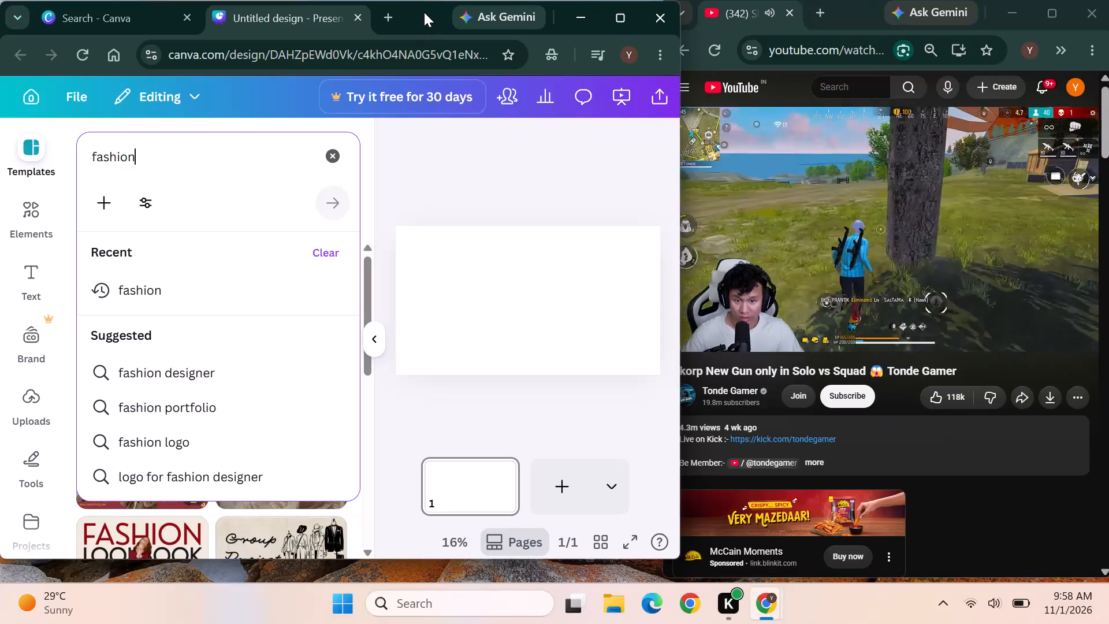
# Resize the Canva and YouTube windows so that their adjoining edges meet side by side without overlapping.
pyautogui.click(424, 2)
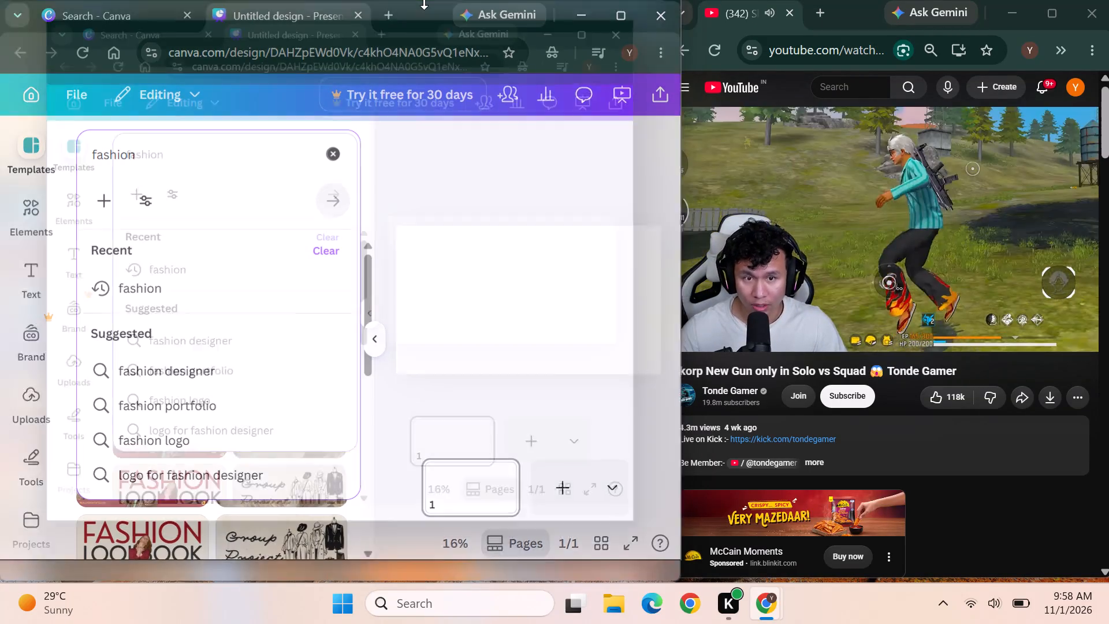
pyautogui.moveTo(681, 235); pyautogui.dragTo(656, 231)
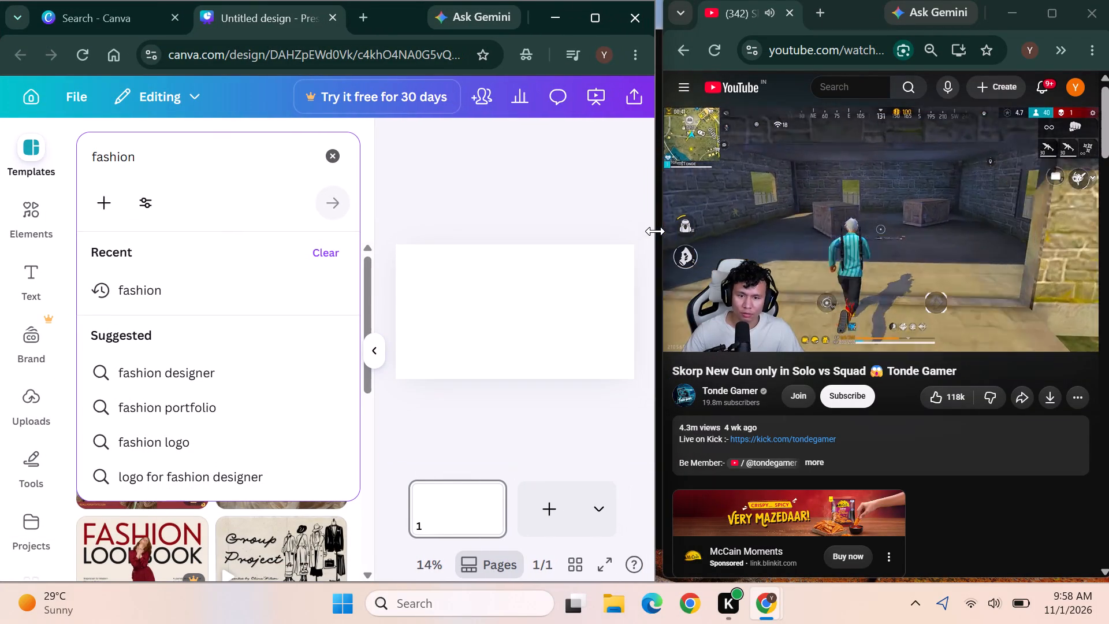
pyautogui.moveTo(656, 231); pyautogui.dragTo(659, 230)
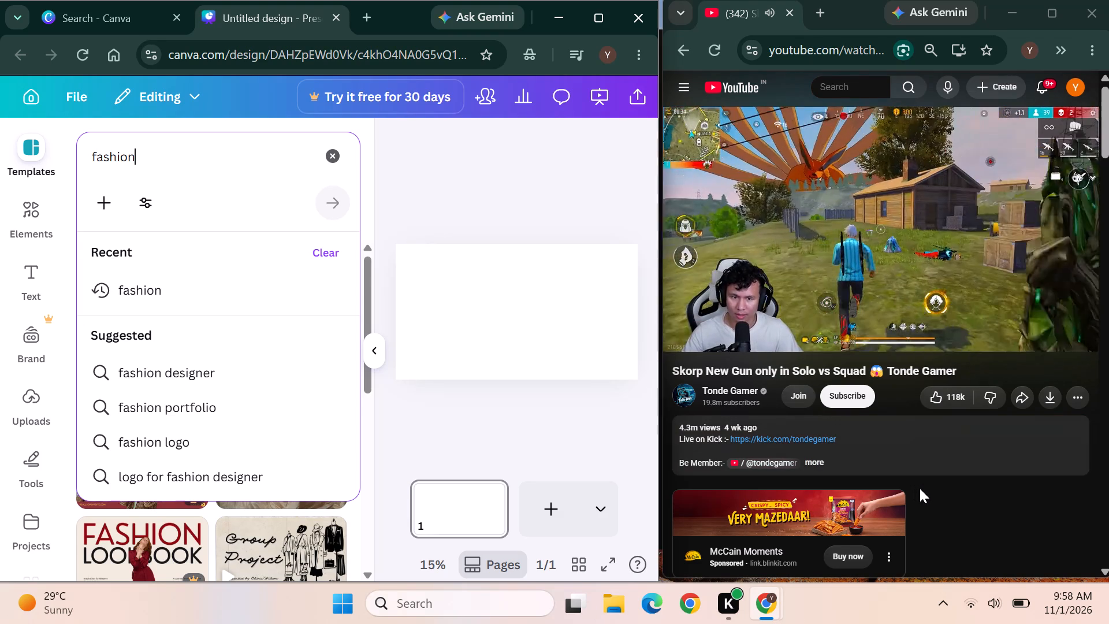
pyautogui.click(920, 488)
pyautogui.moveTo(661, 229); pyautogui.dragTo(728, 226)
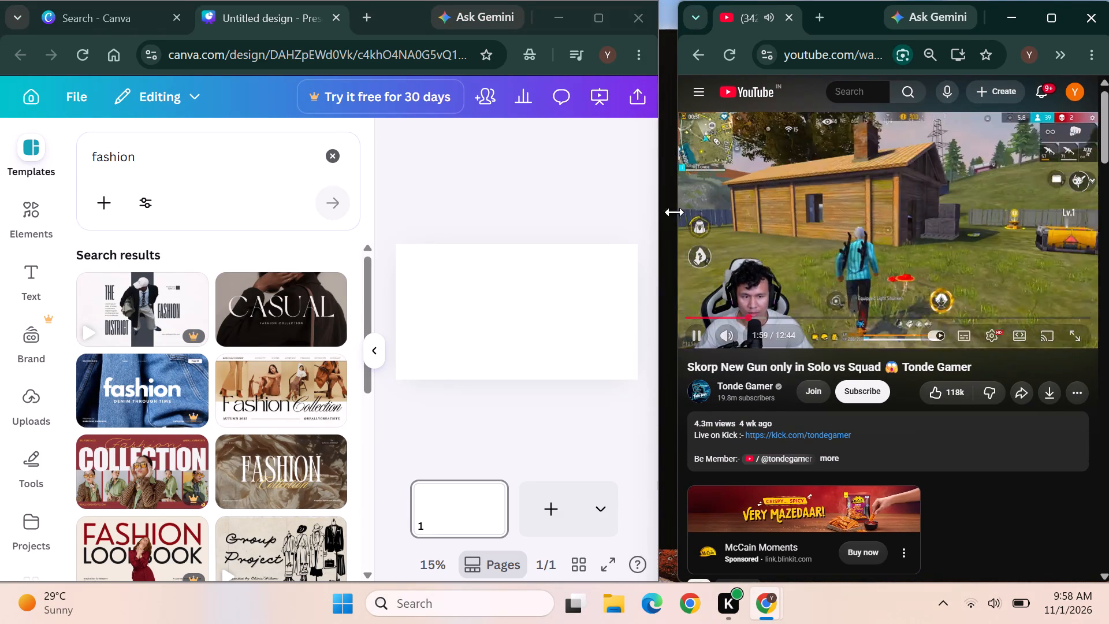
pyautogui.moveTo(663, 211); pyautogui.dragTo(686, 210)
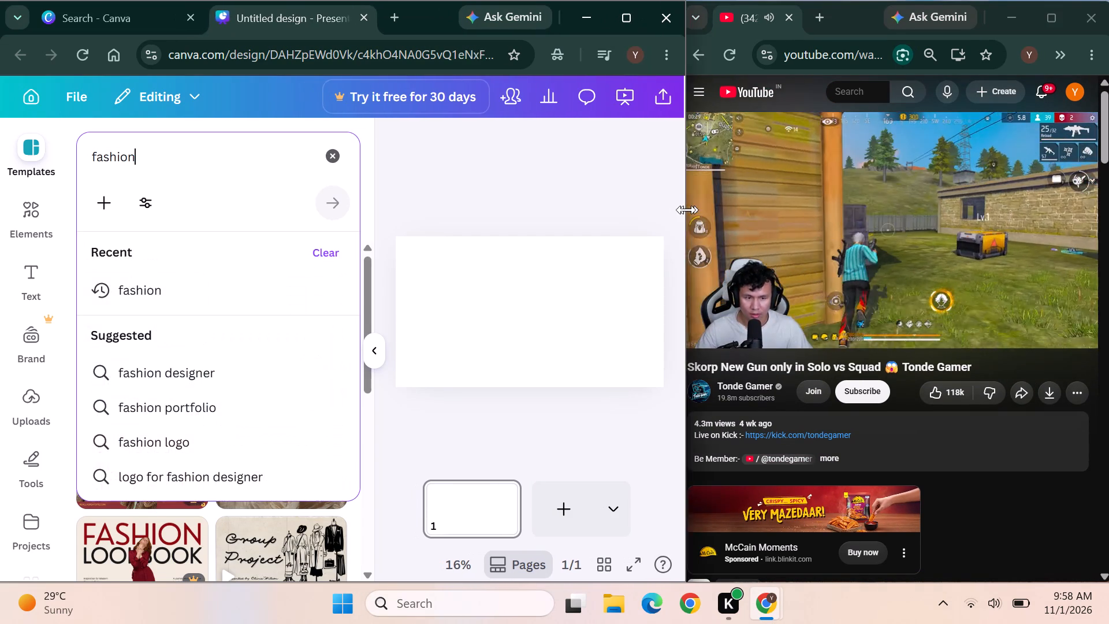
pyautogui.moveTo(686, 210); pyautogui.dragTo(682, 207)
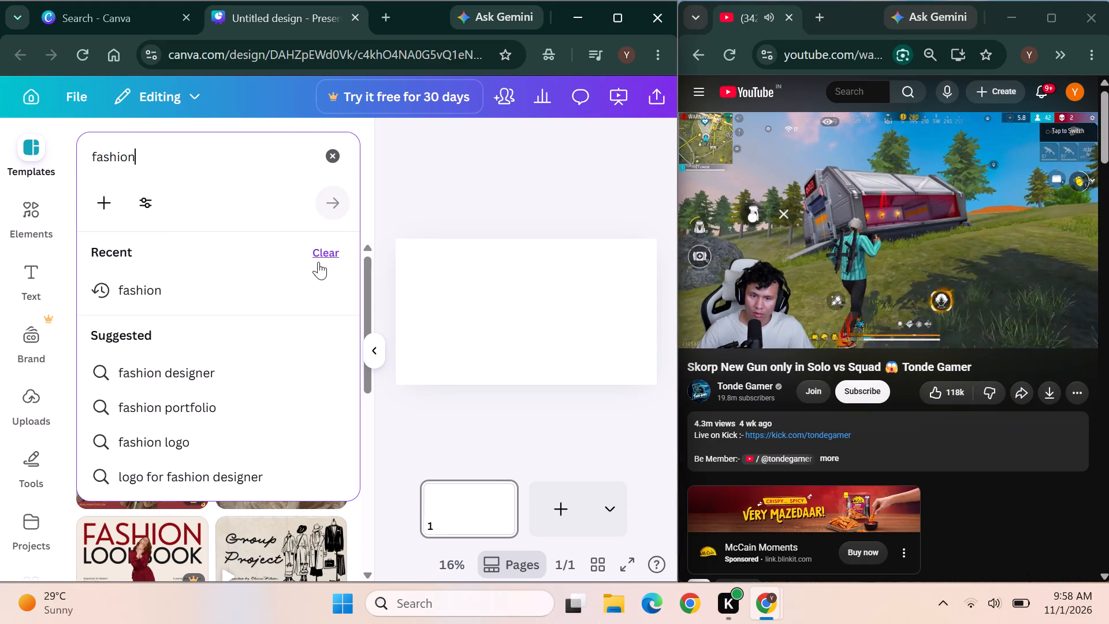
# Search the presentation templates for fashion.
pyautogui.press('Return')
pyautogui.click(214, 290)
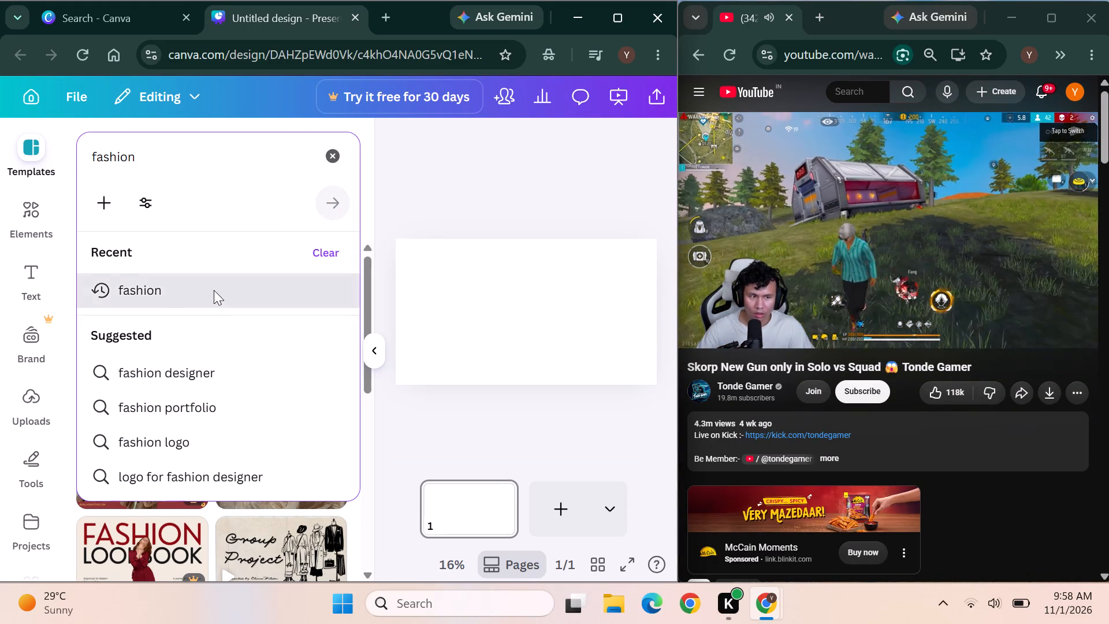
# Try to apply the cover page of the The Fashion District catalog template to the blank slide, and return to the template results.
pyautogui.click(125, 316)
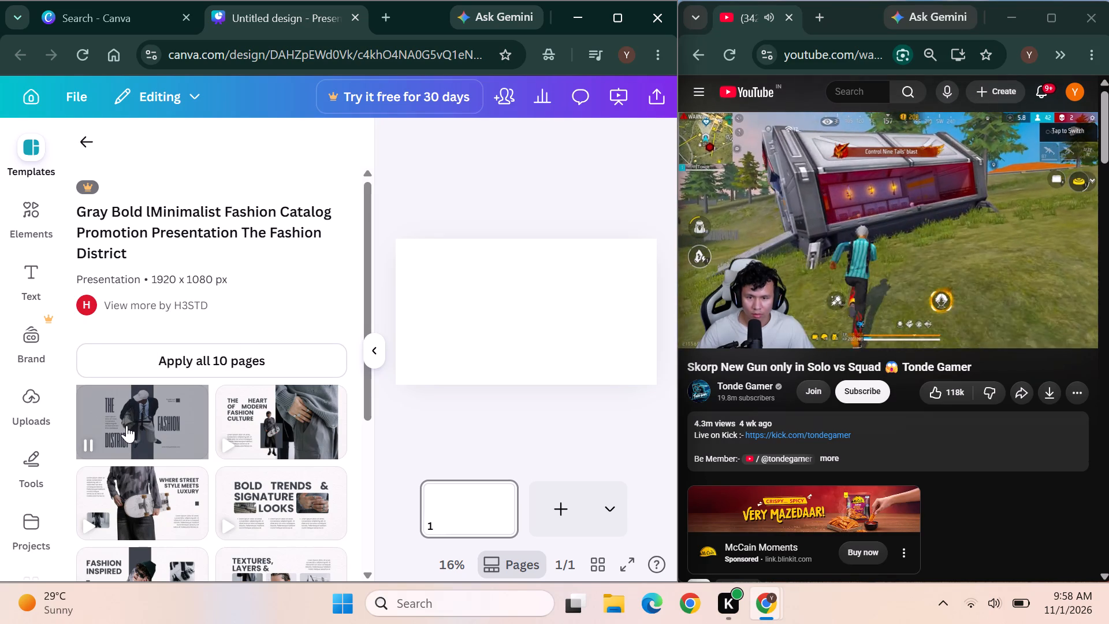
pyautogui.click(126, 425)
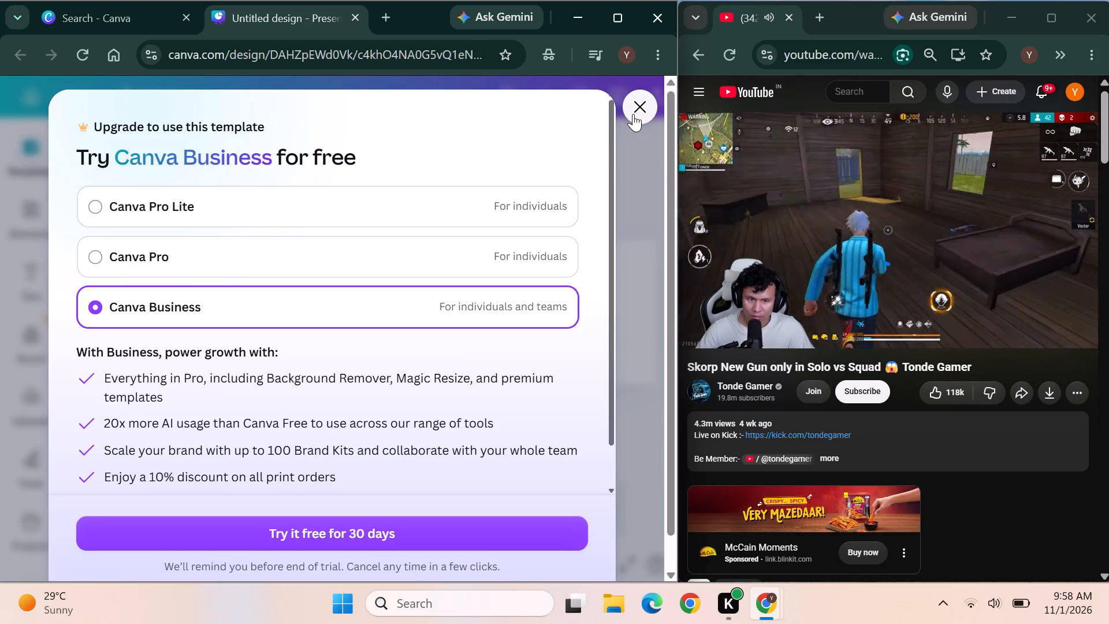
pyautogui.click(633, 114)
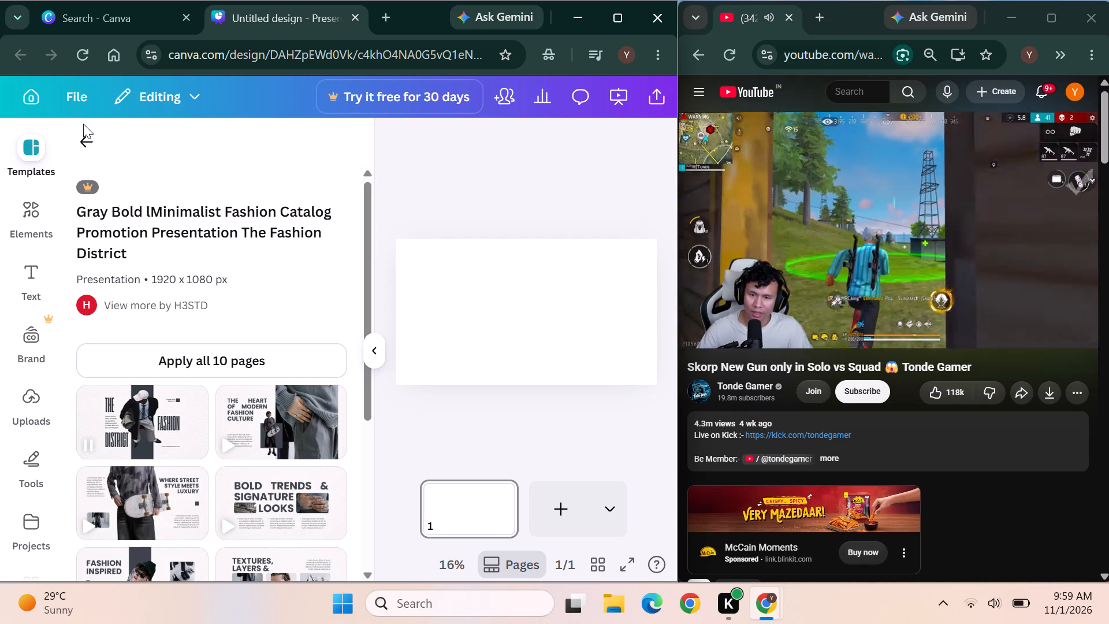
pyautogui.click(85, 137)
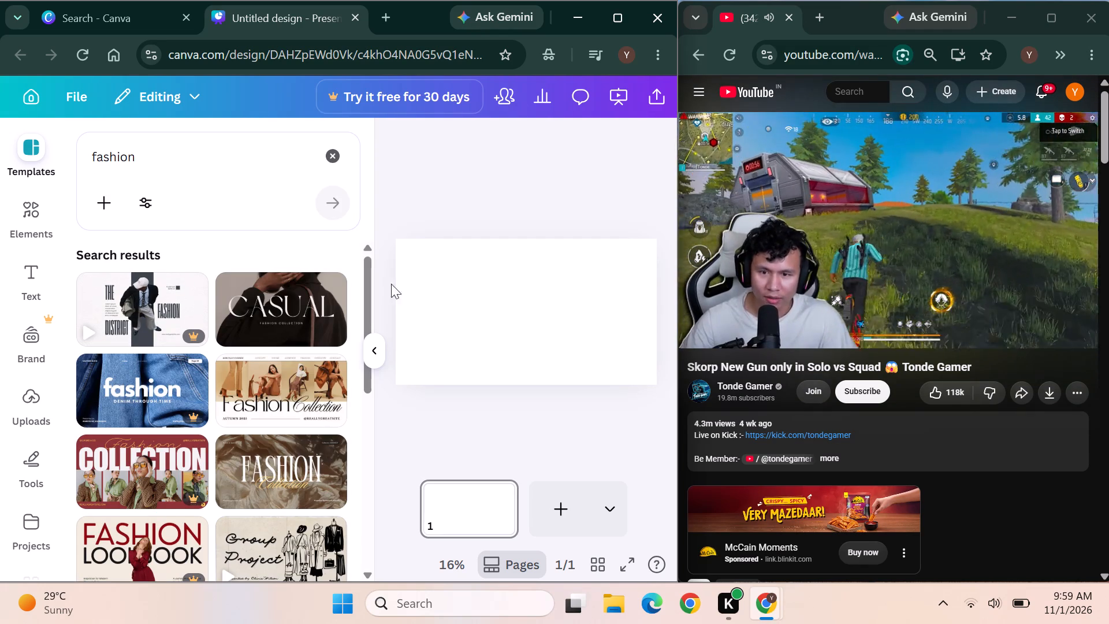
# Replace the fashion template search with a search for shoes.
pyautogui.moveTo(366, 298); pyautogui.dragTo(366, 309)
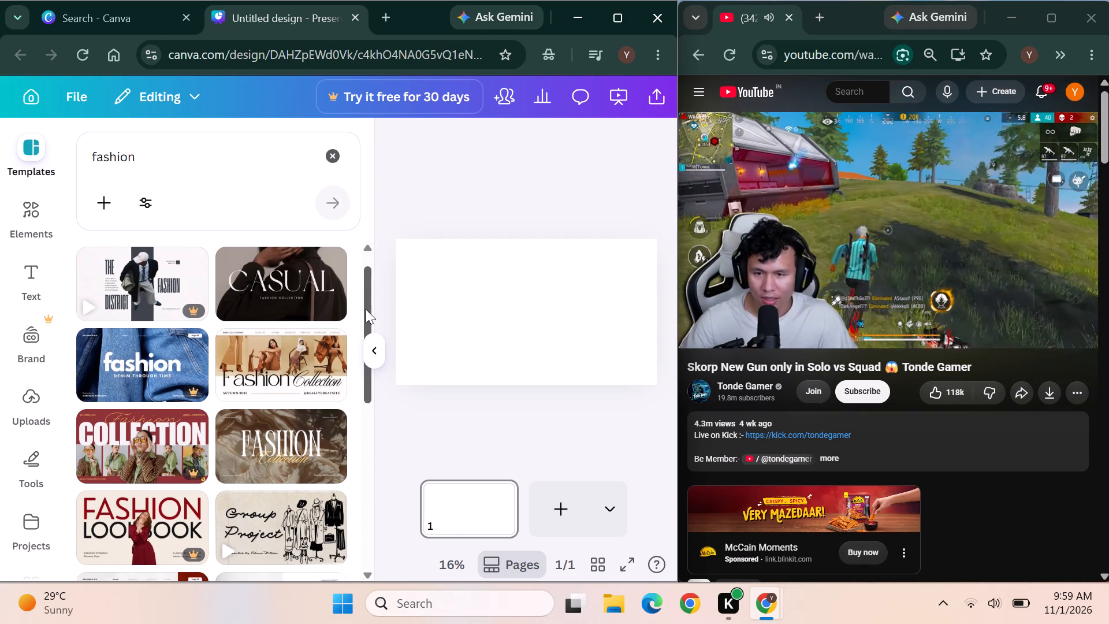
pyautogui.moveTo(366, 309); pyautogui.dragTo(367, 387)
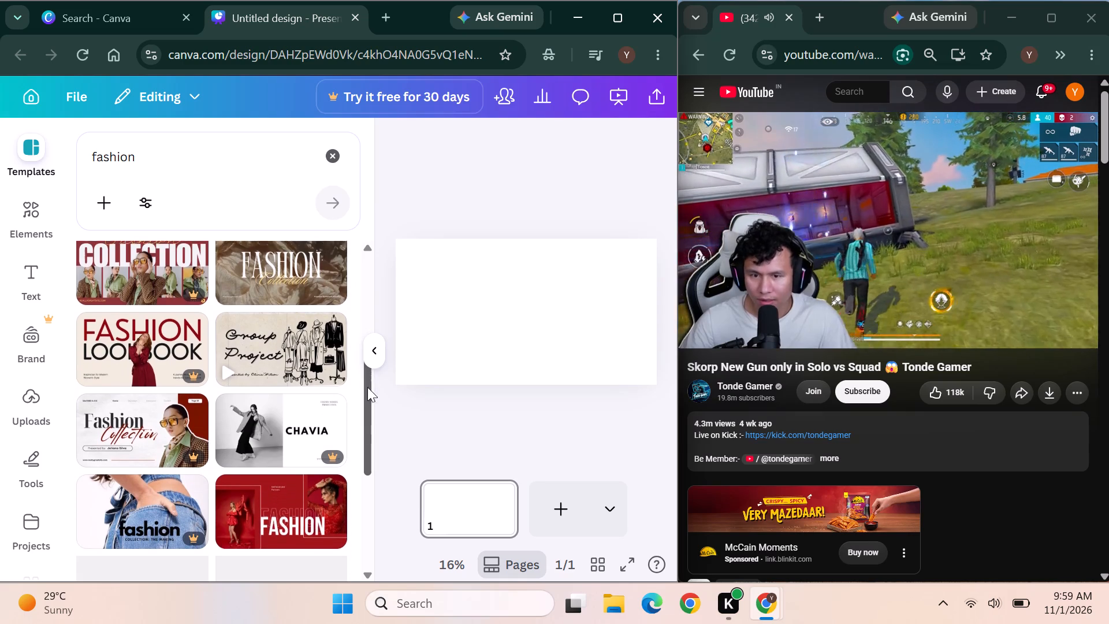
pyautogui.moveTo(367, 387); pyautogui.dragTo(361, 433)
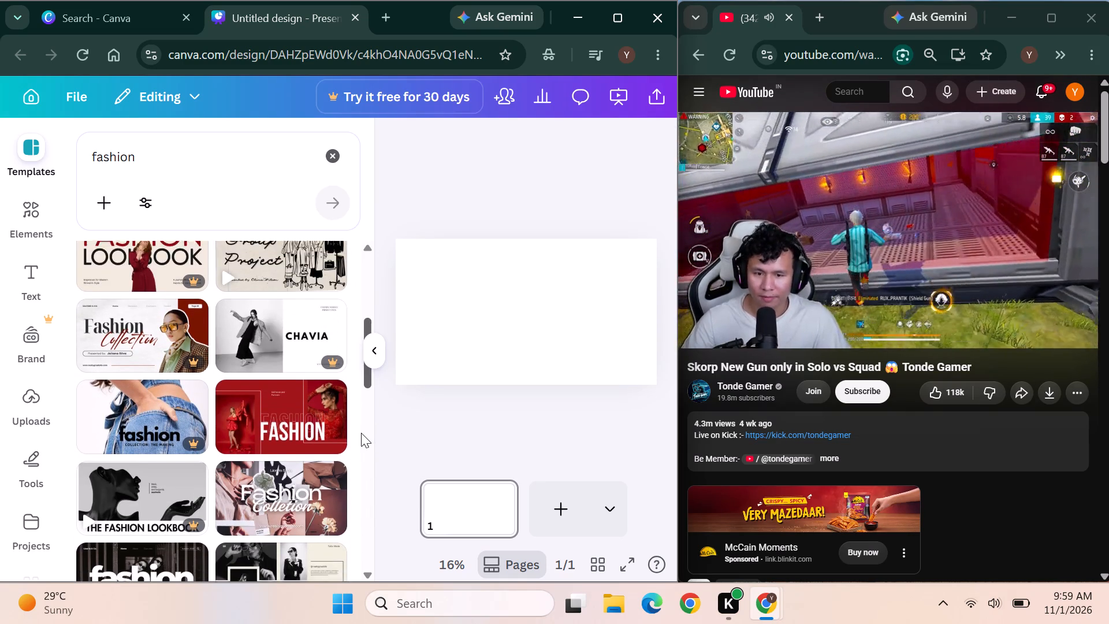
pyautogui.moveTo(361, 433); pyautogui.dragTo(366, 470)
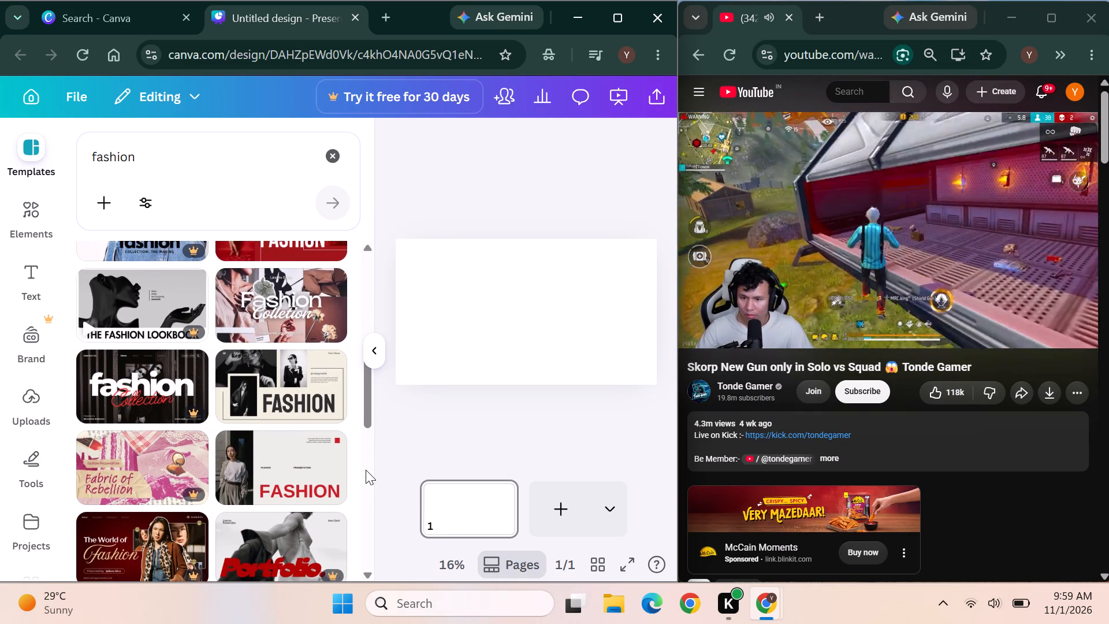
pyautogui.click(172, 148)
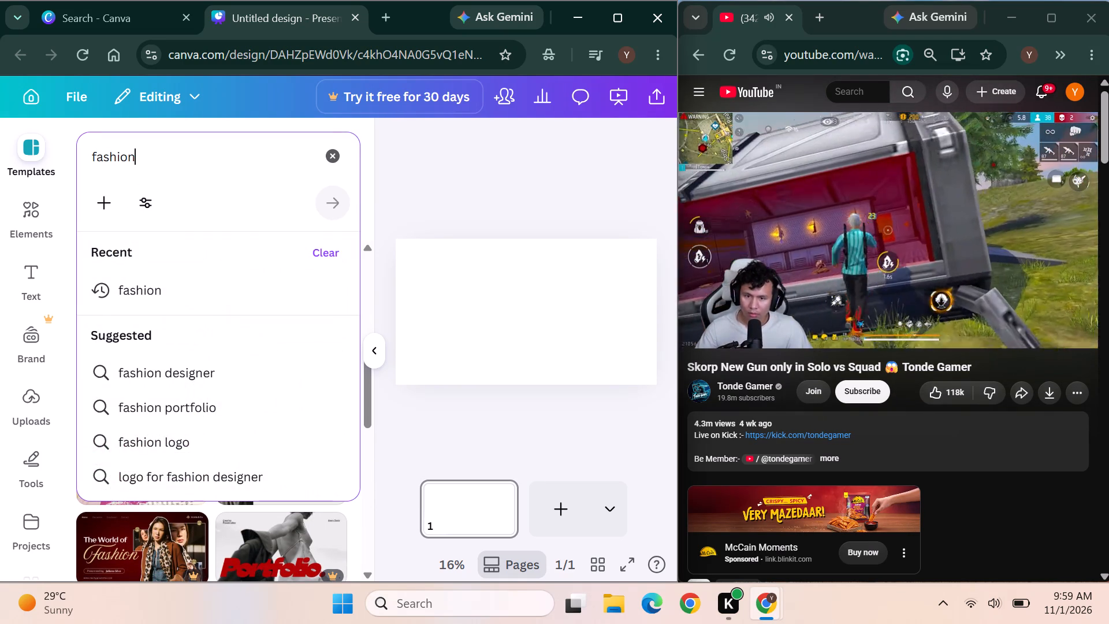
pyautogui.press('BackSpace')
pyautogui.press('BackSpace')
pyautogui.press('BackSpace')
pyautogui.press('BackSpace')
pyautogui.press('BackSpace')
pyautogui.press('BackSpace')
pyautogui.press('BackSpace')
pyautogui.press('BackSpace')
pyautogui.press('BackSpace')
pyautogui.press('BackSpace')
pyautogui.press('BackSpace')
pyautogui.write('shoe')
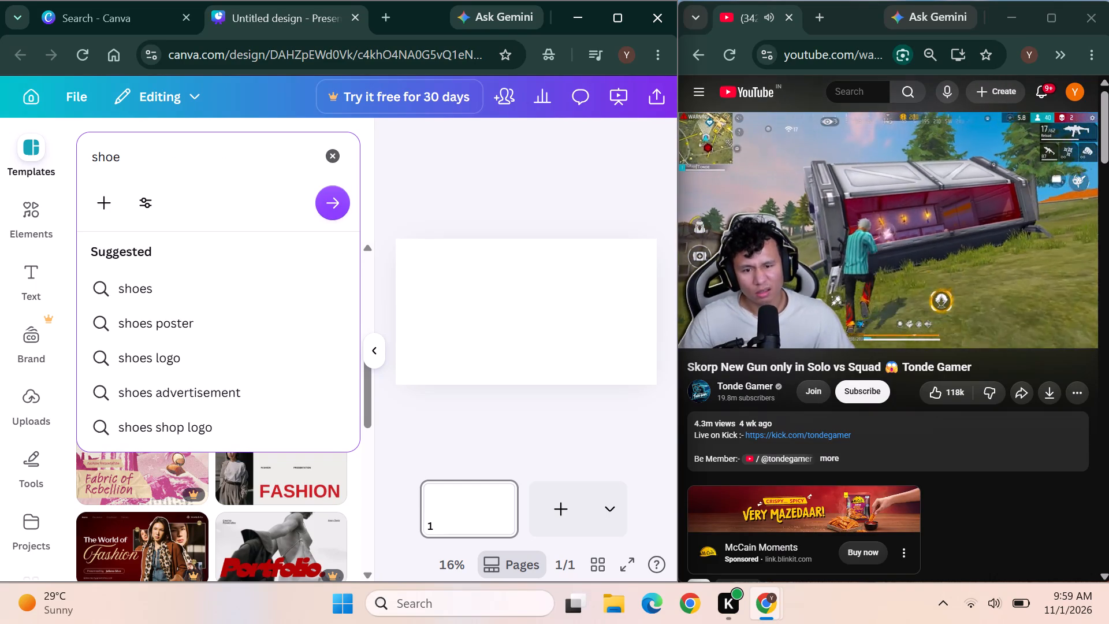
pyautogui.click(138, 294)
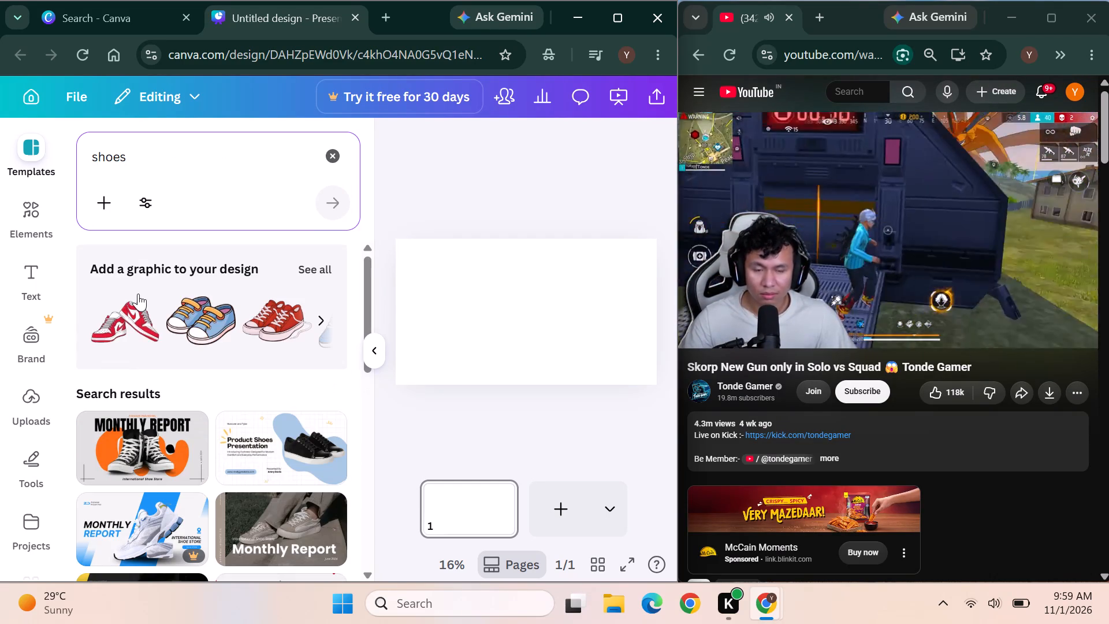
# Browse the shoes template results for a suitable presentation design.
pyautogui.moveTo(138, 294); pyautogui.dragTo(248, 270)
pyautogui.moveTo(248, 270); pyautogui.dragTo(353, 262)
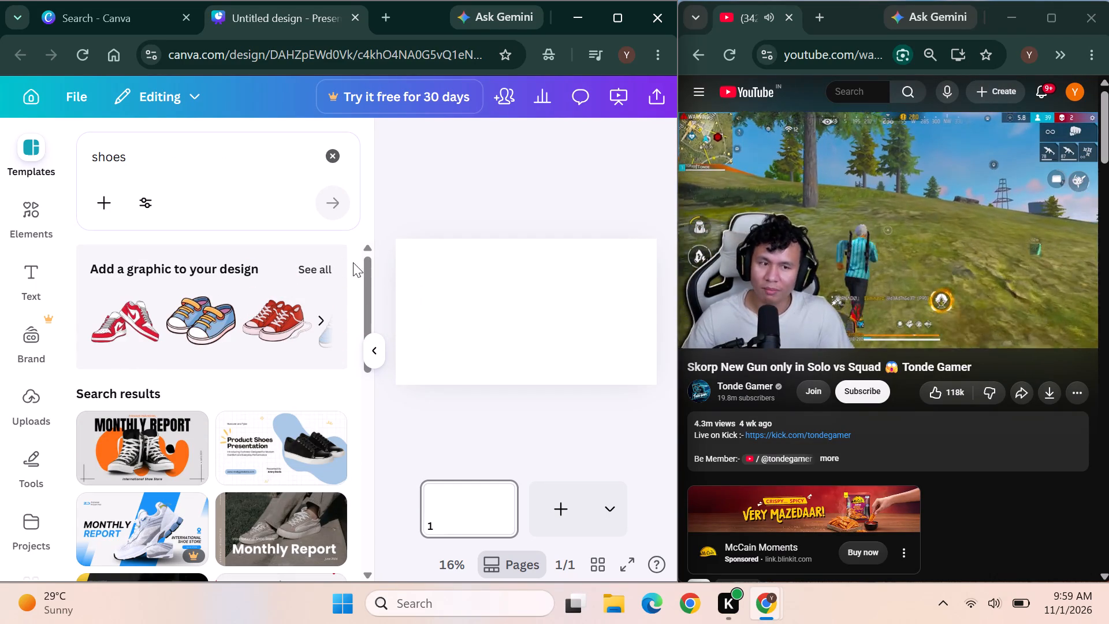
pyautogui.moveTo(353, 262); pyautogui.dragTo(367, 266)
pyautogui.click(367, 266)
pyautogui.moveTo(367, 266); pyautogui.dragTo(368, 309)
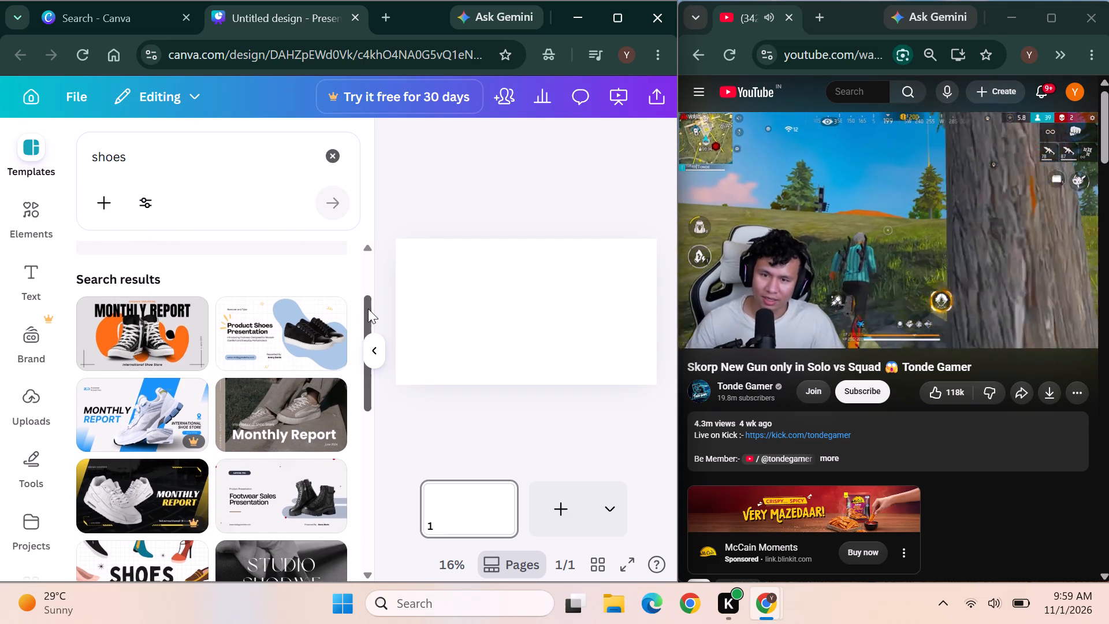
pyautogui.moveTo(368, 309); pyautogui.dragTo(371, 341)
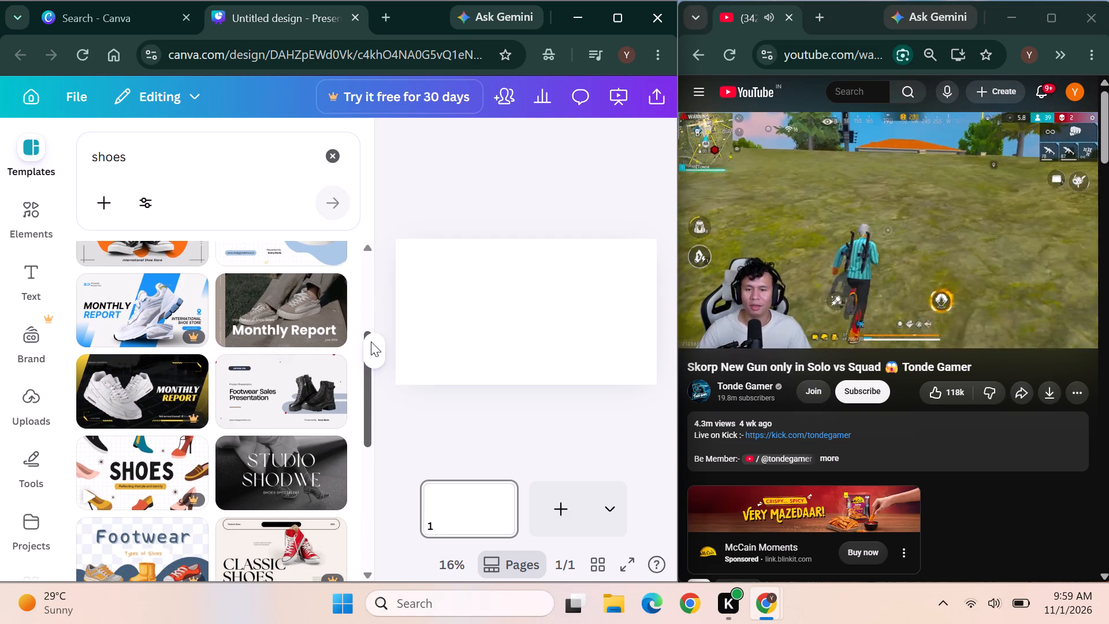
pyautogui.moveTo(371, 341); pyautogui.dragTo(366, 320)
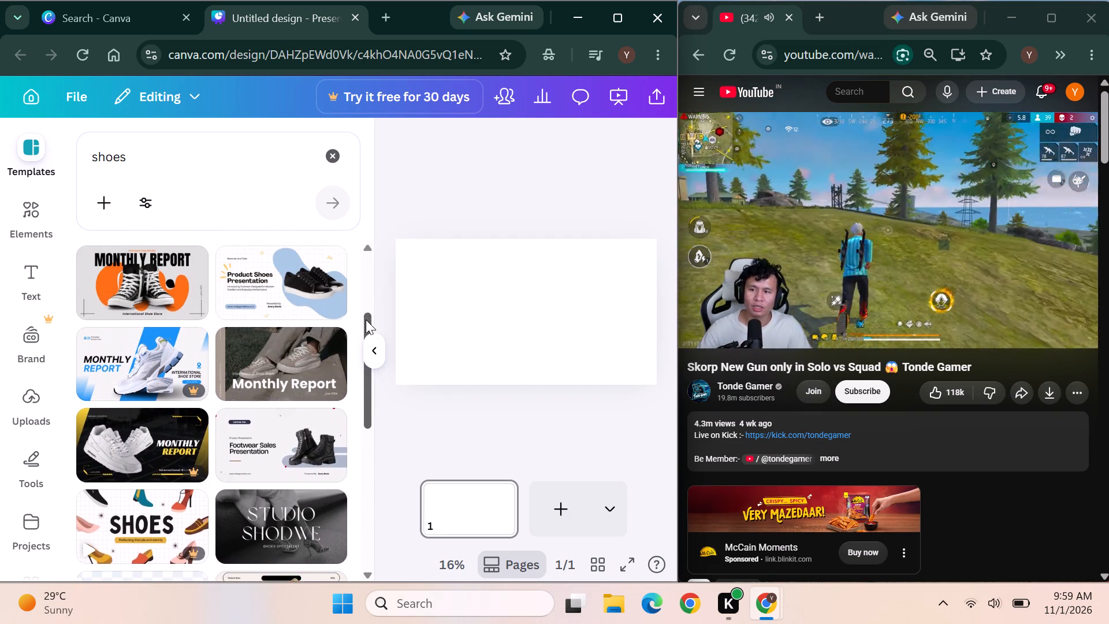
pyautogui.moveTo(366, 320); pyautogui.dragTo(367, 355)
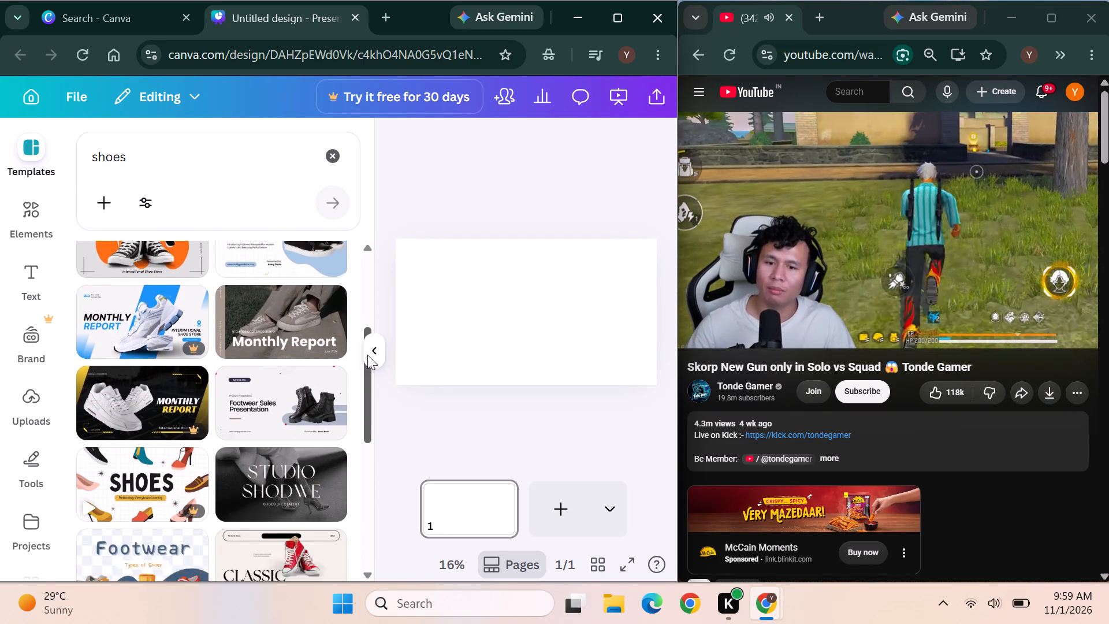
pyautogui.moveTo(367, 355); pyautogui.dragTo(384, 429)
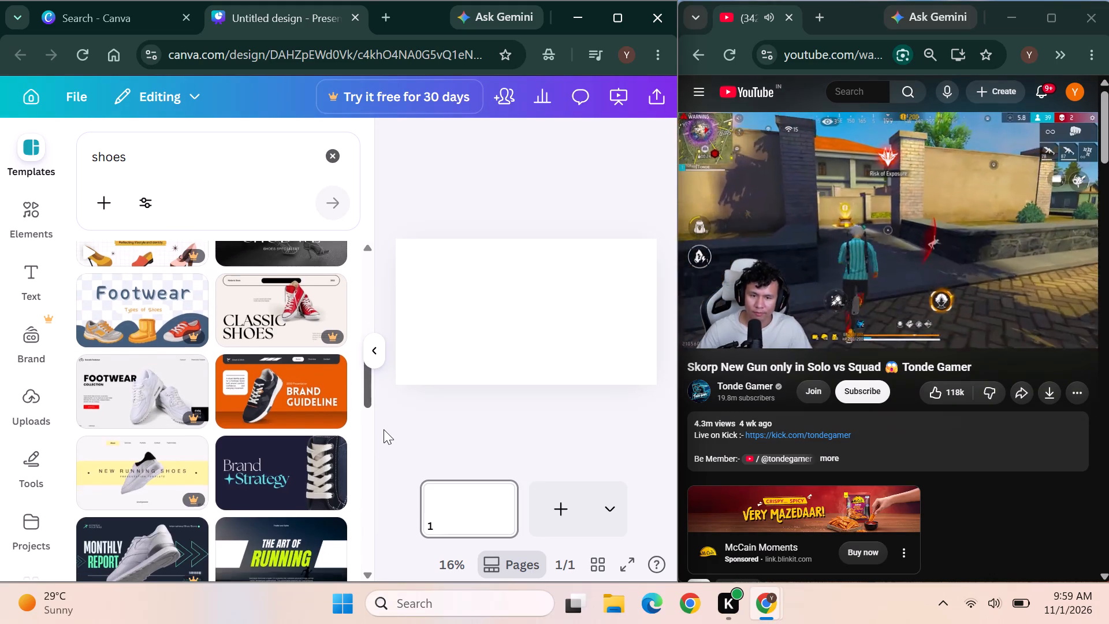
pyautogui.moveTo(384, 429); pyautogui.dragTo(385, 437)
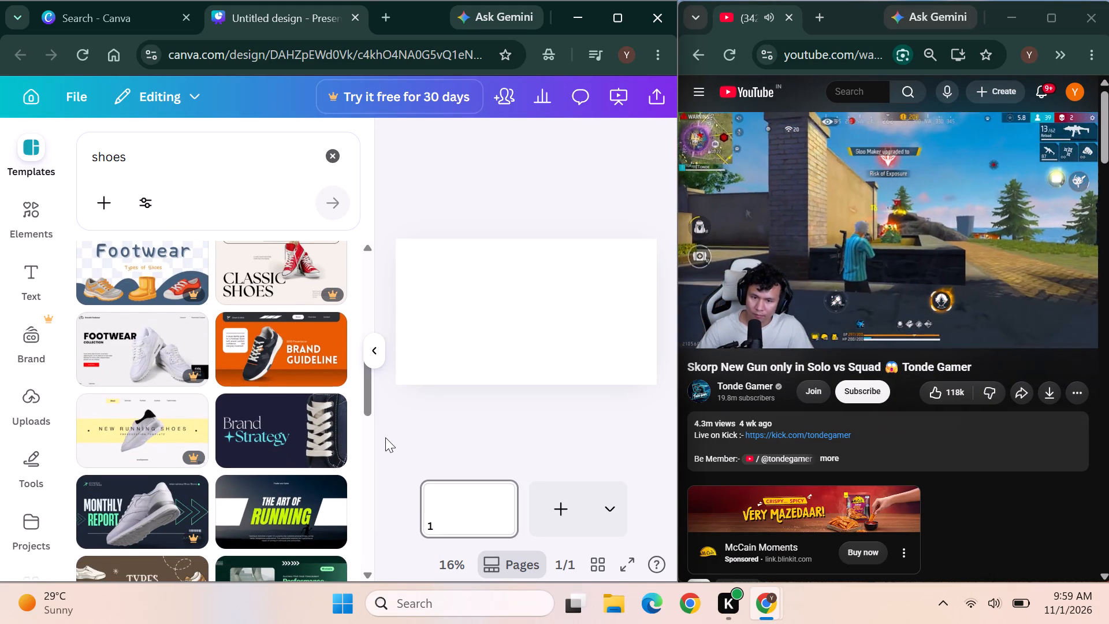
# Clear the shoes query and search the presentation templates for fashion again.
pyautogui.moveTo(385, 437); pyautogui.dragTo(185, 165, button='right')
pyautogui.click(185, 165)
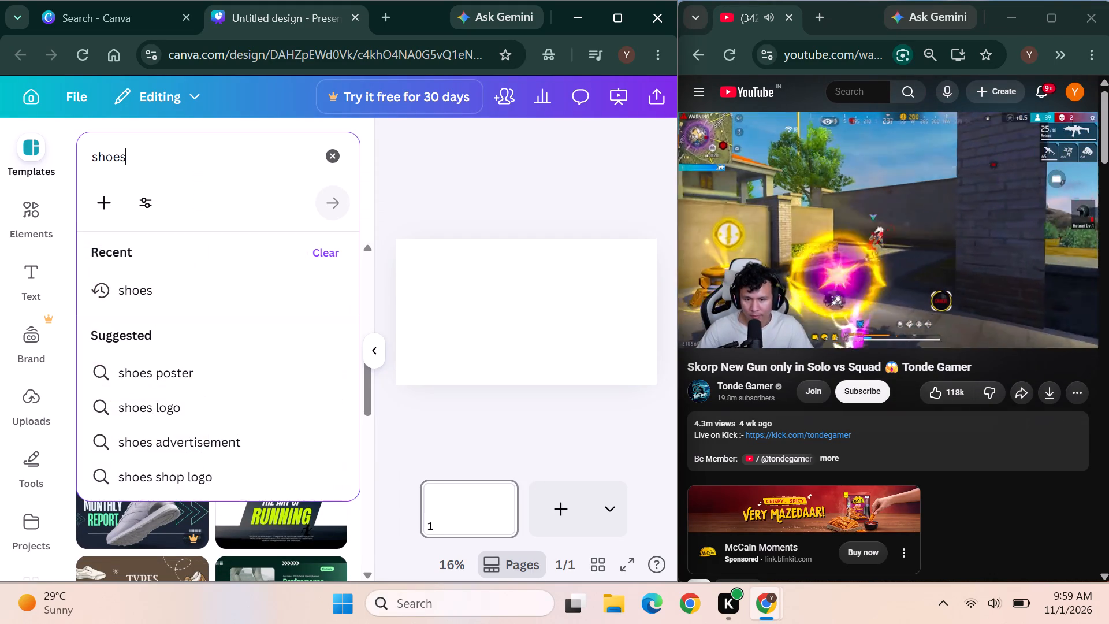
pyautogui.press('BackSpace')
pyautogui.press('BackSpace')
pyautogui.press('BackSpace')
pyautogui.press('BackSpace')
pyautogui.press('BackSpace')
pyautogui.press('BackSpace')
pyautogui.press('BackSpace')
pyautogui.press('BackSpace')
pyautogui.press('BackSpace')
pyautogui.press('BackSpace')
pyautogui.press('BackSpace')
pyautogui.press('BackSpace')
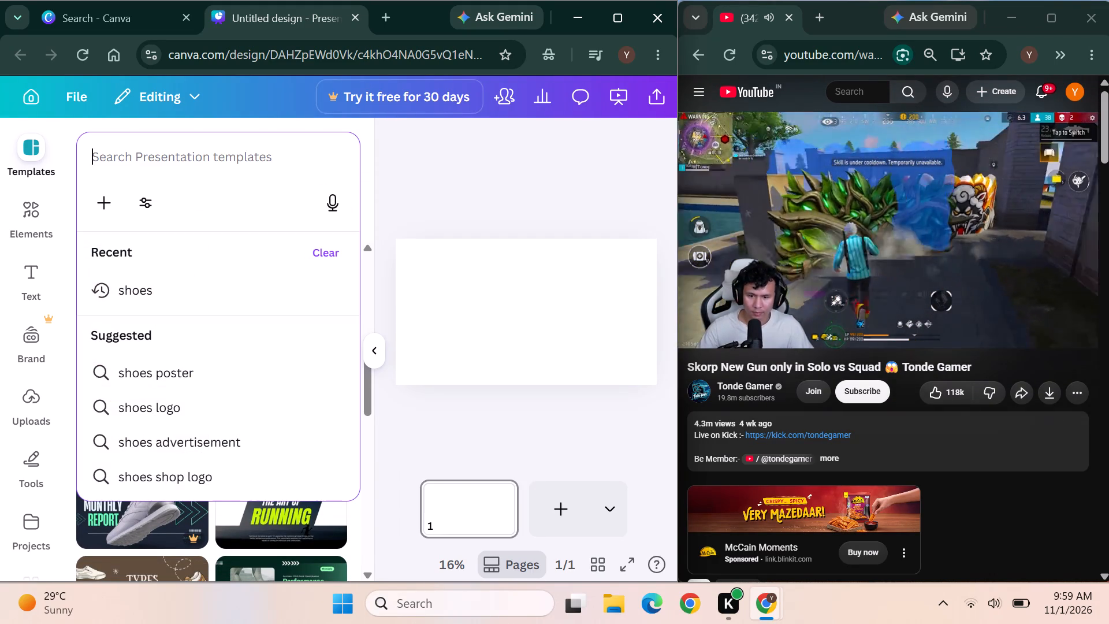
pyautogui.press('Down')
pyautogui.press('Down')
pyautogui.press('Return')
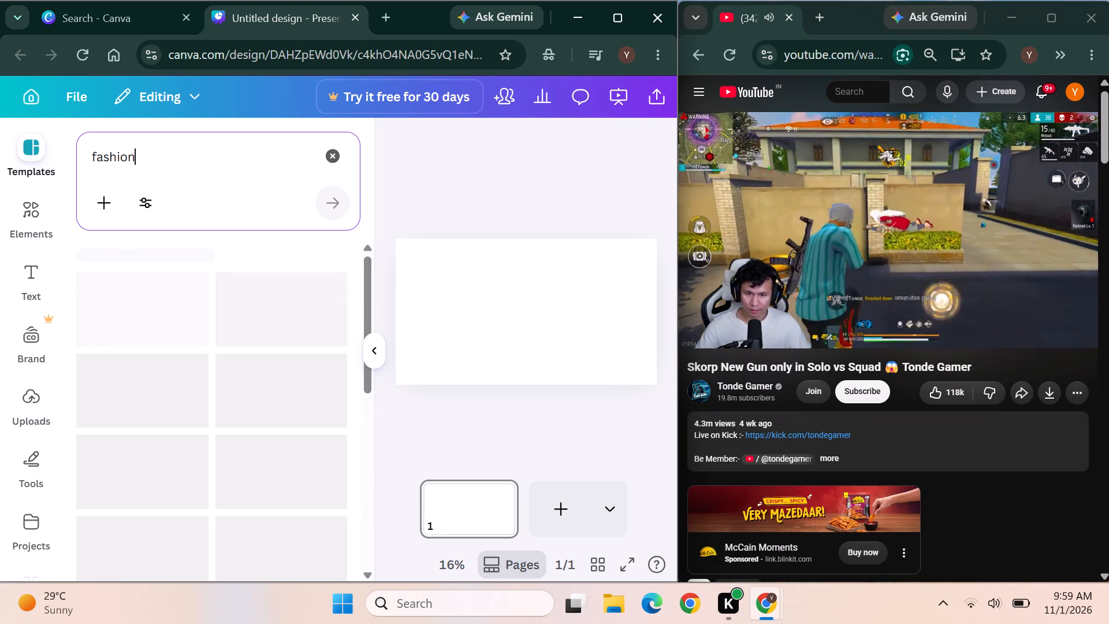
# Browse the fashion template results for a suitable presentation design.
pyautogui.press('Down')
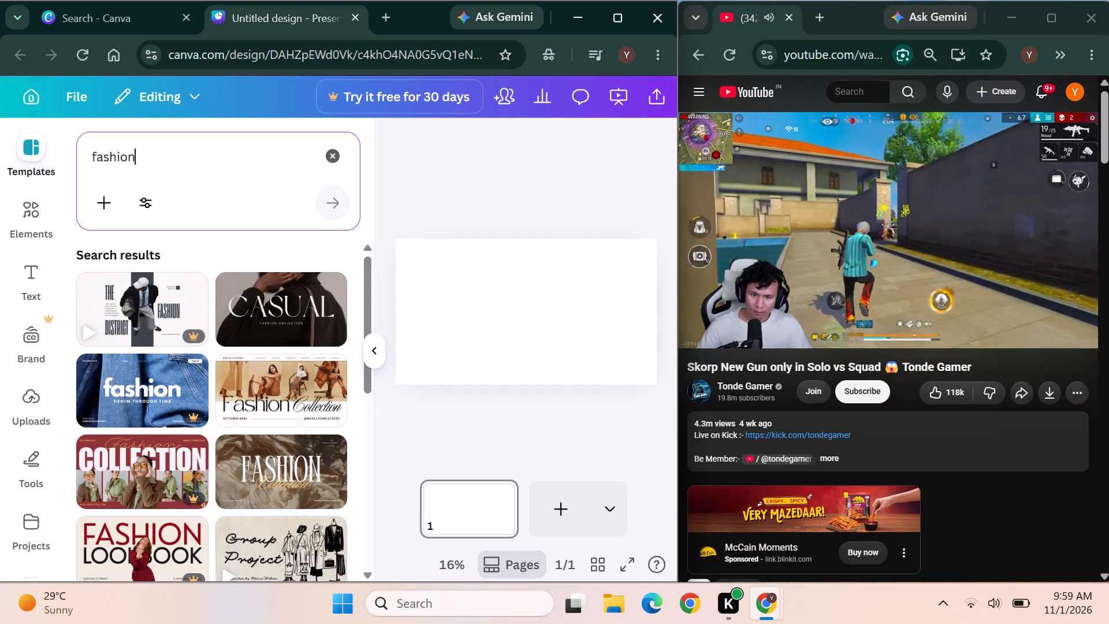
pyautogui.press('Down')
pyautogui.moveTo(384, 288); pyautogui.dragTo(272, 469)
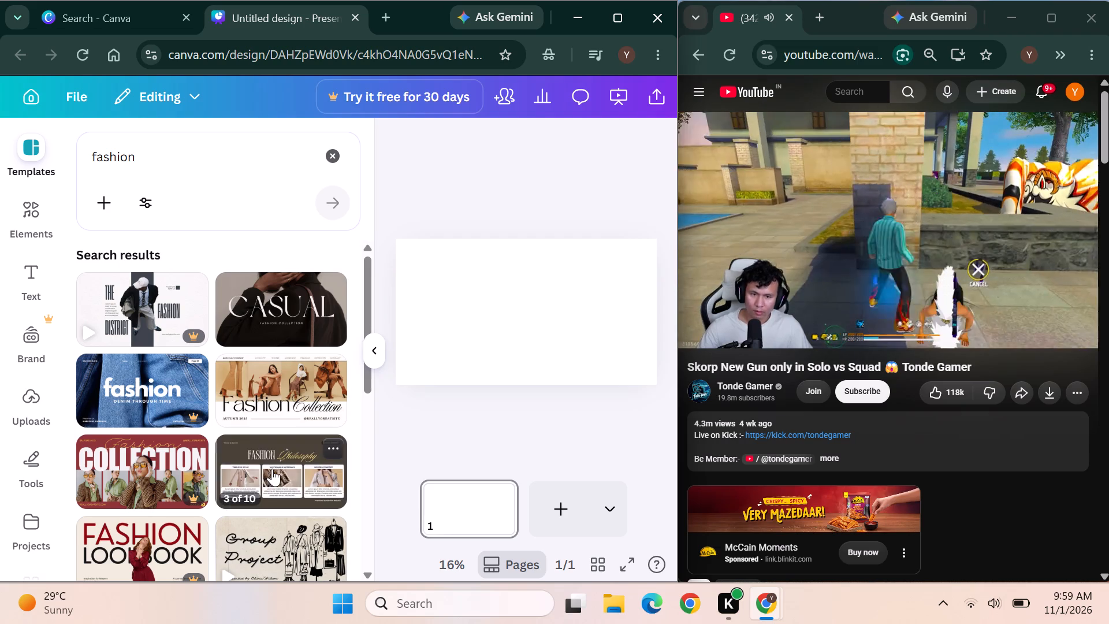
pyautogui.moveTo(272, 469); pyautogui.dragTo(370, 284)
pyautogui.click(370, 284)
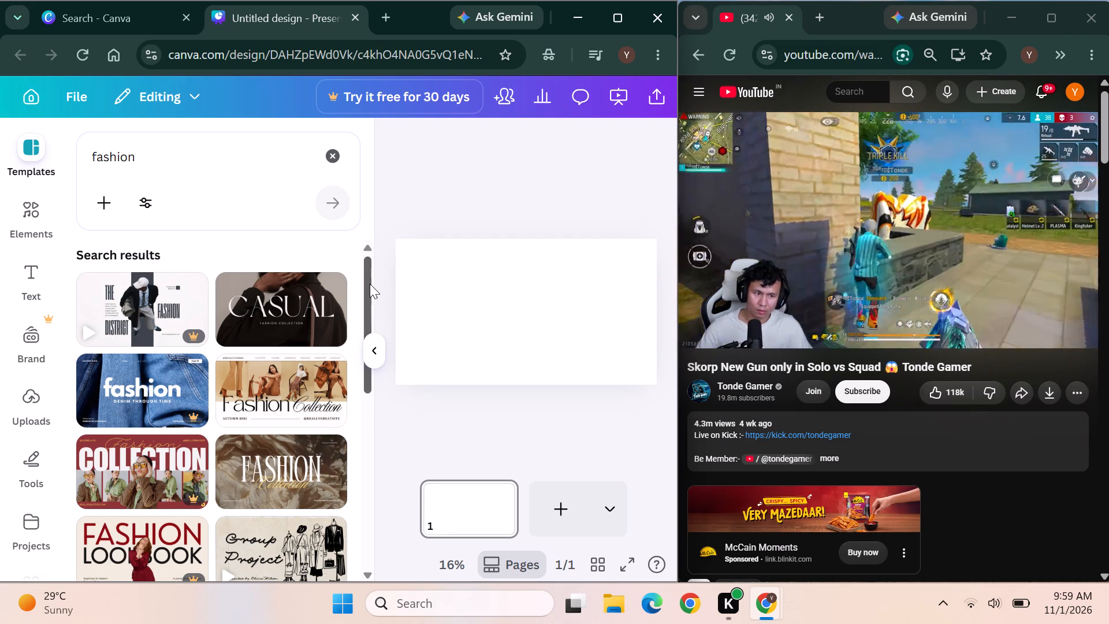
pyautogui.moveTo(370, 284); pyautogui.dragTo(369, 402)
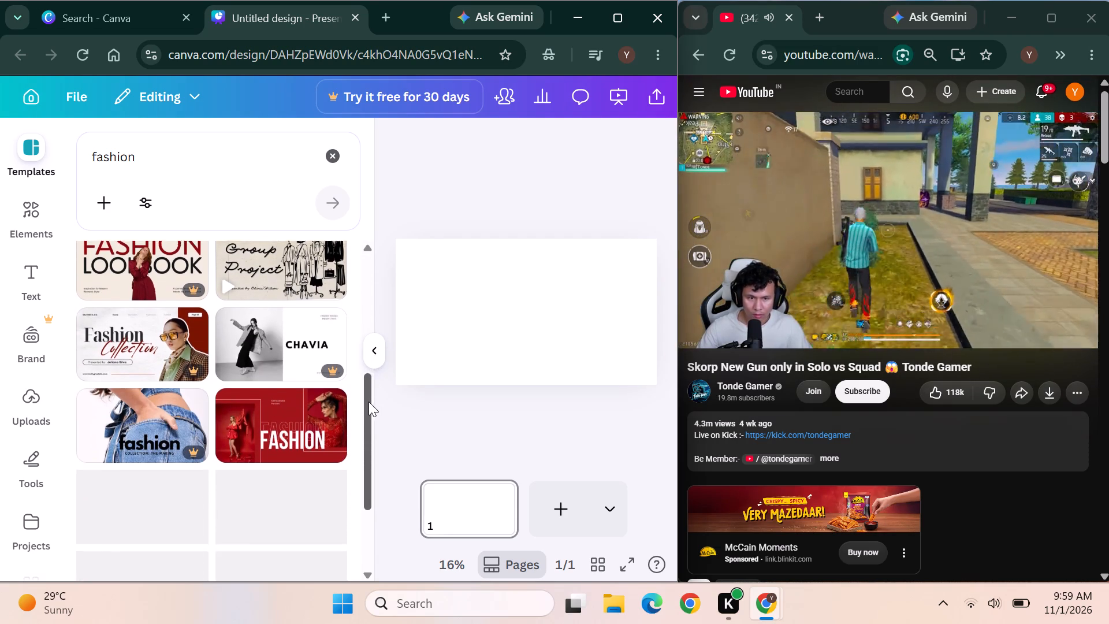
pyautogui.moveTo(369, 402); pyautogui.dragTo(361, 436)
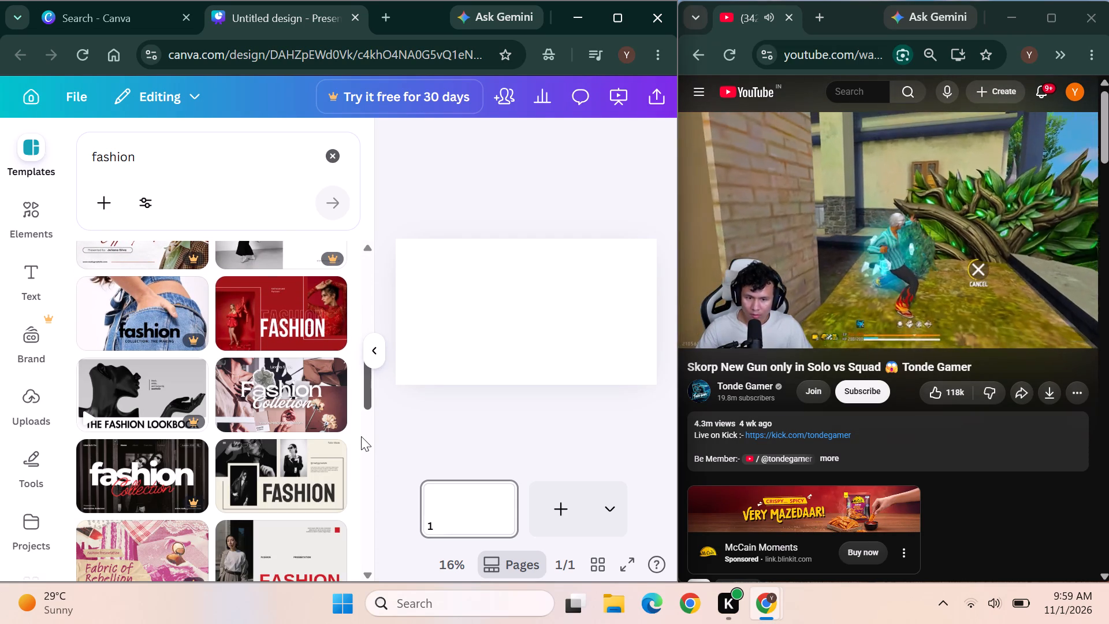
pyautogui.moveTo(361, 436); pyautogui.dragTo(367, 530)
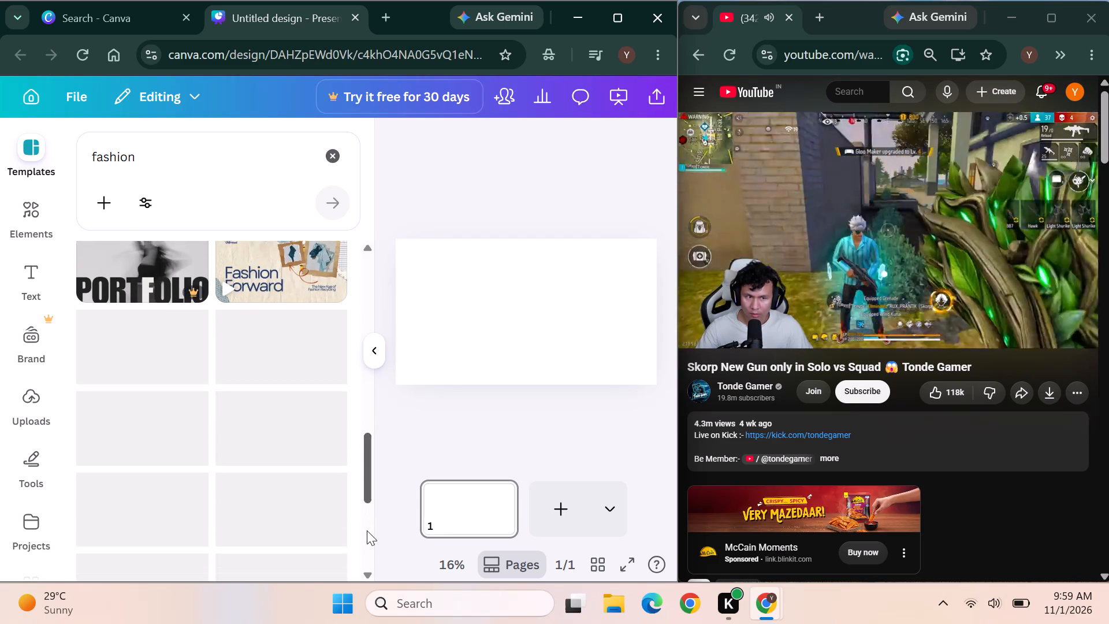
pyautogui.moveTo(367, 530); pyautogui.dragTo(348, 479)
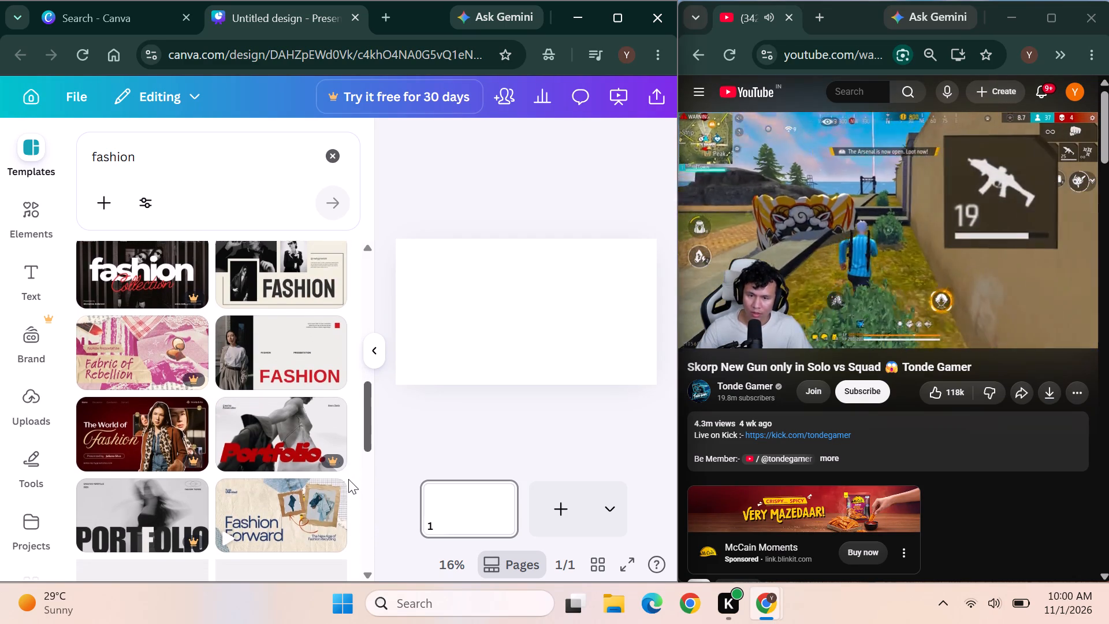
pyautogui.moveTo(348, 479); pyautogui.dragTo(345, 458)
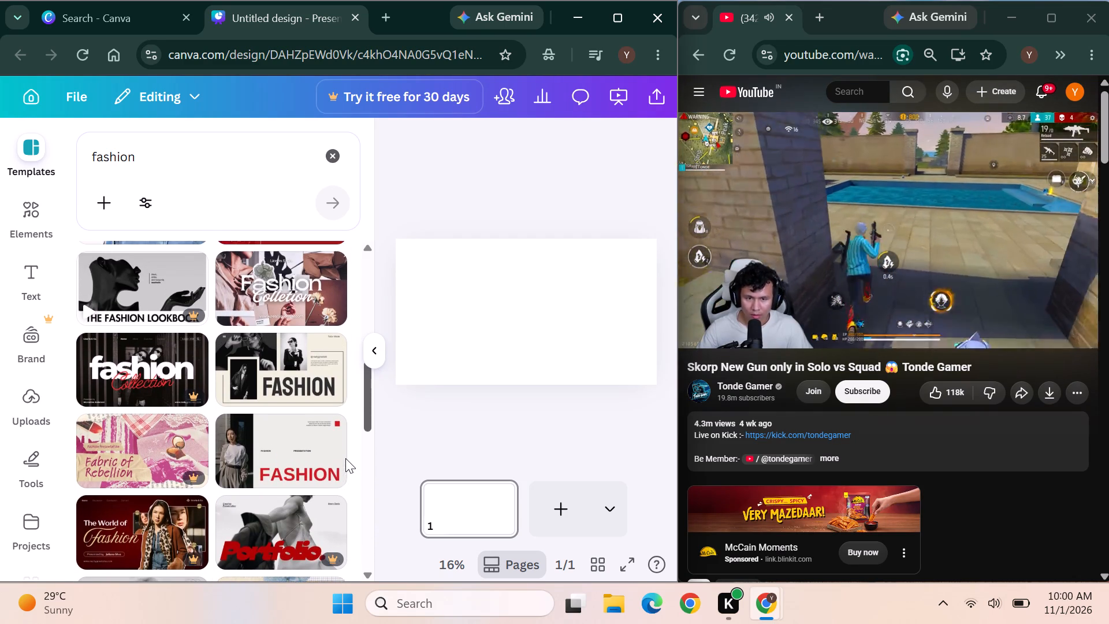
pyautogui.moveTo(345, 458); pyautogui.dragTo(344, 459)
pyautogui.moveTo(344, 459); pyautogui.dragTo(317, 302, button='right')
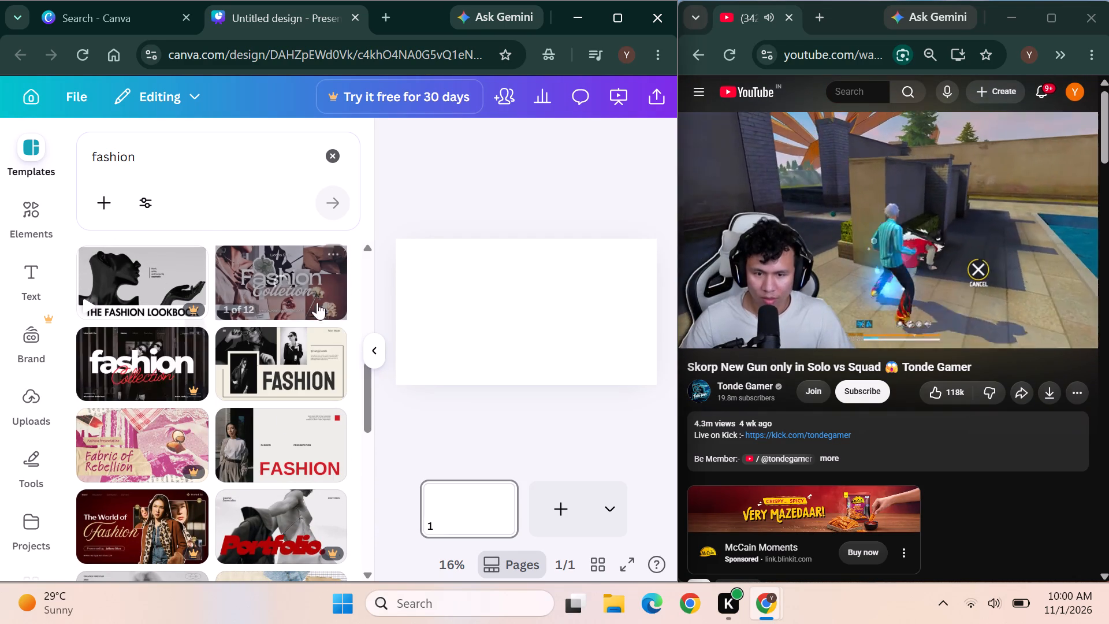
pyautogui.moveTo(317, 302); pyautogui.dragTo(372, 369, button='right')
# Preview the pages of the Black and Red Clean Minimalist Fashion Presentation template and return to the search results.
pyautogui.moveTo(376, 378); pyautogui.dragTo(334, 406)
pyautogui.click(344, 459)
pyautogui.moveTo(358, 455); pyautogui.dragTo(363, 408)
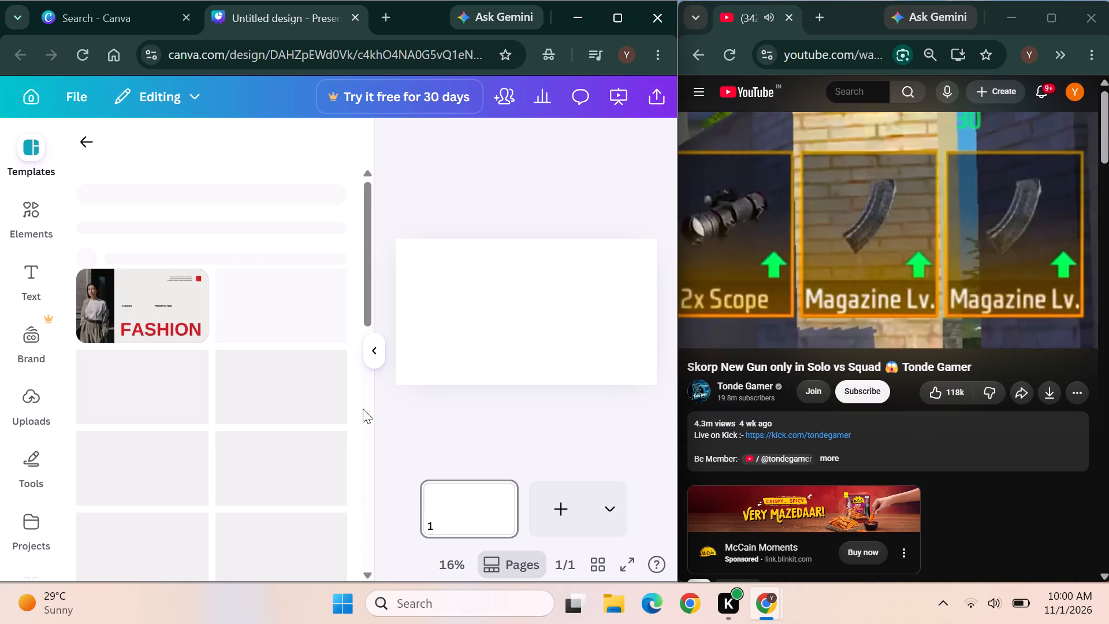
pyautogui.moveTo(363, 408); pyautogui.dragTo(369, 398)
pyautogui.moveTo(369, 398); pyautogui.dragTo(95, 151, button='right')
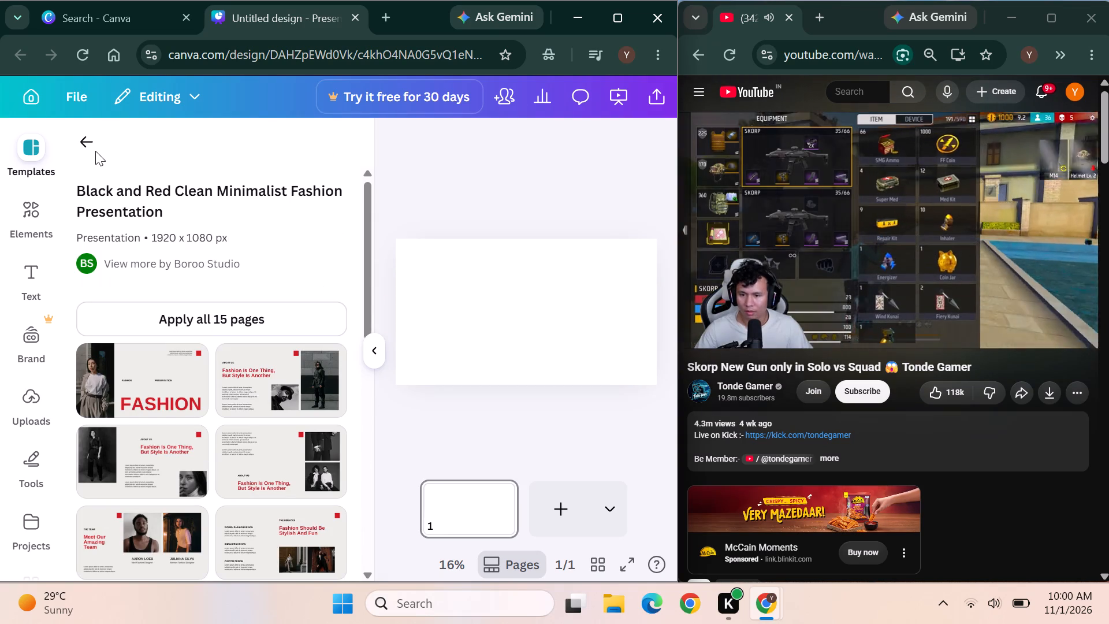
pyautogui.moveTo(95, 151); pyautogui.dragTo(91, 144, button='right')
pyautogui.click(91, 144)
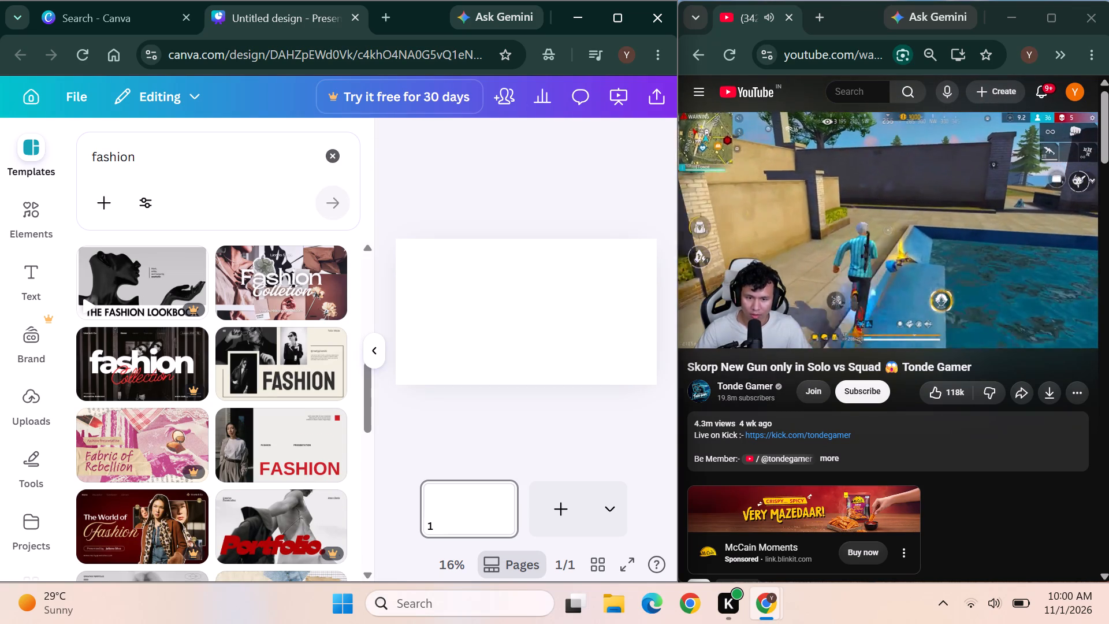
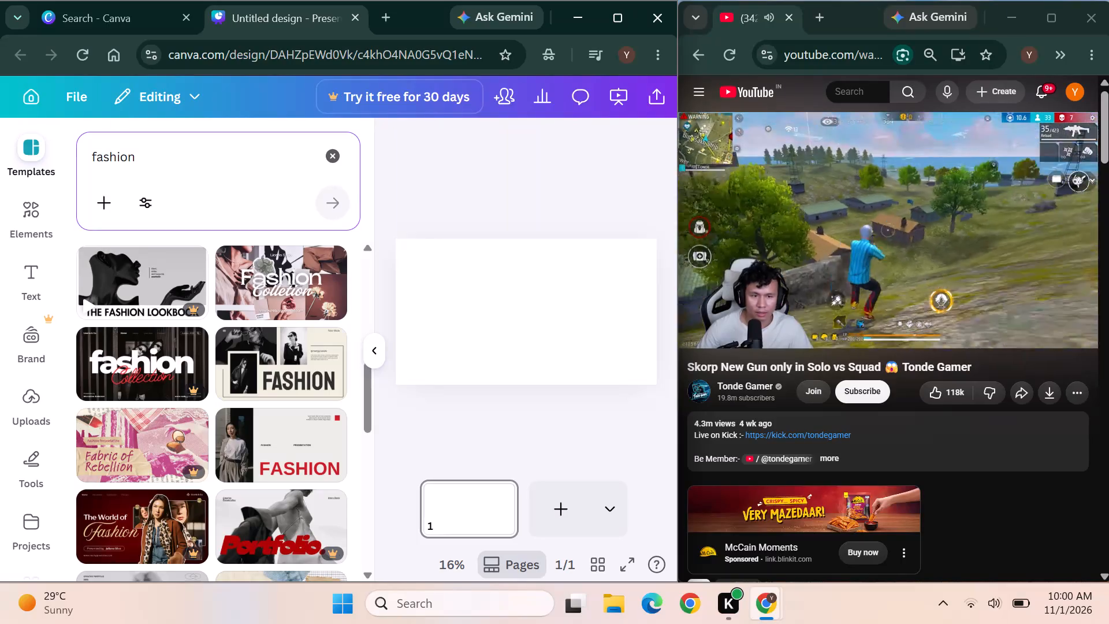
# Preview the pages of the Brown and Cream Modern Fashion Collection Presentation template and return to the search results.
pyautogui.moveTo(229, 181); pyautogui.dragTo(329, 300)
pyautogui.moveTo(329, 307); pyautogui.dragTo(311, 436)
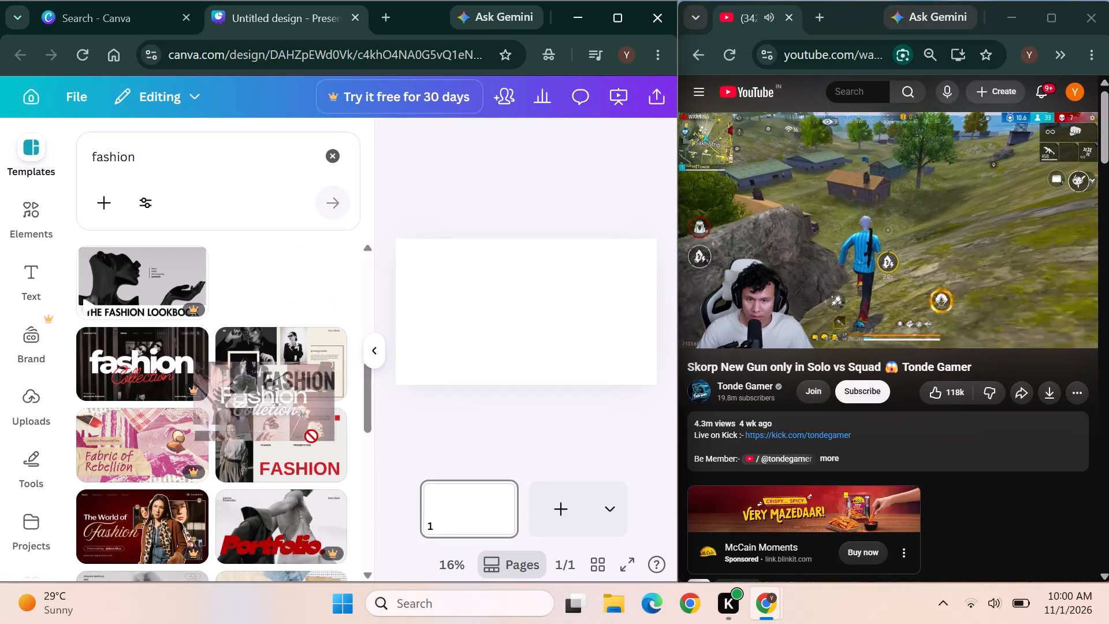
pyautogui.moveTo(311, 436); pyautogui.dragTo(348, 422)
pyautogui.moveTo(348, 422); pyautogui.dragTo(311, 353)
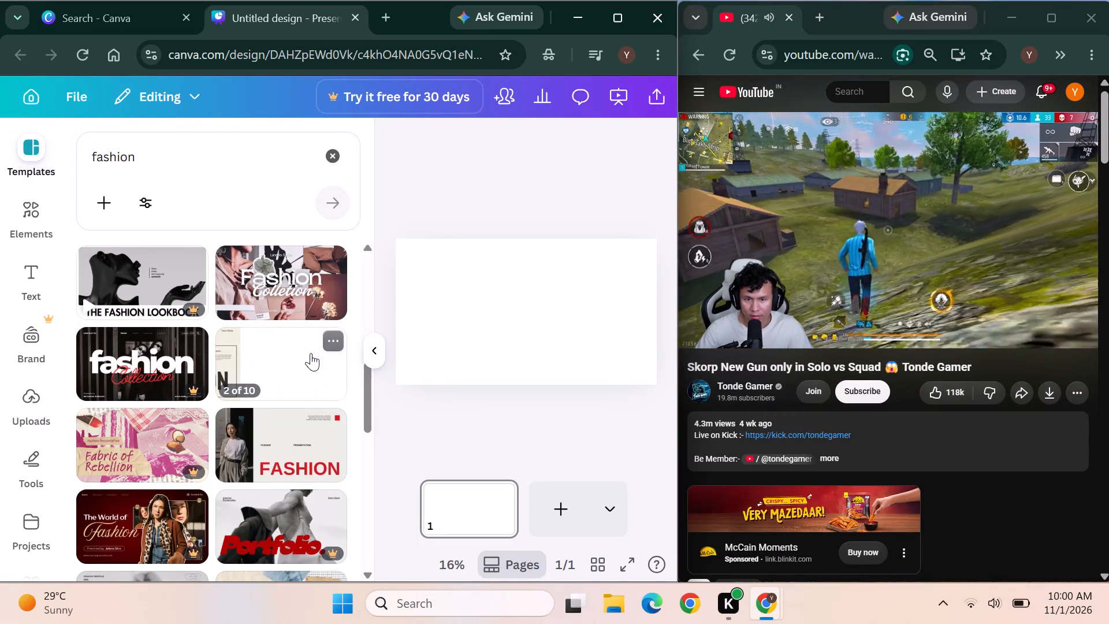
pyautogui.moveTo(311, 353); pyautogui.dragTo(307, 302)
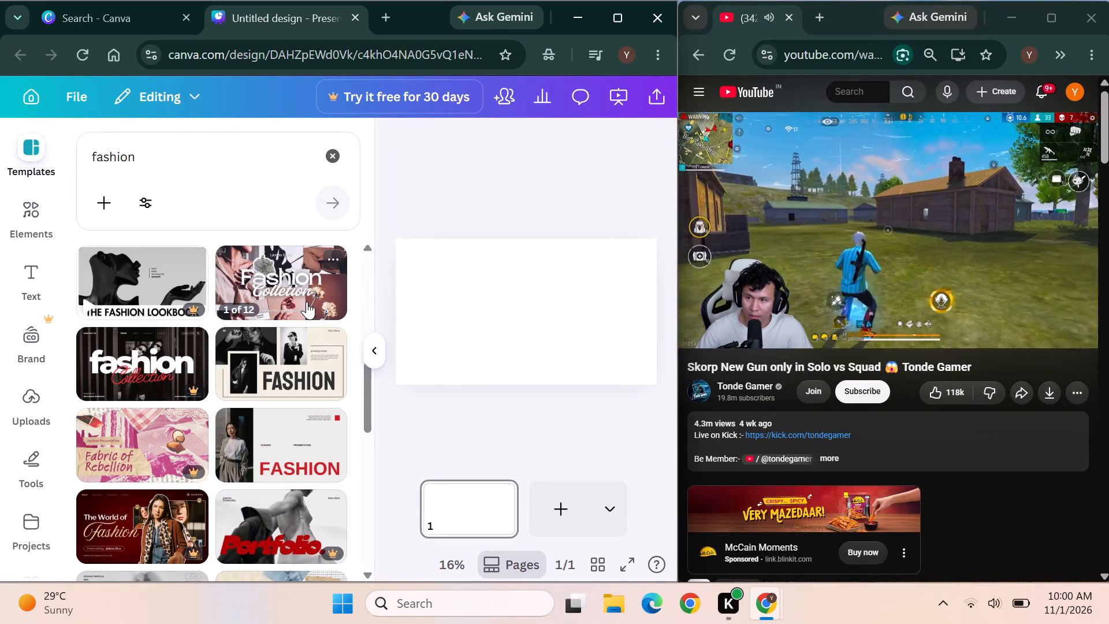
pyautogui.click(307, 302)
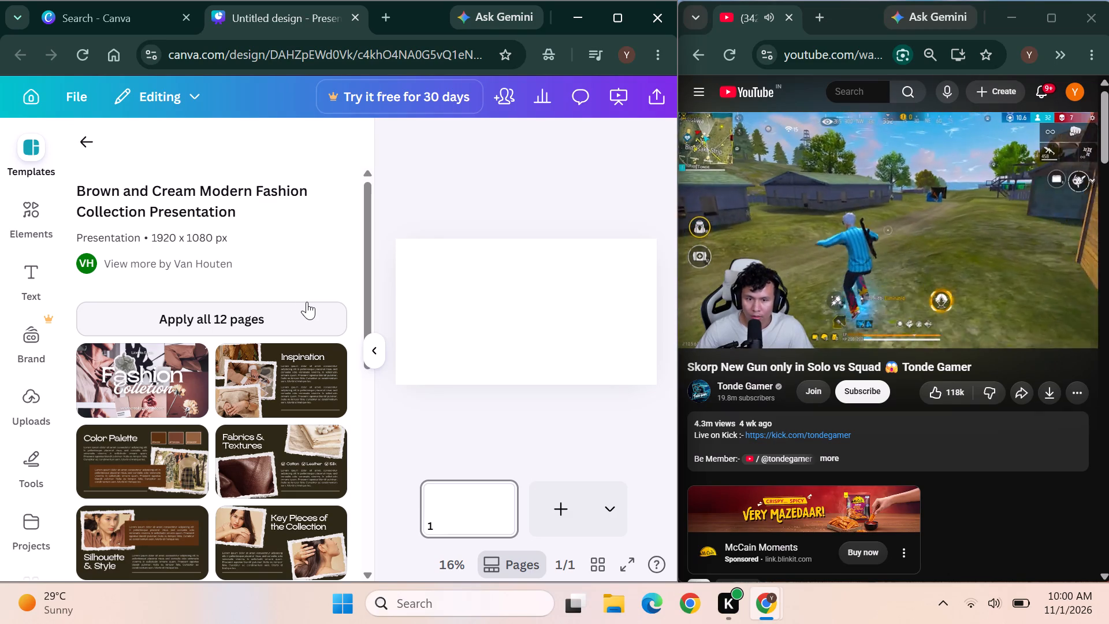
pyautogui.moveTo(307, 302); pyautogui.dragTo(82, 140)
pyautogui.click(82, 140)
# Find the Brown Minimalist Casual Fashion Collection Presentation template in the fashion results and apply all 10 pages to the design.
pyautogui.moveTo(82, 140); pyautogui.dragTo(189, 373)
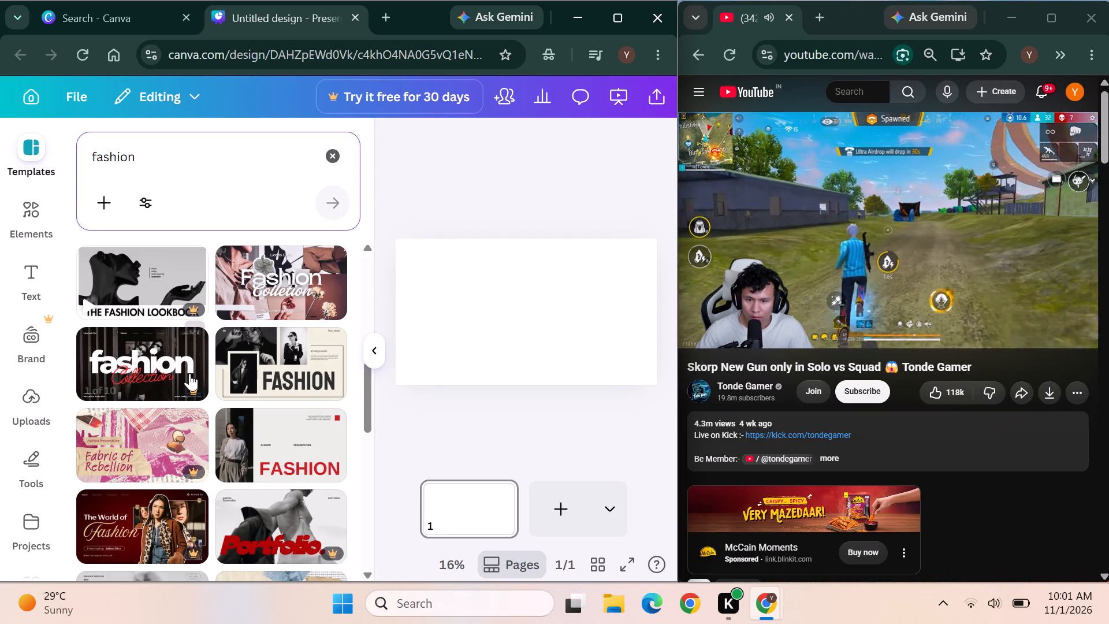
pyautogui.moveTo(189, 373); pyautogui.dragTo(226, 397)
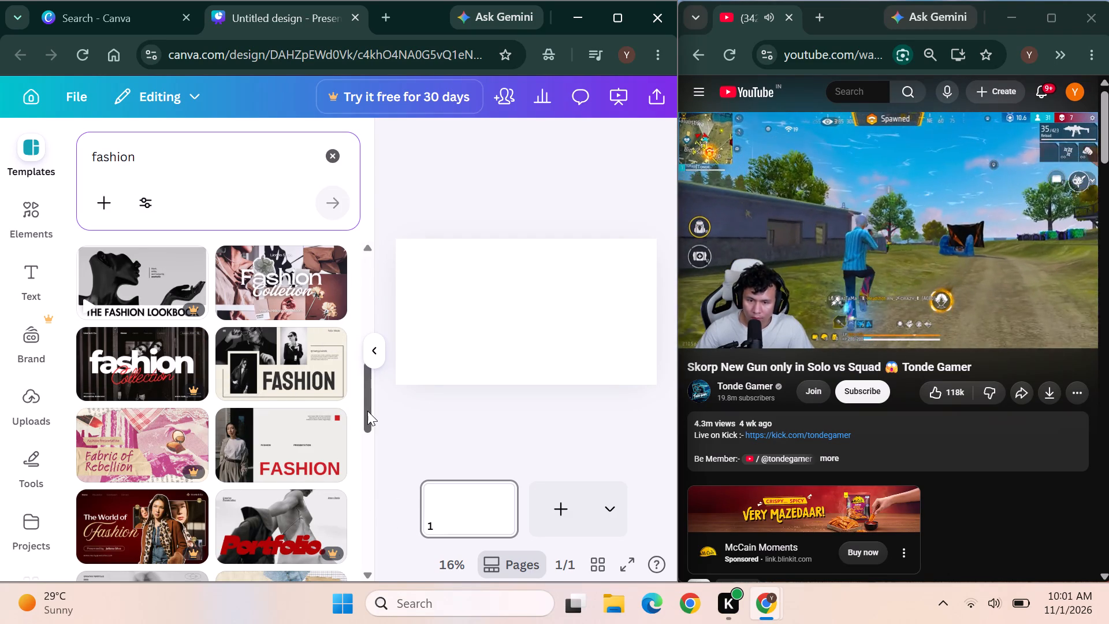
pyautogui.moveTo(367, 411); pyautogui.dragTo(382, 514)
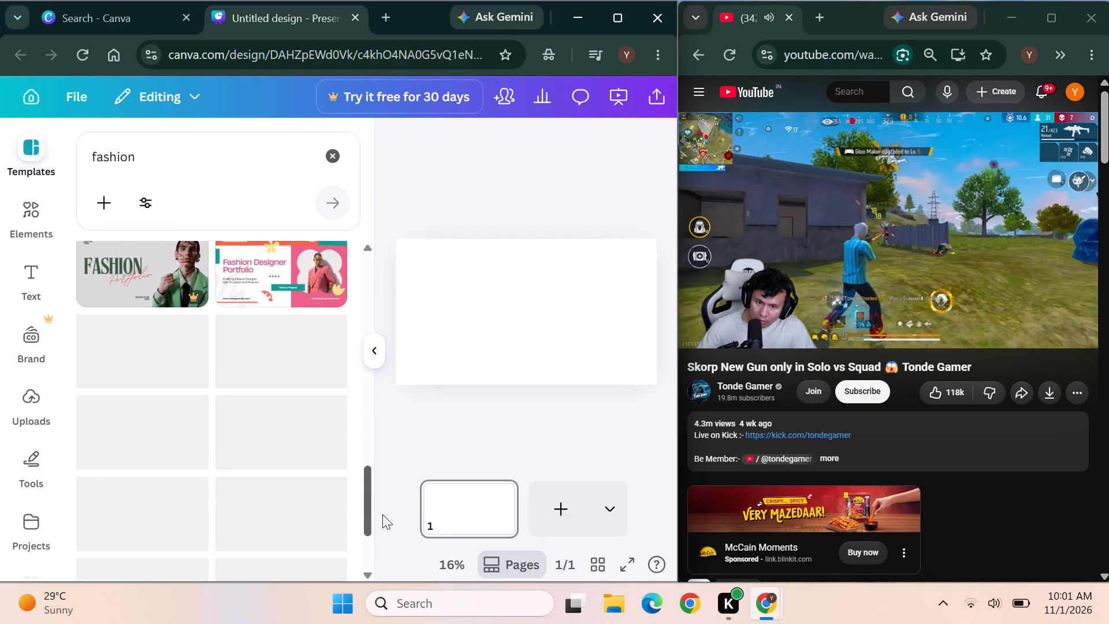
pyautogui.moveTo(382, 514); pyautogui.dragTo(347, 314)
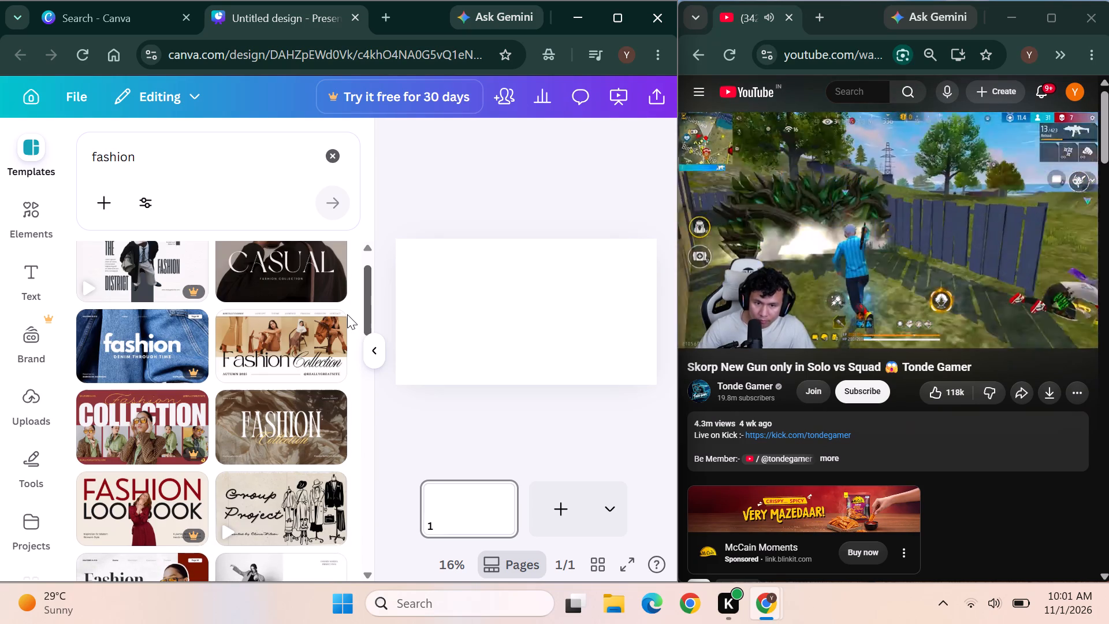
pyautogui.moveTo(347, 314); pyautogui.dragTo(348, 299)
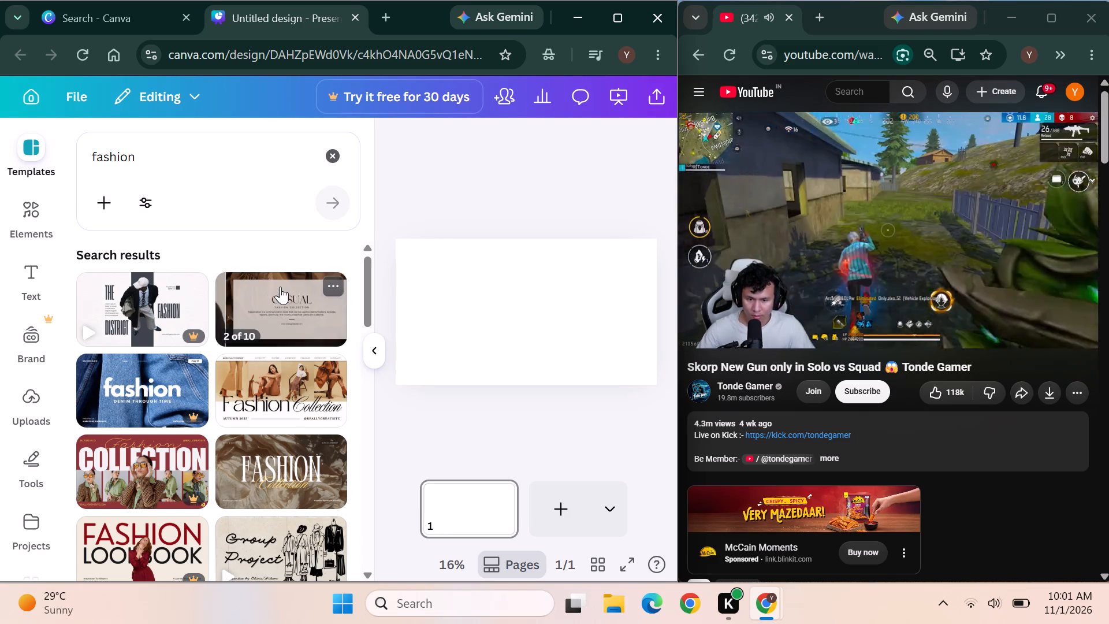
pyautogui.click(280, 287)
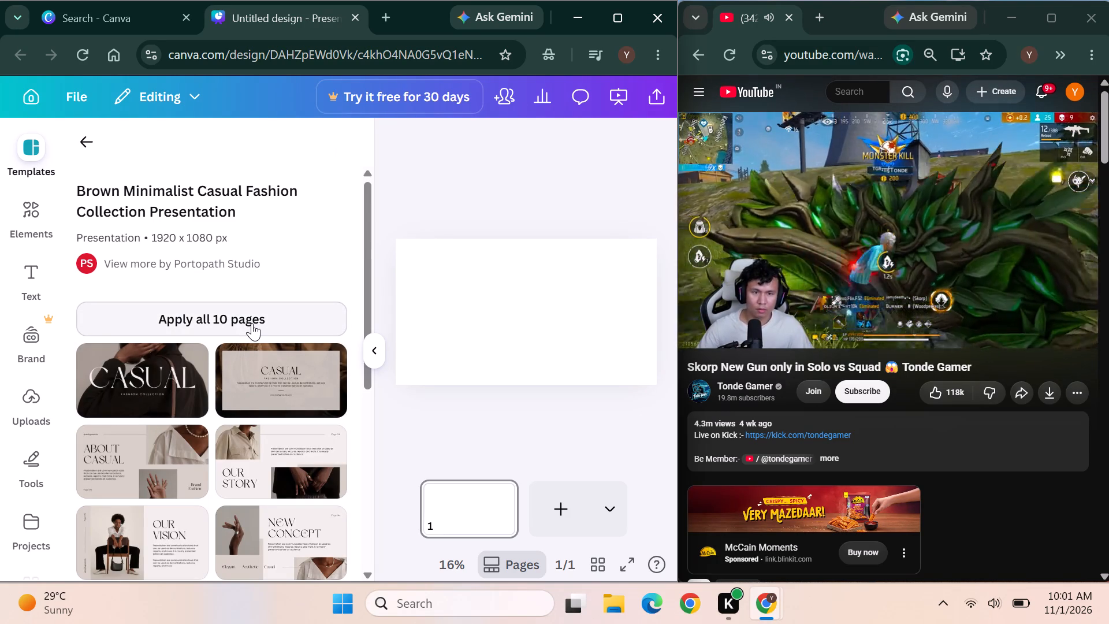
pyautogui.click(252, 323)
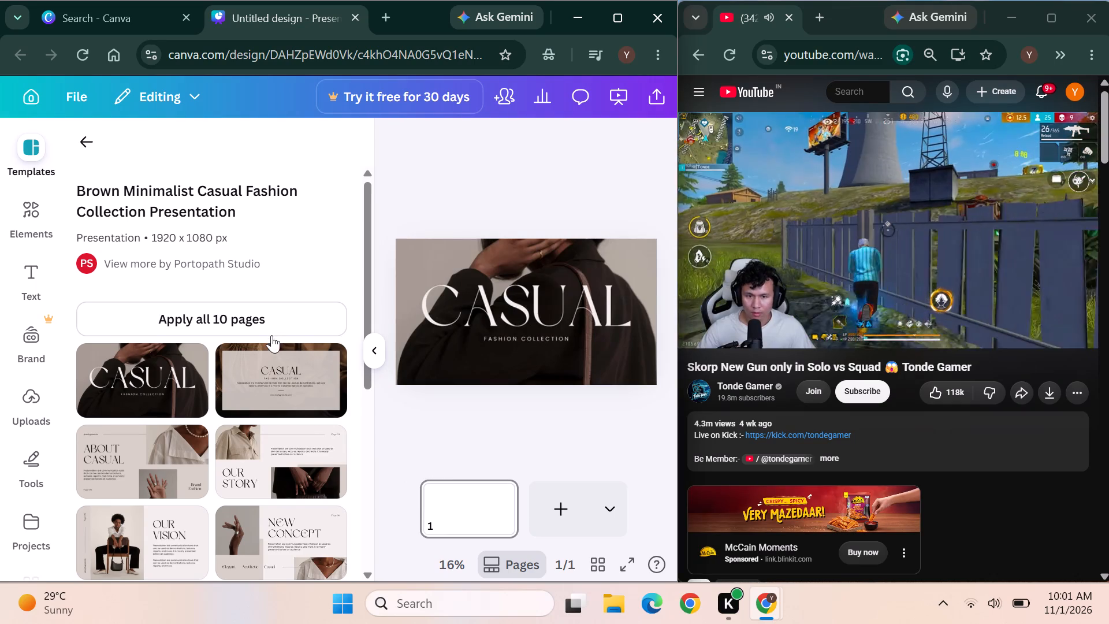
# Collapse the template browser to enlarge the canvas and open the CASUAL title on page 1 for text editing.
pyautogui.click(375, 352)
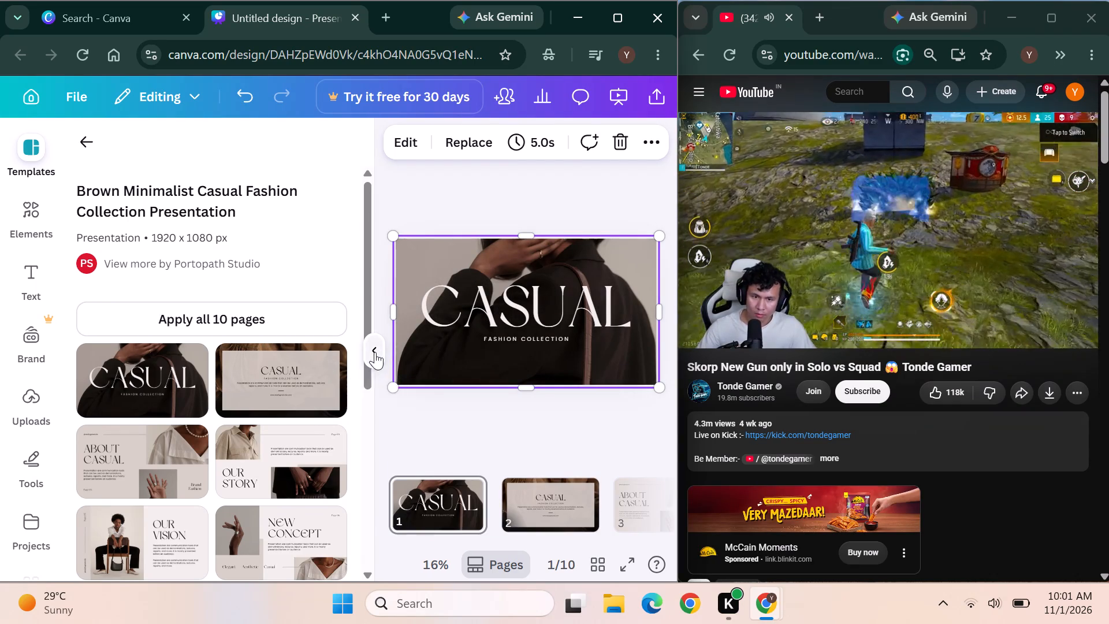
pyautogui.click(340, 303)
pyautogui.click(340, 303)
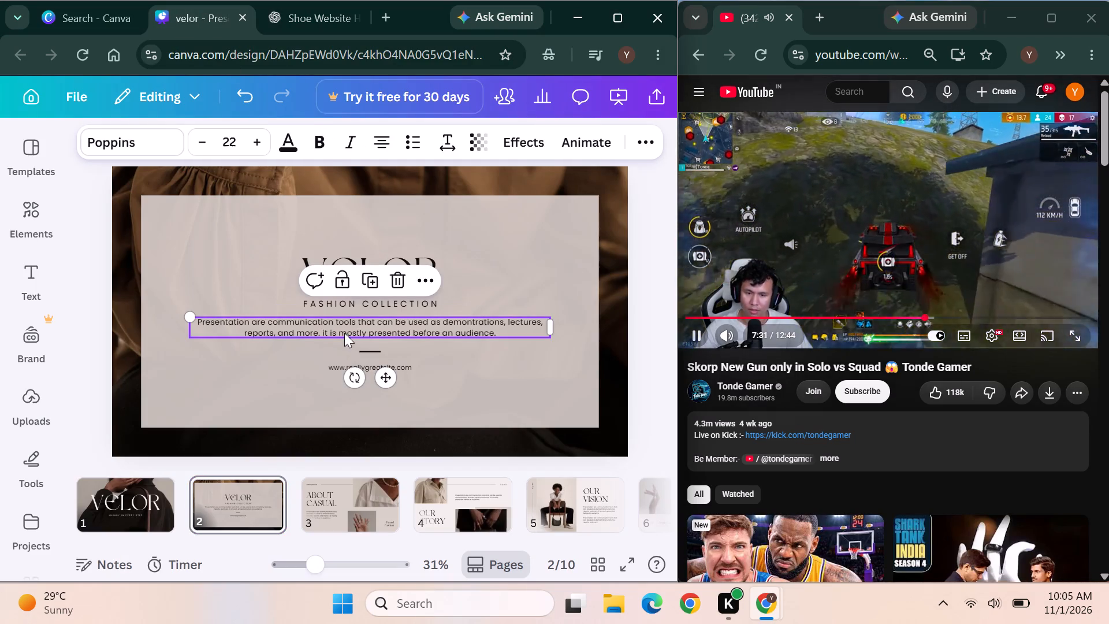
pyautogui.hotkey('ctrl', 'v')
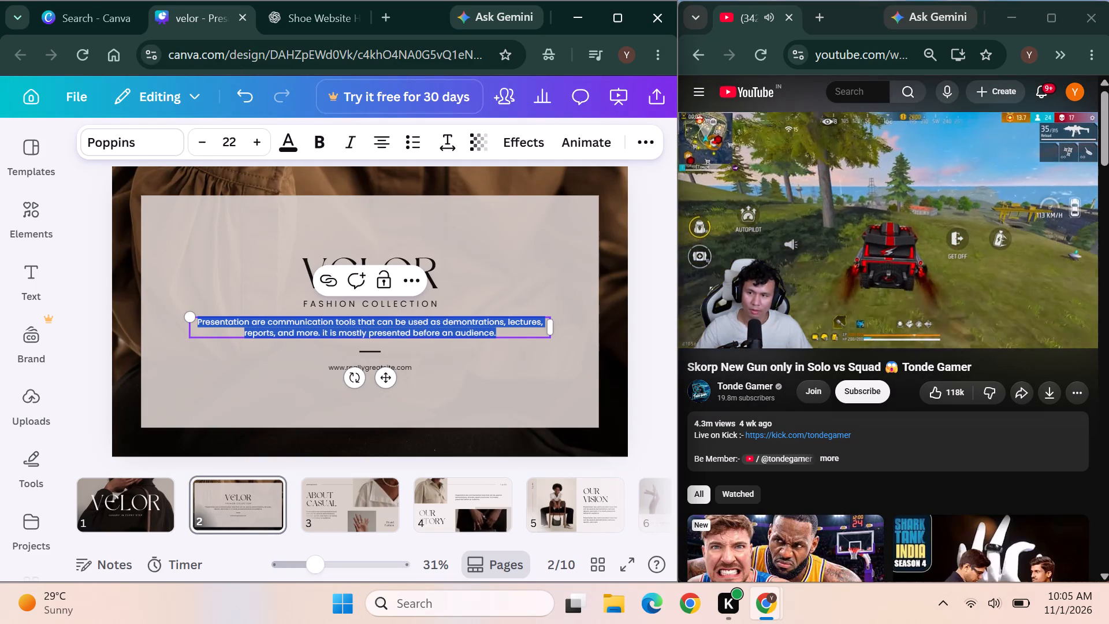
pyautogui.press('.')
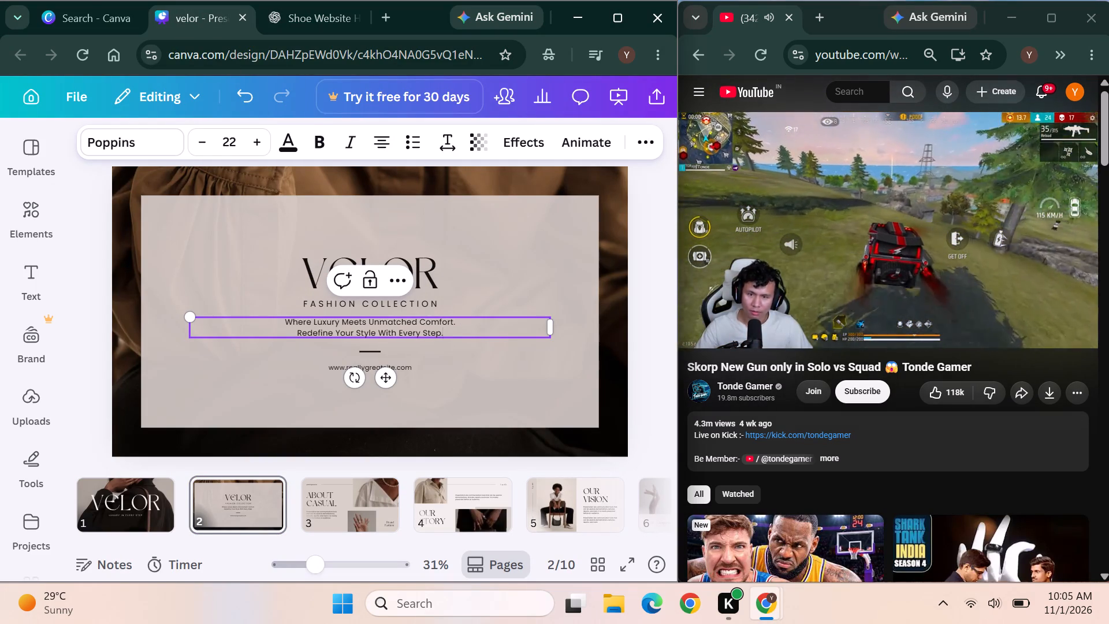
pyautogui.click(472, 381)
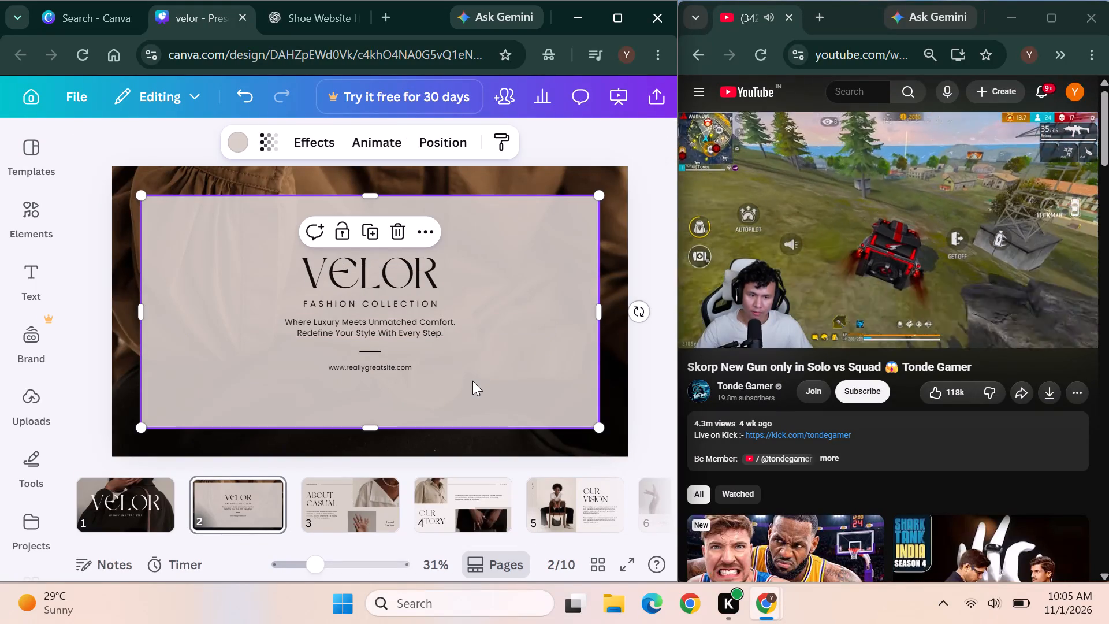
pyautogui.click(373, 370)
pyautogui.click(373, 370)
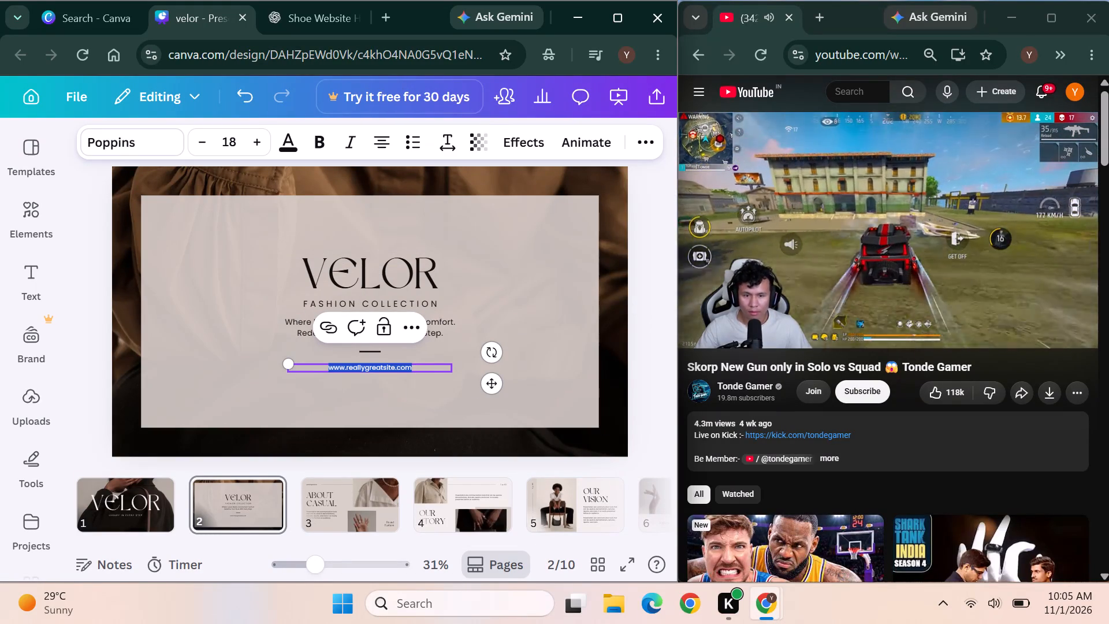
pyautogui.write('www')
pyautogui.press('.')
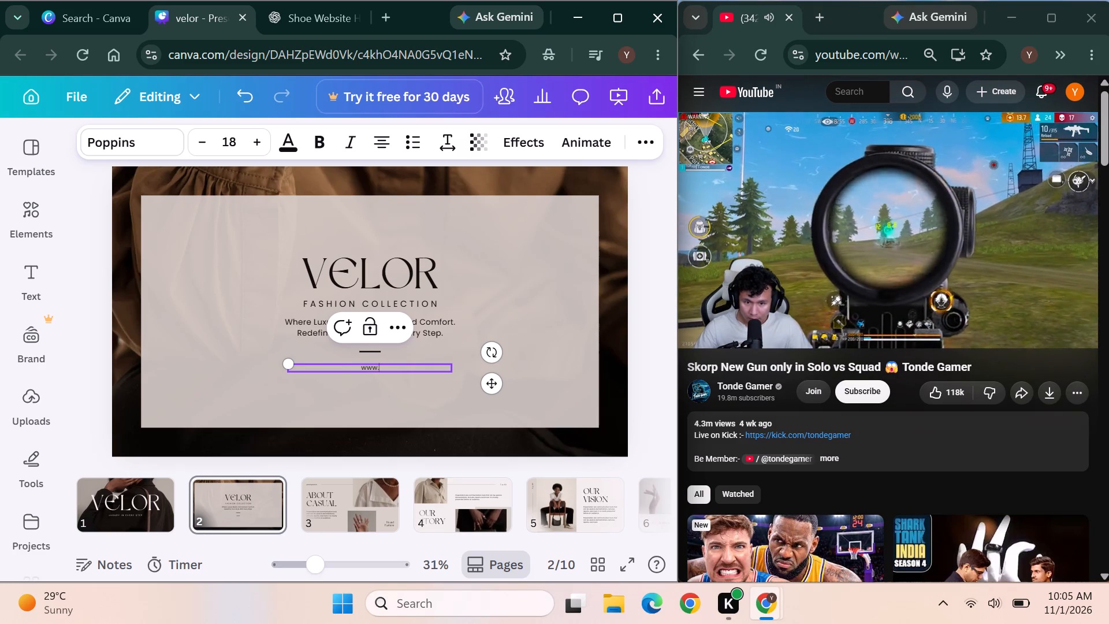
pyautogui.write('velor')
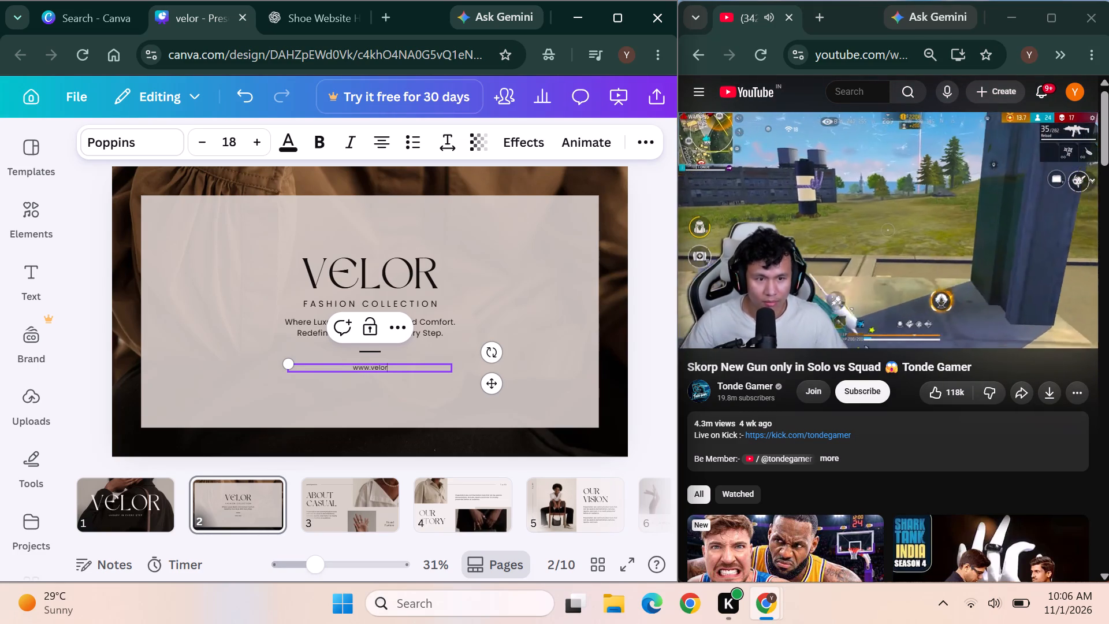
pyautogui.press(',')
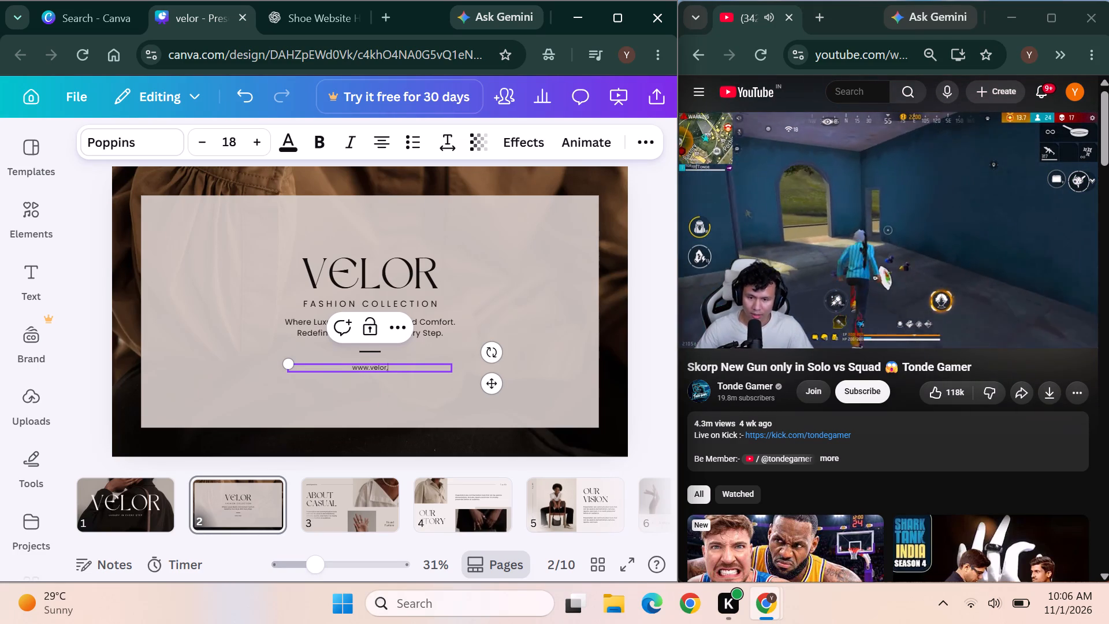
pyautogui.write('com')
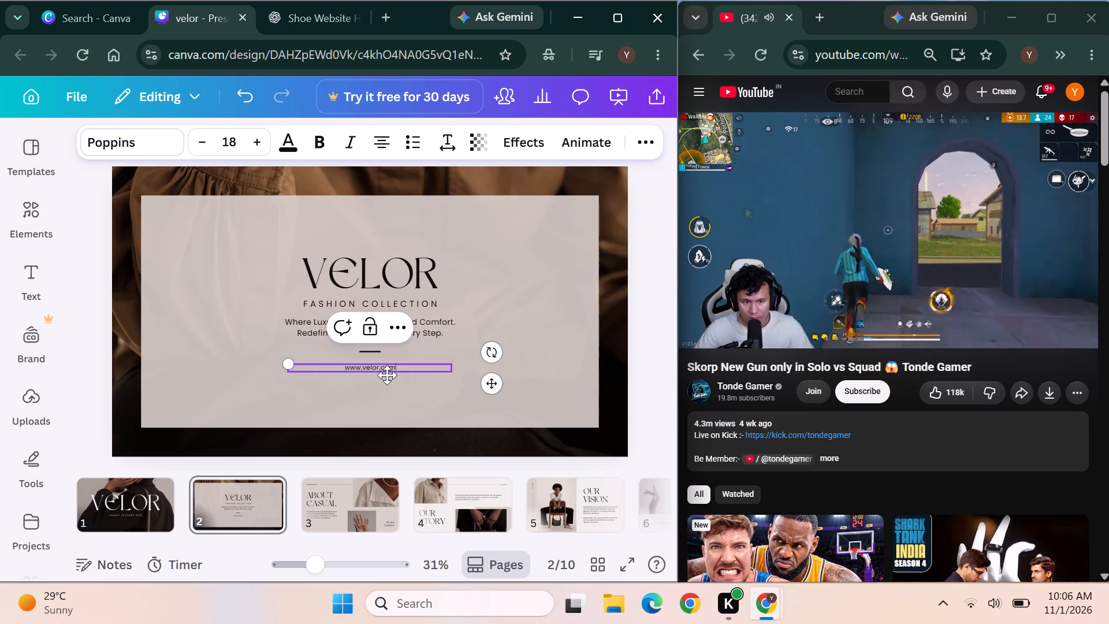
pyautogui.press('Left')
pyautogui.press('Left')
pyautogui.press('Left')
pyautogui.press('BackSpace')
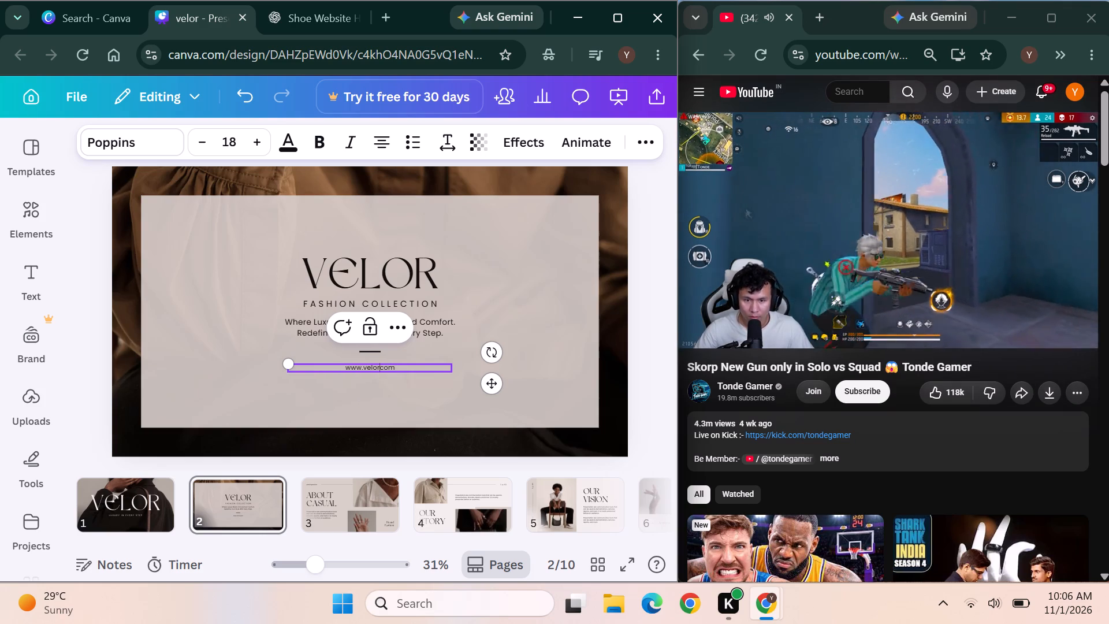
pyautogui.press('.')
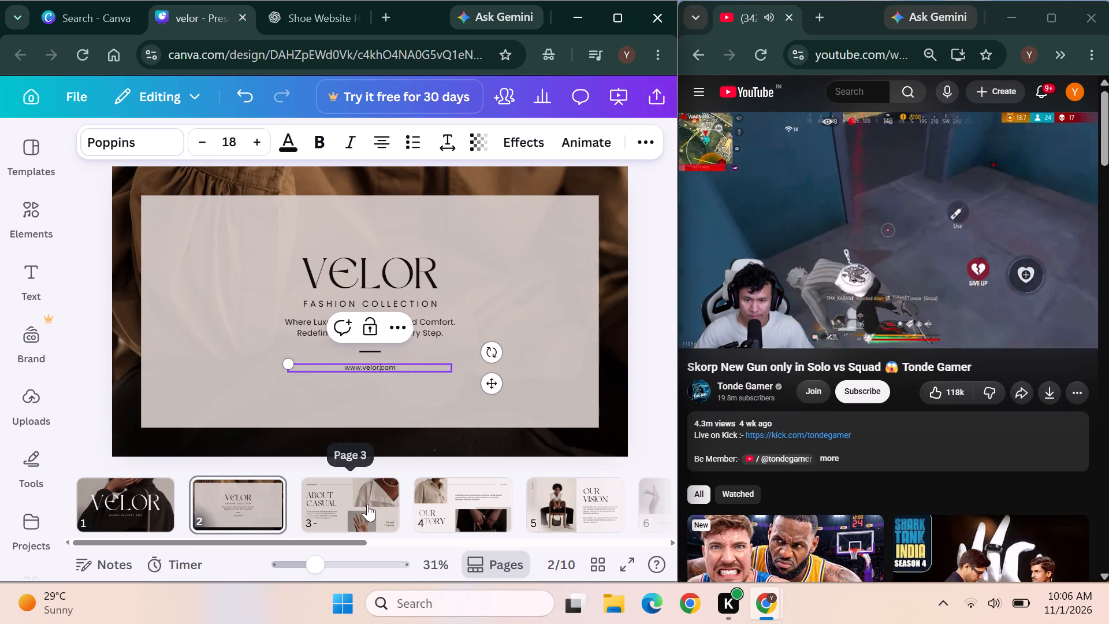
pyautogui.click(367, 504)
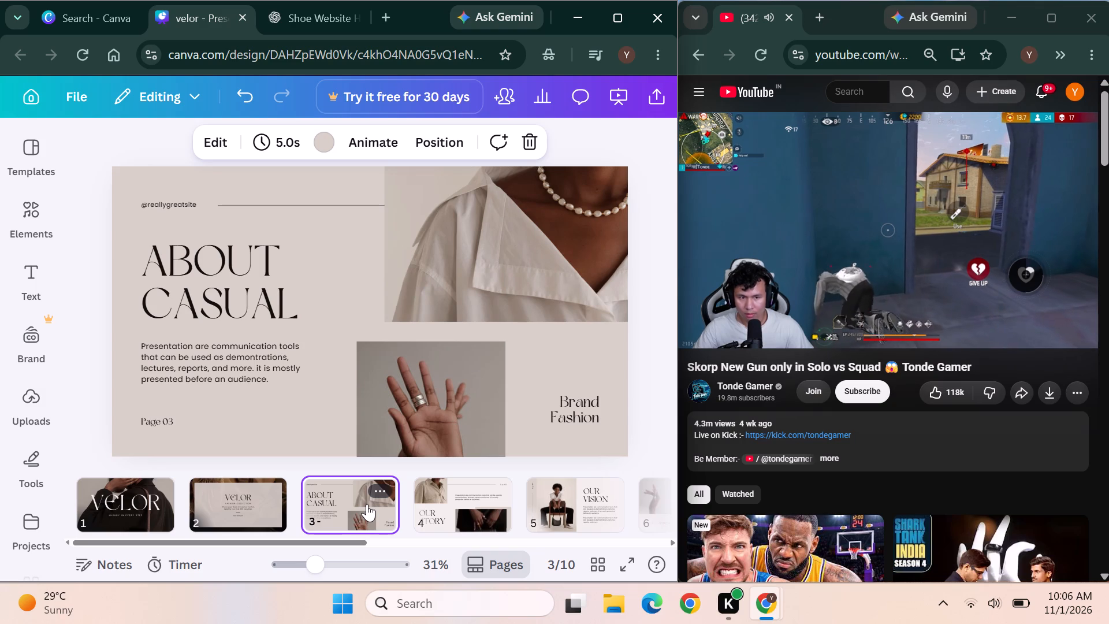
pyautogui.click(159, 206)
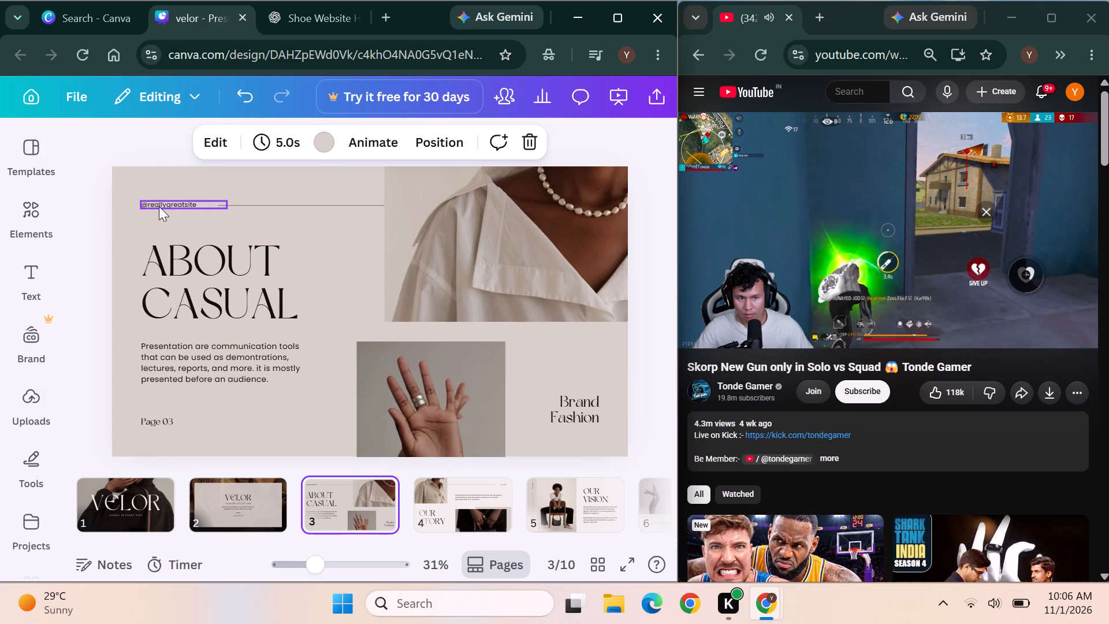
pyautogui.click(159, 206)
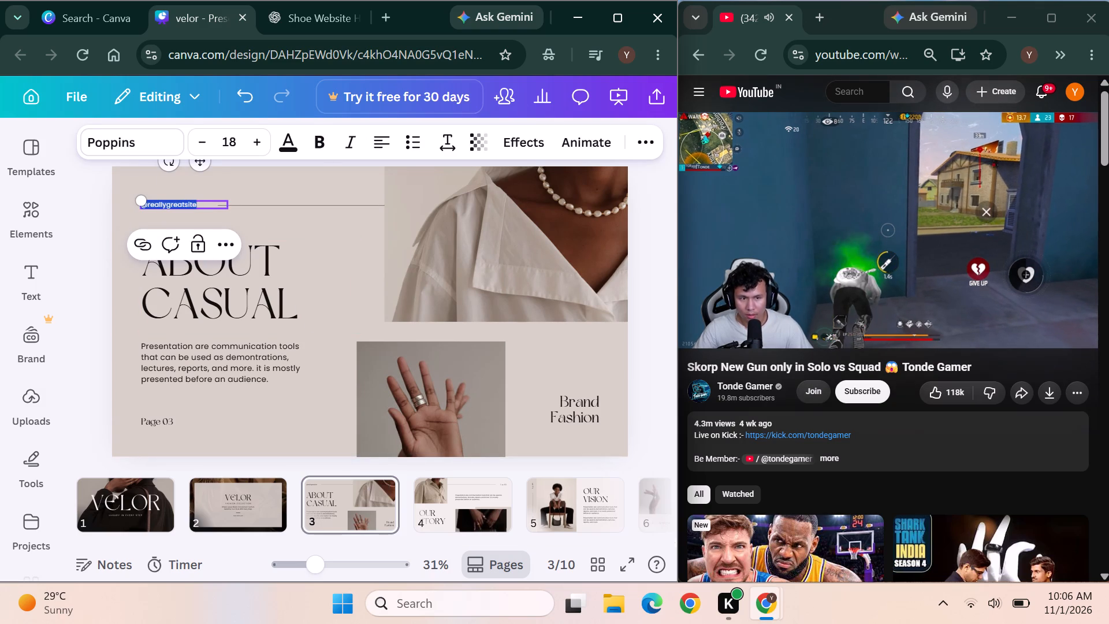
pyautogui.hotkey('shift', '@')
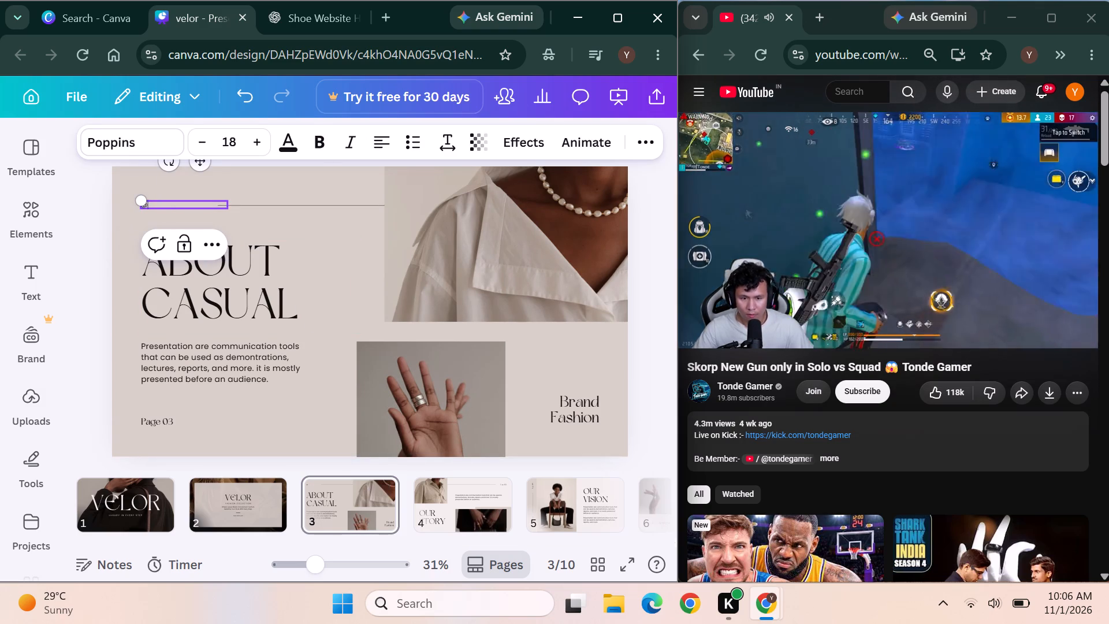
pyautogui.write('VELO')
pyautogui.press('BackSpace')
pyautogui.press('BackSpace')
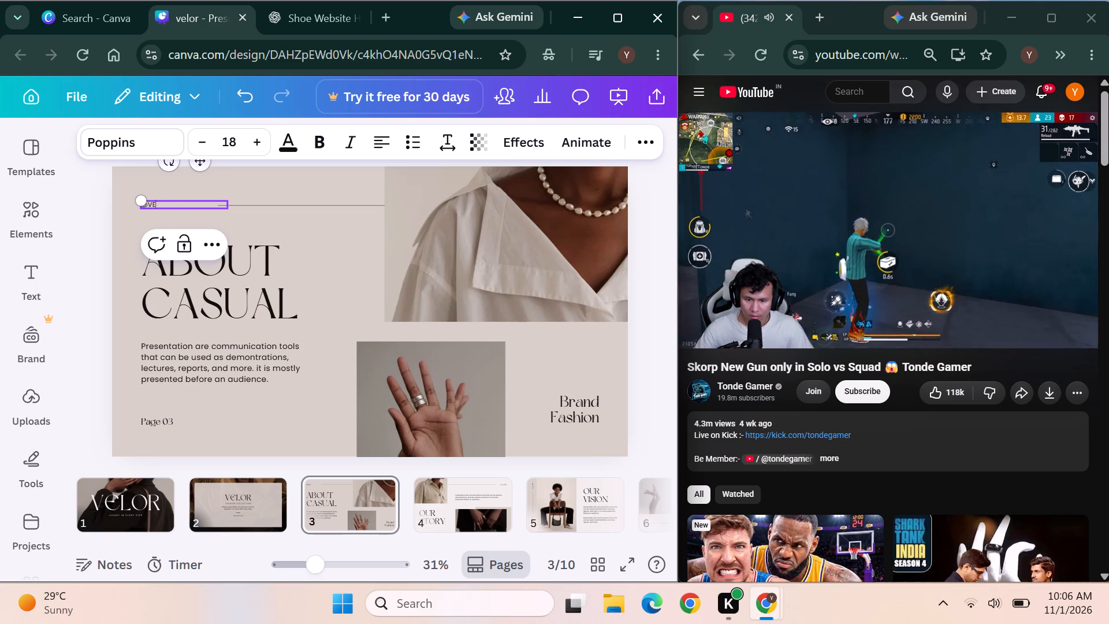
pyautogui.press('BackSpace')
pyautogui.press('BackSpace')
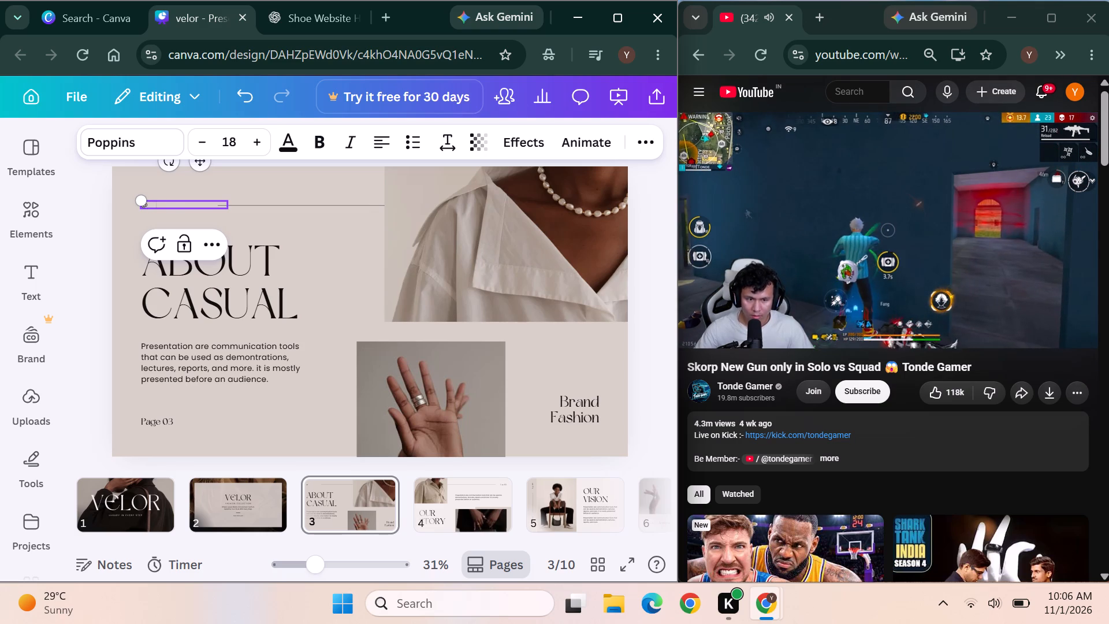
pyautogui.write('ve')
pyautogui.write('lor')
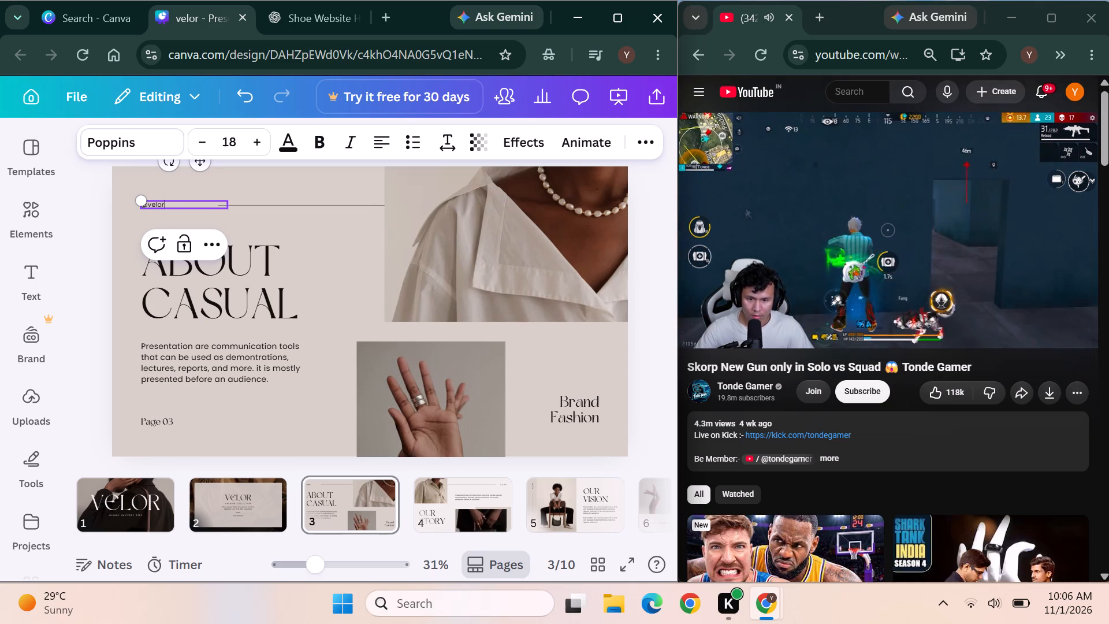
pyautogui.click(312, 224)
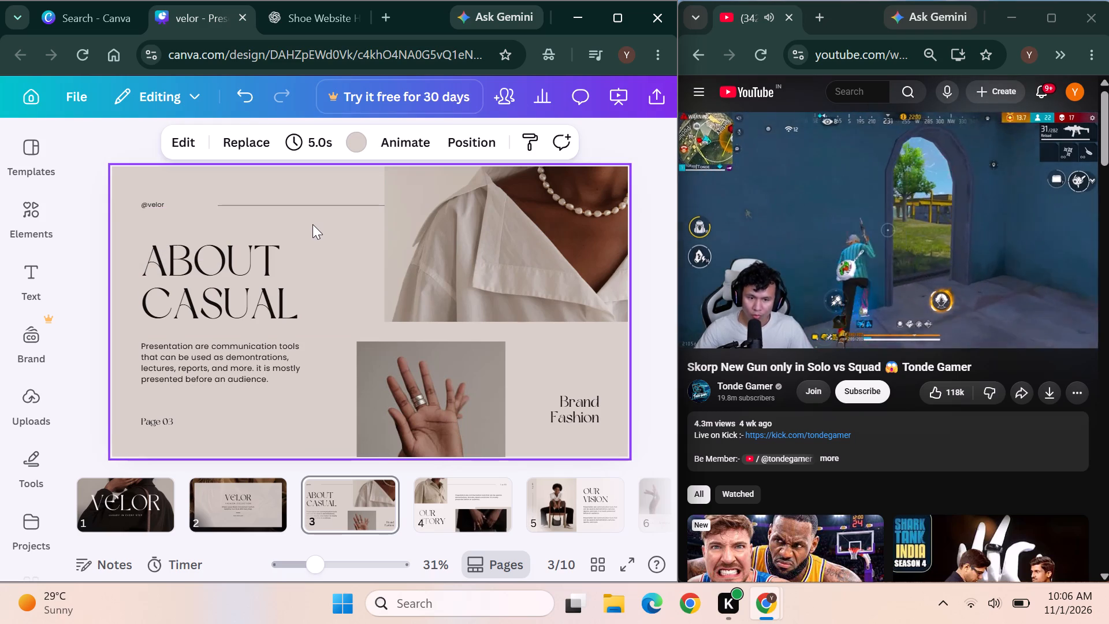
# Change the page 3 heading to "ABOUT VELOR" by replacing its second word.
pyautogui.doubleClick(221, 310)
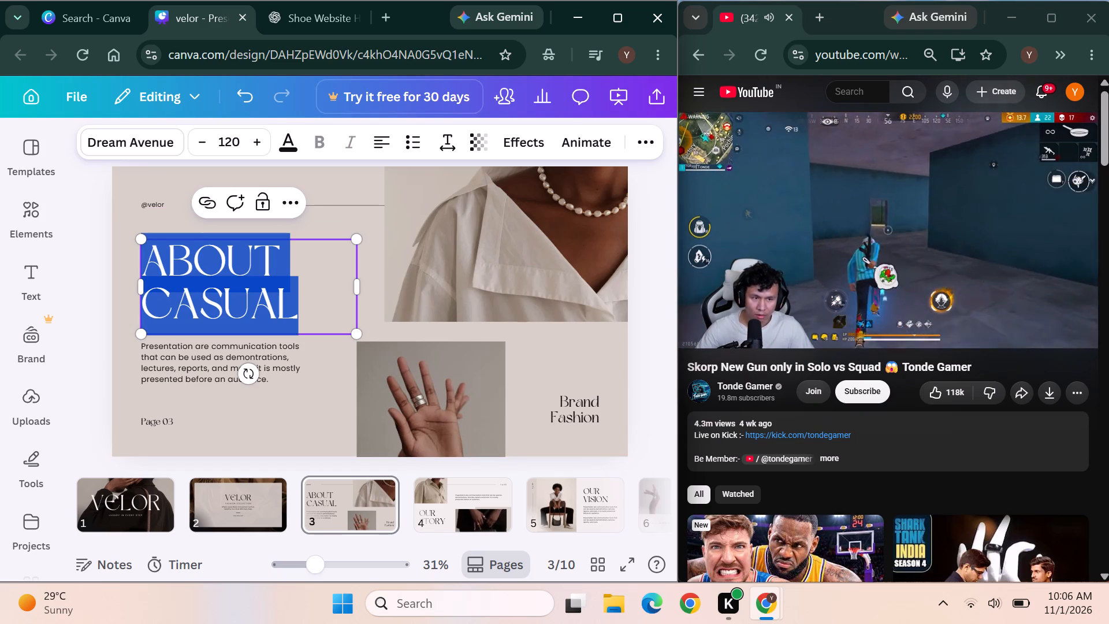
pyautogui.click(221, 310)
pyautogui.click(293, 306)
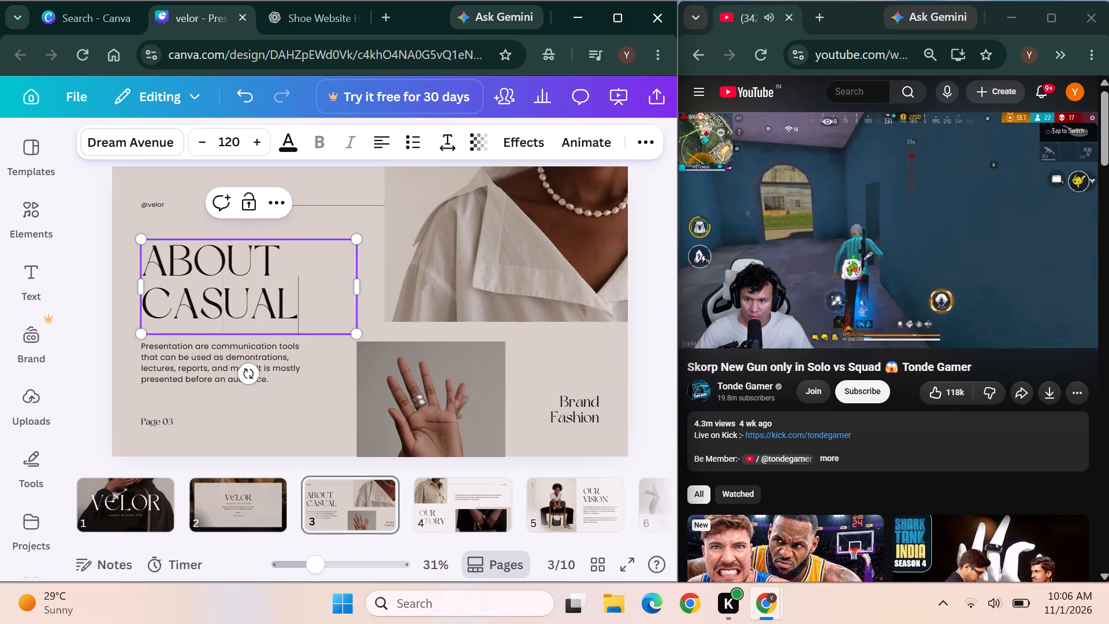
pyautogui.press('BackSpace')
pyautogui.press('BackSpace')
pyautogui.press('BackSpace')
pyautogui.press('BackSpace')
pyautogui.press('BackSpace')
pyautogui.press('BackSpace')
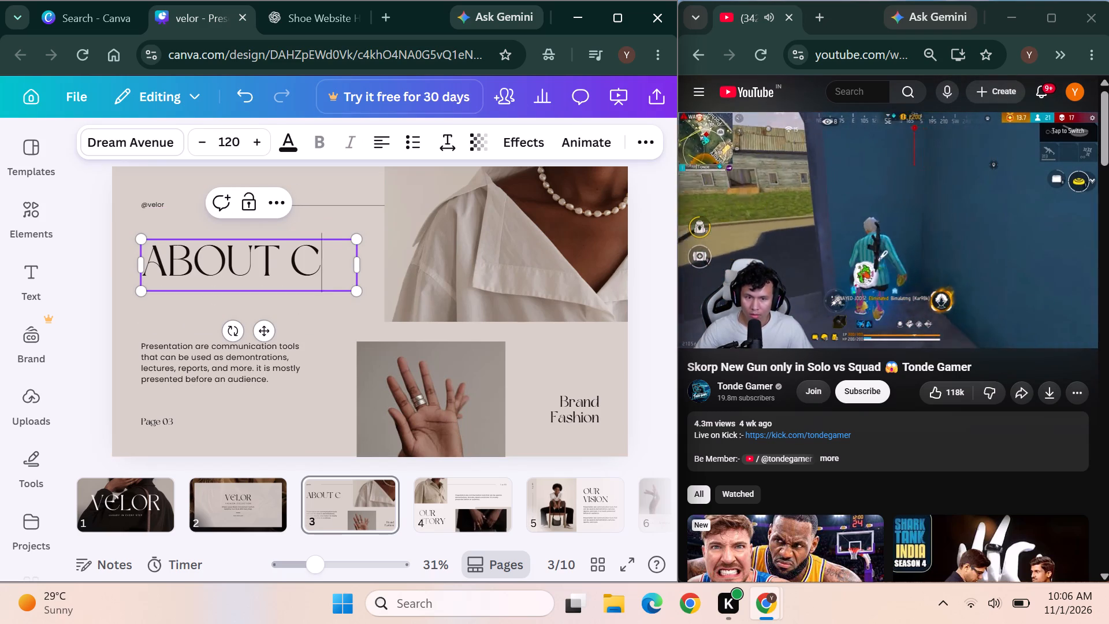
pyautogui.write('ve')
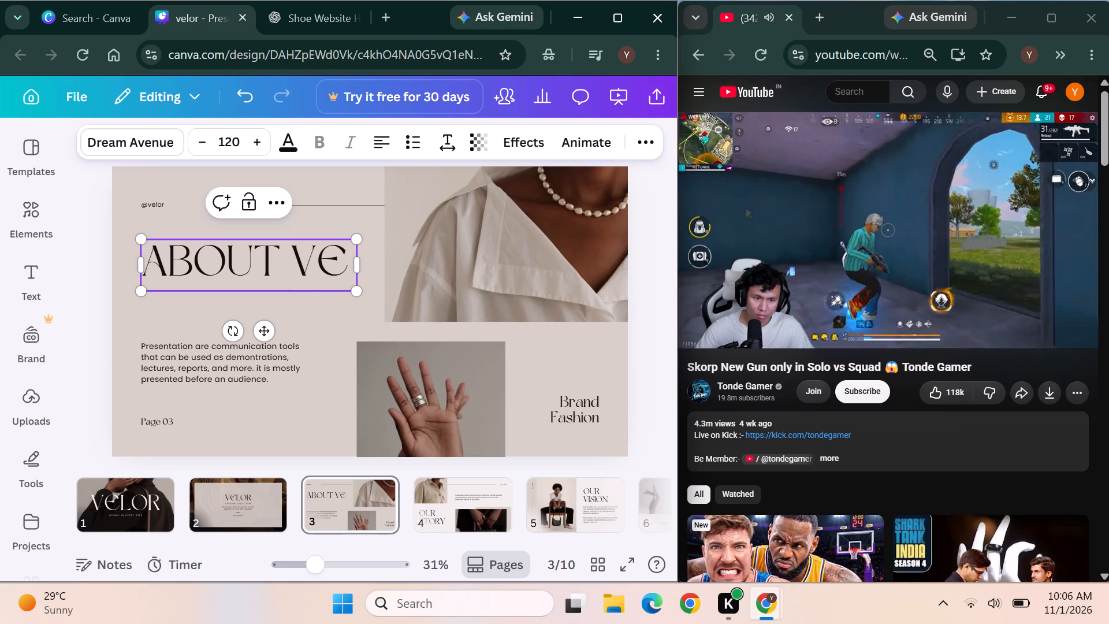
pyautogui.write('lor')
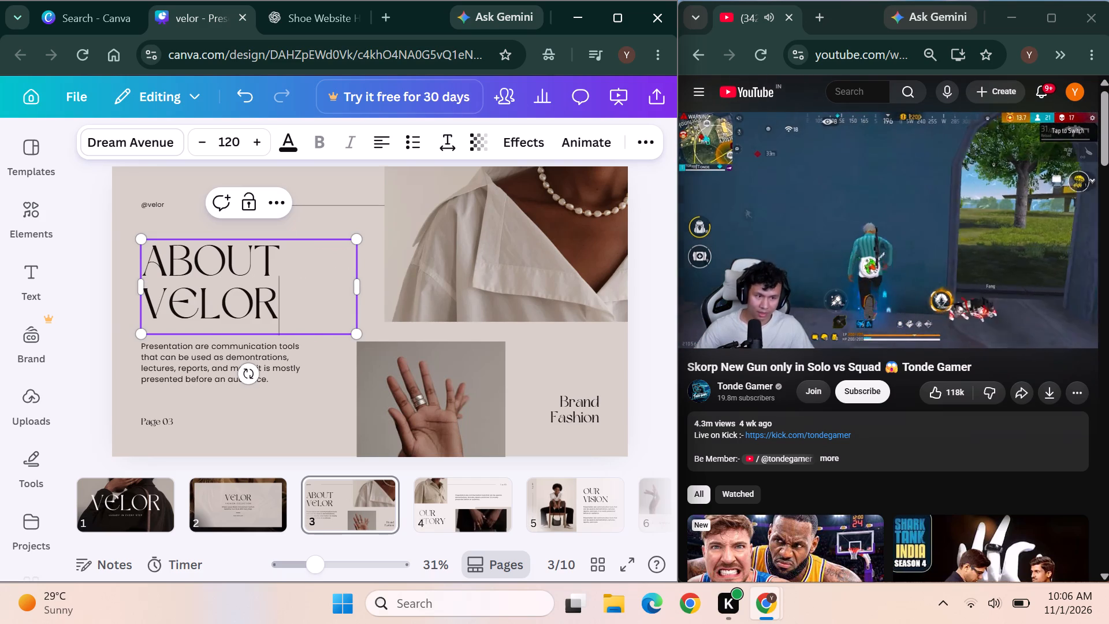
pyautogui.click(253, 430)
# Replace the description paragraph on page 3 with the copied two-line headline and end it with a full stop.
pyautogui.doubleClick(208, 355)
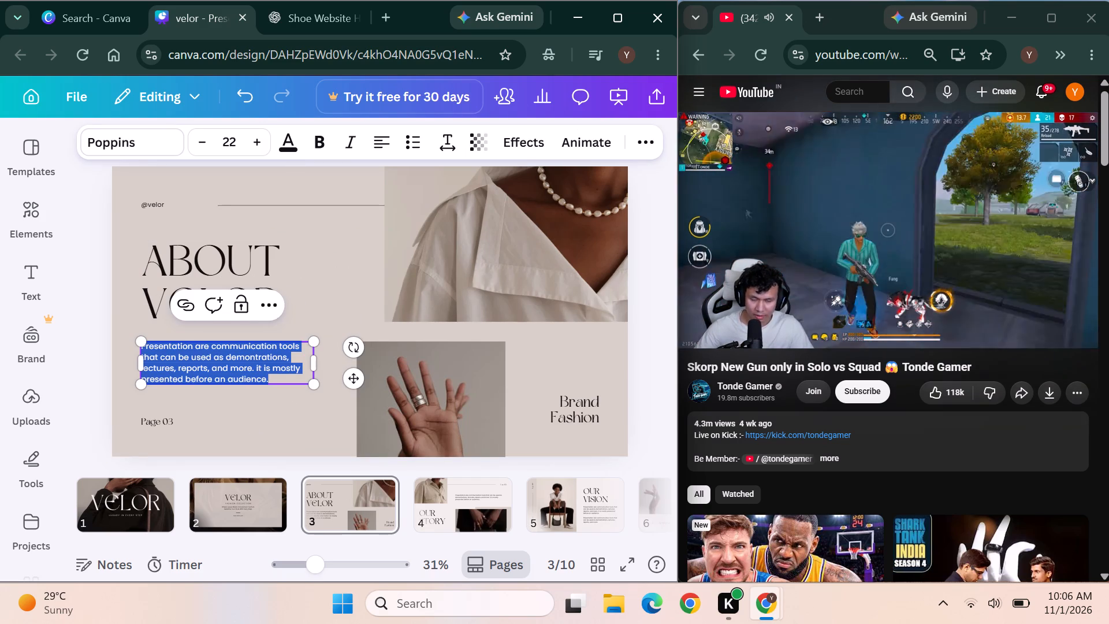
pyautogui.hotkey('ctrl', 'v')
pyautogui.press('.')
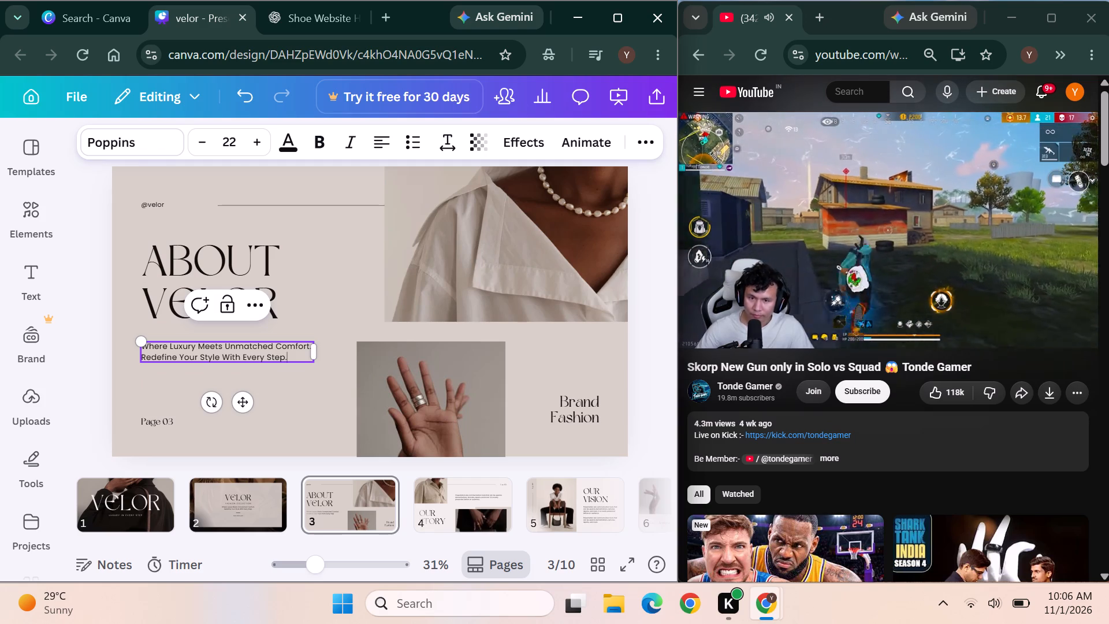
pyautogui.click(283, 389)
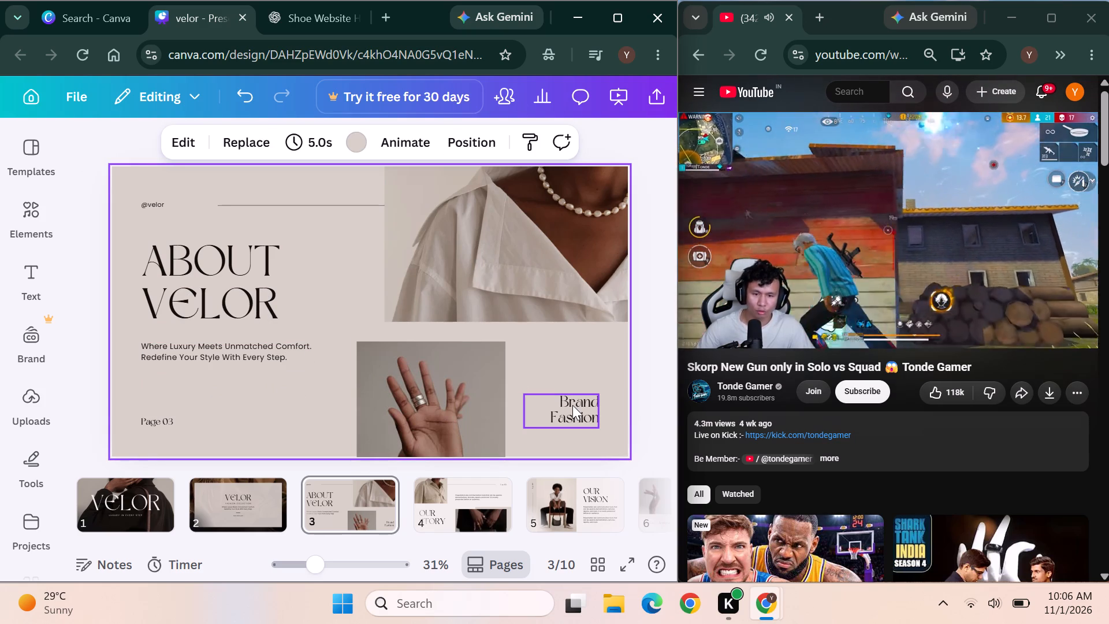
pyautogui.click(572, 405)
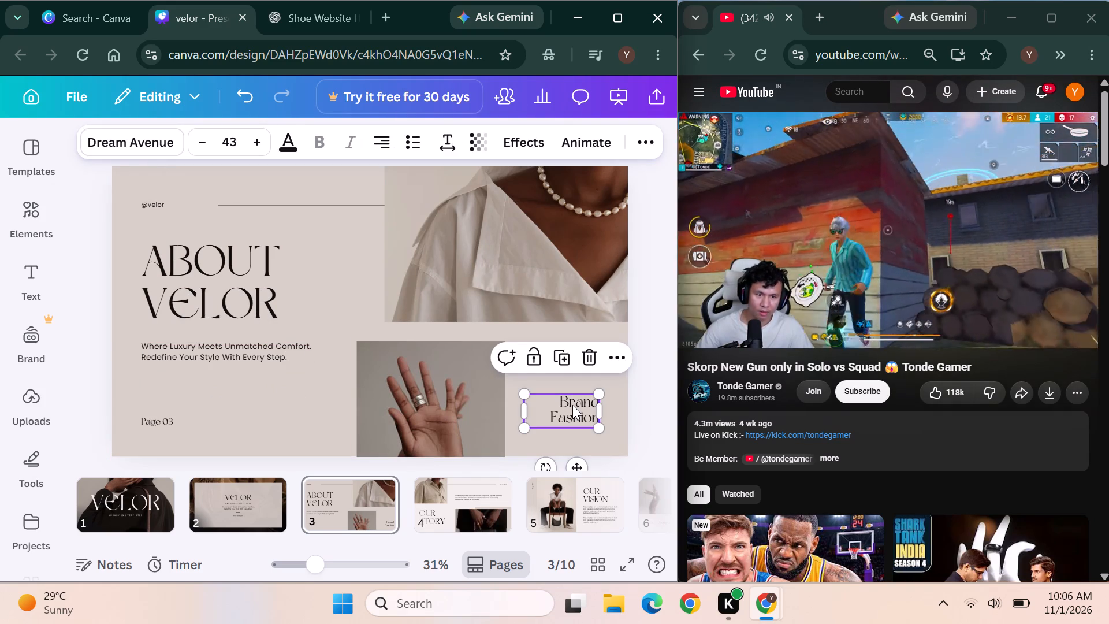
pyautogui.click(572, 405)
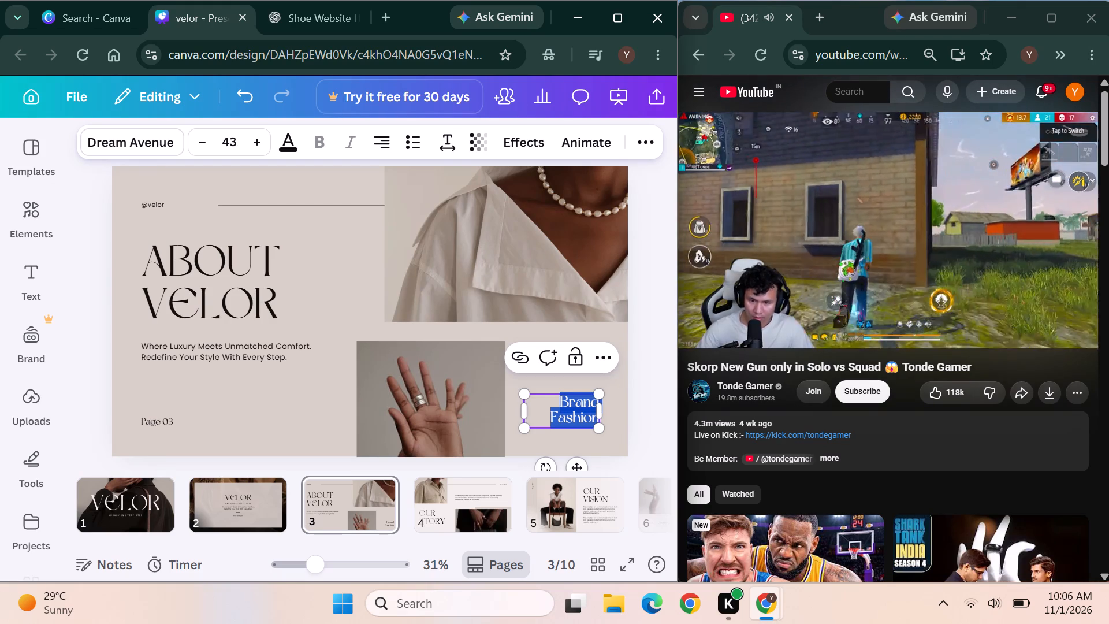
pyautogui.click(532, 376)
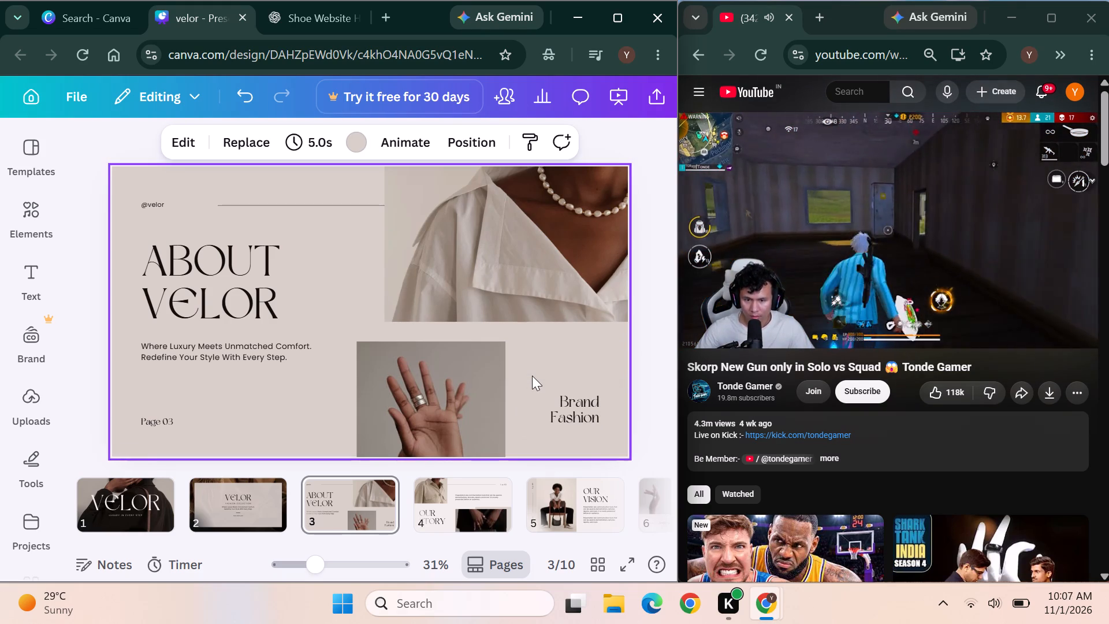
# Delete the large photo of the white shirt and pearl necklace from page 3.
pyautogui.click(519, 271)
pyautogui.click(554, 355)
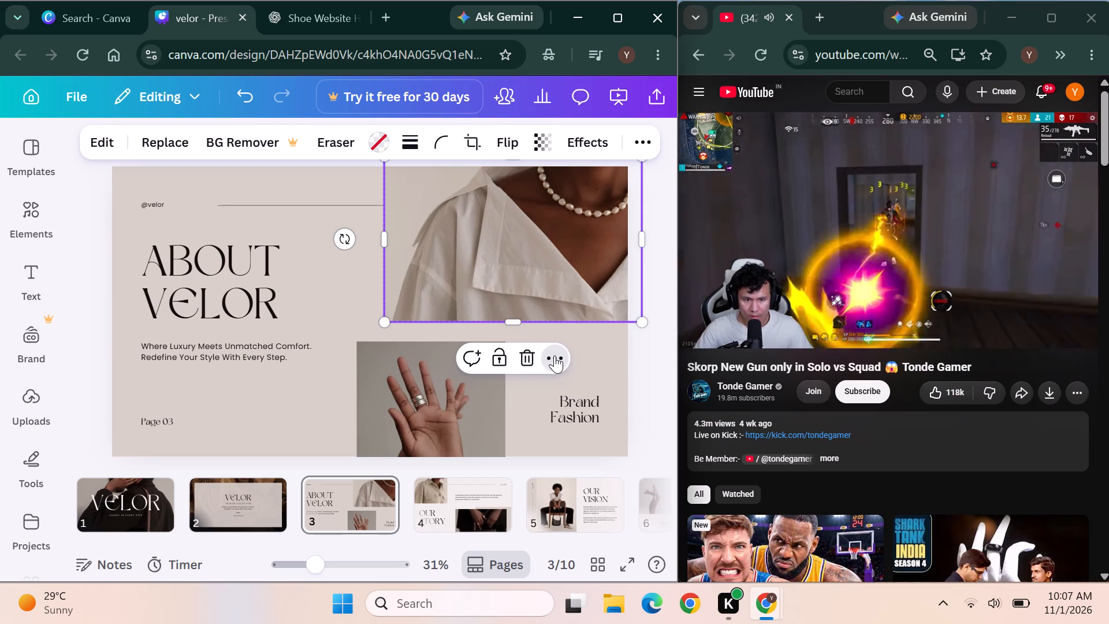
pyautogui.click(561, 222)
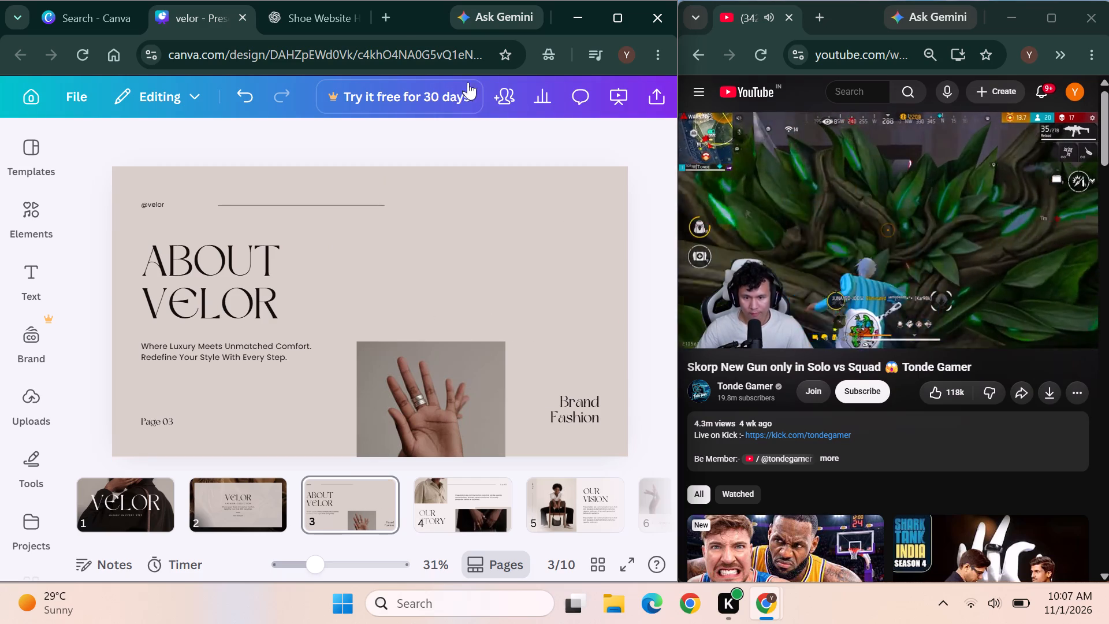
# In a new browser tab, search Google for "shoe" and show the image results.
pyautogui.click(376, 14)
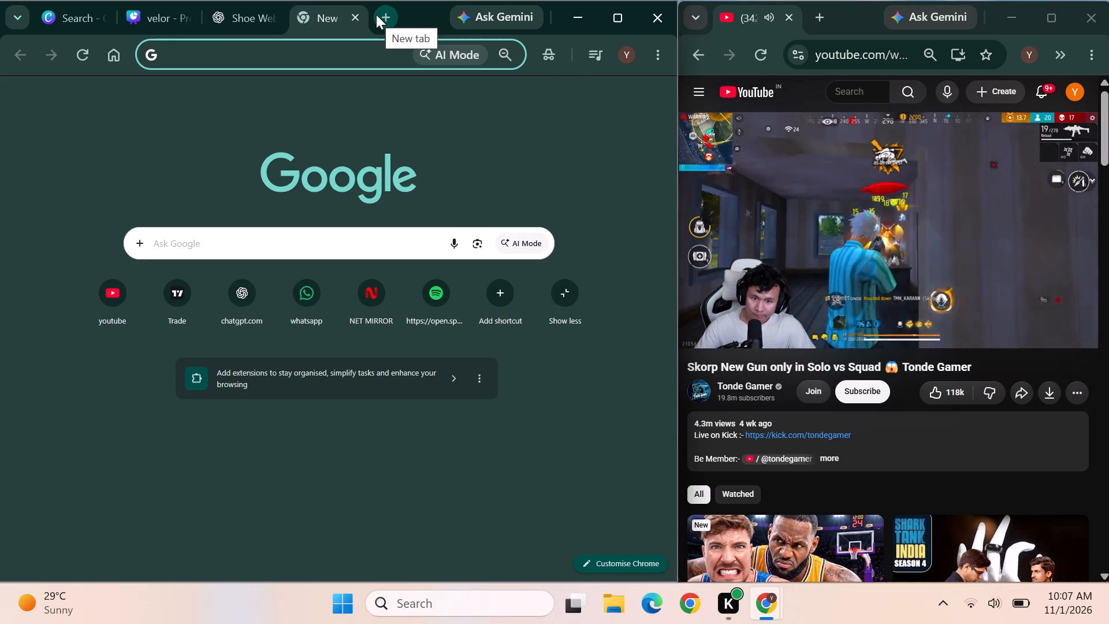
pyautogui.write('shoe')
pyautogui.press('Return')
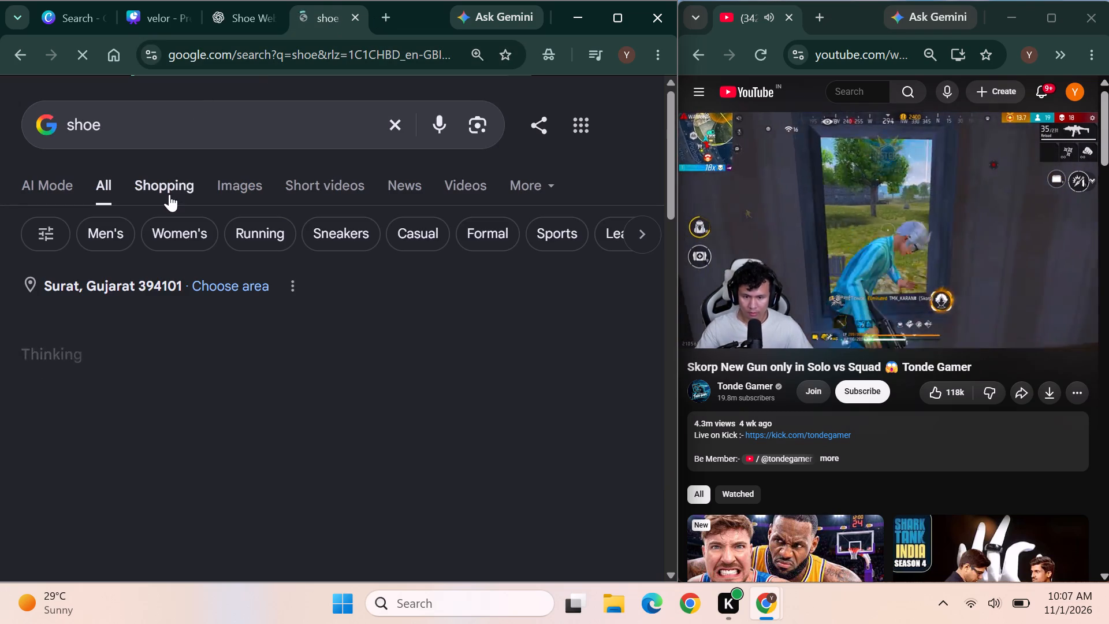
pyautogui.click(245, 186)
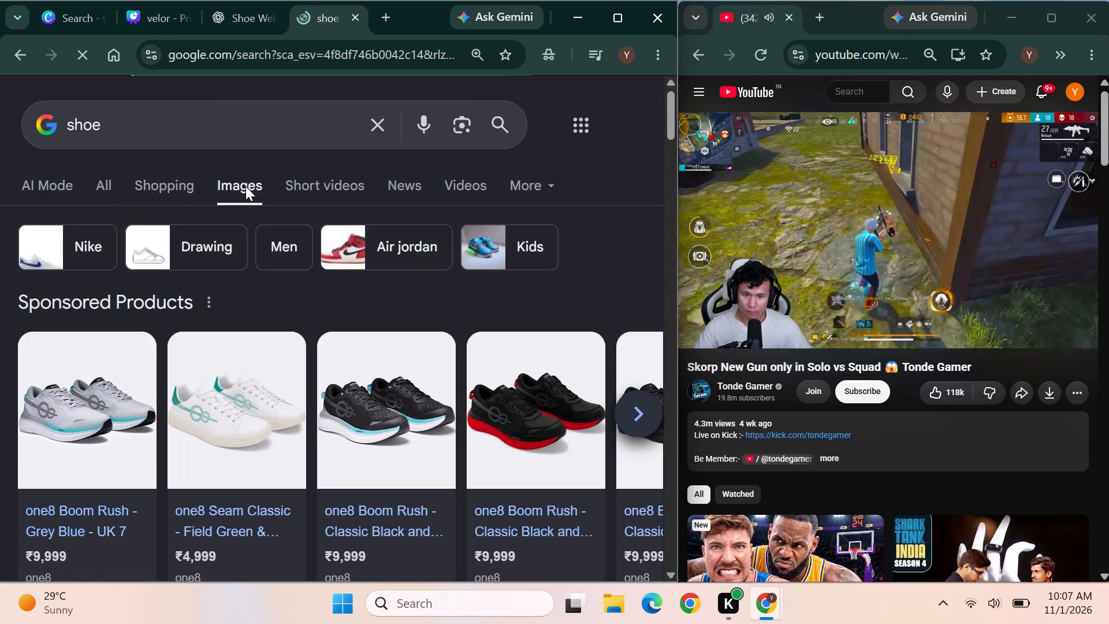
# Browse the shoe image results for a photo that suits the luxury shoe presentation.
pyautogui.press('Down')
pyautogui.press('Down')
pyautogui.press('Down')
pyautogui.press('Down')
pyautogui.press('Down')
pyautogui.press('Down')
pyautogui.press('Down')
pyautogui.press('Down')
pyautogui.press('Down')
pyautogui.press('Down')
pyautogui.press('Down')
pyautogui.press('Down')
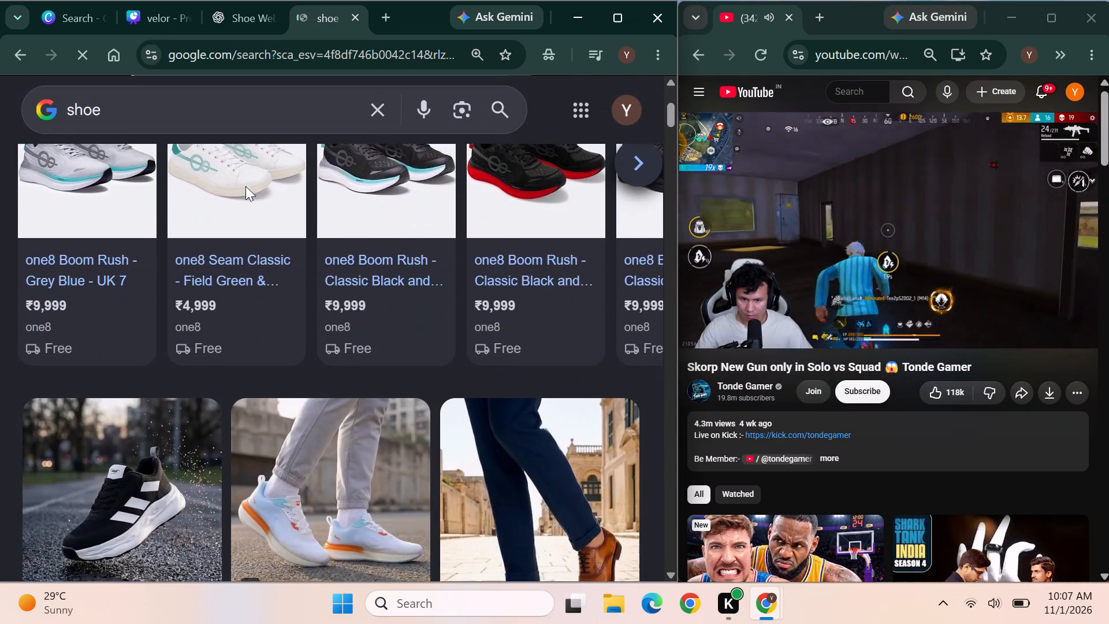
pyautogui.press('Down')
pyautogui.press('Down')
pyautogui.press('Down')
pyautogui.press('Down')
pyautogui.press('Down')
pyautogui.press('Down')
pyautogui.press('Down')
pyautogui.press('Down')
pyautogui.press('Down')
pyautogui.press('Down')
pyautogui.press('Down')
pyautogui.press('Down')
pyautogui.press('Down')
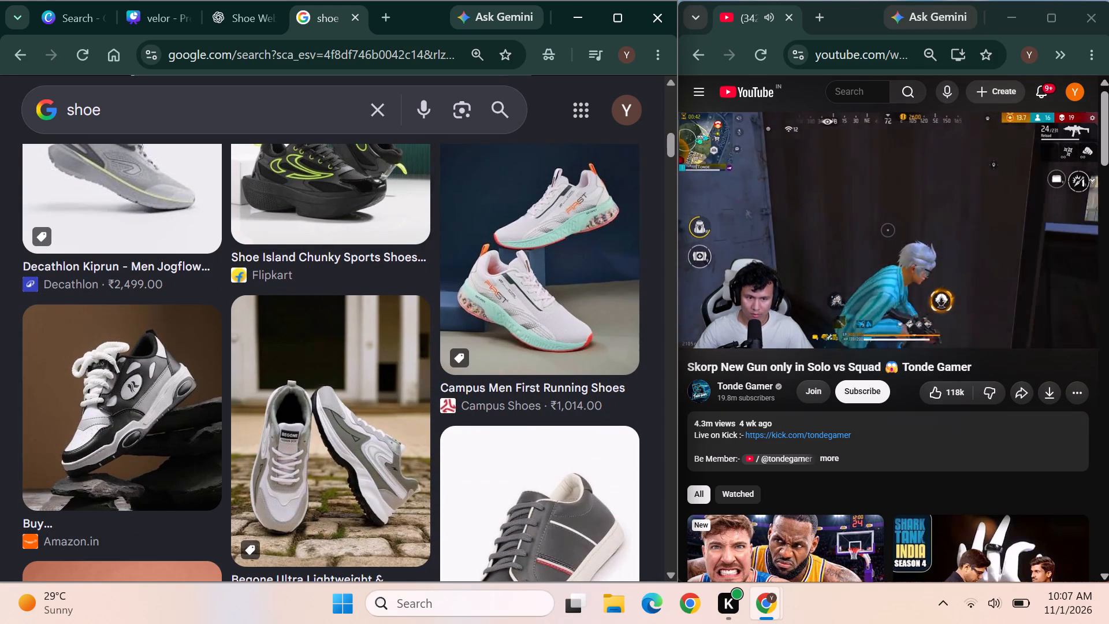
# Change the Google image search to "luxury shoe".
pyautogui.click(262, 123)
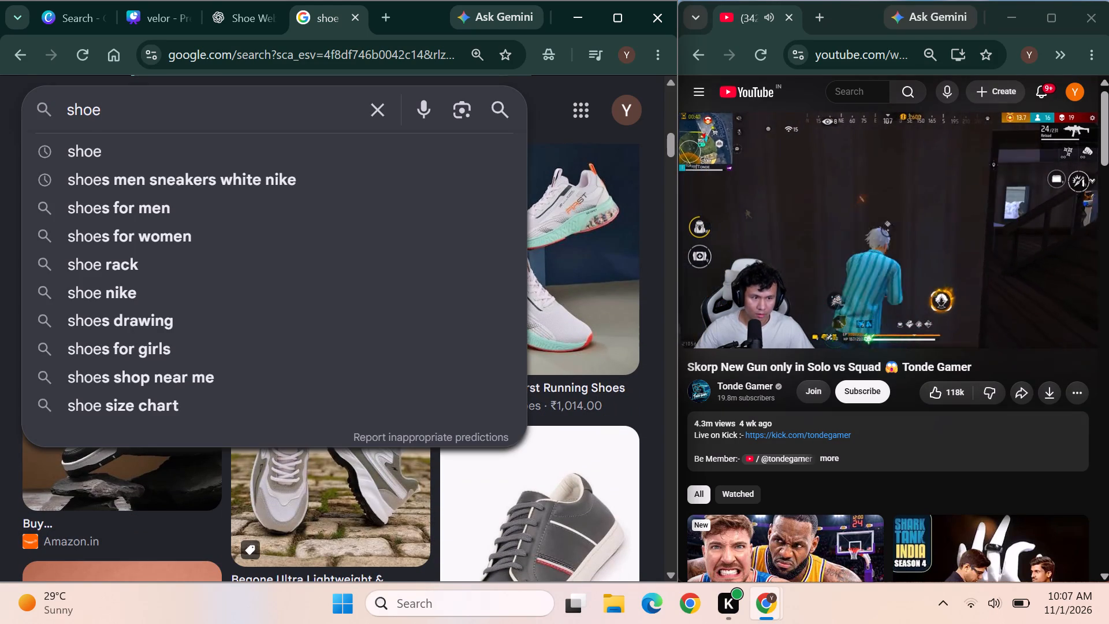
pyautogui.press('BackSpace')
pyautogui.press('BackSpace')
pyautogui.press('BackSpace')
pyautogui.press('BackSpace')
pyautogui.press('BackSpace')
pyautogui.press('BackSpace')
pyautogui.press('BackSpace')
pyautogui.press('BackSpace')
pyautogui.press('BackSpace')
pyautogui.write('lux')
pyautogui.press('Down')
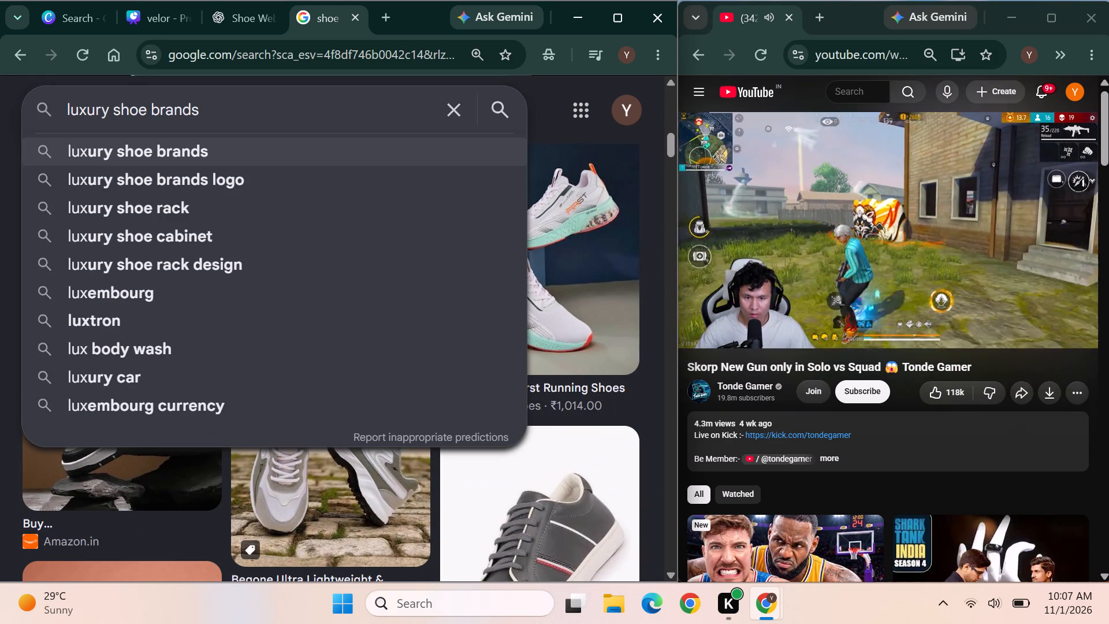
pyautogui.press('BackSpace')
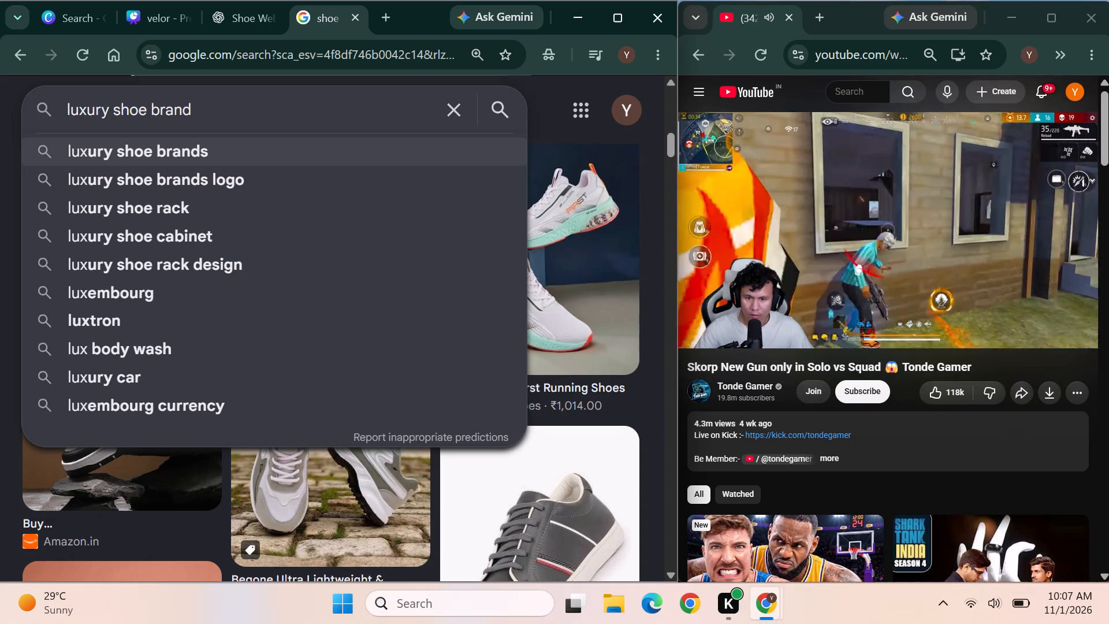
pyautogui.press('BackSpace')
pyautogui.press('BackSpace')
pyautogui.press('BackSpace')
pyautogui.press('BackSpace')
pyautogui.press('BackSpace')
pyautogui.press('BackSpace')
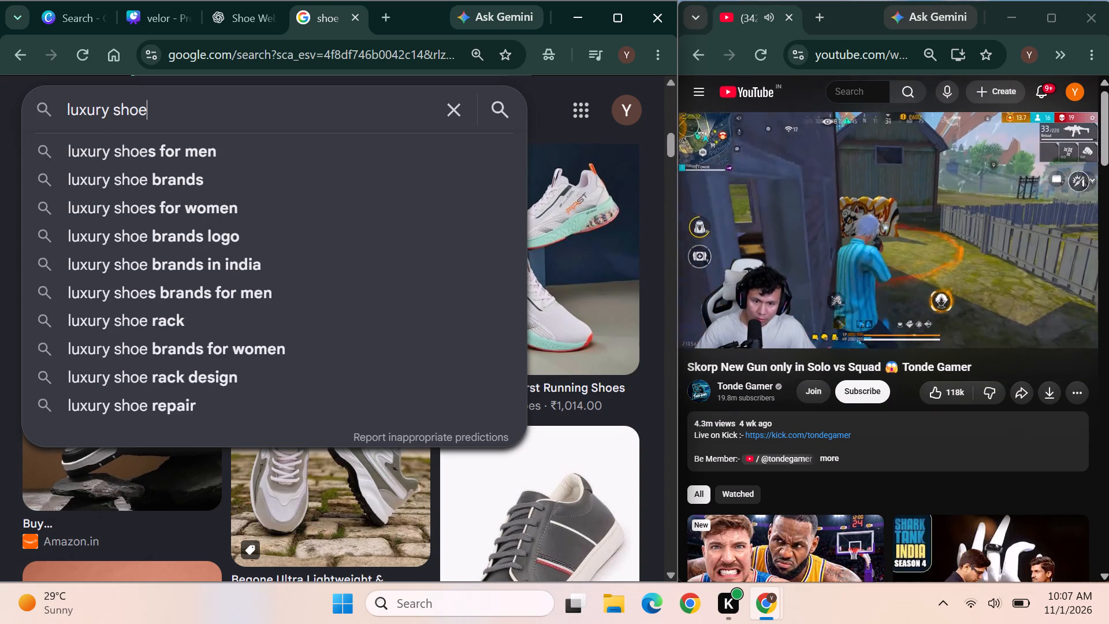
pyautogui.press('Return')
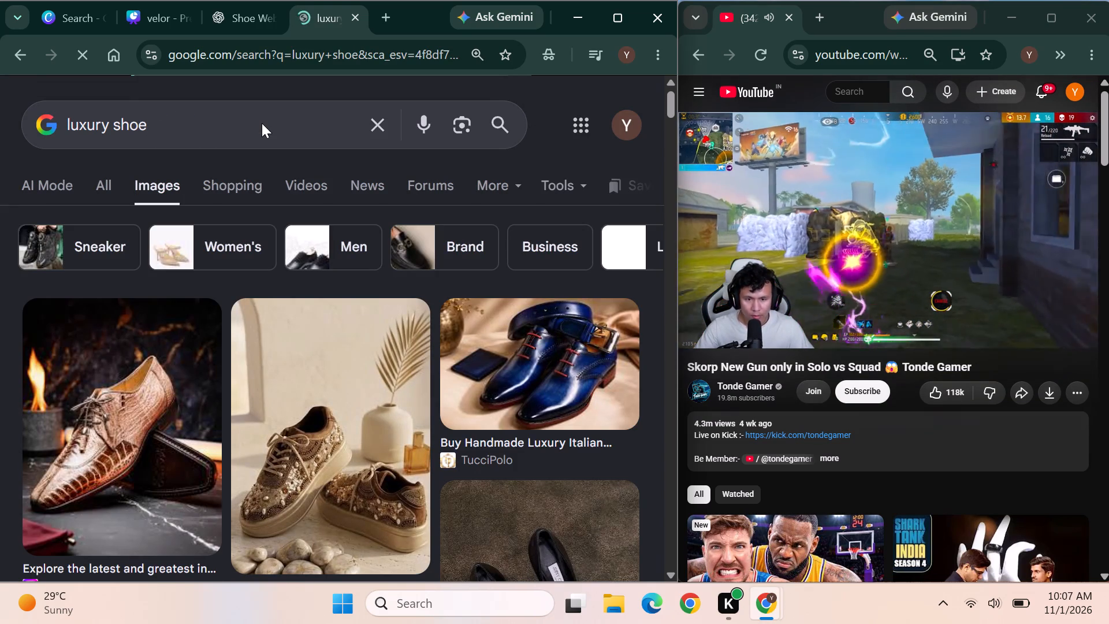
# Browse the "luxury shoe" image results for a photo that suits page 3 of the Velor presentation.
pyautogui.press('Down')
pyautogui.press('Down')
pyautogui.press('Down')
pyautogui.press('Down')
pyautogui.press('Down')
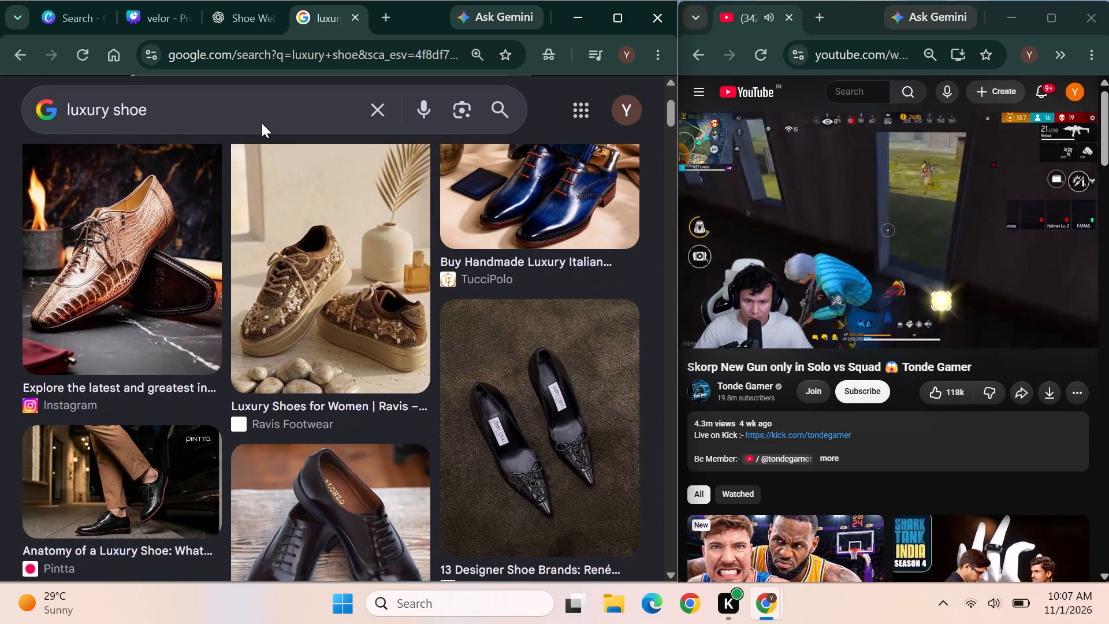
pyautogui.press('Up')
pyautogui.press('Down')
pyautogui.press('Down')
pyautogui.press('Down')
pyautogui.press('Down')
pyautogui.press('Down')
pyautogui.press('Down')
pyautogui.press('Down')
pyautogui.press('Down')
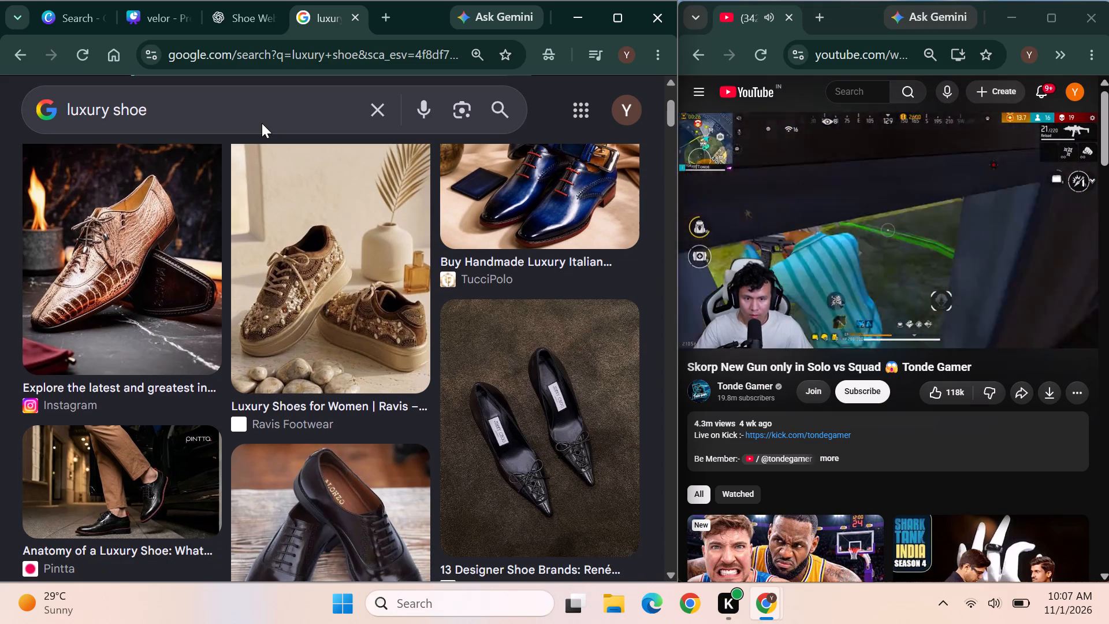
pyautogui.press('Down')
pyautogui.press('Down')
pyautogui.press('Down')
pyautogui.press('Down')
pyautogui.press('Down')
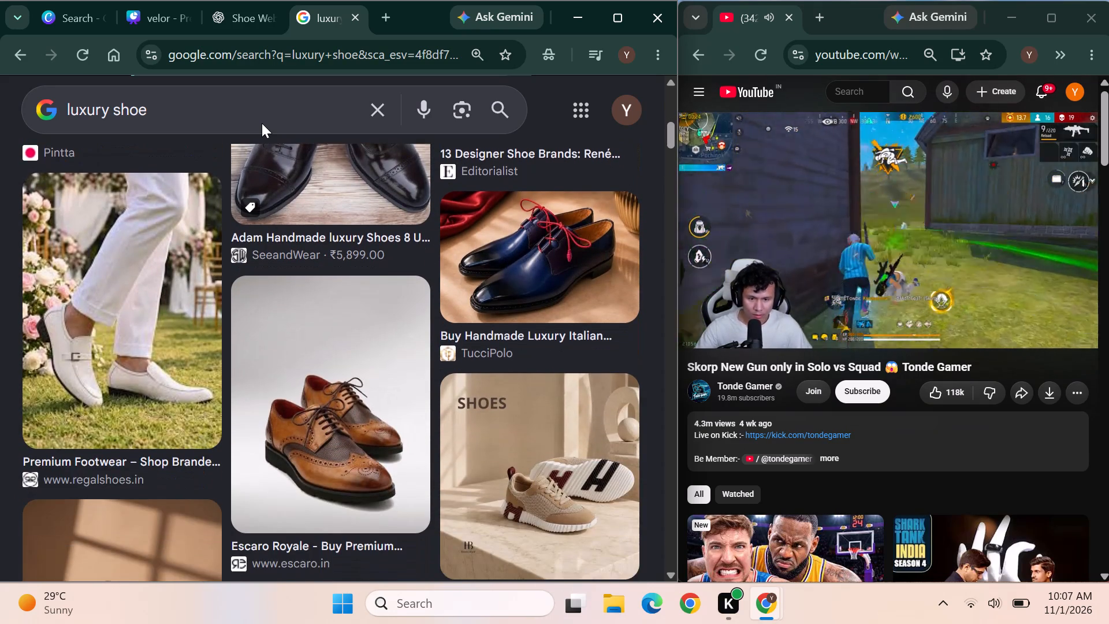
pyautogui.press('Down')
pyautogui.press('Down')
pyautogui.press('Down')
pyautogui.press('Down')
pyautogui.press('Down')
pyautogui.press('Down')
pyautogui.press('Down')
pyautogui.press('Down')
pyautogui.press('Down')
pyautogui.press('Down')
pyautogui.press('Down')
pyautogui.press('Down')
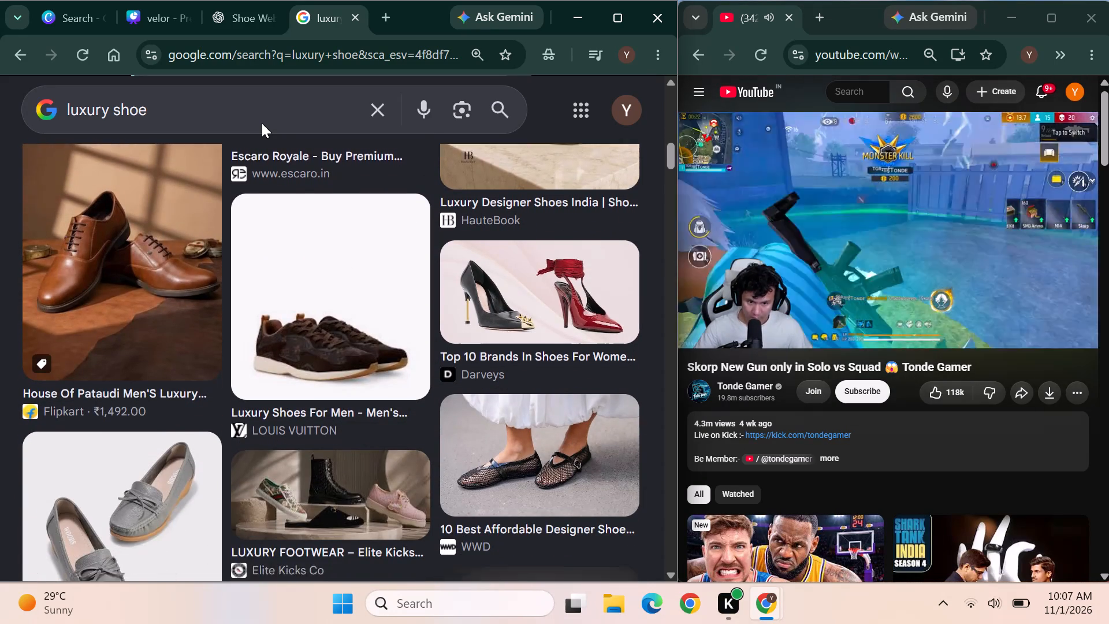
pyautogui.press('Down')
pyautogui.press('Down')
pyautogui.press('Down')
pyautogui.press('Down')
pyautogui.press('Down')
pyautogui.press('Down')
pyautogui.press('Down')
pyautogui.press('Down')
pyautogui.press('Down')
pyautogui.press('Down')
pyautogui.press('Down')
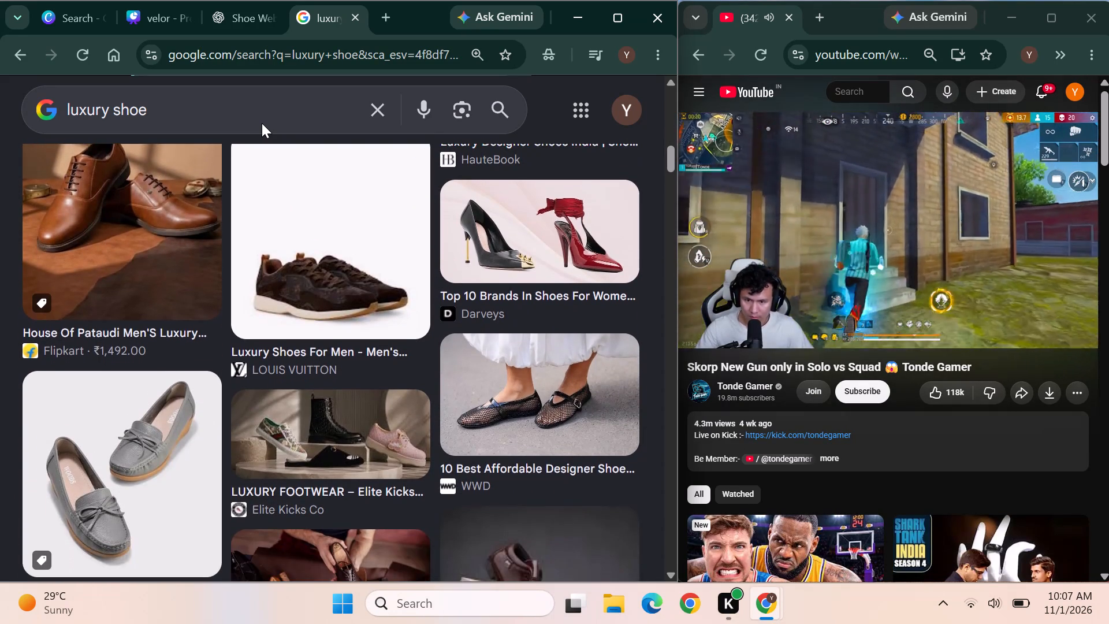
pyautogui.press('Down')
pyautogui.press('Down')
pyautogui.press('Down')
pyautogui.press('Down')
pyautogui.press('Down')
pyautogui.press('Down')
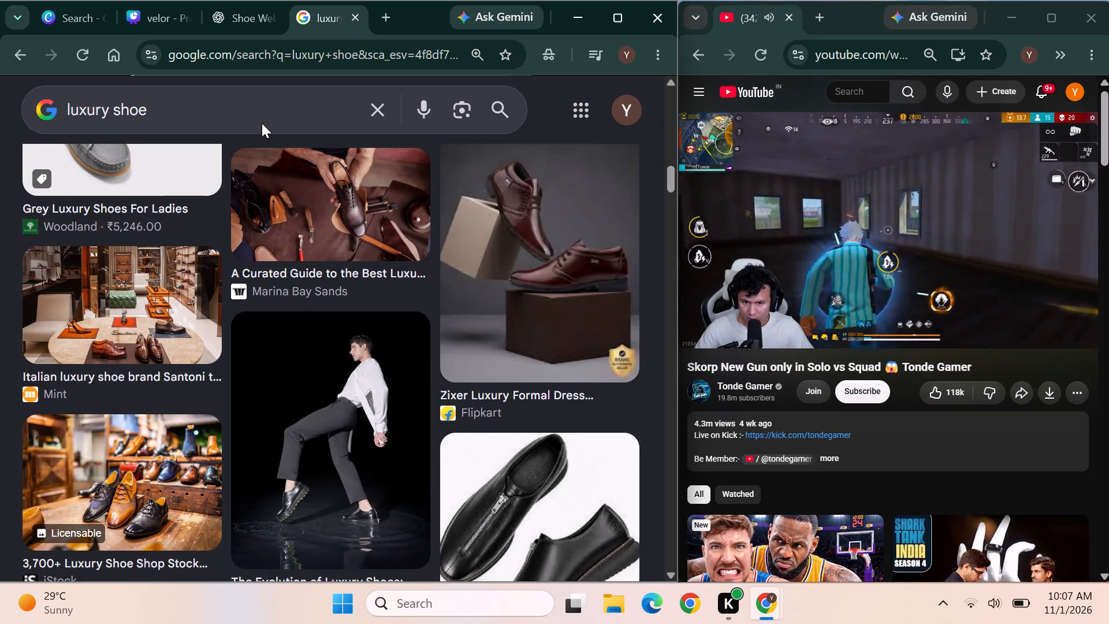
pyautogui.press('Down')
pyautogui.press('Down')
pyautogui.press('Down')
pyautogui.press('Down')
pyautogui.press('Down')
pyautogui.press('Down')
pyautogui.press('Down')
pyautogui.press('Down')
pyautogui.press('Down')
pyautogui.press('Down')
pyautogui.press('Down')
pyautogui.press('Down')
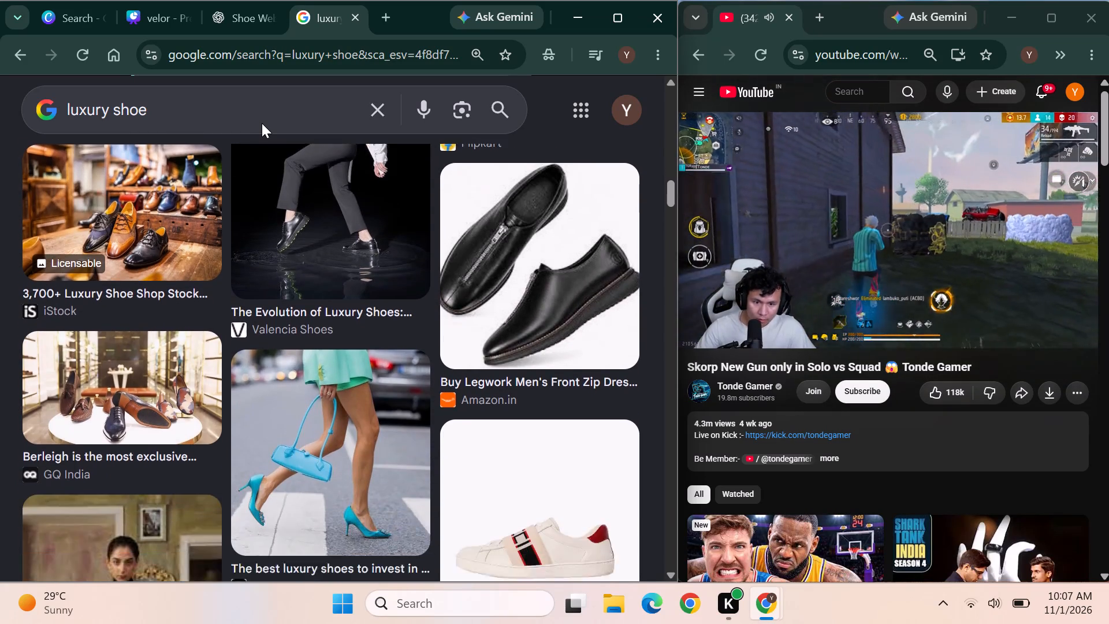
pyautogui.press('Down')
pyautogui.press('Down')
pyautogui.press('Down')
pyautogui.press('Down')
pyautogui.press('Down')
pyautogui.press('Down')
pyautogui.press('Down')
pyautogui.press('Down')
pyautogui.press('Down')
pyautogui.press('Down')
pyautogui.press('Down')
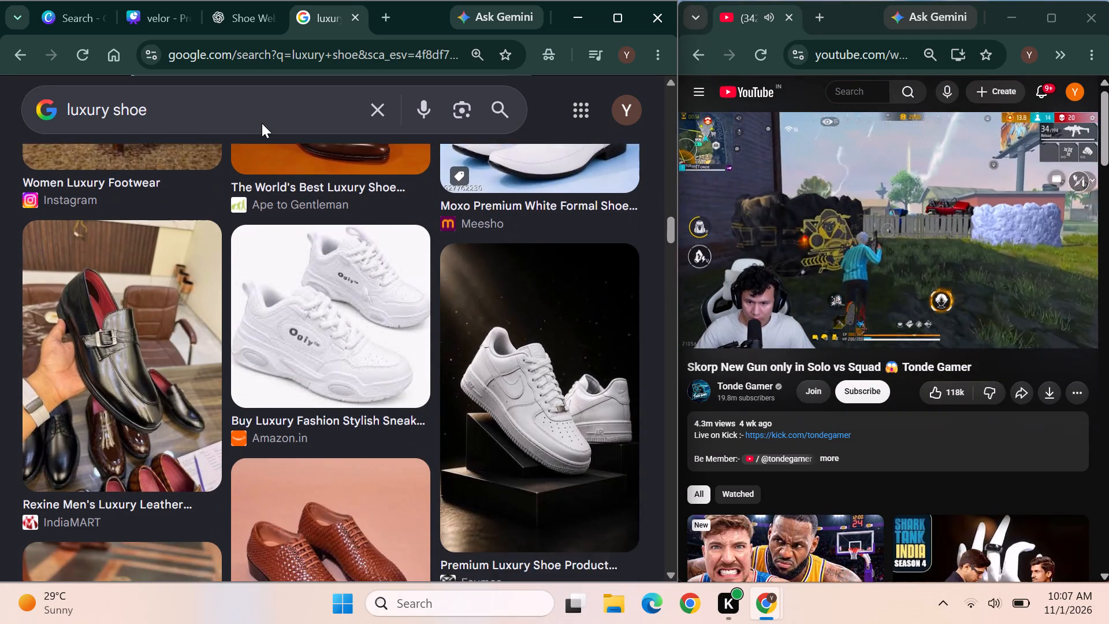
pyautogui.press('Down')
pyautogui.press('Down')
pyautogui.press('Down')
pyautogui.press('Down')
pyautogui.press('Down')
pyautogui.press('Down')
pyautogui.press('Down')
pyautogui.press('Down')
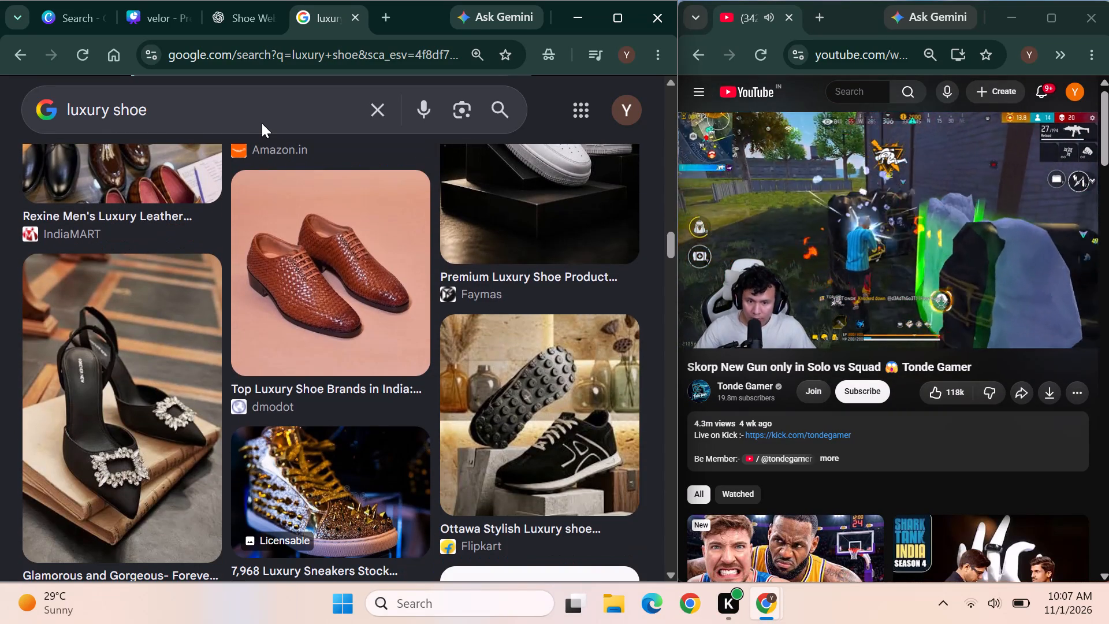
pyautogui.press('Up')
pyautogui.press('Up')
pyautogui.press('Up')
pyautogui.press('Up')
pyautogui.press('Up')
pyautogui.press('Up')
pyautogui.press('Up')
pyautogui.press('Up')
pyautogui.press('Up')
pyautogui.press('Up')
pyautogui.press('Up')
pyautogui.press('Up')
pyautogui.press('Up')
pyautogui.press('Up')
pyautogui.press('Up')
pyautogui.press('Up')
pyautogui.press('Up')
pyautogui.press('Up')
pyautogui.press('Up')
pyautogui.press('Up')
pyautogui.press('Up')
pyautogui.press('Up')
pyautogui.press('Up')
pyautogui.press('Up')
pyautogui.press('Up')
pyautogui.press('Up')
pyautogui.press('Up')
pyautogui.press('Up')
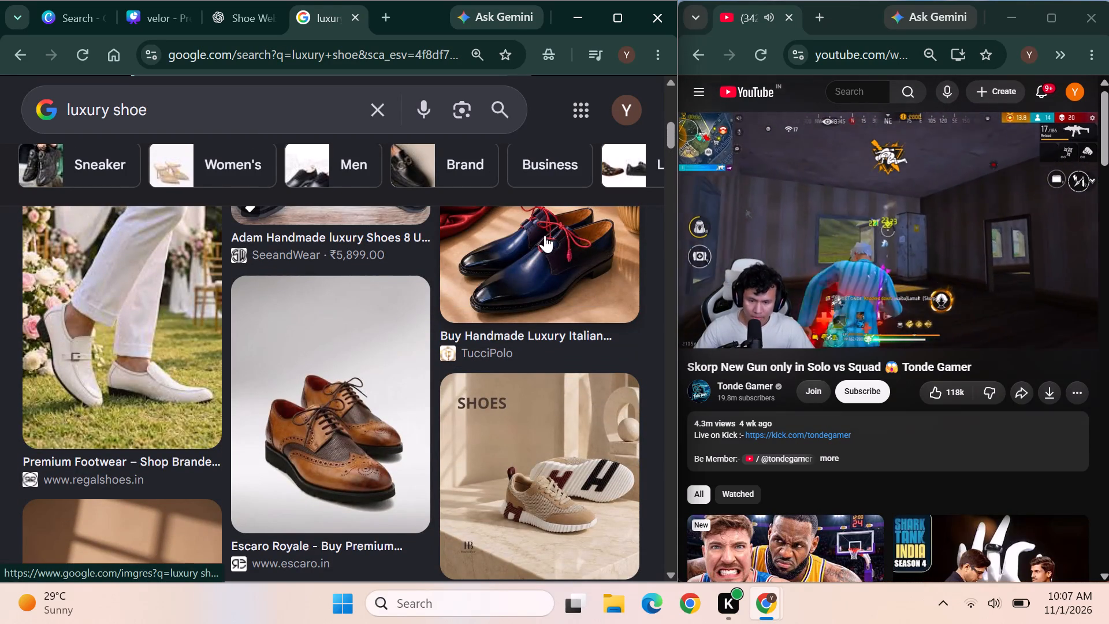
pyautogui.press('Up')
pyautogui.press('Up')
pyautogui.press('Up')
pyautogui.press('Up')
pyautogui.press('Up')
pyautogui.press('Up')
pyautogui.press('Up')
pyautogui.press('Up')
pyautogui.press('Up')
pyautogui.press('Up')
pyautogui.press('Up')
pyautogui.press('Up')
pyautogui.press('Up')
pyautogui.press('Up')
pyautogui.press('Up')
pyautogui.press('Up')
pyautogui.press('Up')
pyautogui.press('Up')
pyautogui.press('Up')
pyautogui.press('Up')
pyautogui.press('Up')
pyautogui.press('Up')
pyautogui.press('Up')
pyautogui.press('Up')
pyautogui.press('Up')
pyautogui.press('Up')
pyautogui.press('Up')
pyautogui.press('Up')
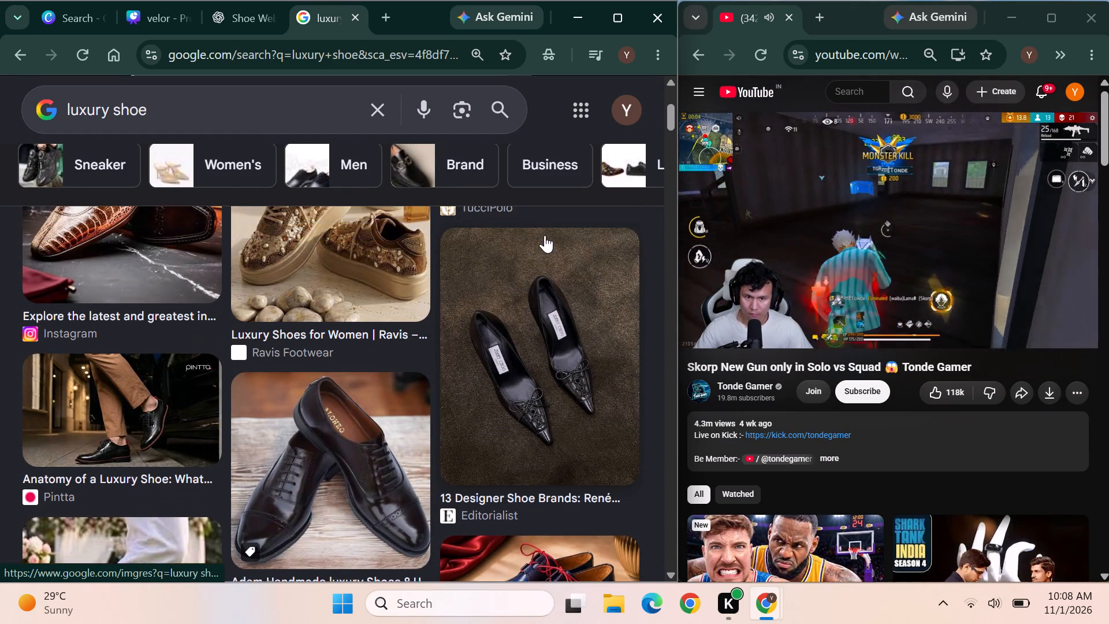
pyautogui.press('Down')
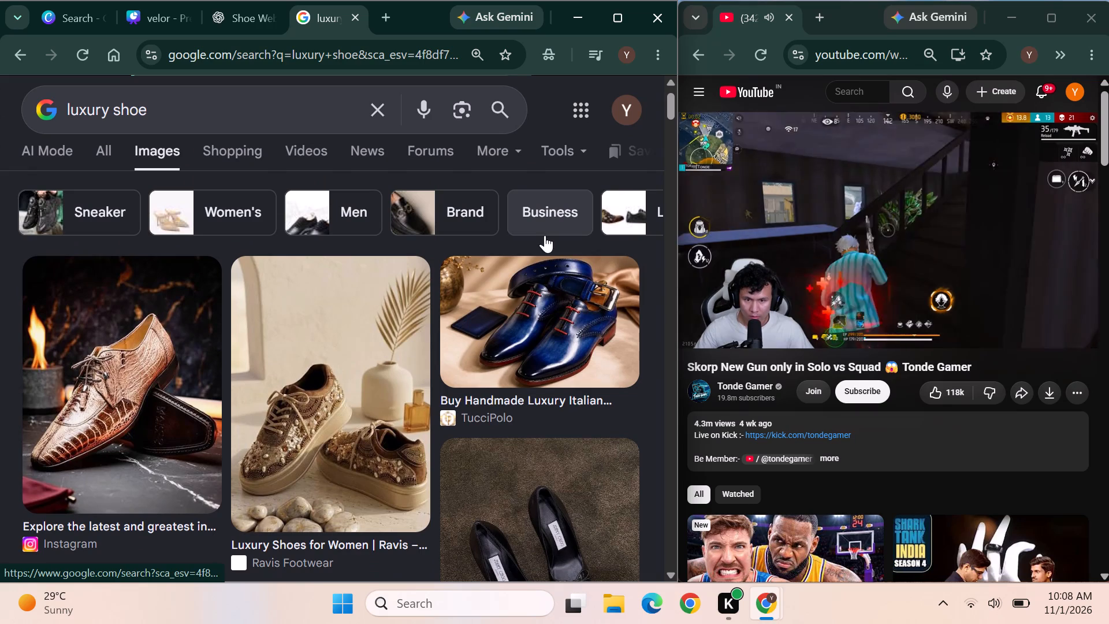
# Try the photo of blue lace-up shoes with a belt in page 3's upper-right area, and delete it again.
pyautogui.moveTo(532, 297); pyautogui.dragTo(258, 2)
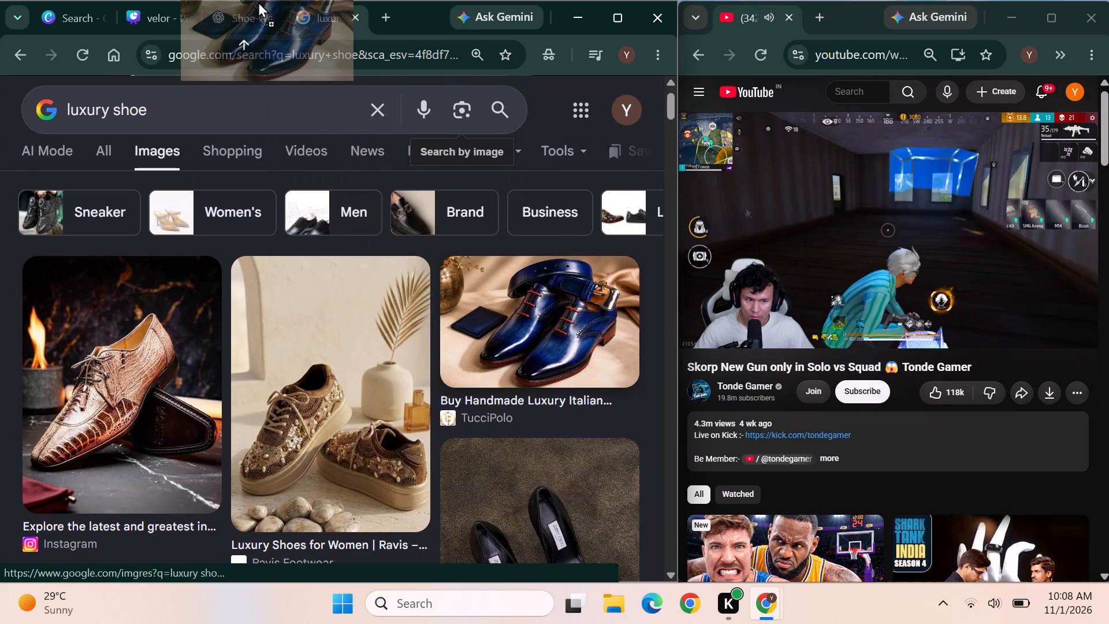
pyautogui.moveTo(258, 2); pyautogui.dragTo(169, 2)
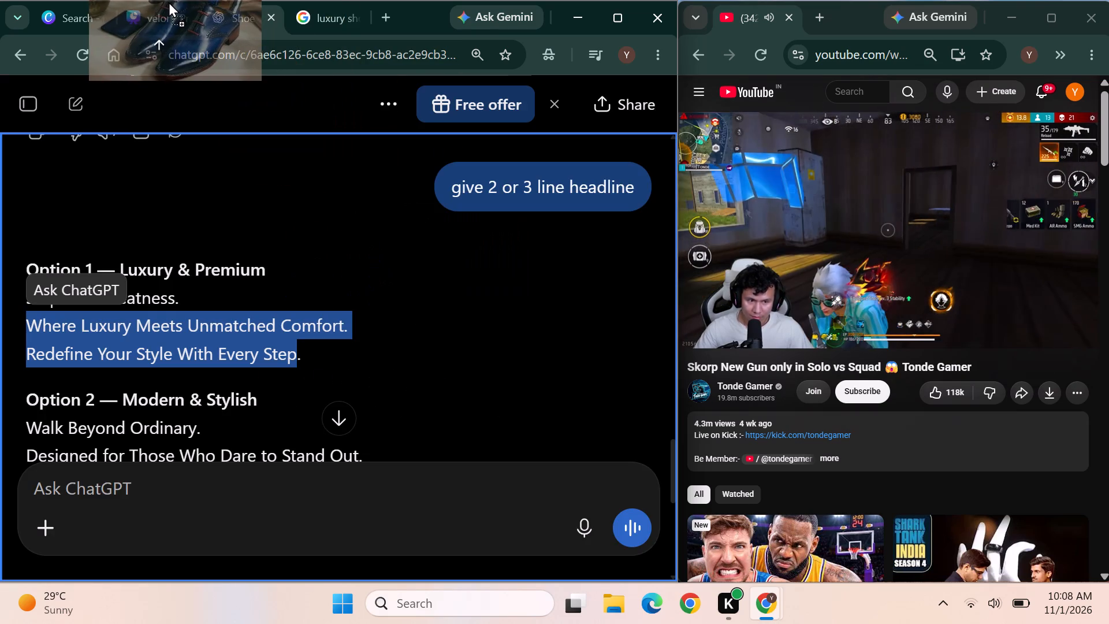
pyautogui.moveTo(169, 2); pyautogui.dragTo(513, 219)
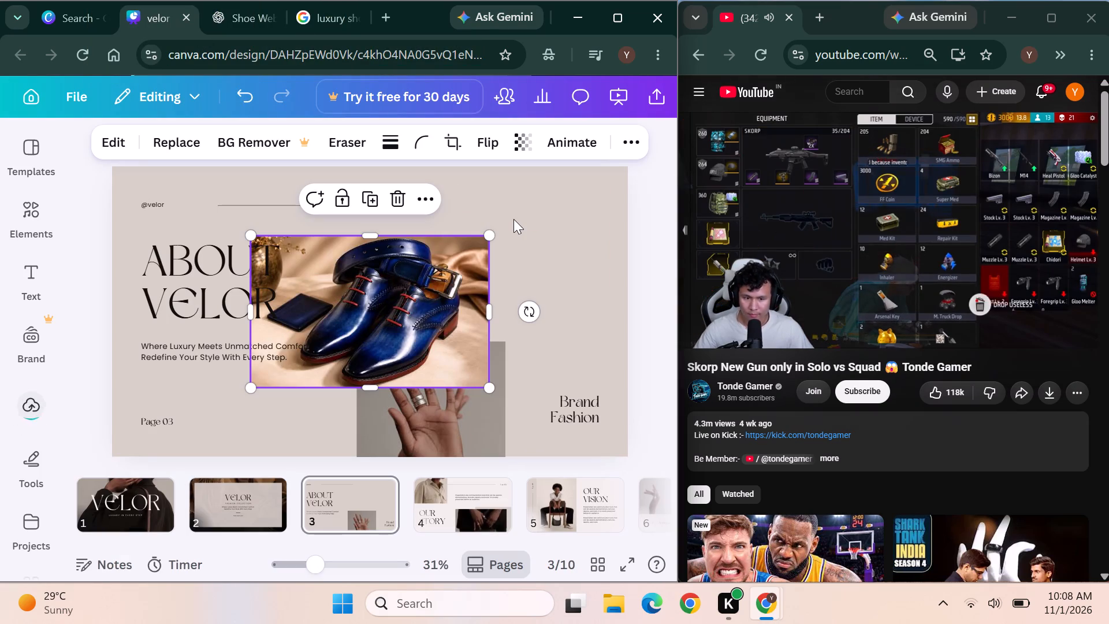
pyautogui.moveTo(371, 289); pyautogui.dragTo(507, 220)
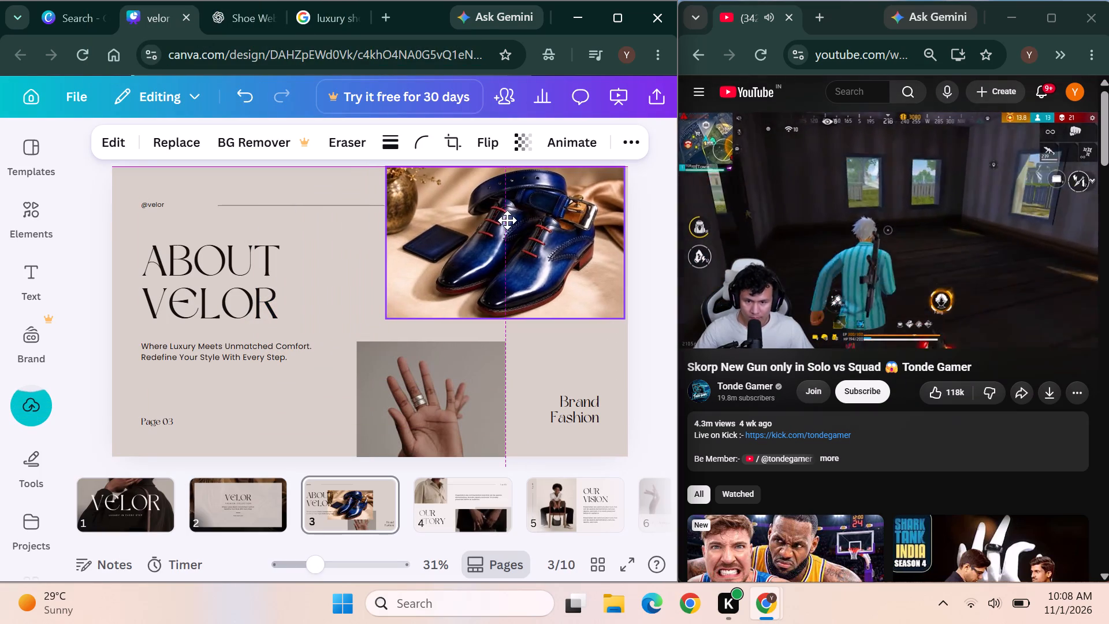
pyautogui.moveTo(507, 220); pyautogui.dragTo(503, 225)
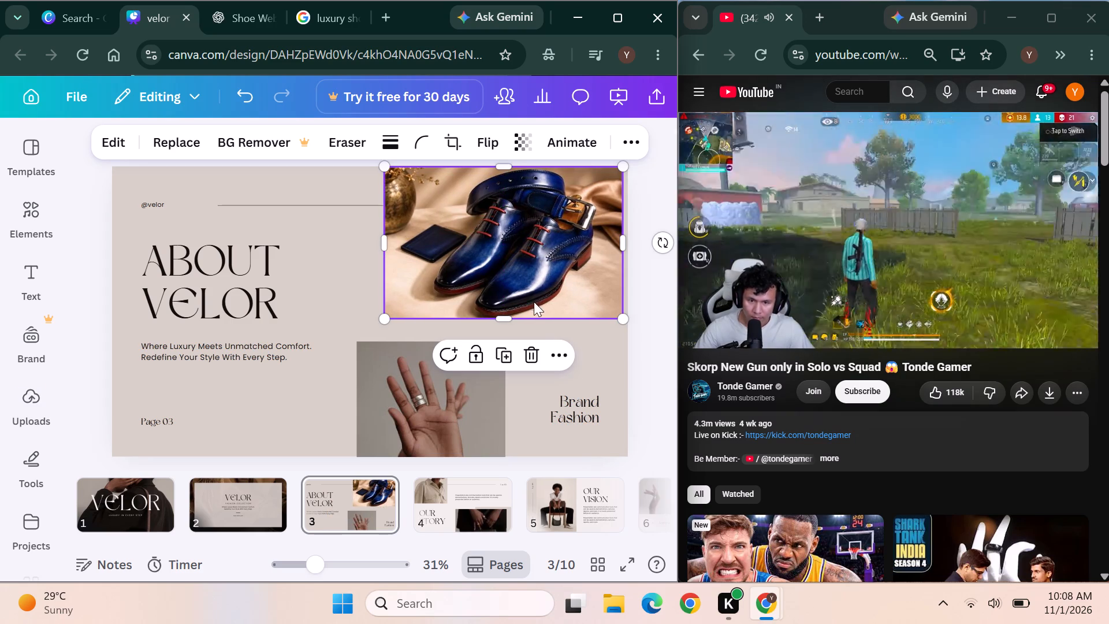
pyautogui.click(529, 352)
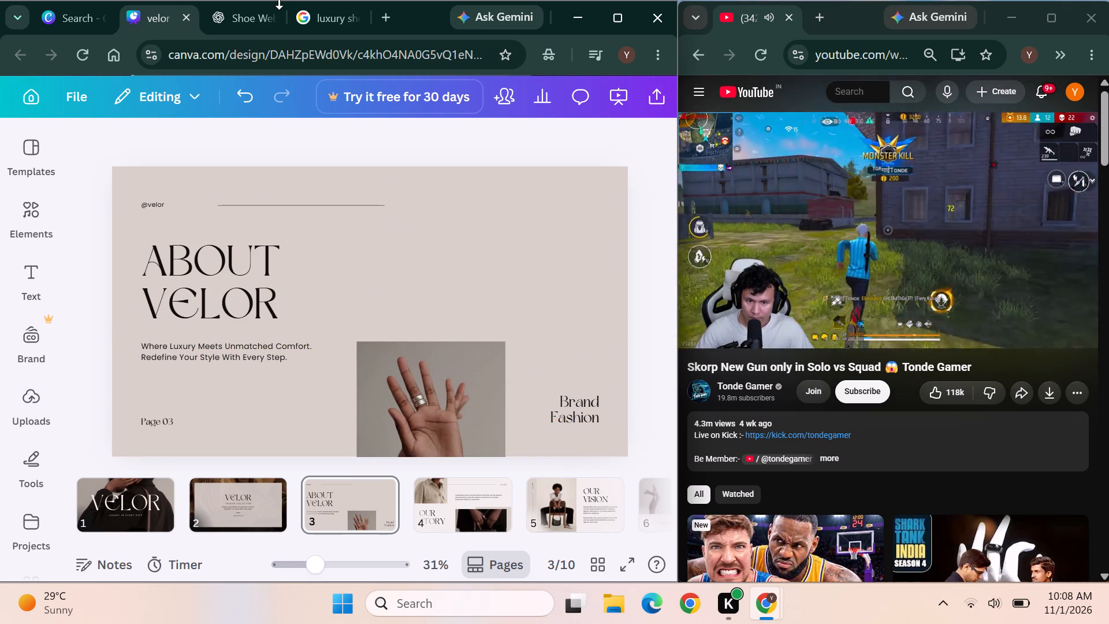
# Insert the Google Images photo of the brown crocodile-textured lace-up shoe beside a flame into page 3 of the Canva design.
pyautogui.click(324, 18)
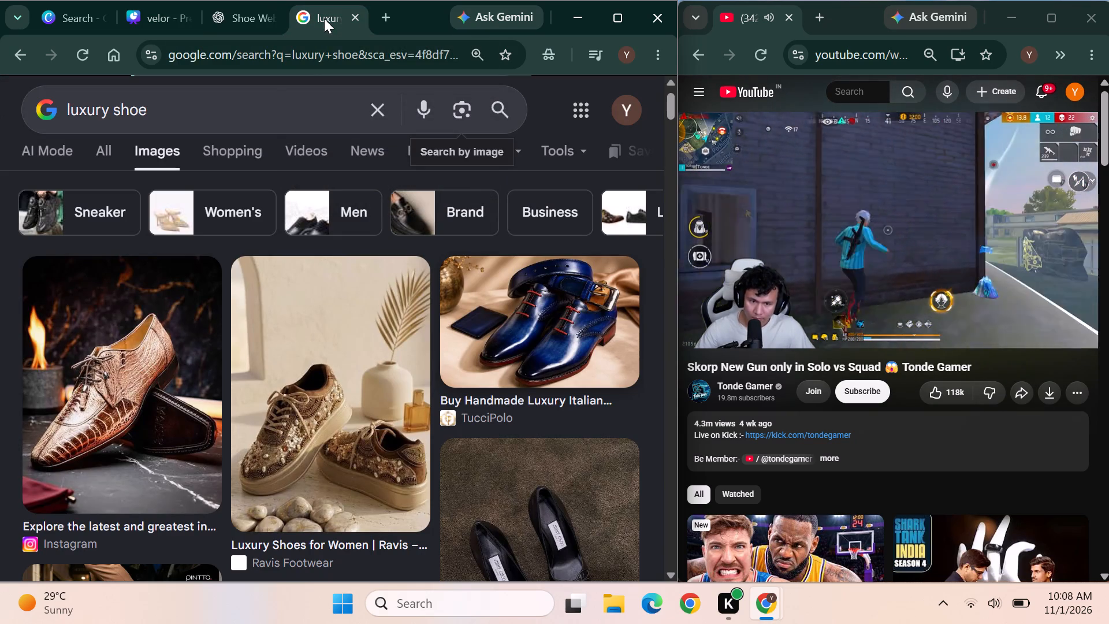
pyautogui.press('Down')
pyautogui.press('Down')
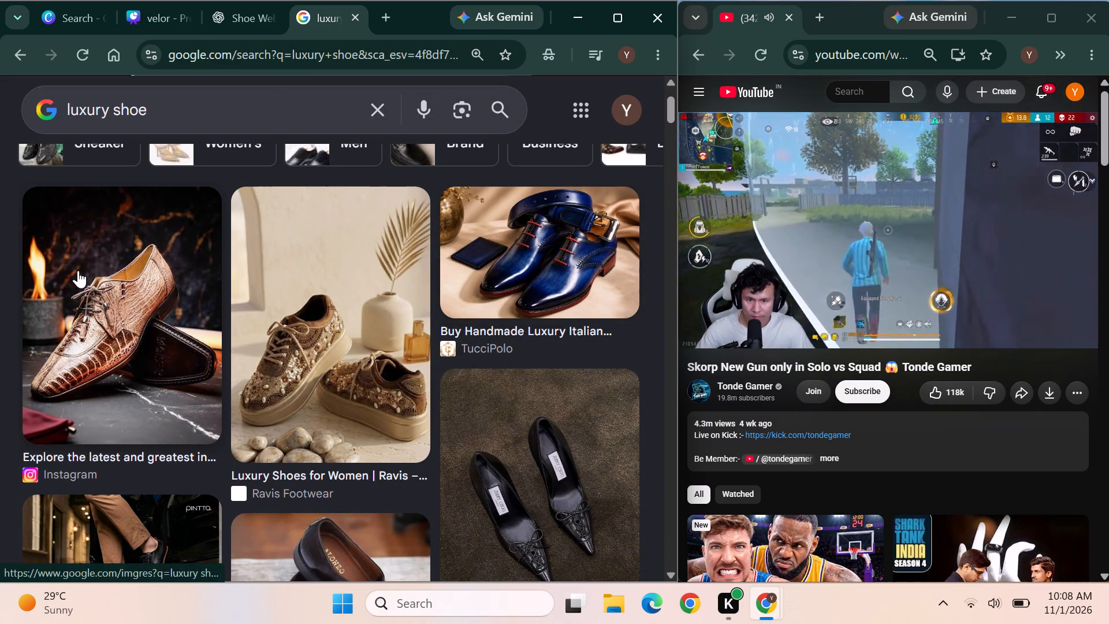
pyautogui.moveTo(78, 270); pyautogui.dragTo(343, 210)
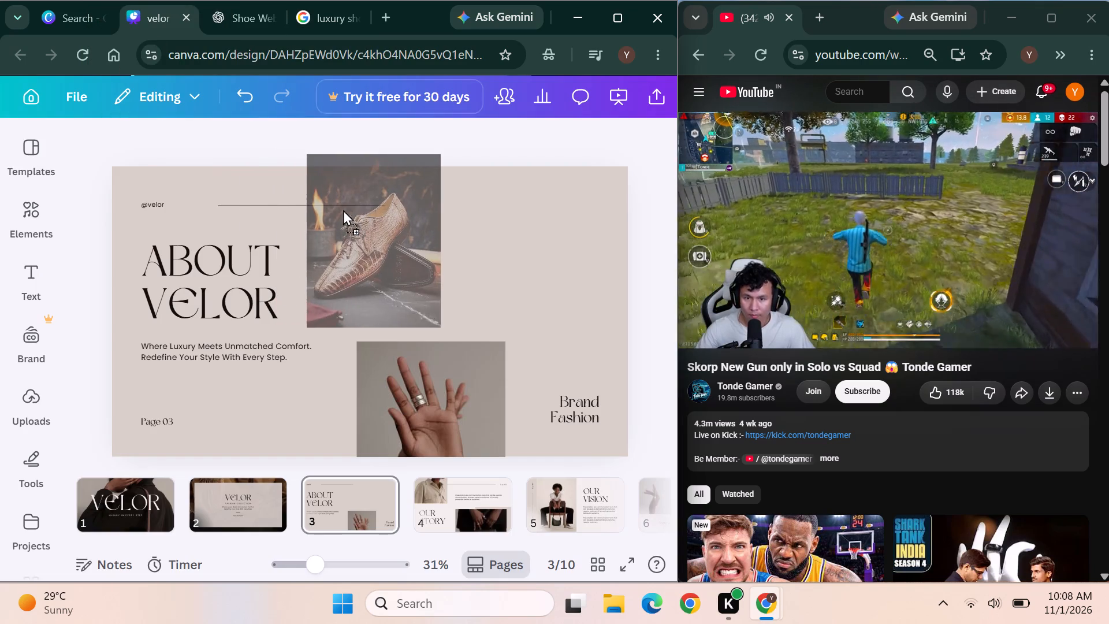
pyautogui.moveTo(343, 210); pyautogui.dragTo(424, 212)
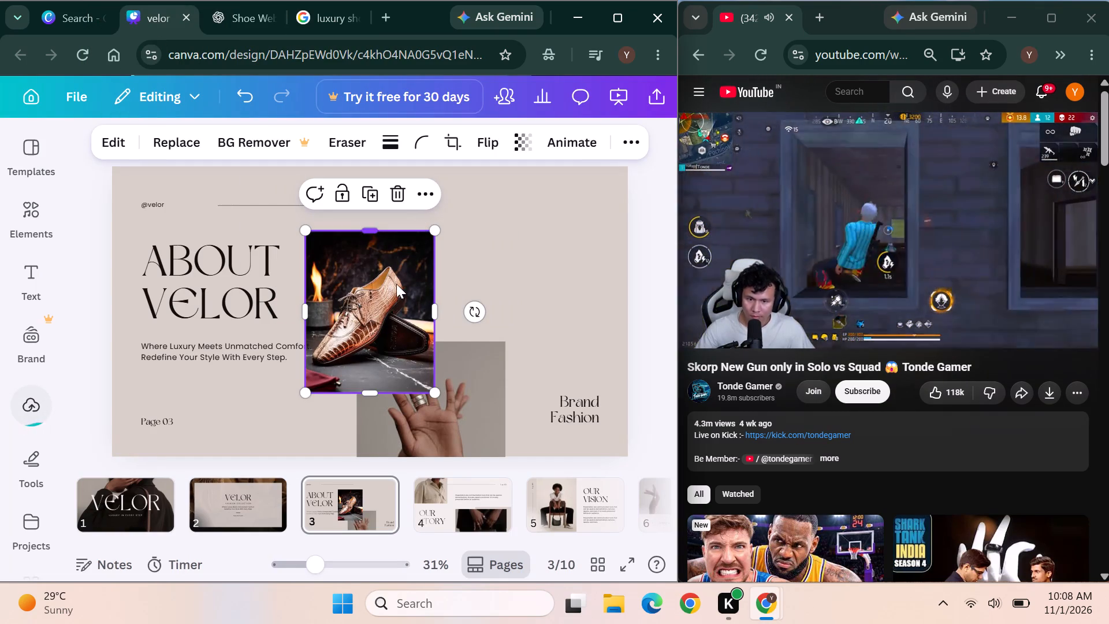
# Place the brown shoe photo at page 3's upper-right top edge and widen it to about 722 by 604.
pyautogui.moveTo(377, 306); pyautogui.dragTo(476, 243)
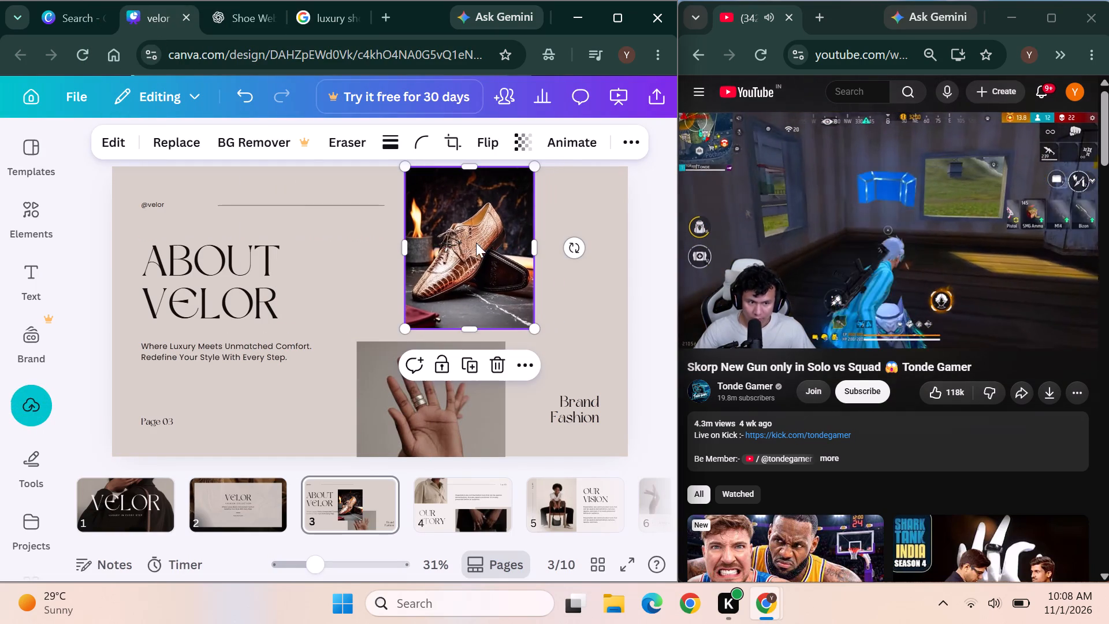
pyautogui.moveTo(530, 245); pyautogui.dragTo(597, 240)
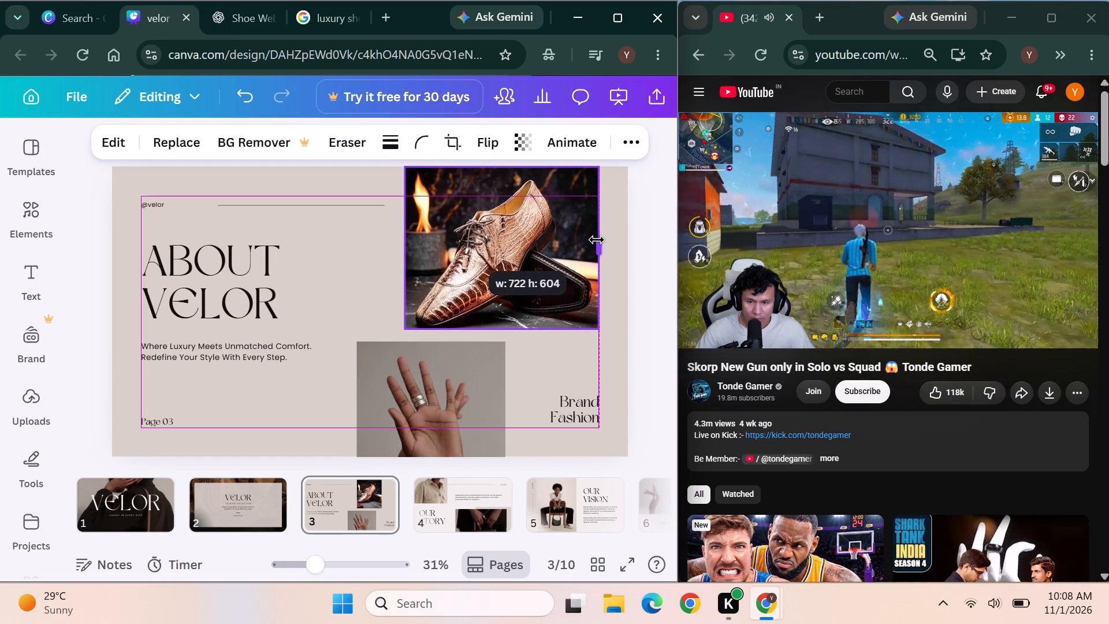
pyautogui.moveTo(597, 240); pyautogui.dragTo(600, 240)
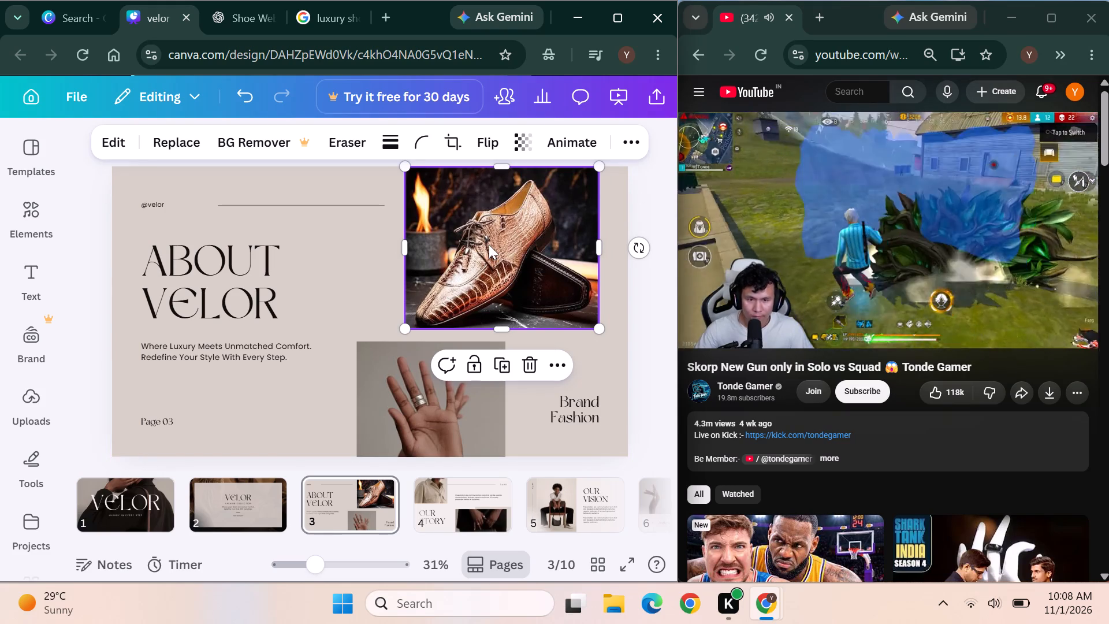
pyautogui.moveTo(489, 244); pyautogui.dragTo(494, 247)
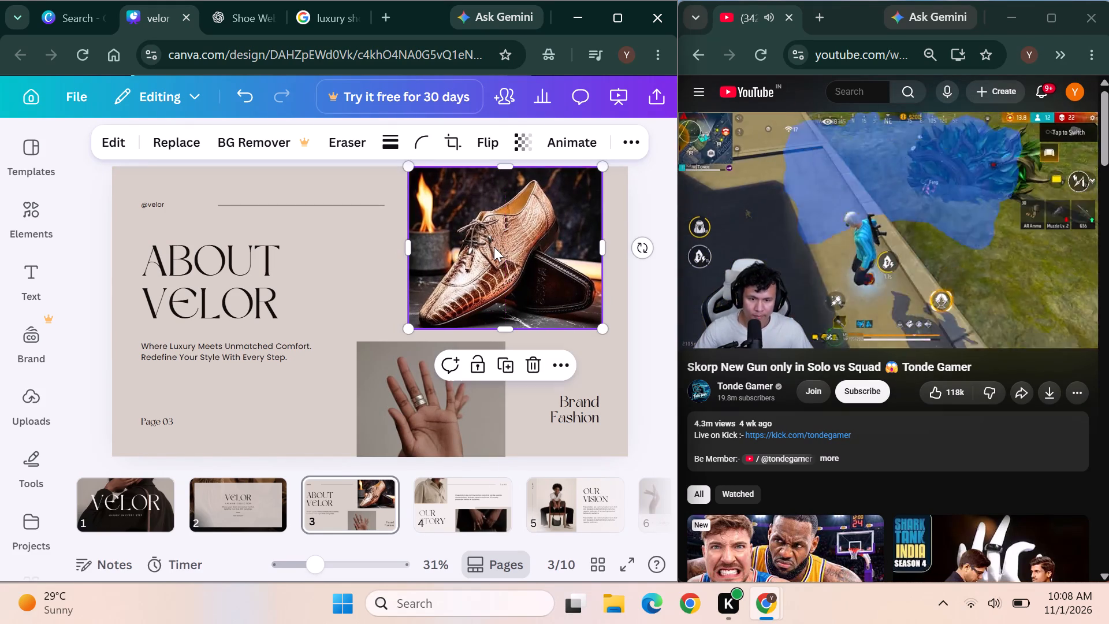
pyautogui.click(660, 189)
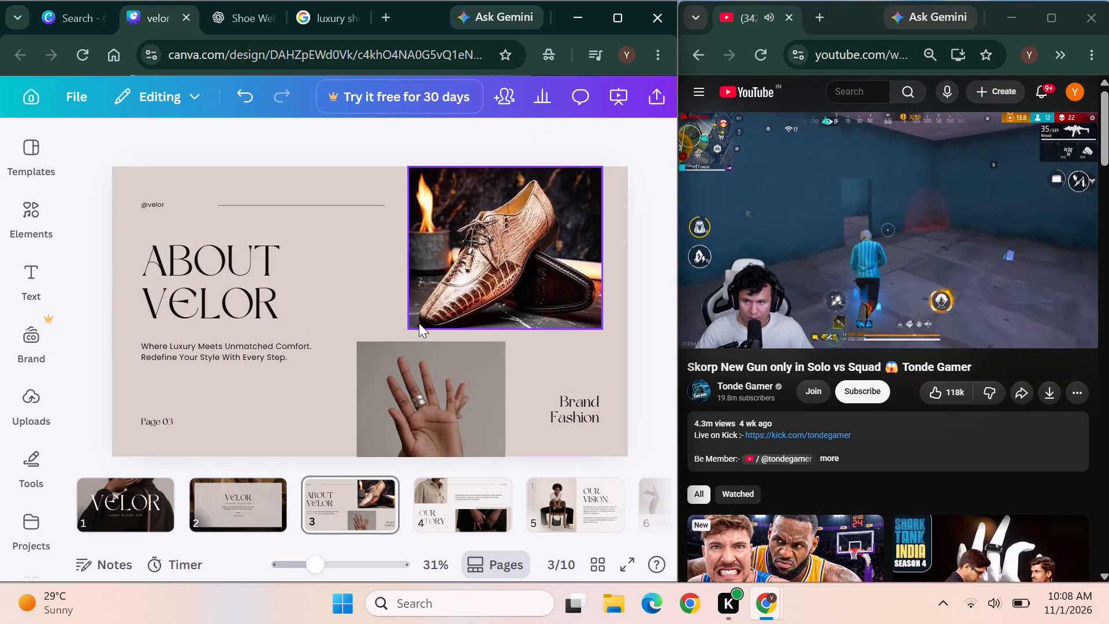
# Delete the photo of the raised hand with a ring from the bottom of page 3.
pyautogui.click(434, 359)
pyautogui.click(464, 315)
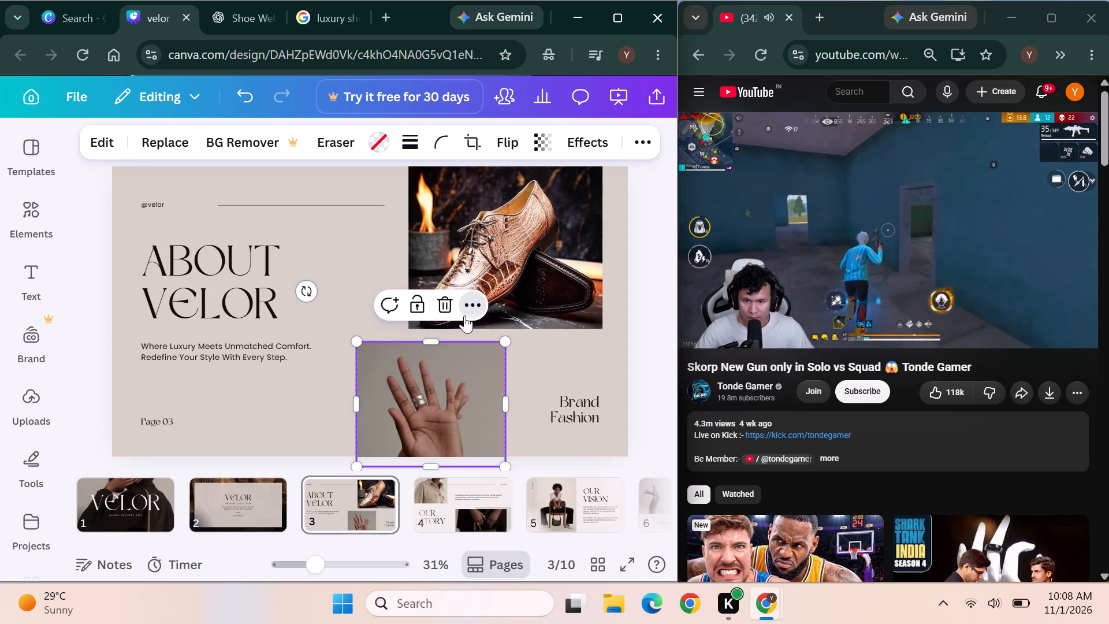
pyautogui.click(504, 474)
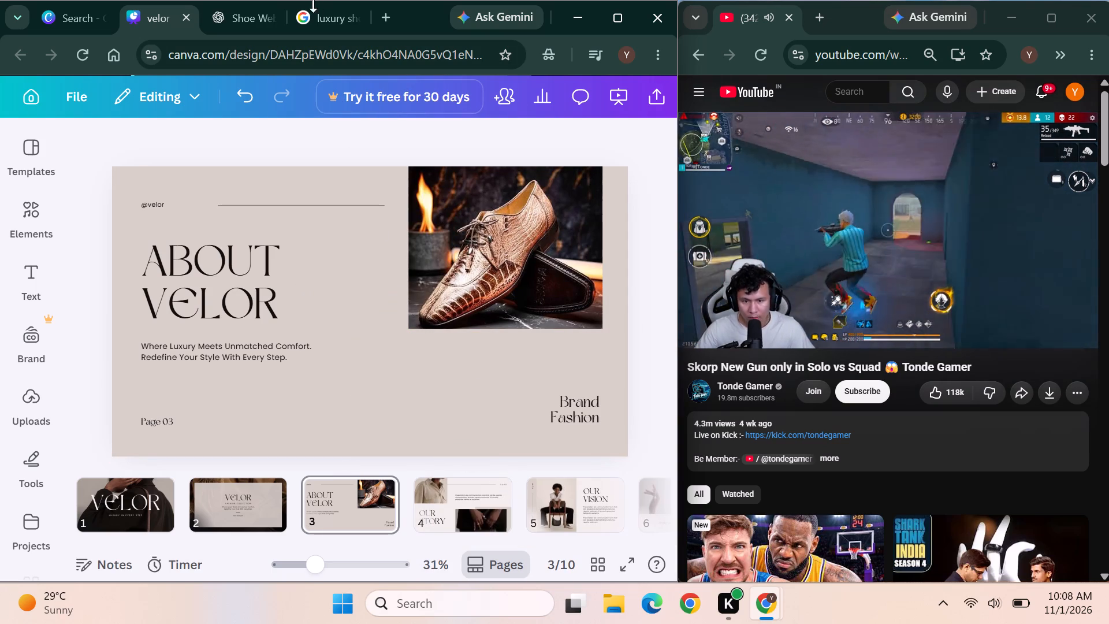
pyautogui.click(320, 6)
pyautogui.press('Down')
pyautogui.press('Down')
pyautogui.press('Down')
pyautogui.press('Down')
pyautogui.press('Down')
pyautogui.press('Down')
pyautogui.press('Down')
pyautogui.press('Down')
pyautogui.press('Down')
pyautogui.press('Down')
pyautogui.press('Down')
pyautogui.press('Down')
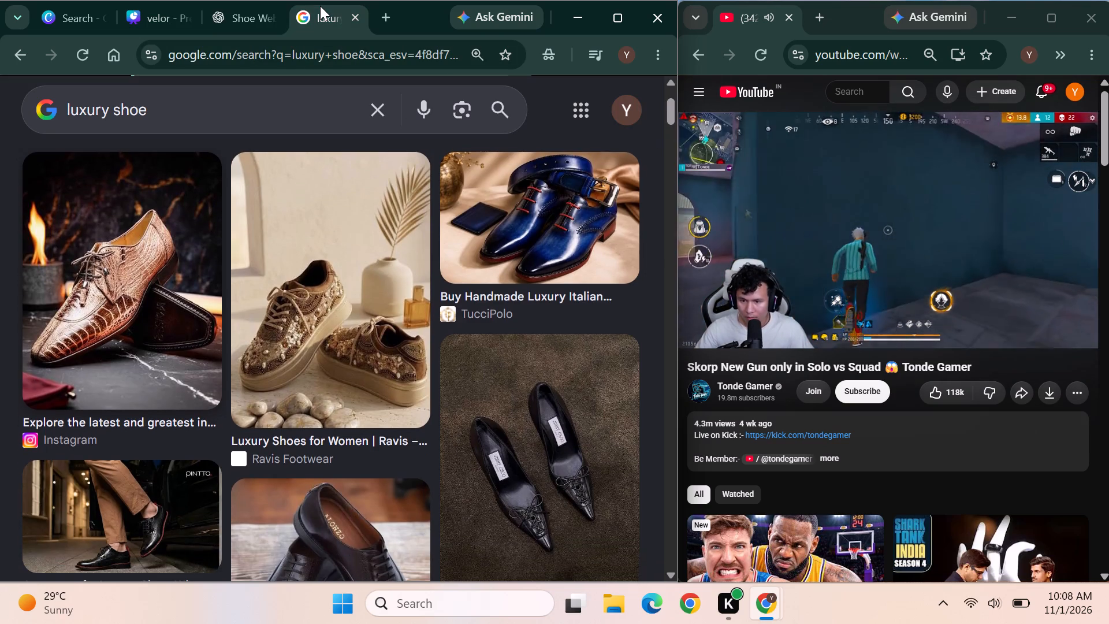
pyautogui.press('Down')
pyautogui.press('Down')
pyautogui.press('Down')
pyautogui.press('Down')
pyautogui.press('Down')
pyautogui.press('Down')
pyautogui.press('Down')
pyautogui.press('Down')
pyautogui.press('Down')
pyautogui.press('Down')
pyautogui.press('Down')
pyautogui.press('Down')
pyautogui.press('Down')
pyautogui.press('Down')
pyautogui.press('Down')
pyautogui.press('Down')
pyautogui.press('Down')
pyautogui.press('Down')
pyautogui.press('Down')
pyautogui.press('Down')
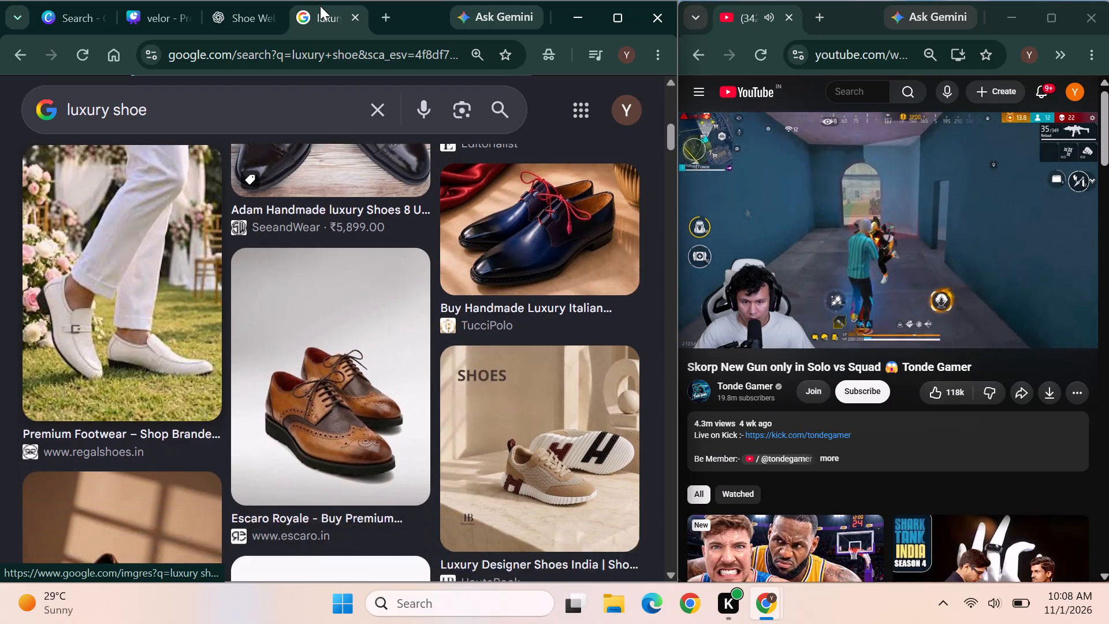
pyautogui.press('Down')
pyautogui.press('Down')
pyautogui.press('Down')
pyautogui.press('Down')
pyautogui.press('Down')
pyautogui.press('Down')
pyautogui.press('Down')
pyautogui.press('Down')
pyautogui.press('Down')
pyautogui.press('Down')
pyautogui.press('Down')
pyautogui.press('Down')
pyautogui.press('Down')
pyautogui.press('Down')
pyautogui.press('Down')
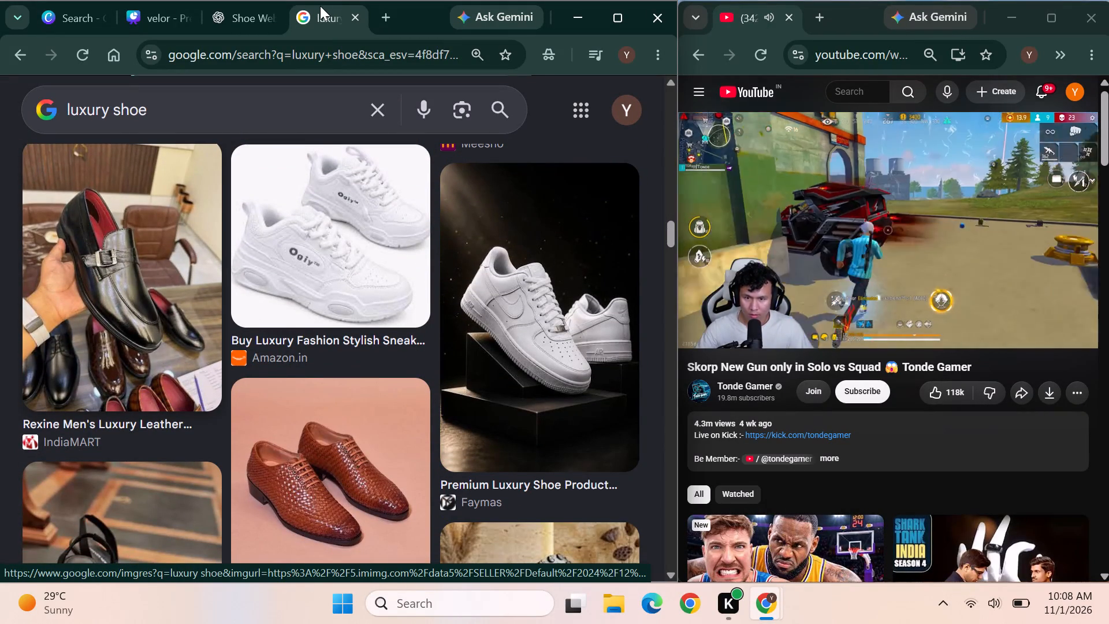
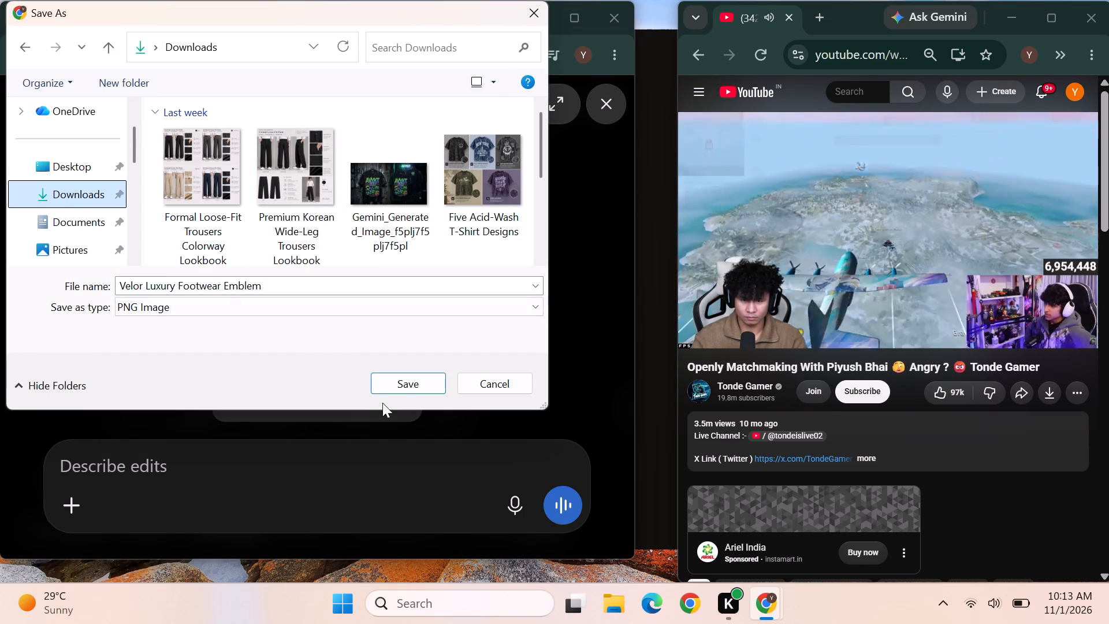
pyautogui.click(399, 388)
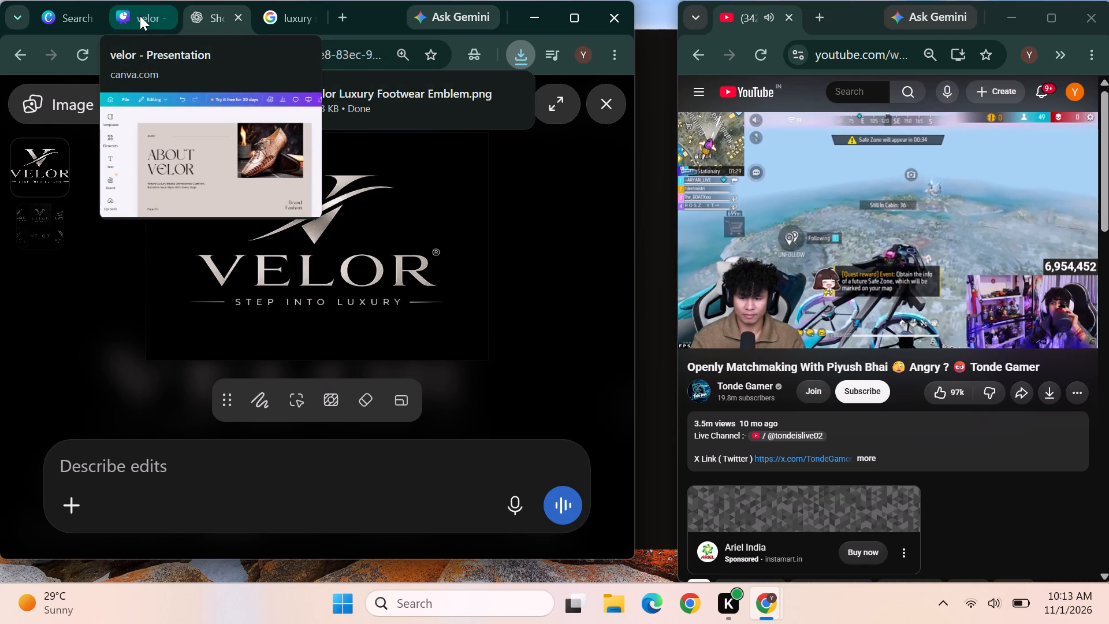
# Place the downloaded Velor Luxury Footwear Emblem image on page 2 of the velor presentation in Canva.
pyautogui.click(140, 16)
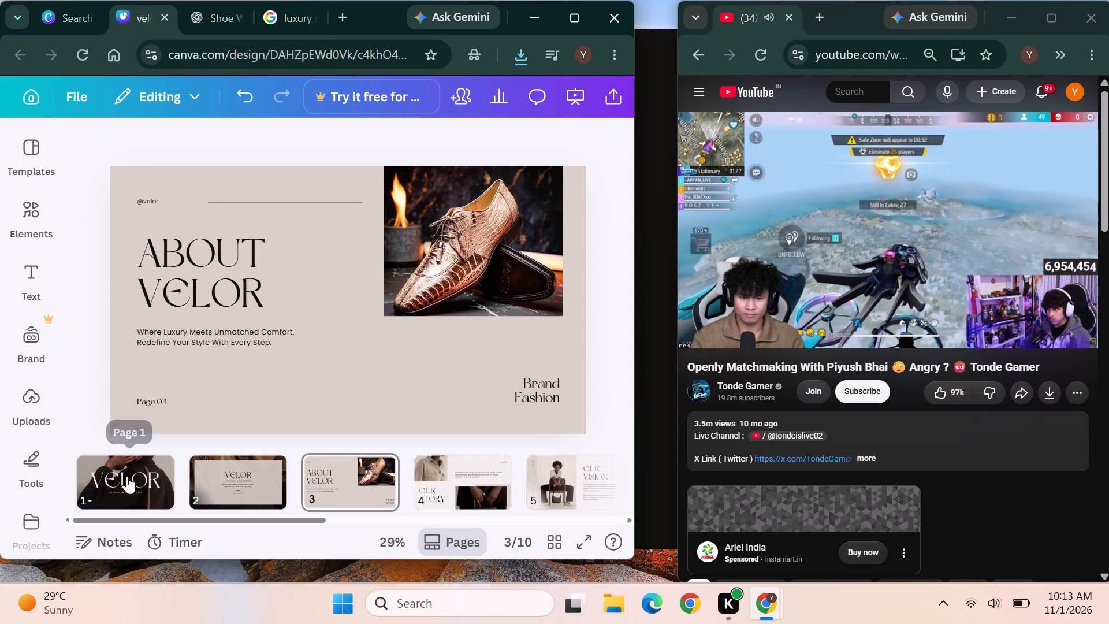
pyautogui.tripleClick(244, 477)
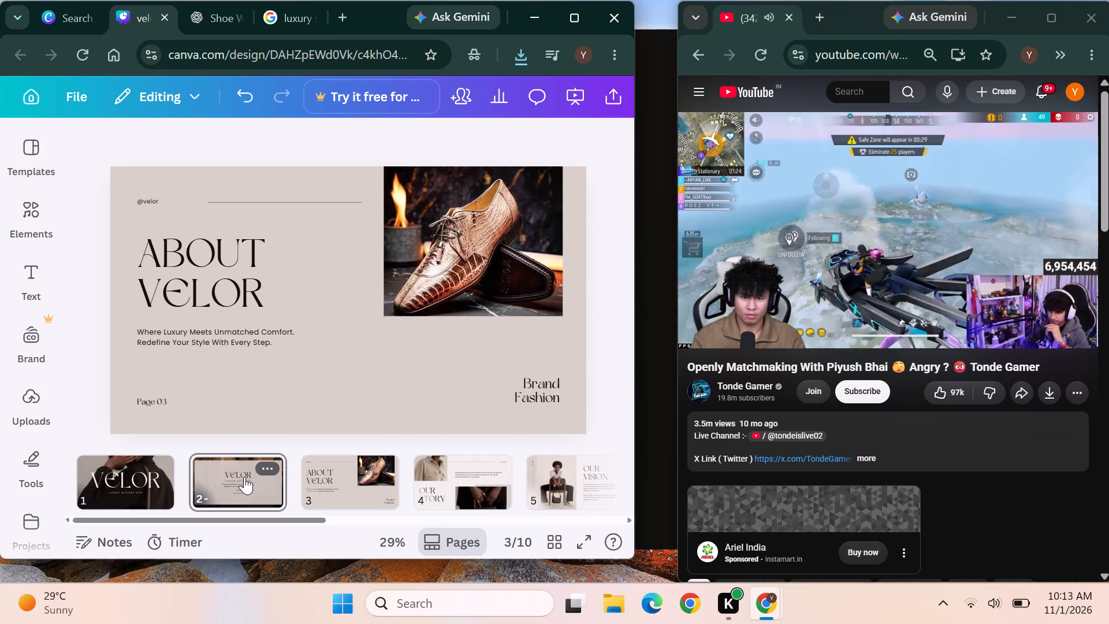
pyautogui.click(374, 272)
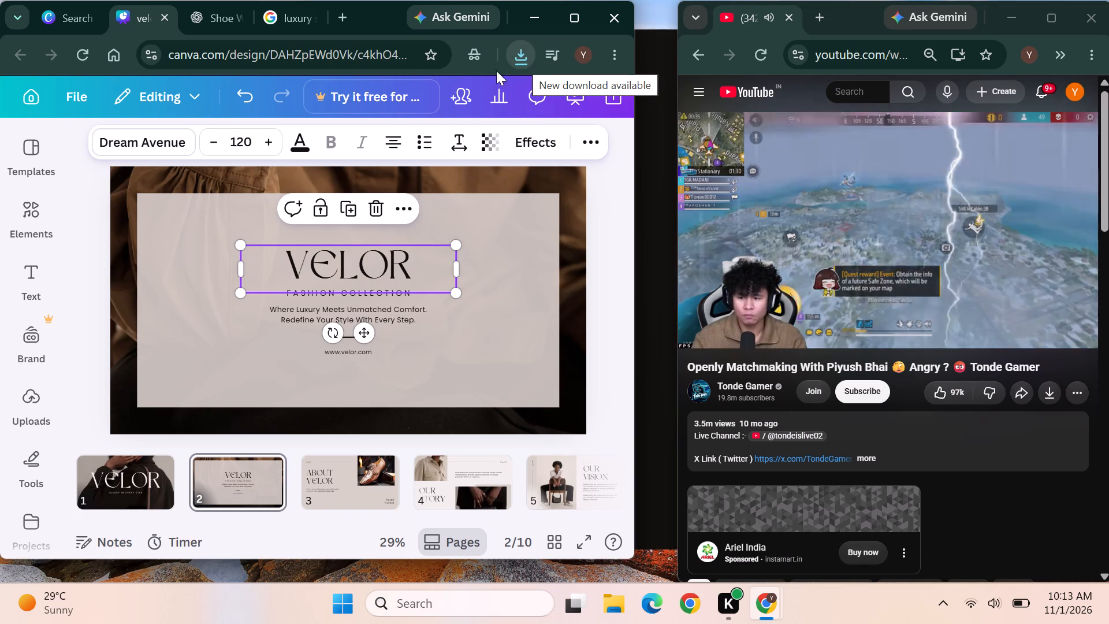
pyautogui.doubleClick(524, 54)
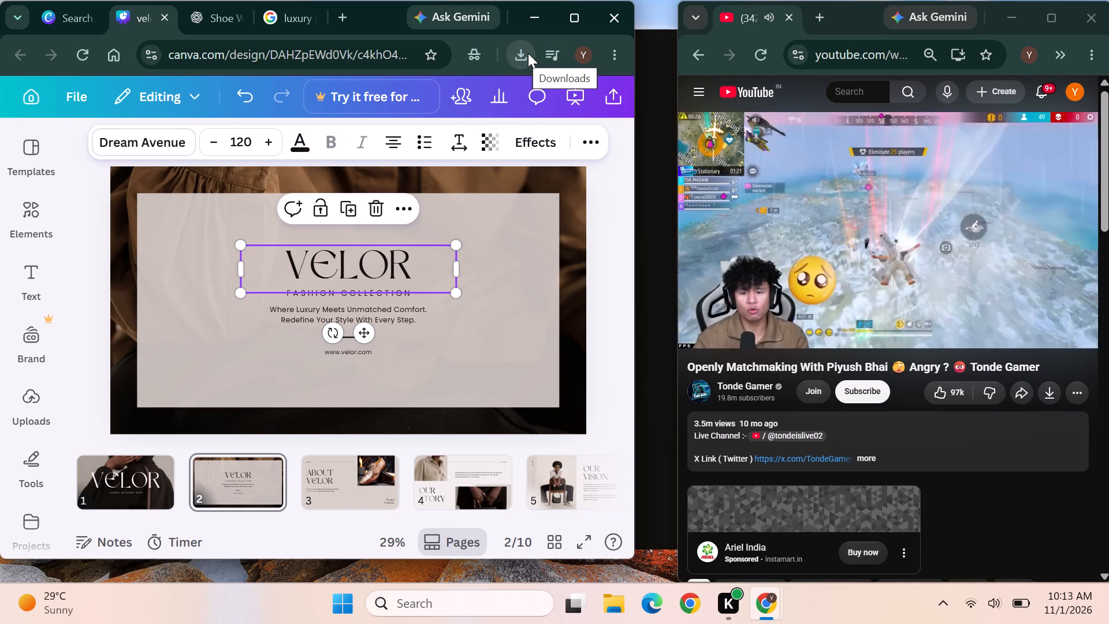
pyautogui.click(528, 53)
pyautogui.doubleClick(532, 57)
pyautogui.click(515, 50)
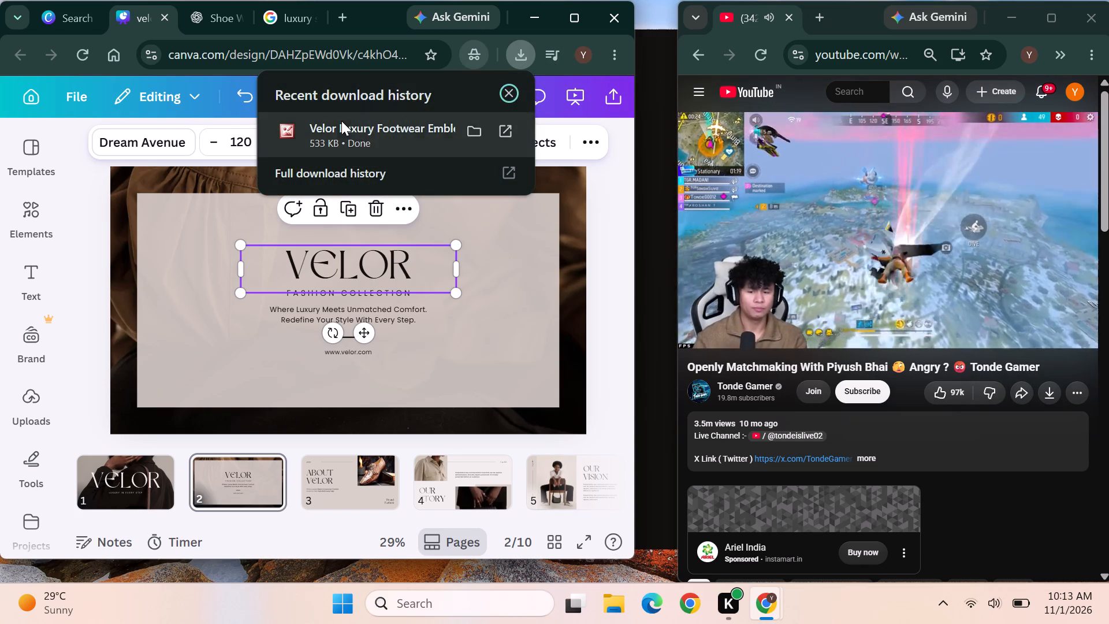
pyautogui.moveTo(340, 125); pyautogui.dragTo(271, 247)
pyautogui.click(271, 247)
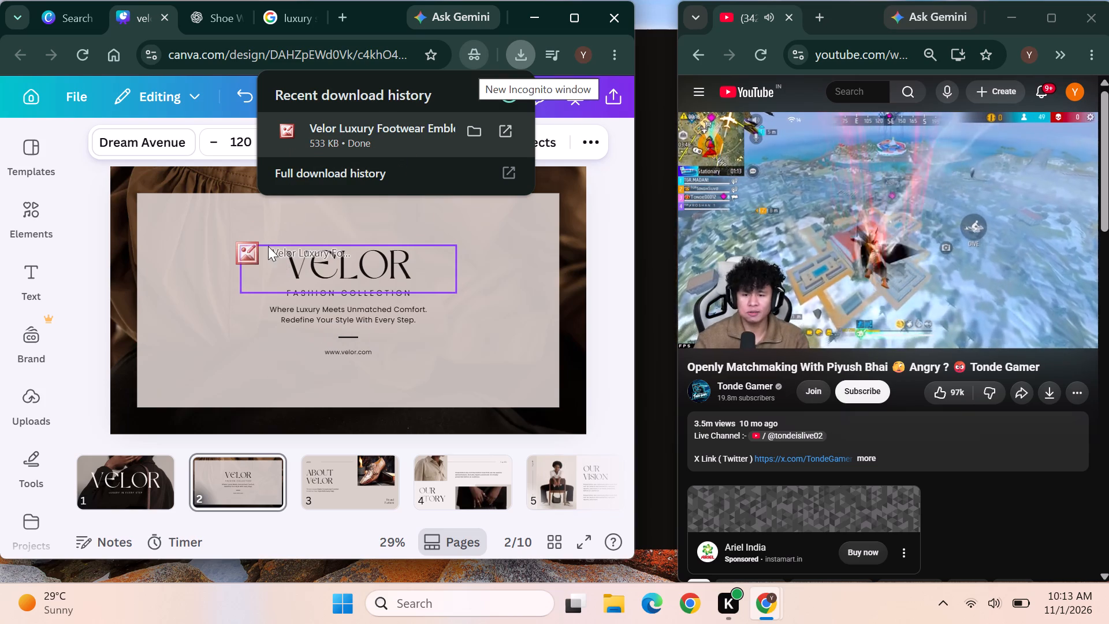
pyautogui.moveTo(355, 273); pyautogui.dragTo(358, 279)
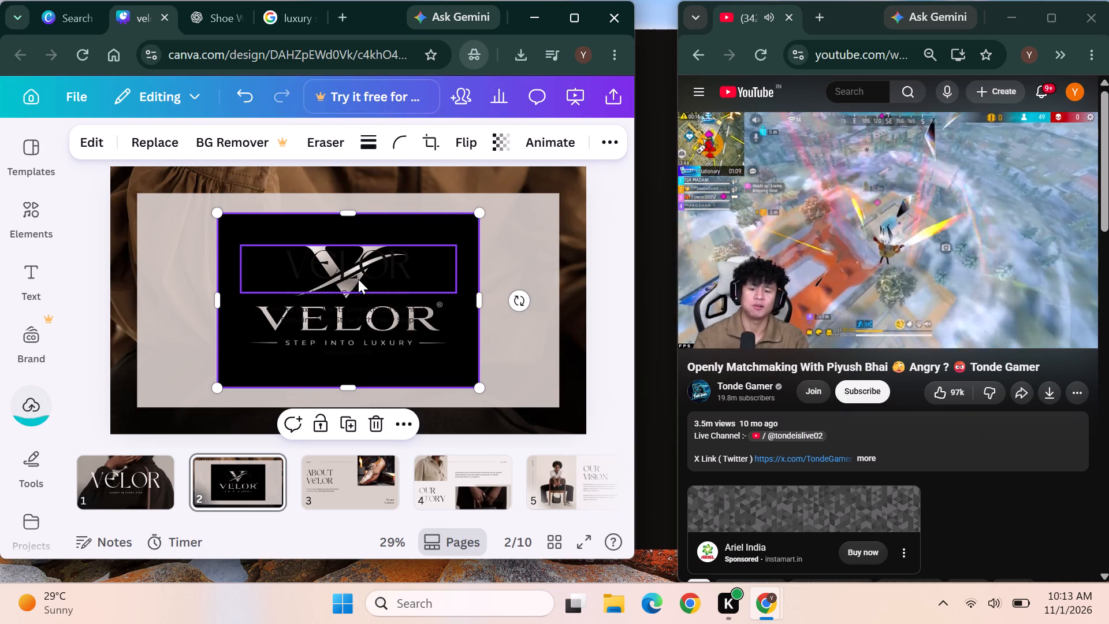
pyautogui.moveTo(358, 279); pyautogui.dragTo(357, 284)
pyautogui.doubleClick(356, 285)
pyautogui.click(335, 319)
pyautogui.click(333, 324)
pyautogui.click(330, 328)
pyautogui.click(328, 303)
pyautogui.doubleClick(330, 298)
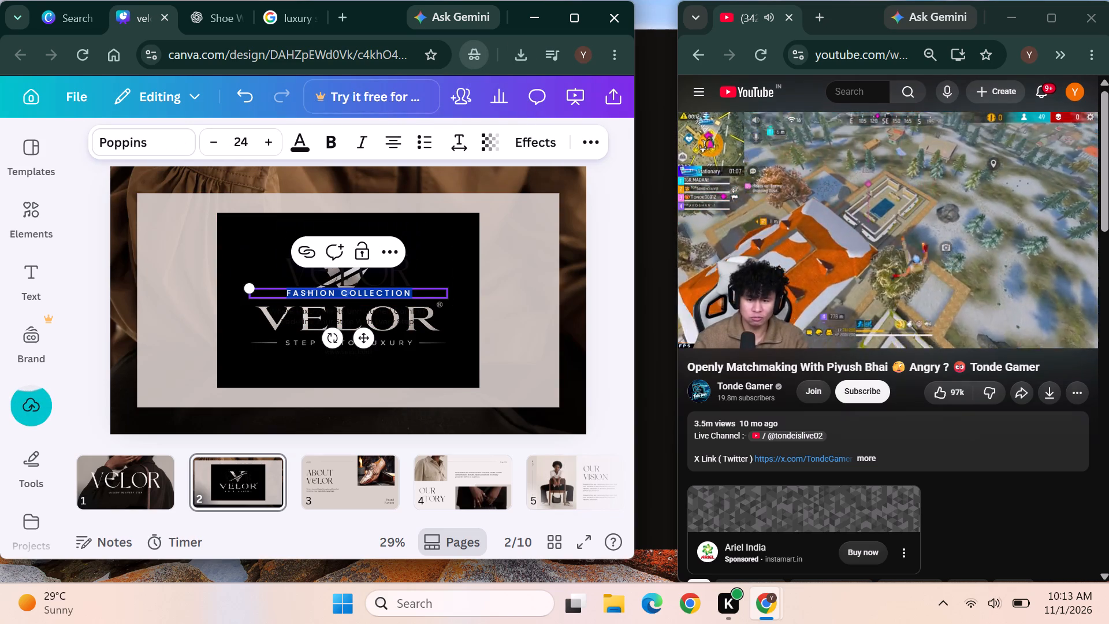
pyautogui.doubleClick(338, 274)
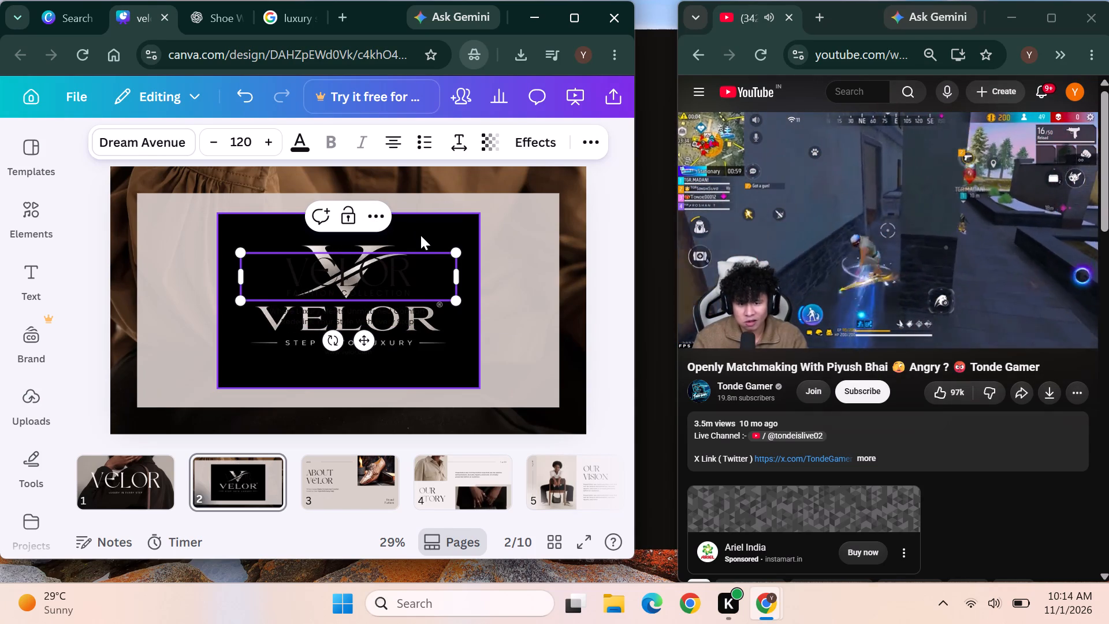
# Shrink the logo image on page 2 proportionally to a small badge within the beige panel.
pyautogui.click(422, 226)
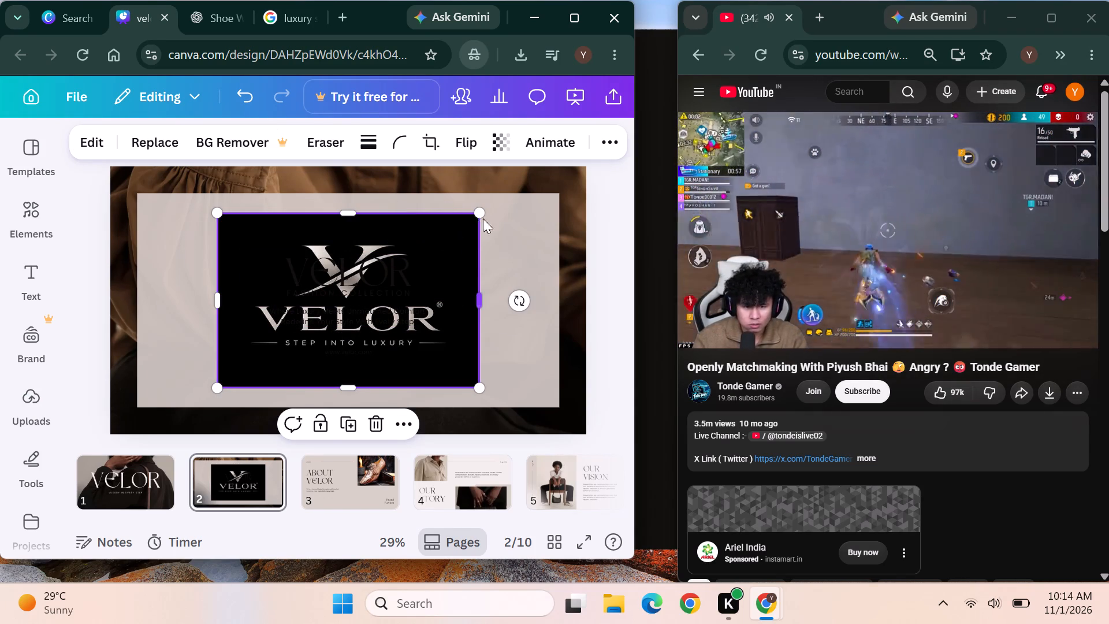
pyautogui.click(481, 214)
pyautogui.doubleClick(480, 218)
pyautogui.moveTo(471, 224); pyautogui.dragTo(460, 229)
pyautogui.moveTo(455, 232); pyautogui.dragTo(370, 257)
pyautogui.tripleClick(370, 257)
pyautogui.click(370, 257)
pyautogui.click(389, 246)
pyautogui.click(392, 245)
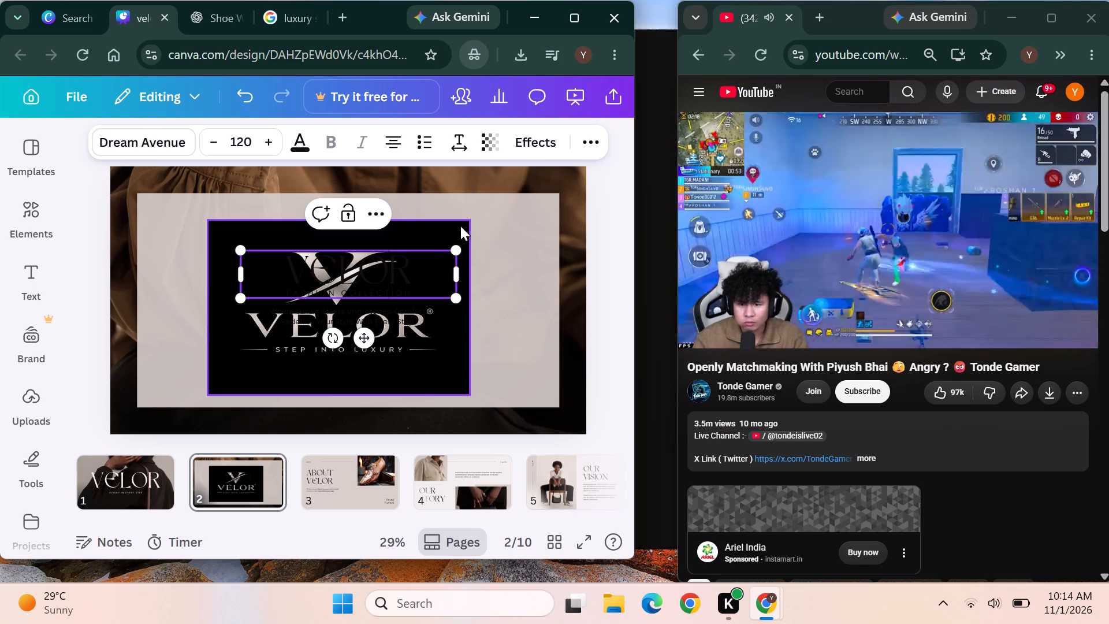
pyautogui.click(432, 220)
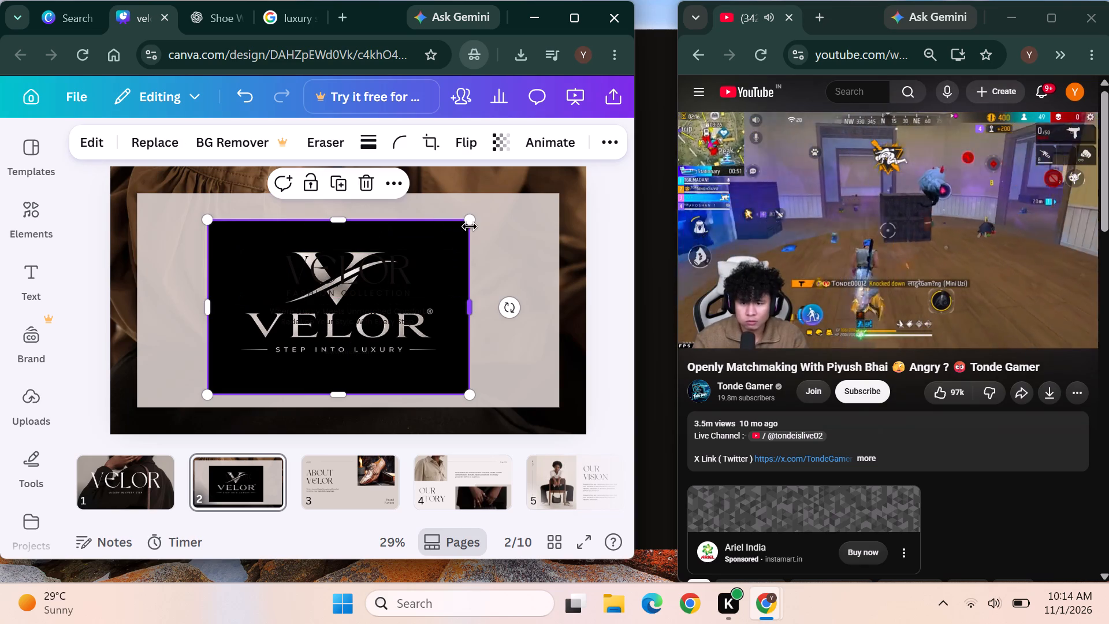
pyautogui.moveTo(473, 220); pyautogui.dragTo(319, 270)
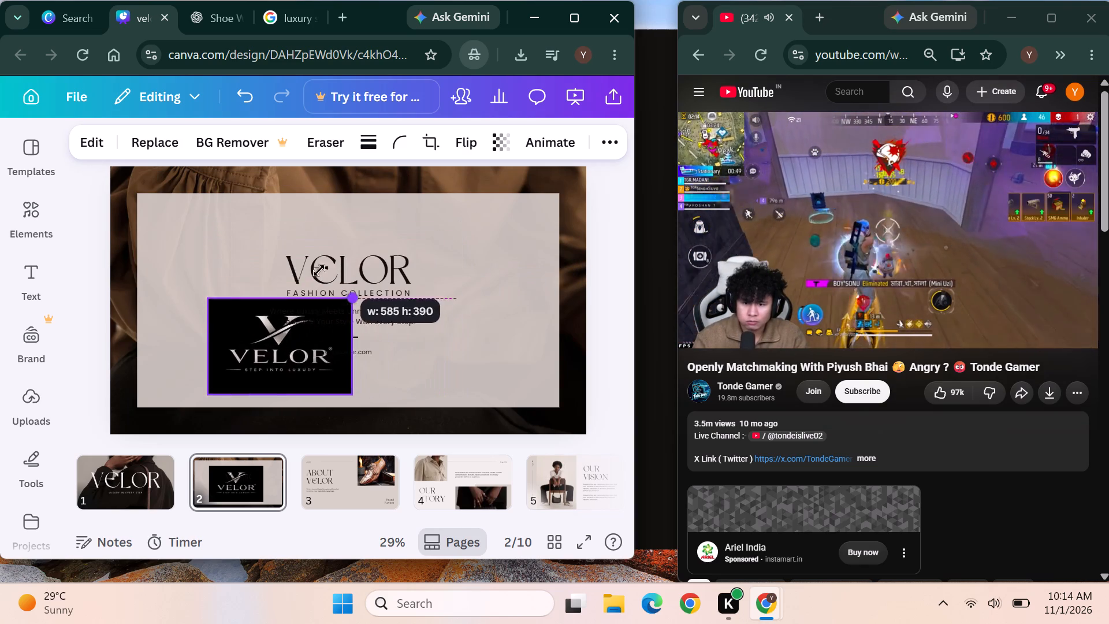
pyautogui.moveTo(319, 270); pyautogui.dragTo(277, 283)
pyautogui.click(277, 283)
pyautogui.moveTo(274, 284); pyautogui.dragTo(262, 289)
pyautogui.doubleClick(262, 289)
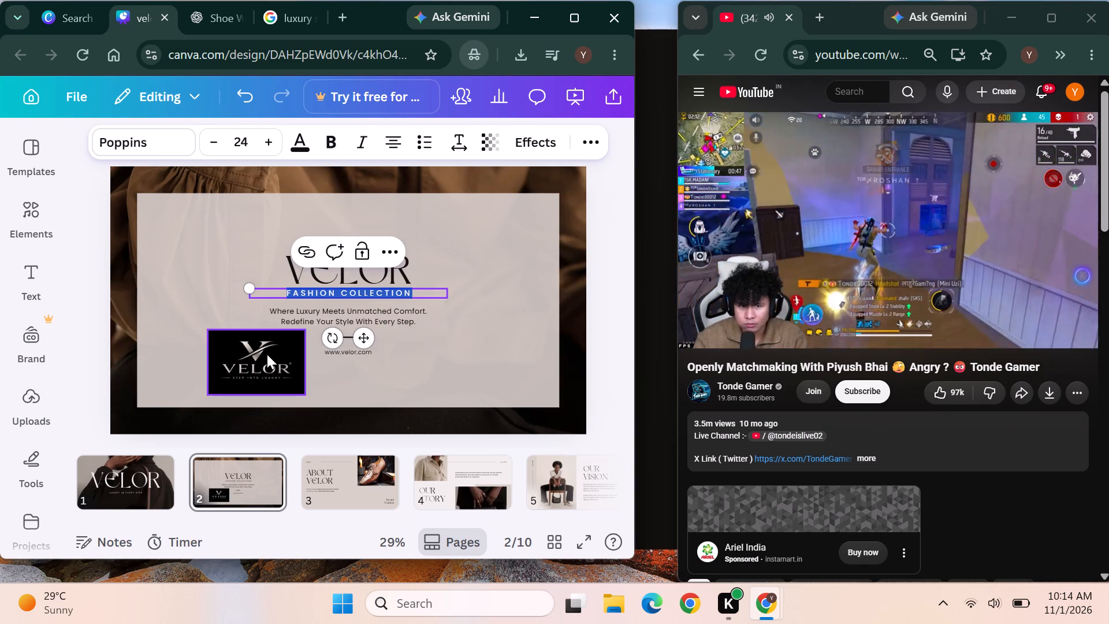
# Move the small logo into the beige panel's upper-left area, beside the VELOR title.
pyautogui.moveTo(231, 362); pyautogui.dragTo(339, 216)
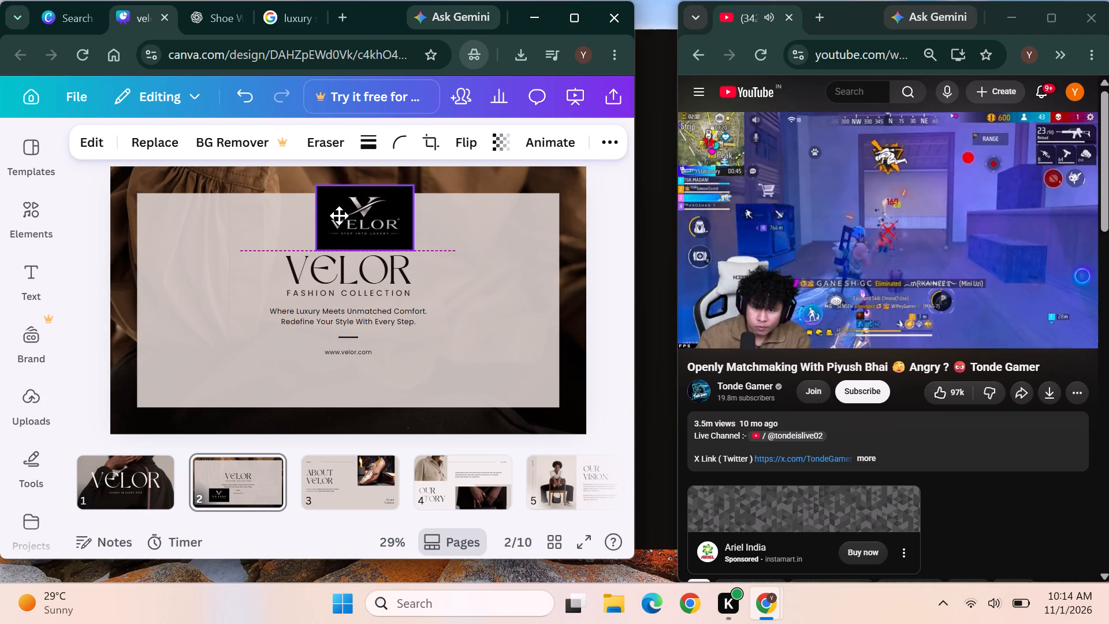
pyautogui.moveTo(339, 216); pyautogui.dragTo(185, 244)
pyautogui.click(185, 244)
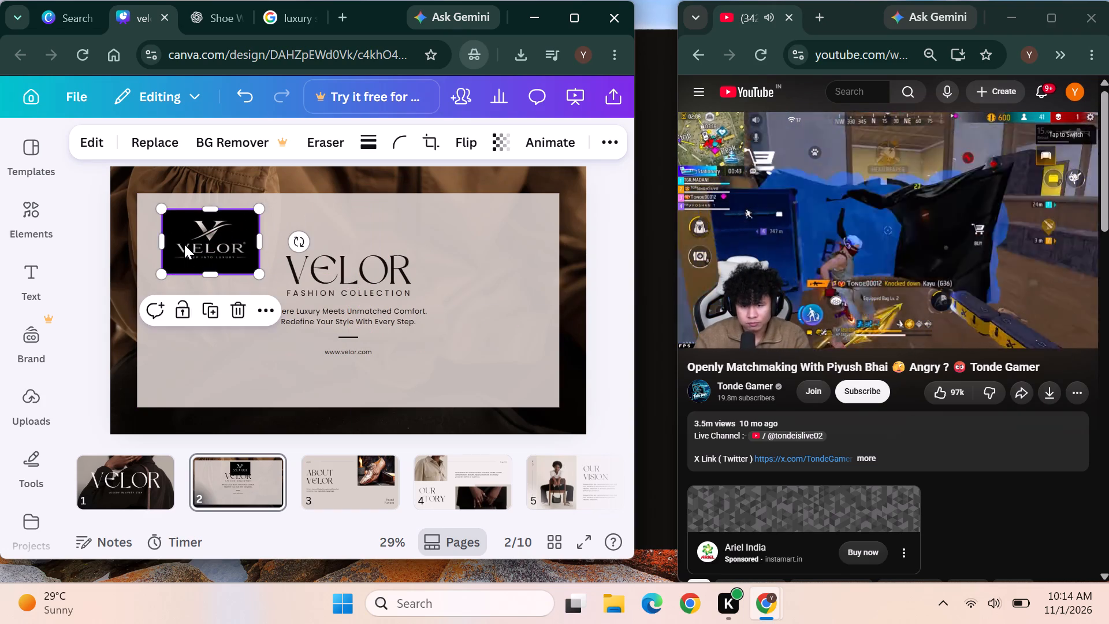
# Delete the VELOR title text above FASHION COLLECTION on page 2.
pyautogui.doubleClick(356, 271)
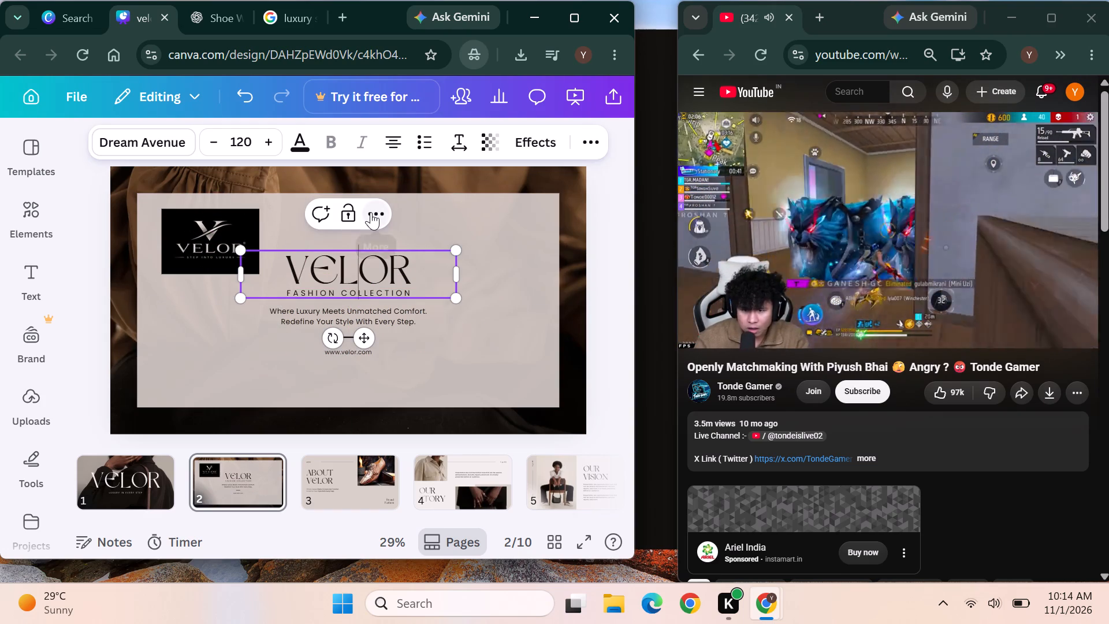
pyautogui.doubleClick(371, 212)
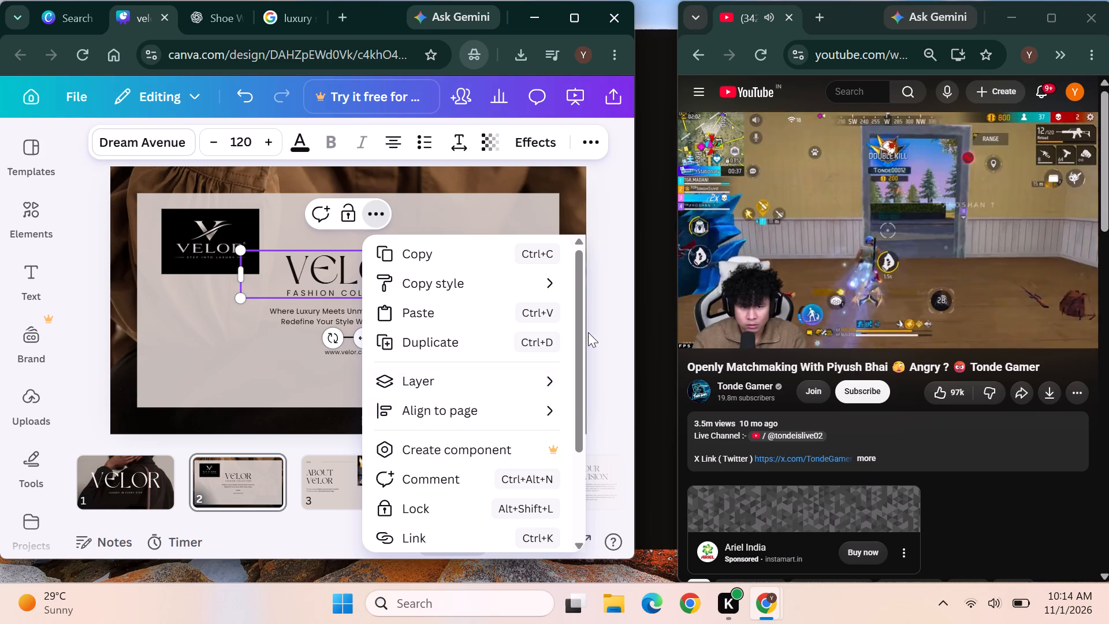
pyautogui.moveTo(580, 317); pyautogui.dragTo(597, 415)
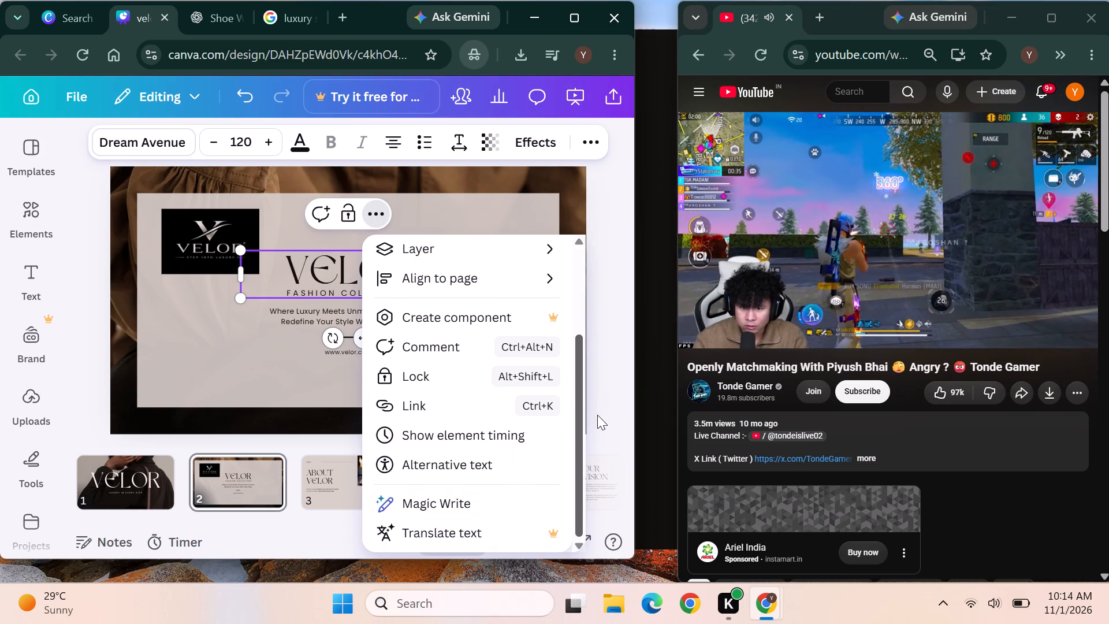
pyautogui.moveTo(597, 415); pyautogui.dragTo(596, 415)
pyautogui.click(592, 411)
pyautogui.moveTo(590, 408); pyautogui.dragTo(579, 337)
pyautogui.click(317, 255)
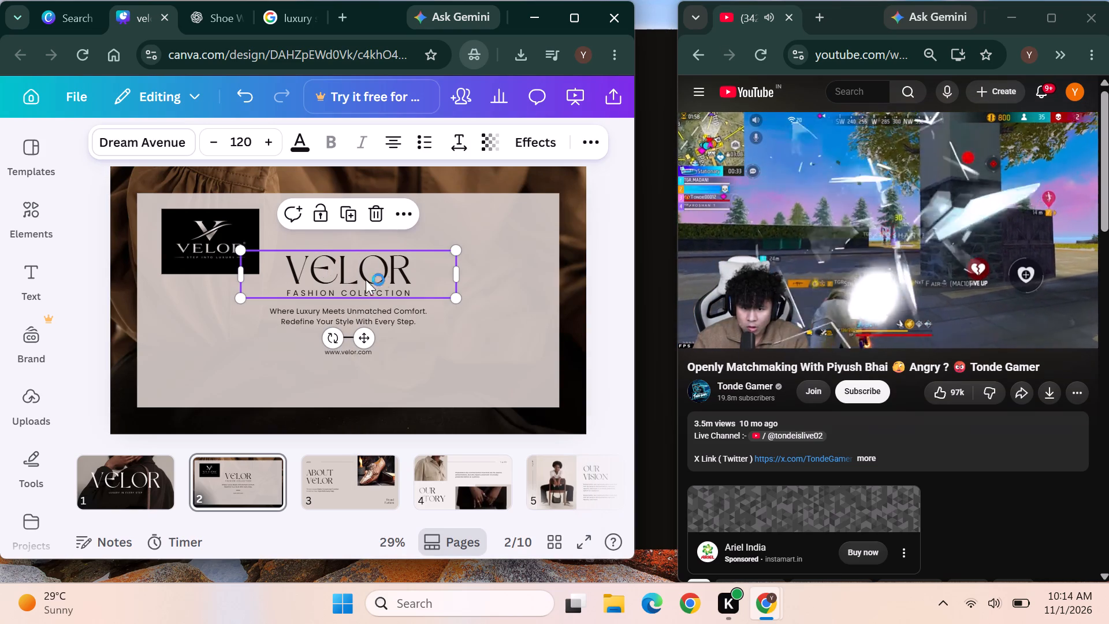
pyautogui.doubleClick(376, 216)
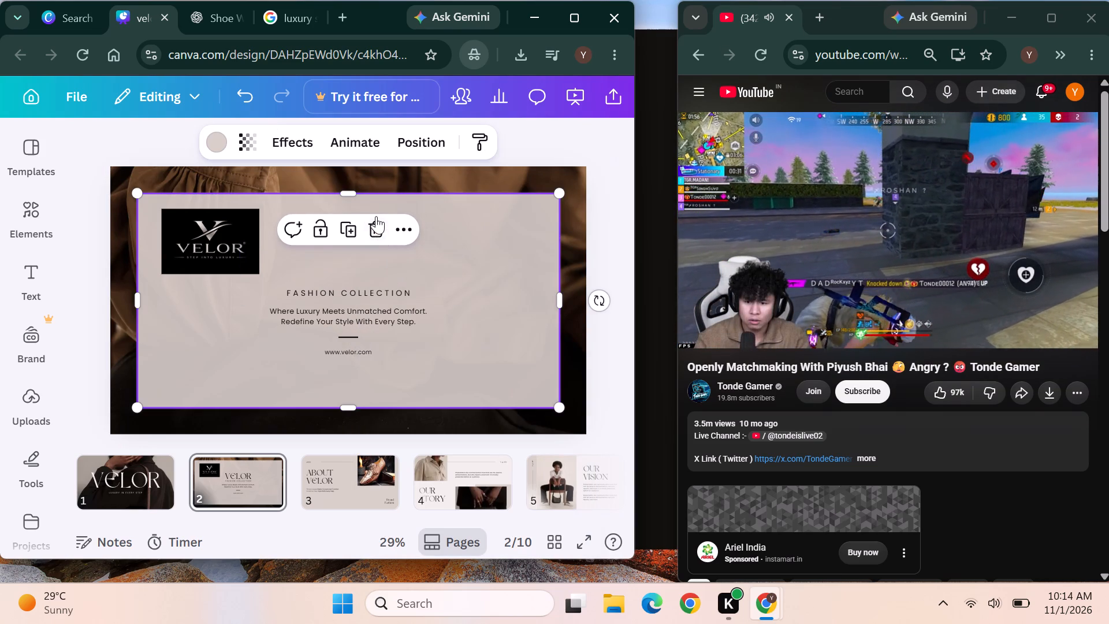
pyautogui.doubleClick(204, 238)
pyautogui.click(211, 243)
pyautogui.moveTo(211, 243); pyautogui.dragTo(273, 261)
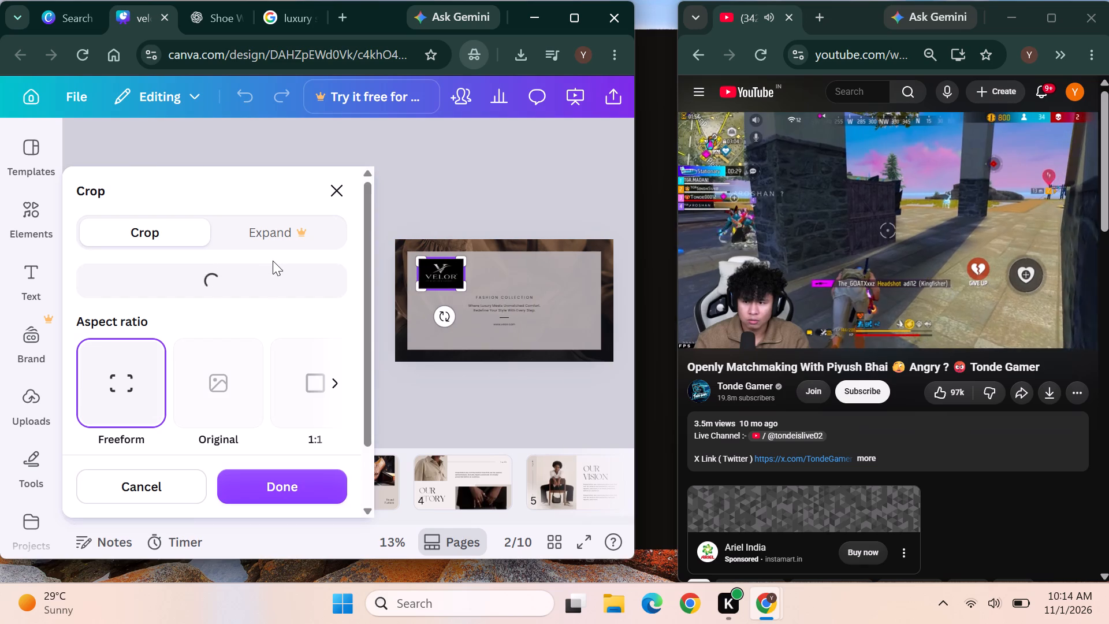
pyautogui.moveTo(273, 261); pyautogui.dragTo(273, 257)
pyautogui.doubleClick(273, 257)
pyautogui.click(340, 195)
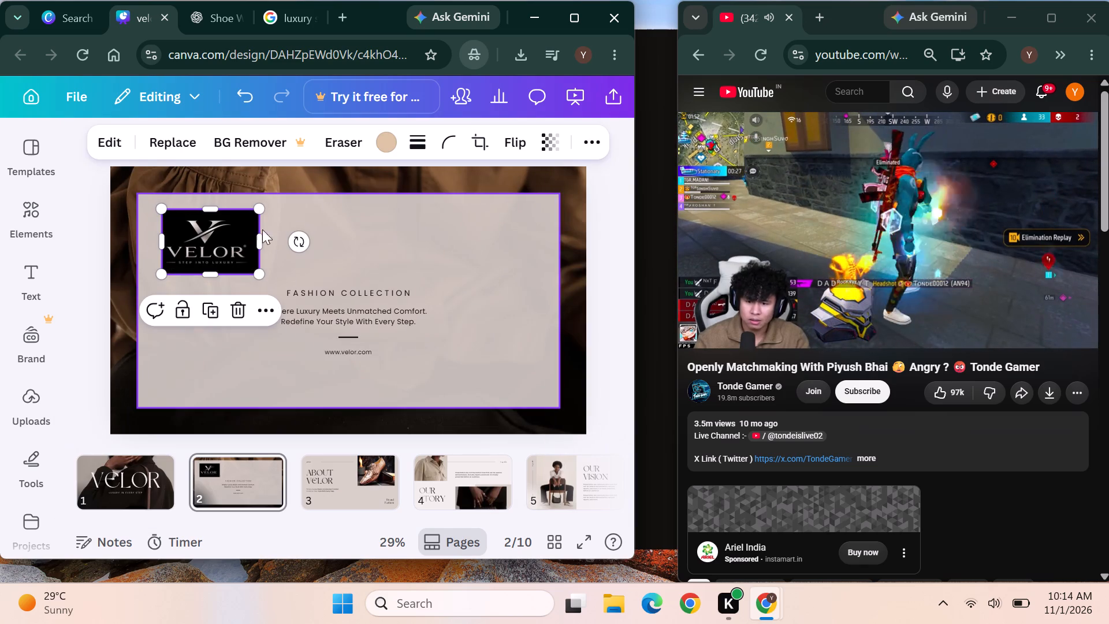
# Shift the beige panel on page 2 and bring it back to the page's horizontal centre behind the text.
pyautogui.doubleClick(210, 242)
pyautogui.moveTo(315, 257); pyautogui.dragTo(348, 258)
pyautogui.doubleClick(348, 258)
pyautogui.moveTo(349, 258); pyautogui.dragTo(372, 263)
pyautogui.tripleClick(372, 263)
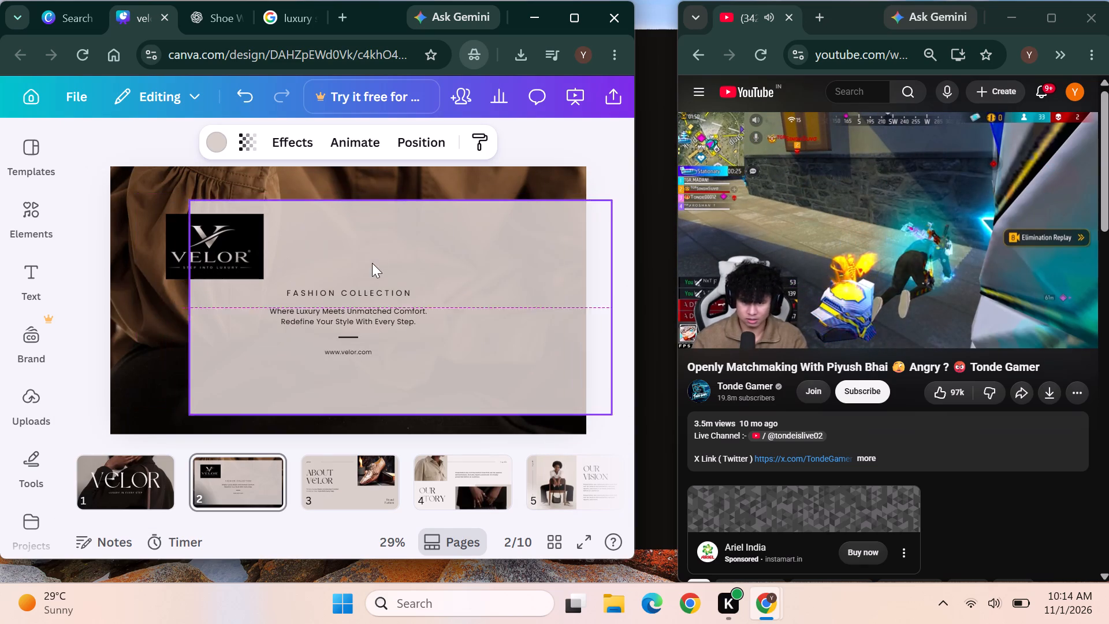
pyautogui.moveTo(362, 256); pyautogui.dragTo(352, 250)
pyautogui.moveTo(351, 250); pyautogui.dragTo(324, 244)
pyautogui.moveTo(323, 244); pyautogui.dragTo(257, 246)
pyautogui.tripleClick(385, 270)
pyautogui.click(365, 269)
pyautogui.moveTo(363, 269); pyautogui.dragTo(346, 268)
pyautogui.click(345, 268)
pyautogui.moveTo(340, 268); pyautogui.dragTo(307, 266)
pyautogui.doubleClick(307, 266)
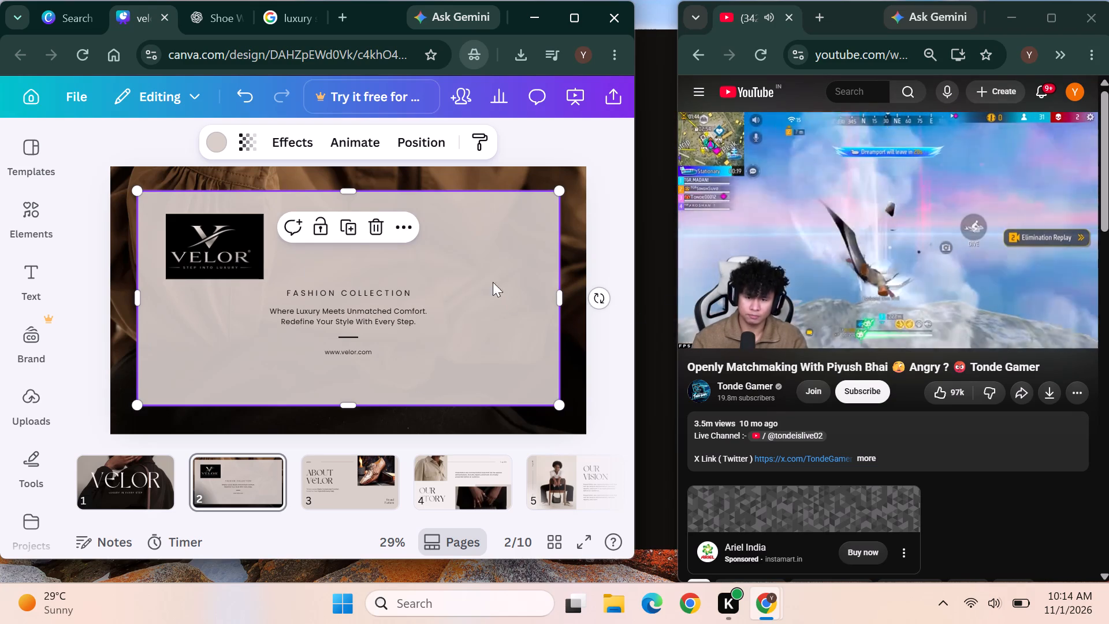
# Move the VELOR logo on page 2 to the beige panel's horizontal centre, directly above FASHION COLLECTION.
pyautogui.moveTo(199, 255); pyautogui.dragTo(336, 250)
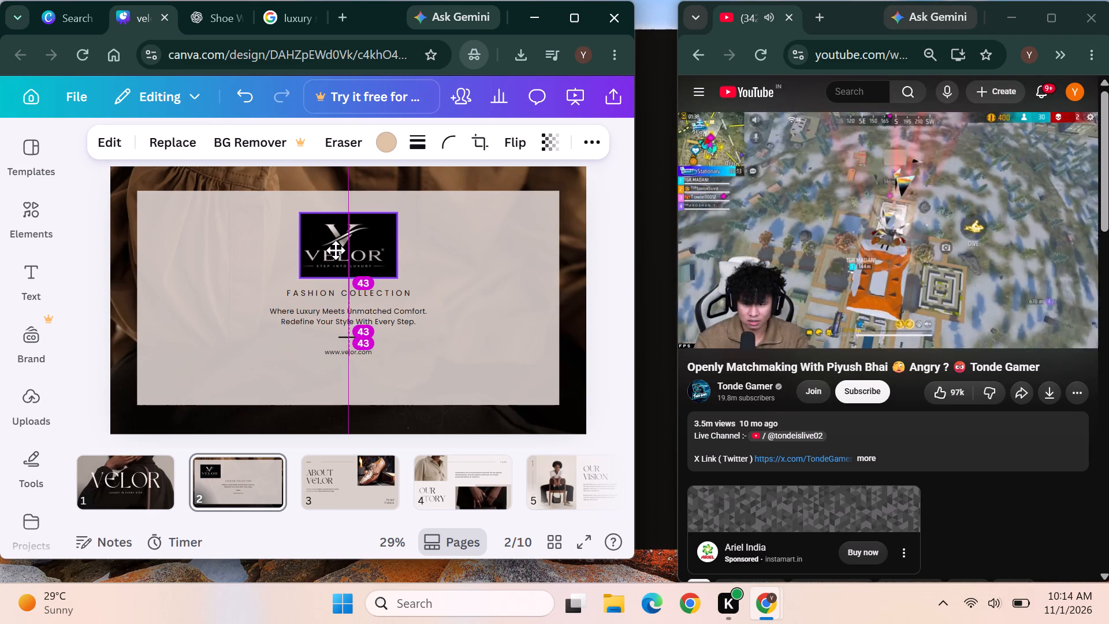
pyautogui.moveTo(336, 250); pyautogui.dragTo(336, 250)
pyautogui.click(211, 309)
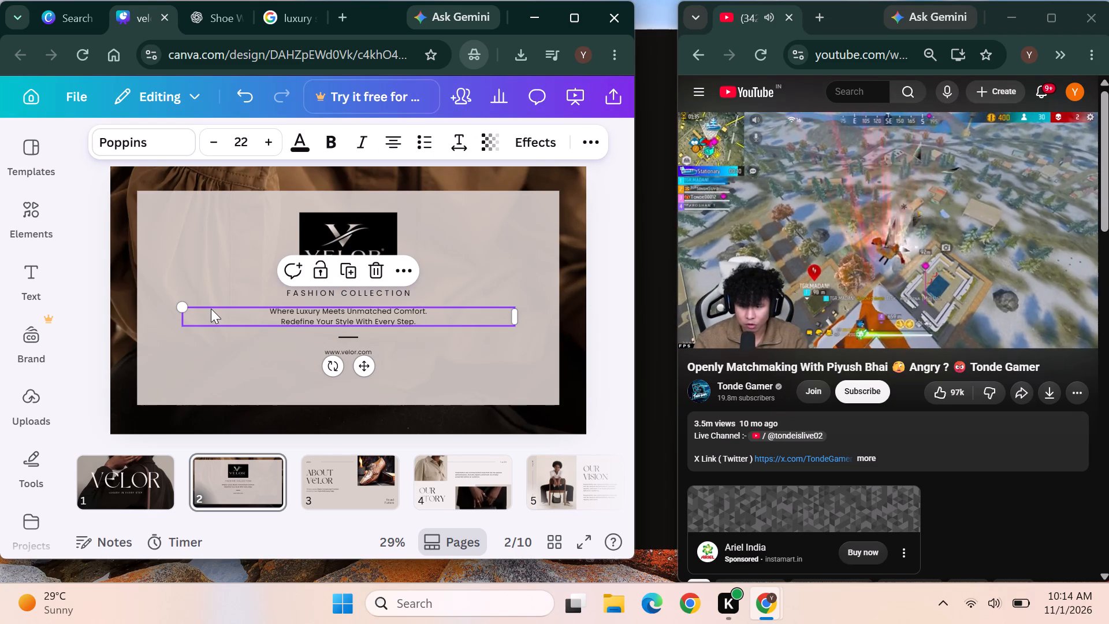
pyautogui.click(214, 351)
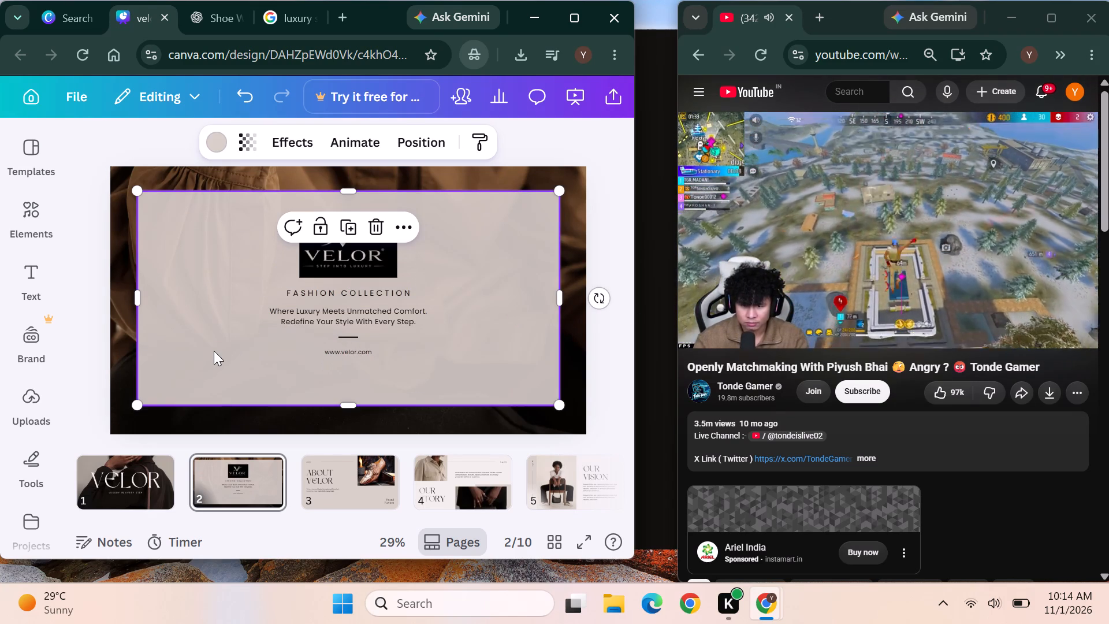
pyautogui.click(214, 351)
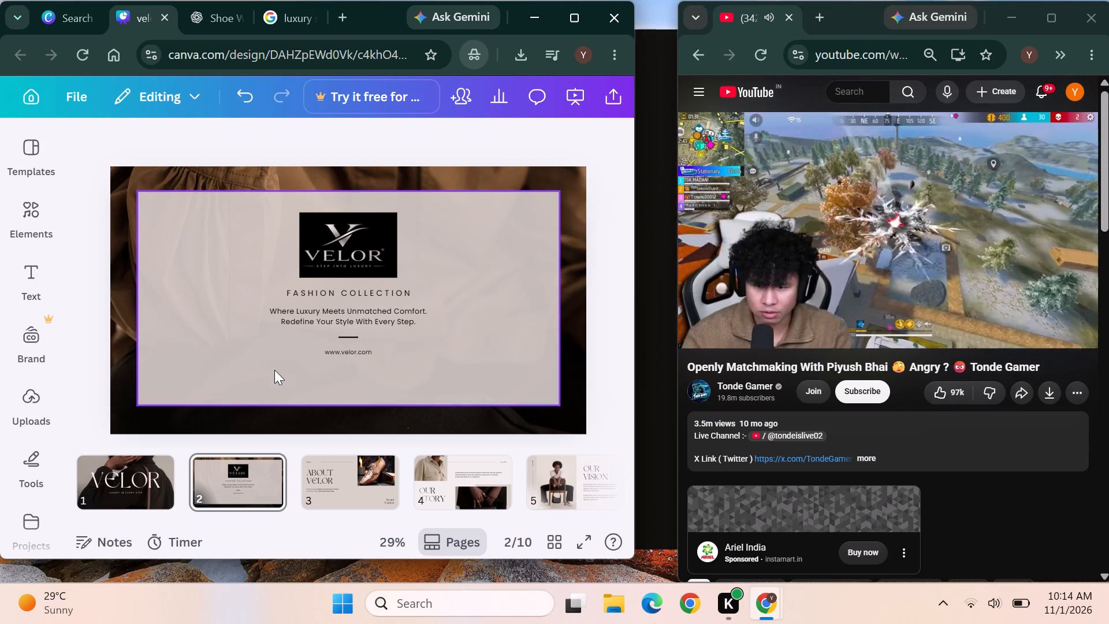
# Extend the page 2 logo's left edge slightly so it is about 416 wide and 263 high.
pyautogui.click(317, 255)
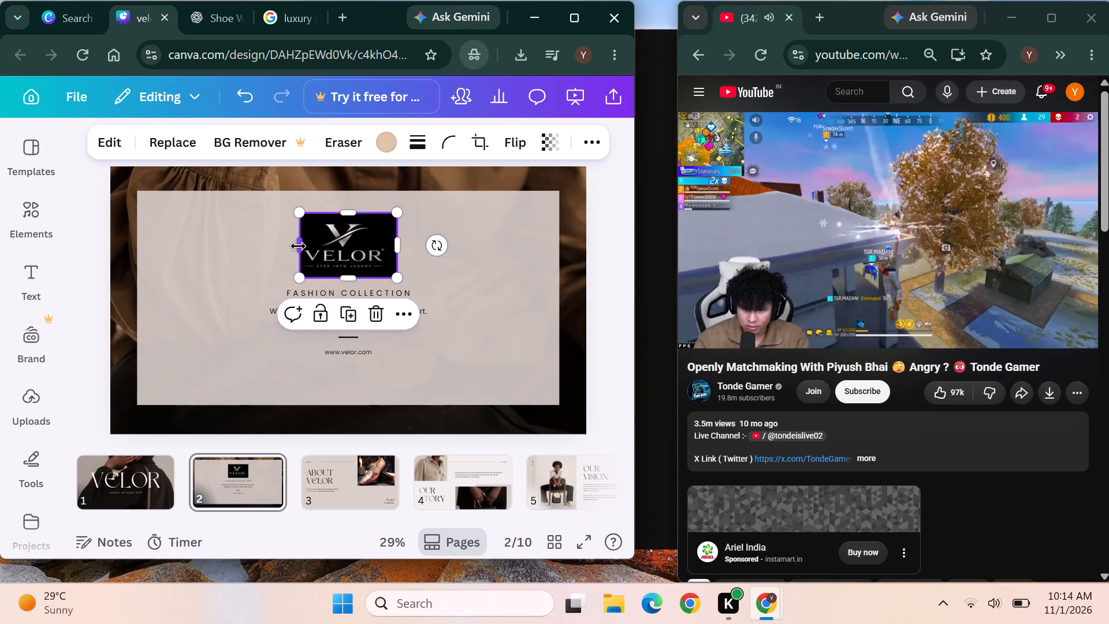
pyautogui.click(299, 246)
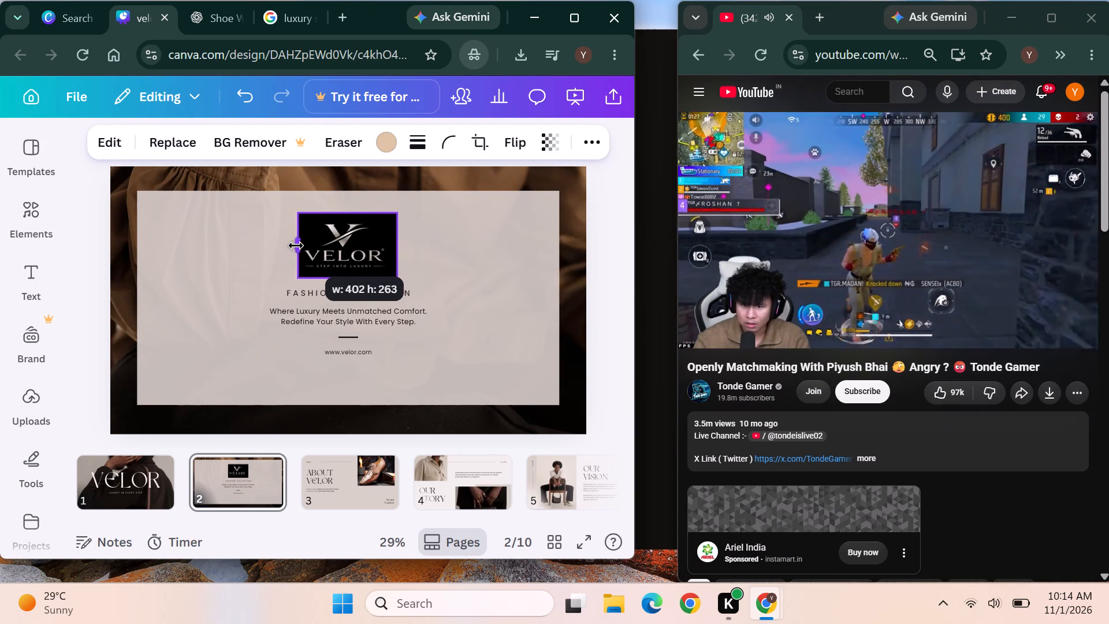
pyautogui.click(298, 246)
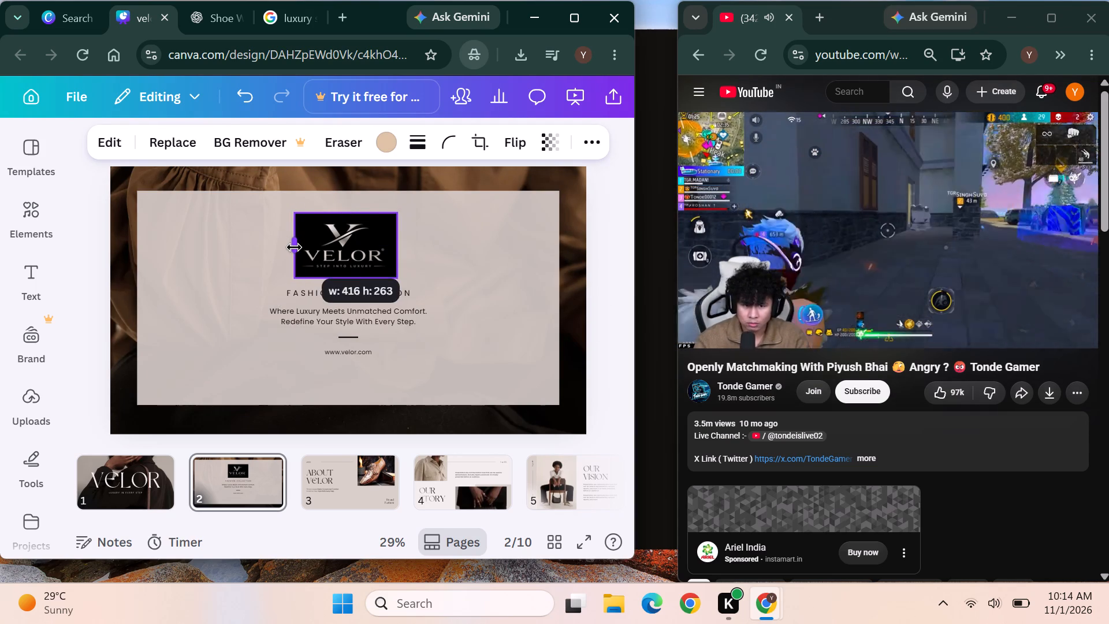
pyautogui.click(268, 367)
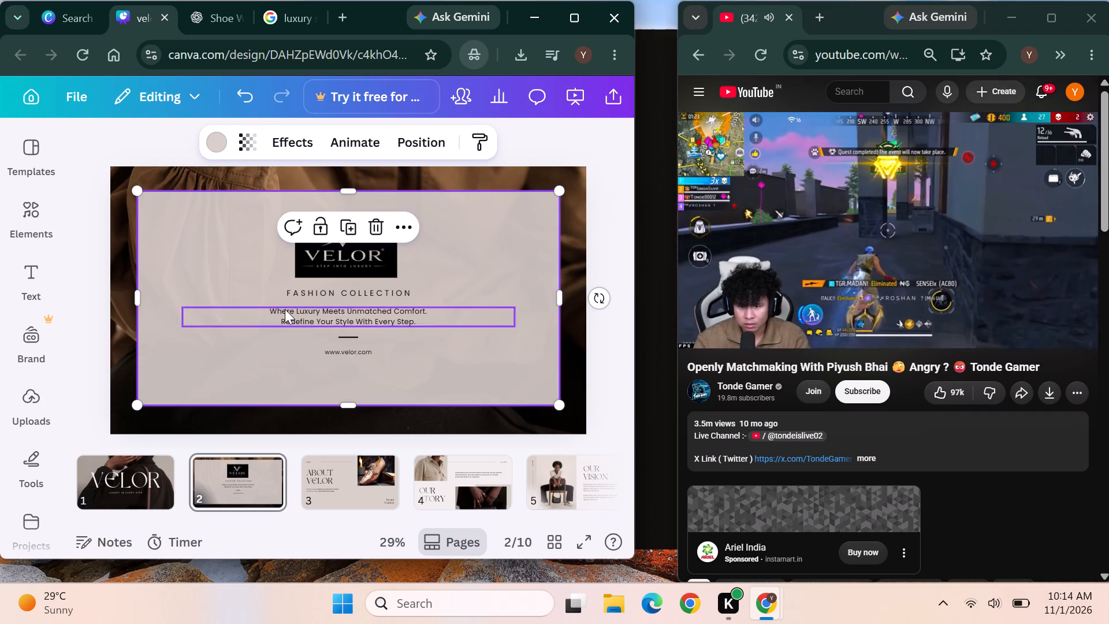
pyautogui.click(317, 255)
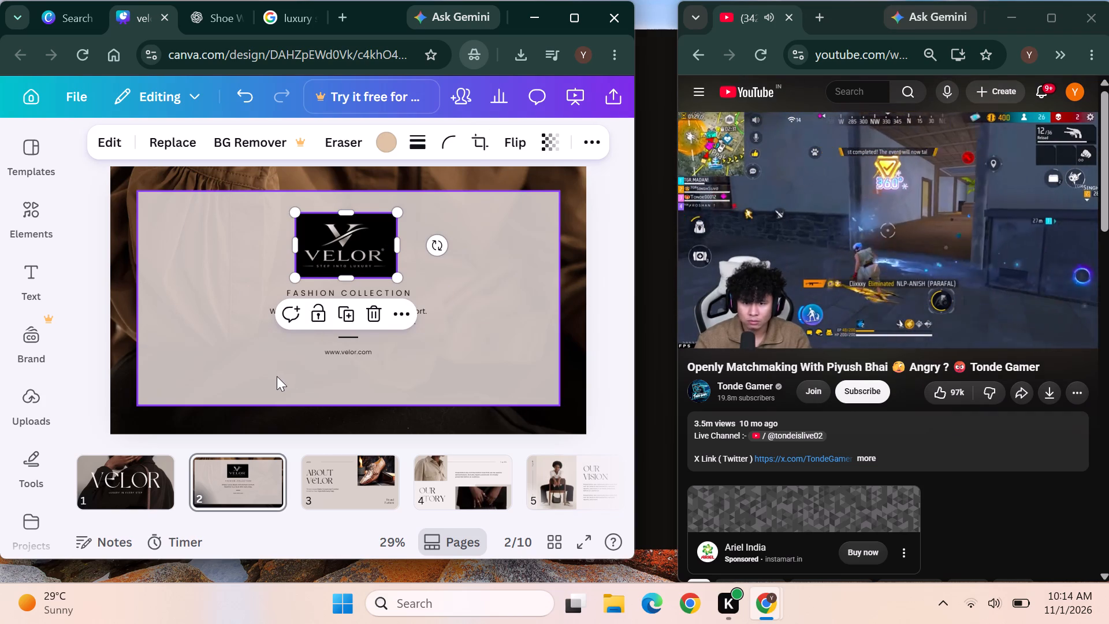
pyautogui.click(277, 376)
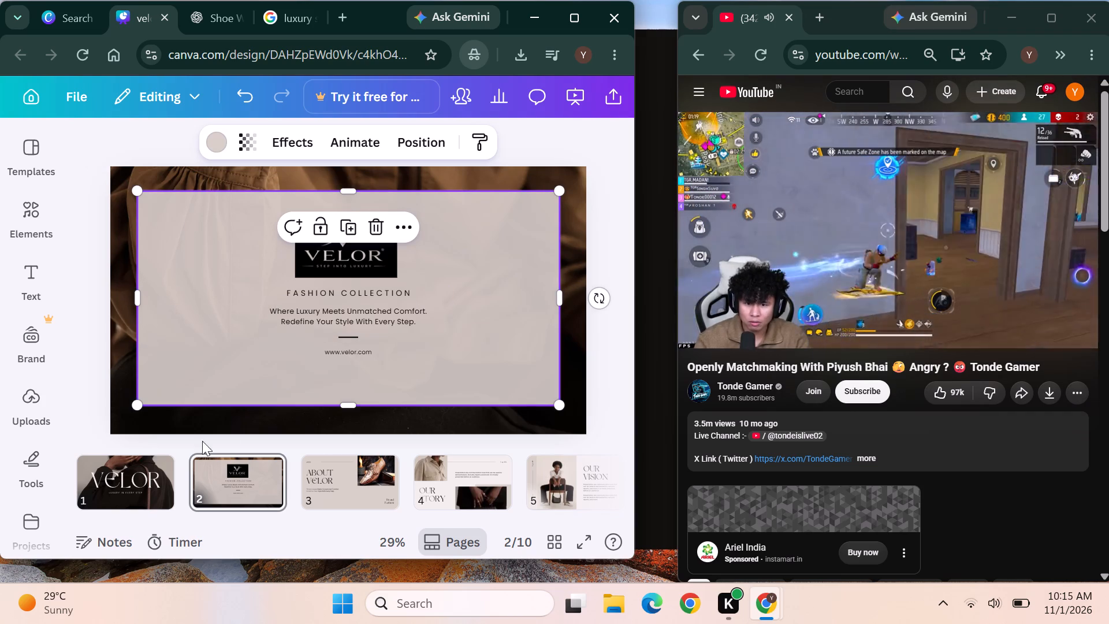
# Find the white and green Louis Vuitton sneaker photo in the luxury shoe image results and add it to page 3.
pyautogui.moveTo(157, 463); pyautogui.dragTo(147, 470)
pyautogui.click(211, 460)
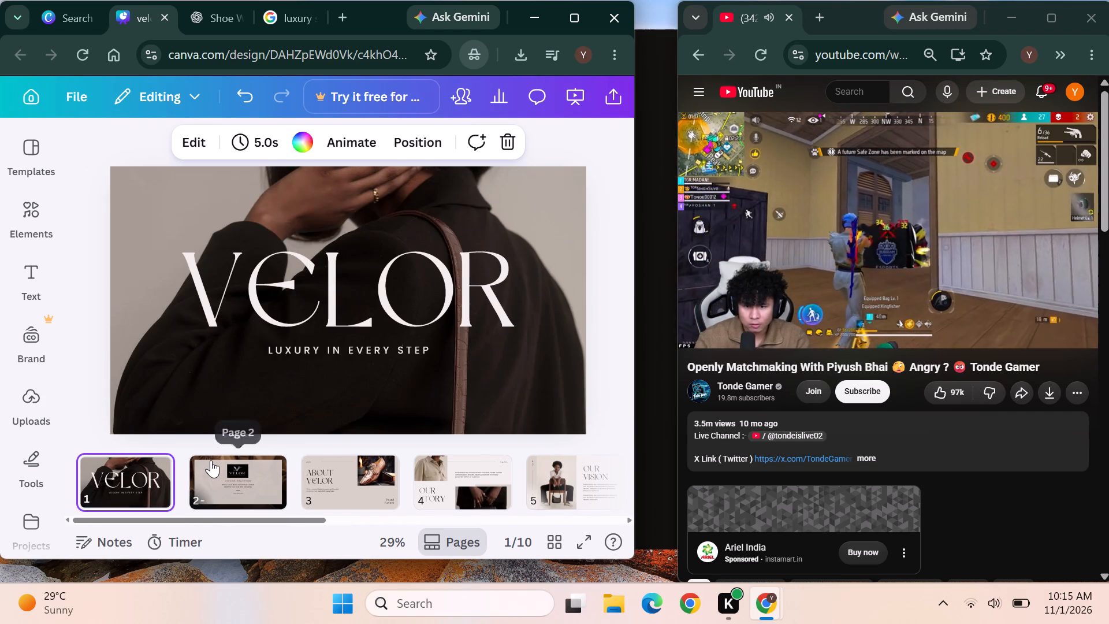
pyautogui.click(321, 456)
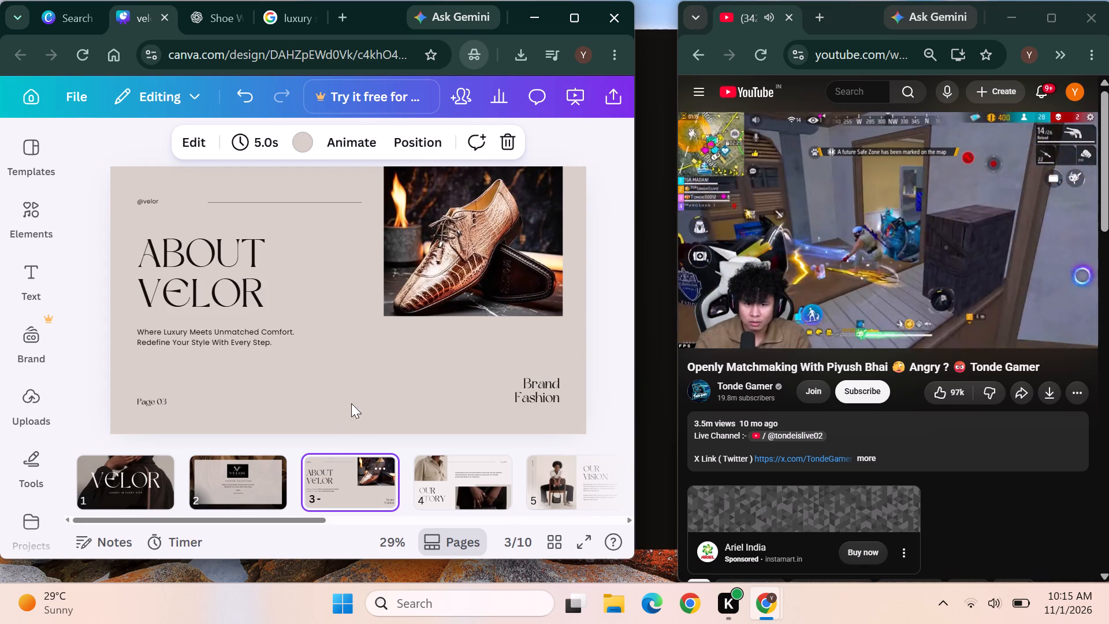
pyautogui.click(276, 17)
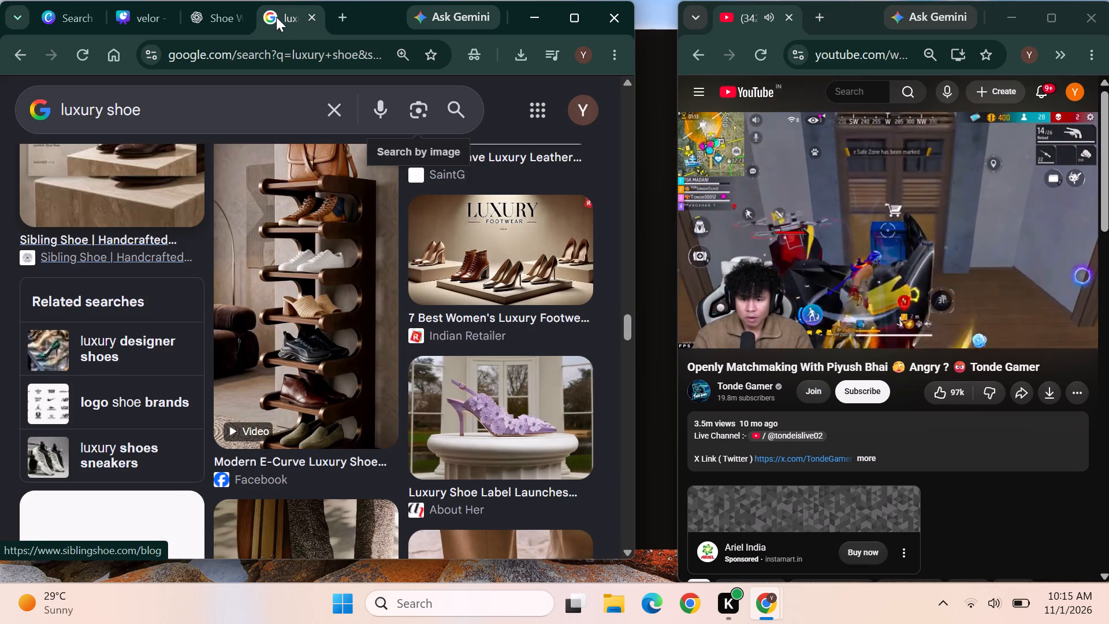
pyautogui.press('Down')
pyautogui.press('Down')
pyautogui.press('Down')
pyautogui.press('Down')
pyautogui.press('Down')
pyautogui.press('Down')
pyautogui.press('Down')
pyautogui.press('Down')
pyautogui.press('Down')
pyautogui.press('Down')
pyautogui.press('Down')
pyautogui.press('Down')
pyautogui.press('Down')
pyautogui.press('Down')
pyautogui.press('Down')
pyautogui.press('Down')
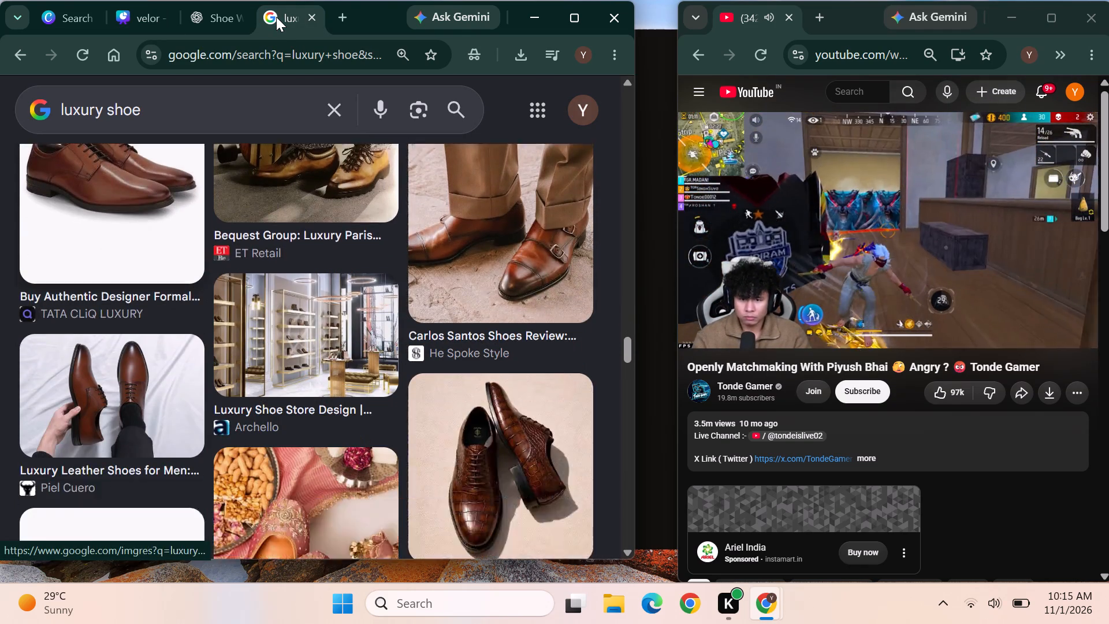
pyautogui.press('Down')
pyautogui.press('Down')
pyautogui.press('Down')
pyautogui.press('Down')
pyautogui.press('Down')
pyautogui.press('Down')
pyautogui.press('Down')
pyautogui.press('Down')
pyautogui.press('Down')
pyautogui.press('Down')
pyautogui.press('Down')
pyautogui.press('Down')
pyautogui.press('Down')
pyautogui.press('Down')
pyautogui.press('Down')
pyautogui.press('Down')
pyautogui.press('Down')
pyautogui.press('Down')
pyautogui.press('Down')
pyautogui.press('Down')
pyautogui.press('Down')
pyautogui.press('Down')
pyautogui.press('Down')
pyautogui.press('Down')
pyautogui.press('Down')
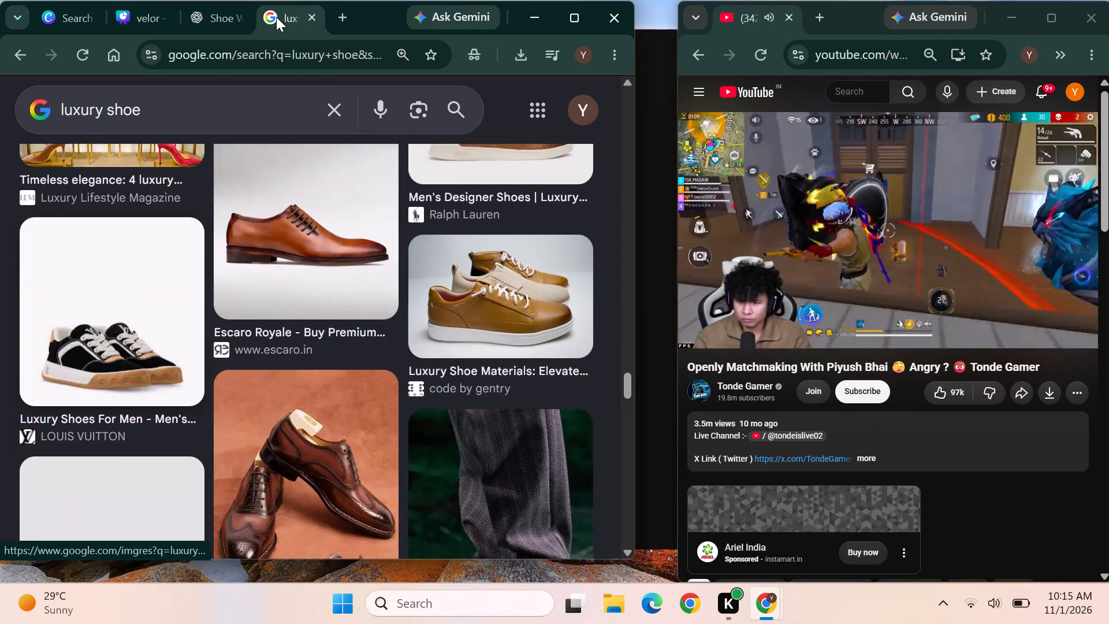
pyautogui.press('Down')
pyautogui.press('Down')
pyautogui.press('Down')
pyautogui.press('Down')
pyautogui.press('Down')
pyautogui.press('Down')
pyautogui.press('Down')
pyautogui.press('Down')
pyautogui.press('Down')
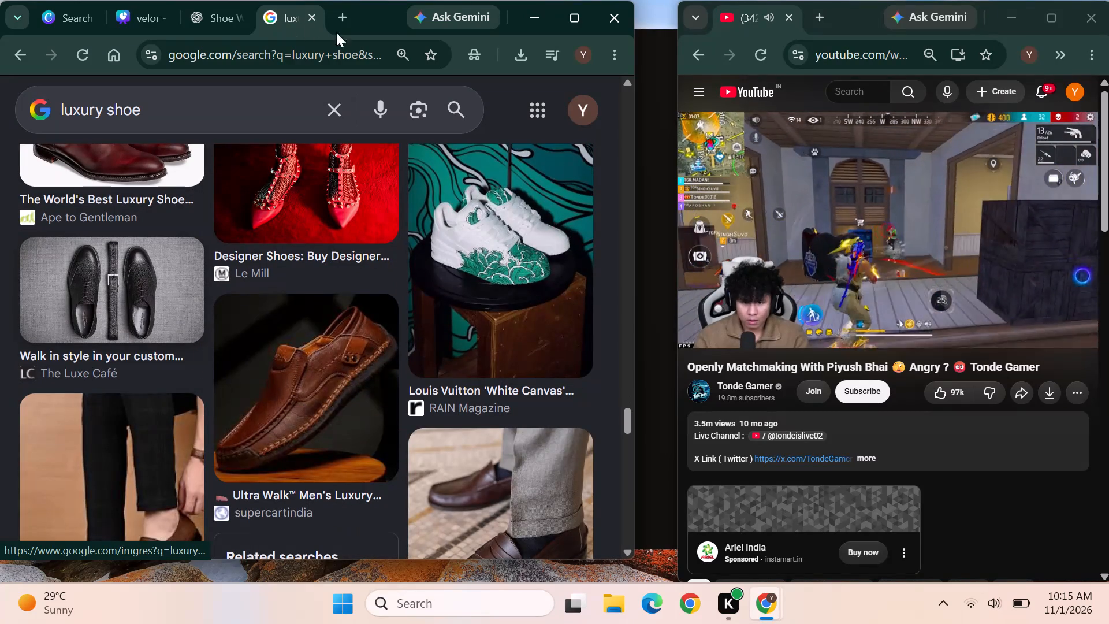
pyautogui.moveTo(470, 212); pyautogui.dragTo(437, 163)
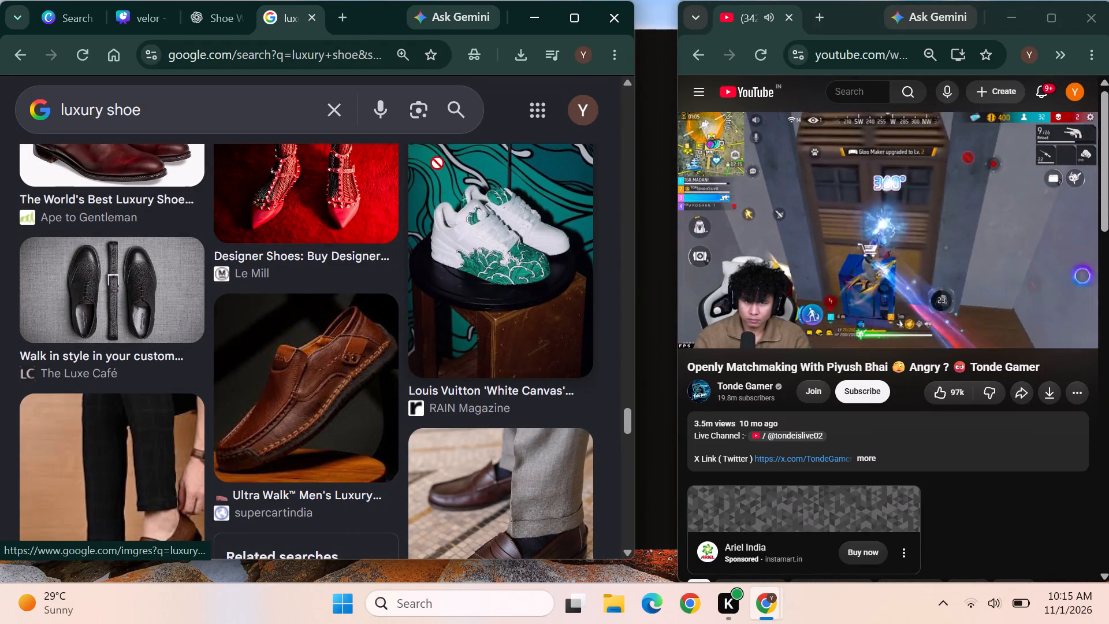
pyautogui.moveTo(437, 163); pyautogui.dragTo(143, 0)
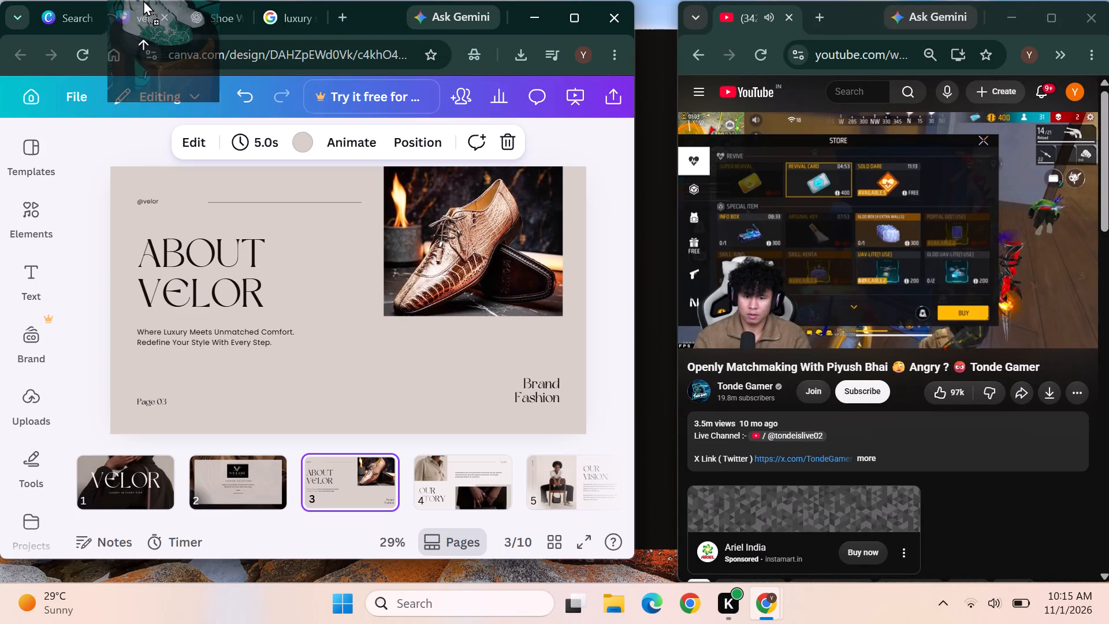
pyautogui.moveTo(143, 0); pyautogui.dragTo(374, 322)
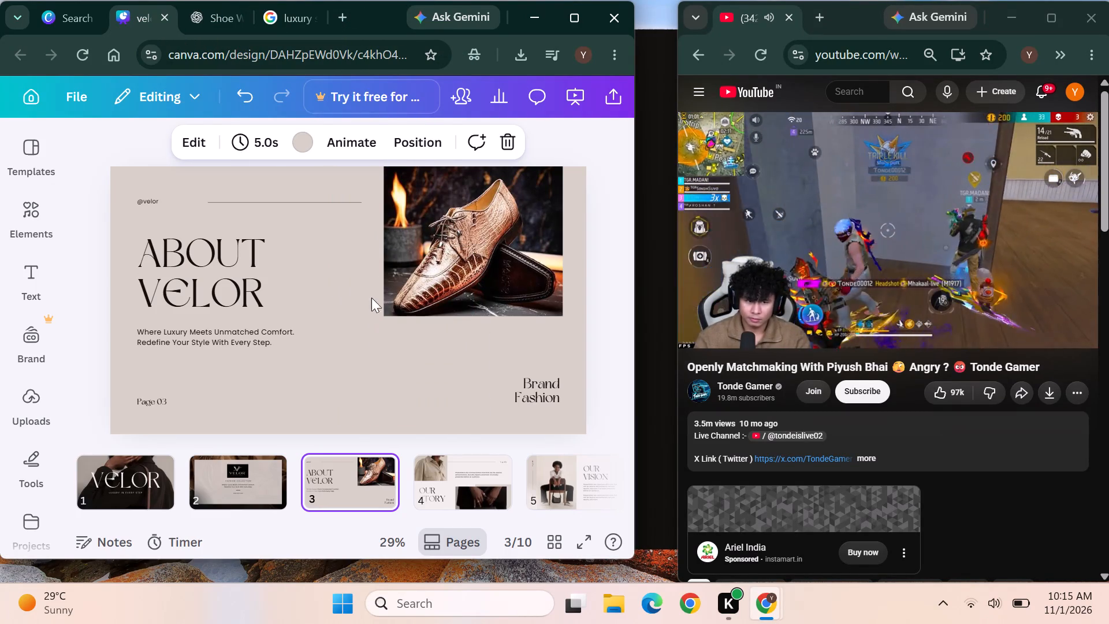
# Crop the sneaker photo on page 3 from its top and bottom edges into a slightly landscape frame around the shoes.
pyautogui.moveTo(351, 228); pyautogui.dragTo(355, 258)
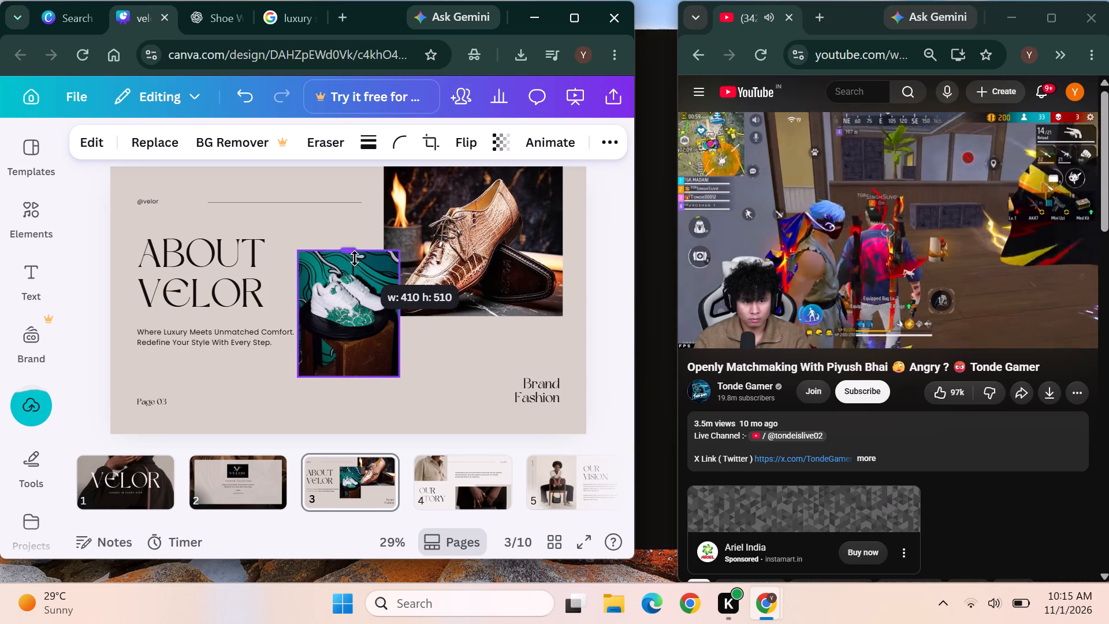
pyautogui.moveTo(355, 258); pyautogui.dragTo(356, 266)
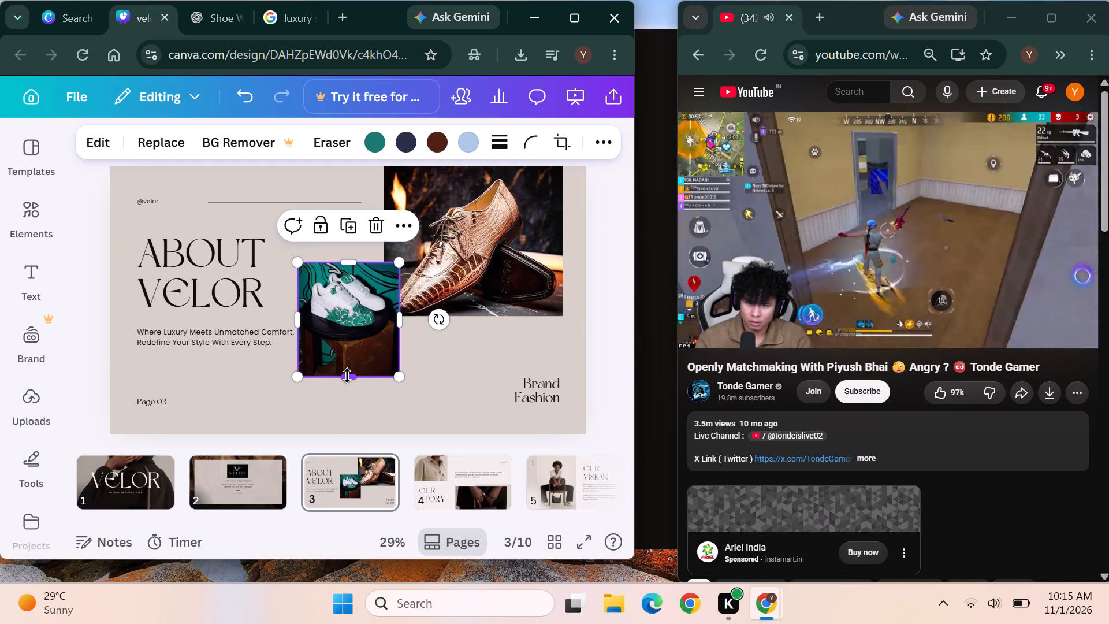
pyautogui.moveTo(347, 376); pyautogui.dragTo(344, 343)
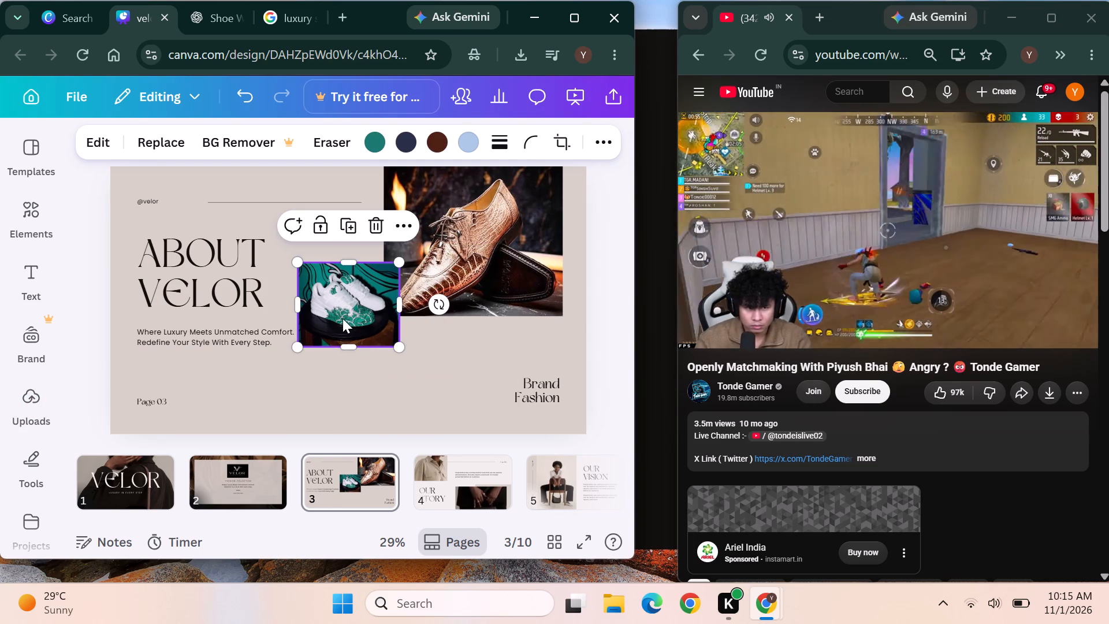
# Place the cropped sneaker photo at the bottom of page 3 and enlarge it to fill the space beneath the brown shoe photo.
pyautogui.moveTo(343, 318); pyautogui.dragTo(347, 376)
pyautogui.moveTo(395, 401); pyautogui.dragTo(411, 406)
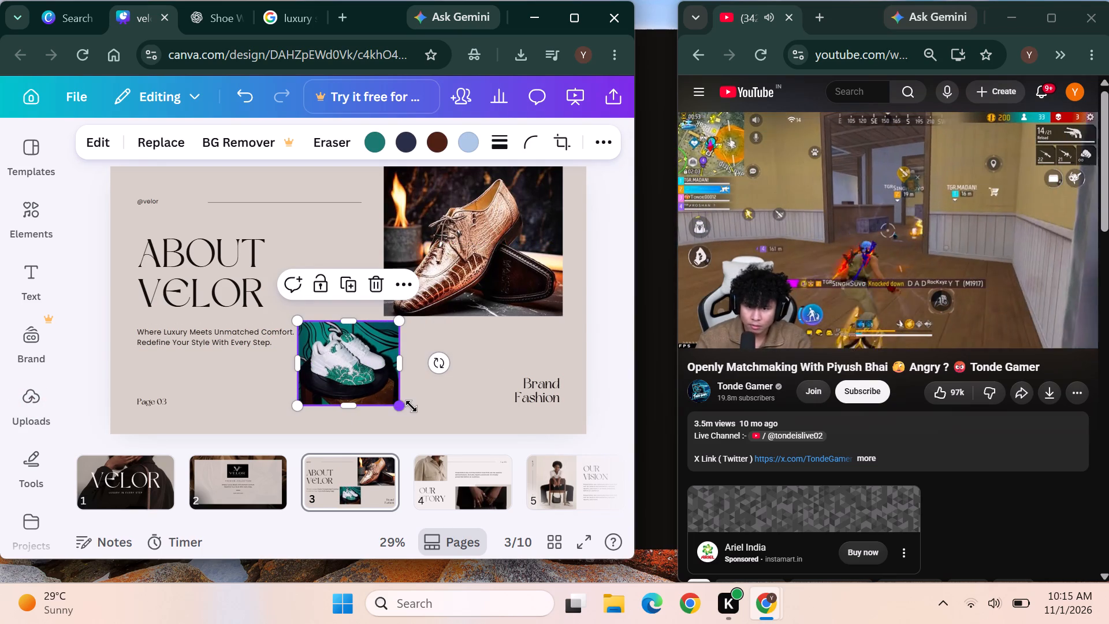
pyautogui.moveTo(411, 406); pyautogui.dragTo(483, 418)
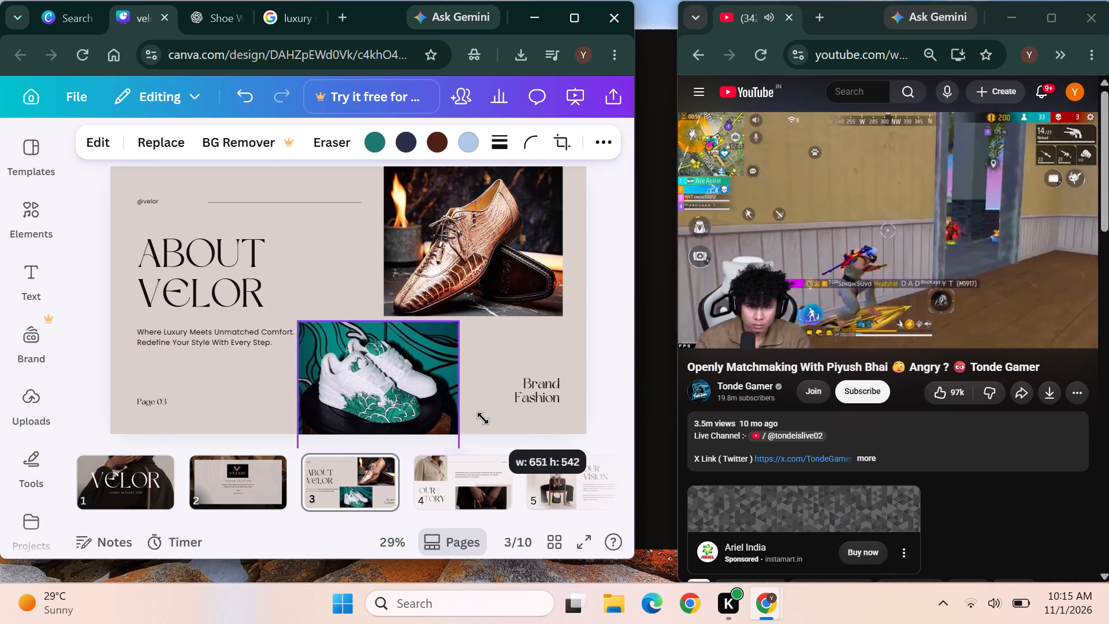
pyautogui.moveTo(483, 418); pyautogui.dragTo(500, 420)
pyautogui.moveTo(386, 401); pyautogui.dragTo(392, 394)
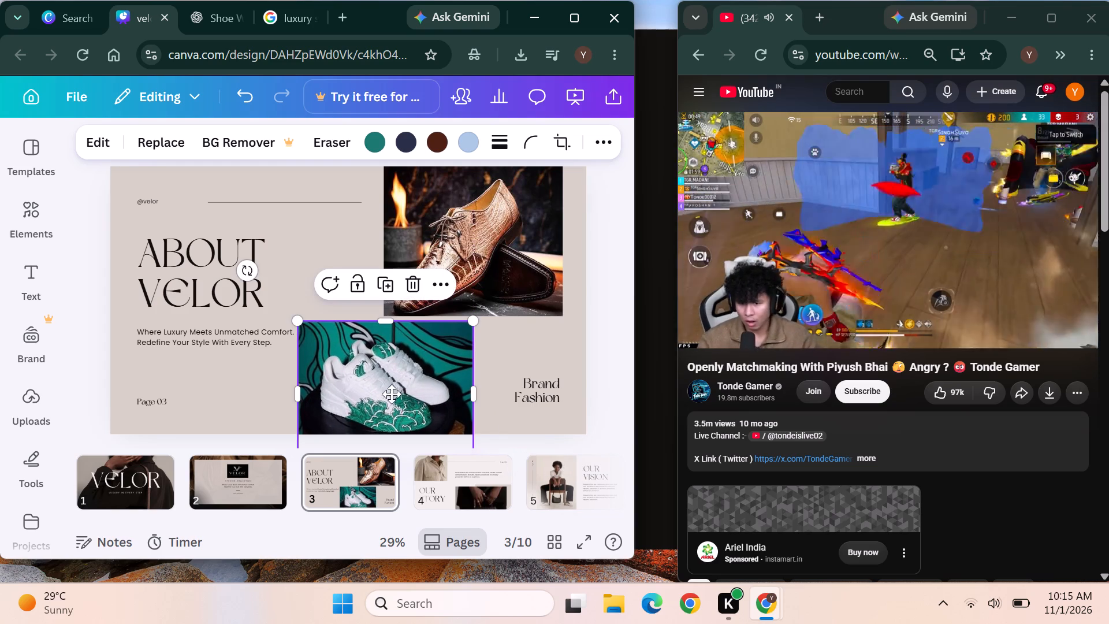
pyautogui.moveTo(392, 394); pyautogui.dragTo(393, 392)
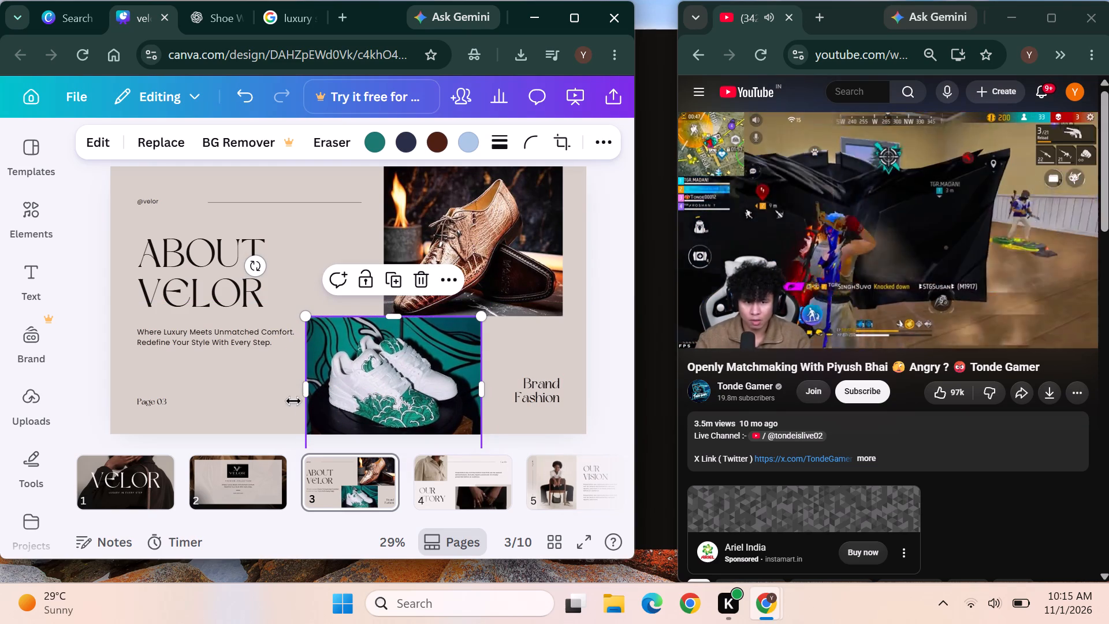
pyautogui.click(273, 404)
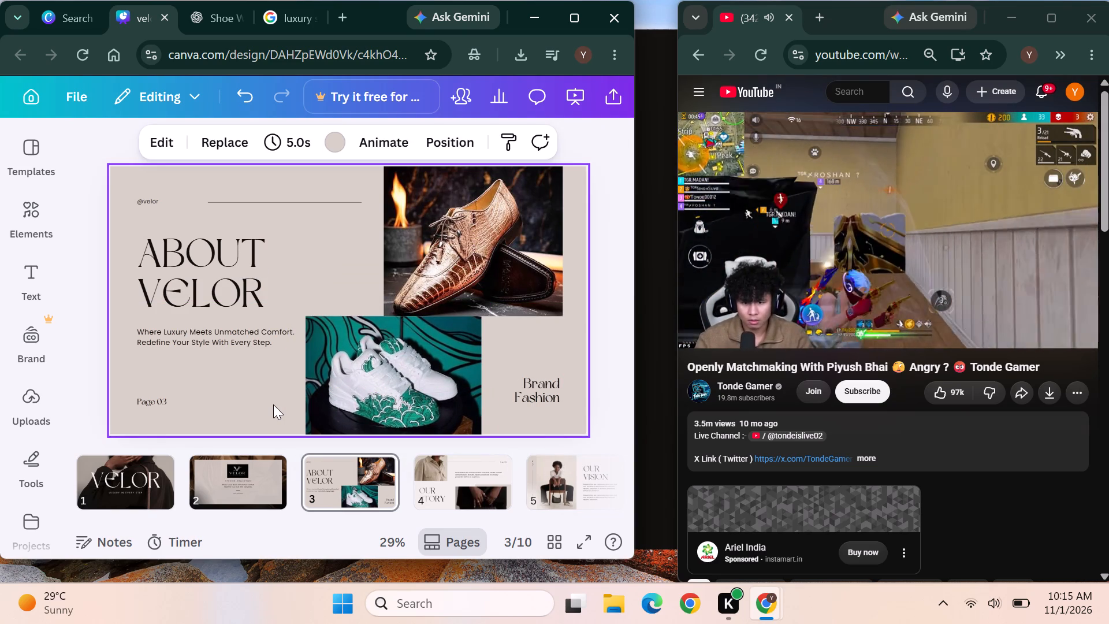
# Change the OUR STORY heading on page 4 to OUR BEST SELLER.
pyautogui.click(442, 481)
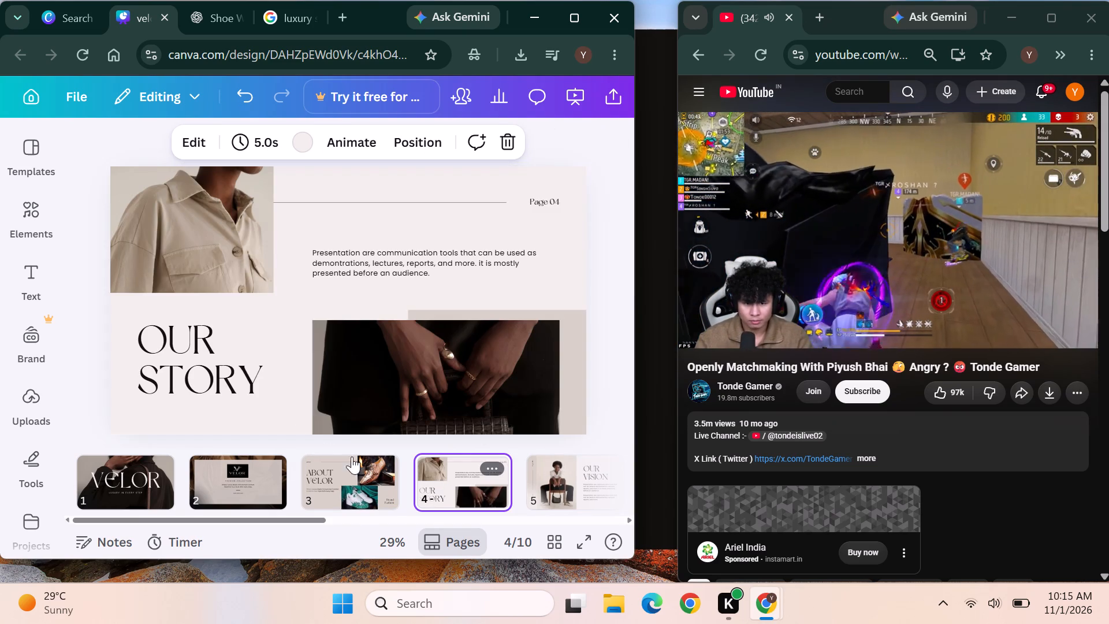
pyautogui.click(195, 357)
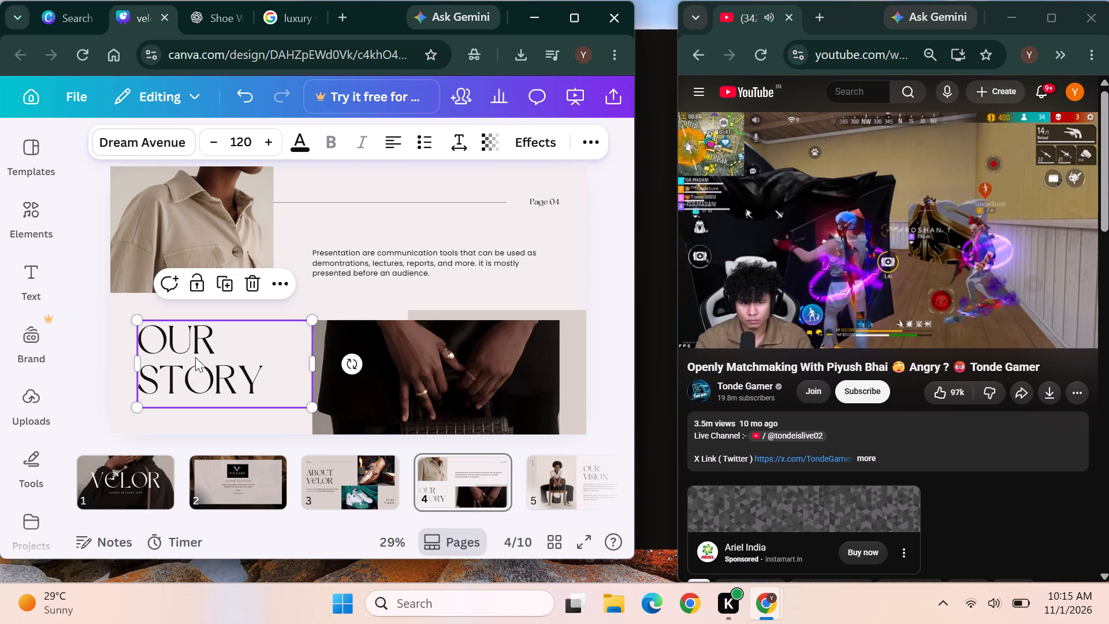
pyautogui.click(202, 370)
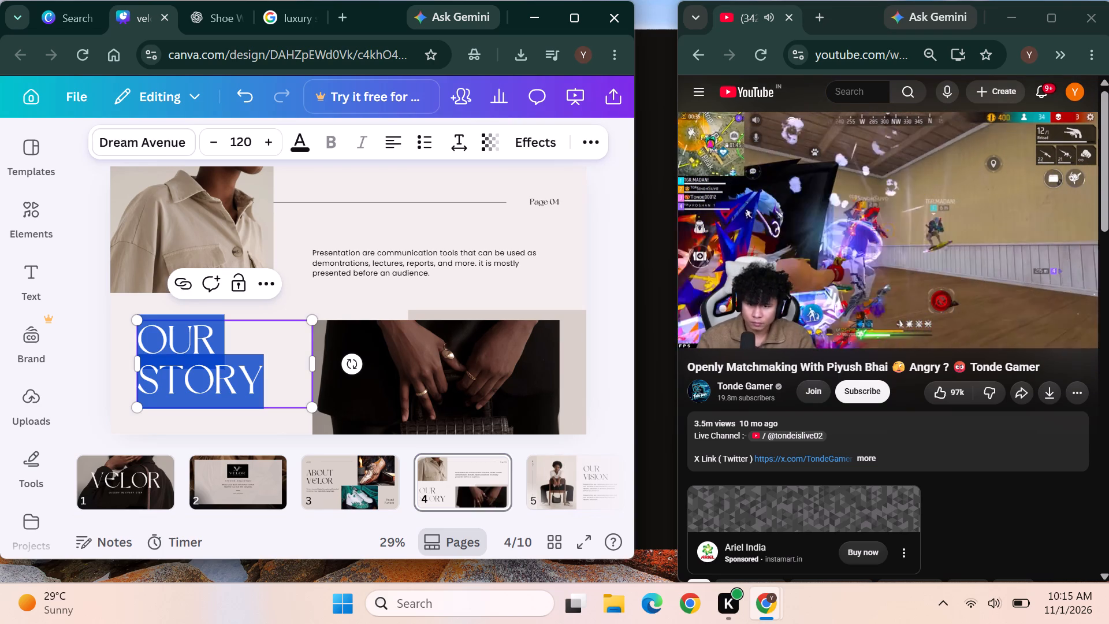
pyautogui.click(267, 380)
pyautogui.press('BackSpace')
pyautogui.press('BackSpace')
pyautogui.press('BackSpace')
pyautogui.press('BackSpace')
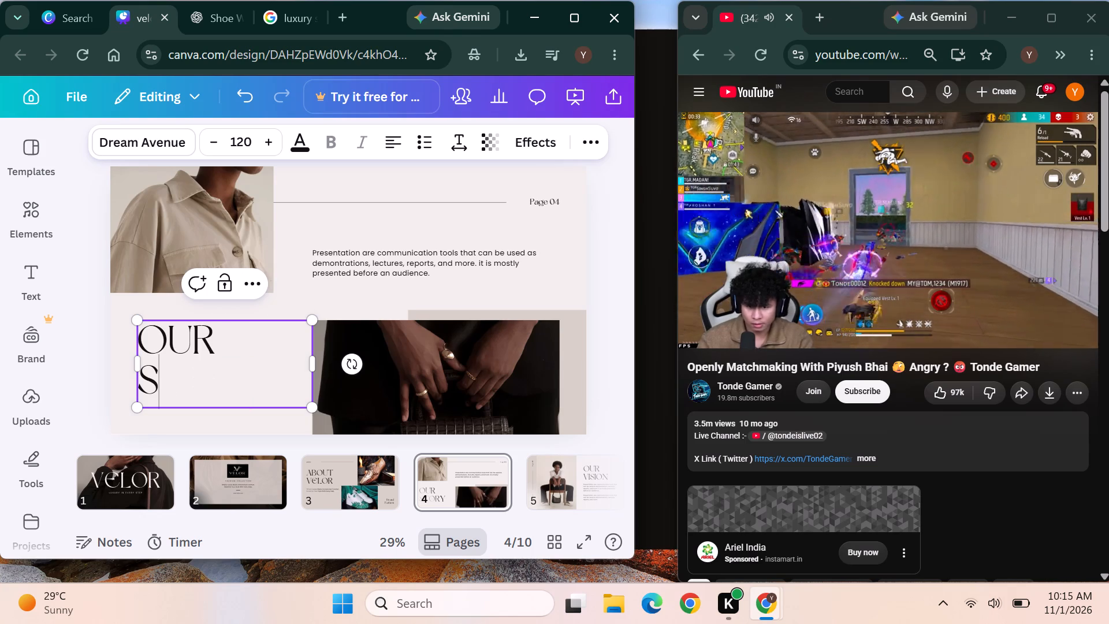
pyautogui.press('BackSpace')
pyautogui.write('nb')
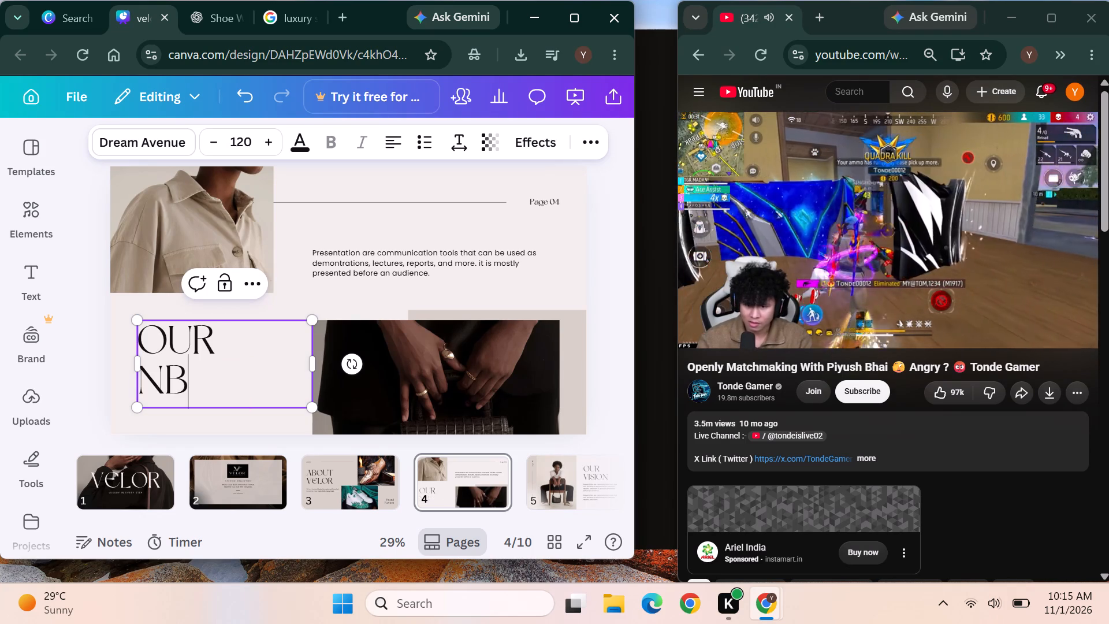
pyautogui.press('BackSpace')
pyautogui.press('BackSpace')
pyautogui.write('best')
pyautogui.press('space')
pyautogui.write('seller')
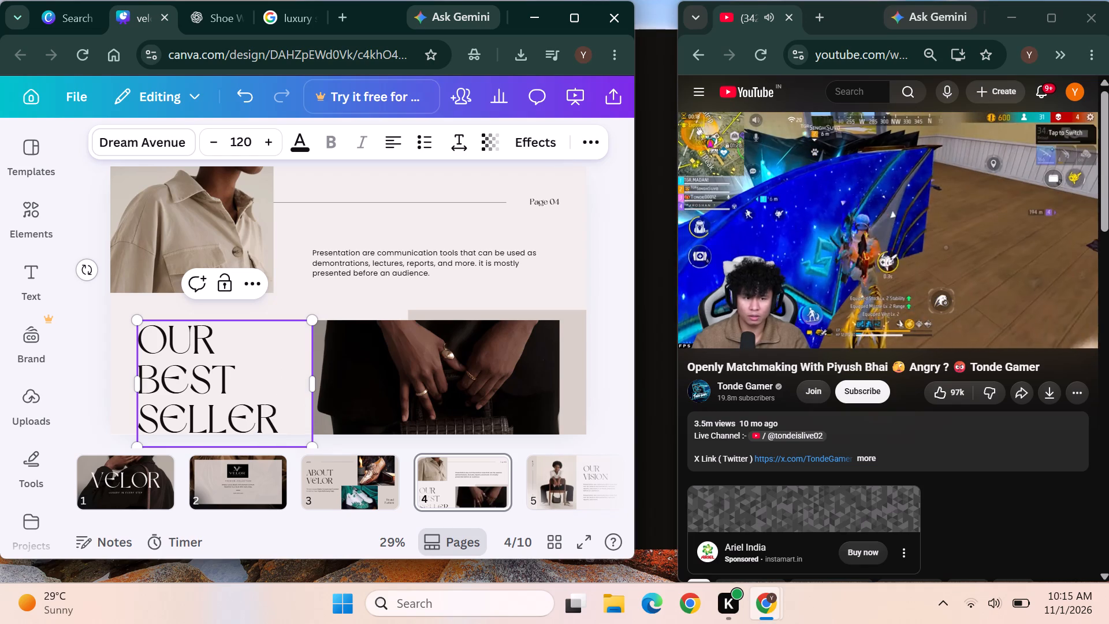
pyautogui.click(125, 380)
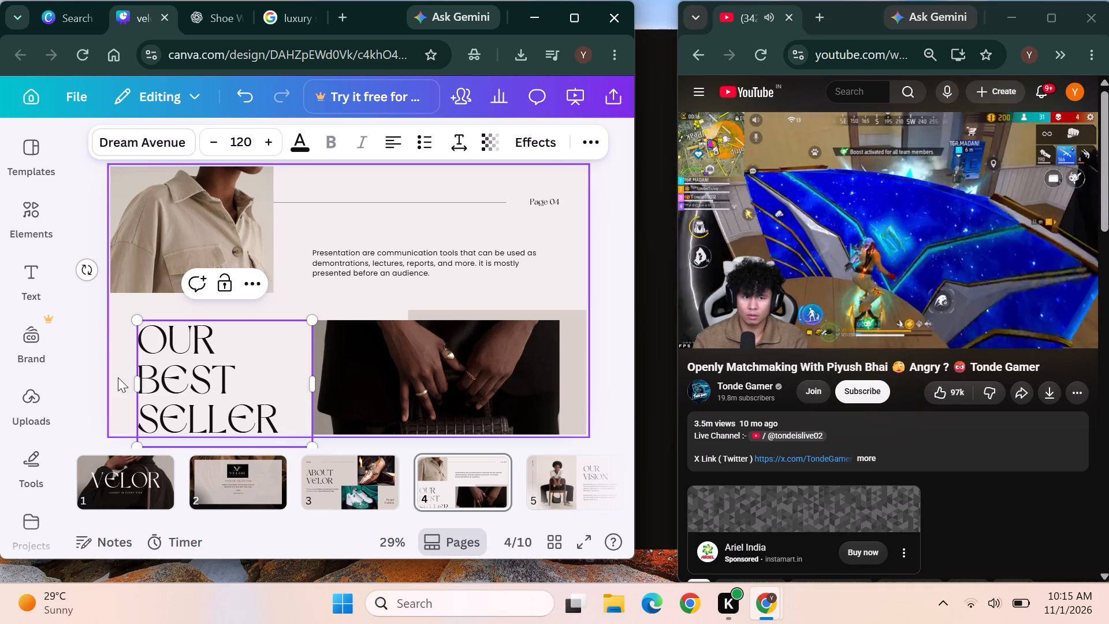
pyautogui.click(118, 377)
# Move the OUR BEST SELLER heading on page 4 slightly upward so it fits fully within the page.
pyautogui.moveTo(194, 352); pyautogui.dragTo(193, 345)
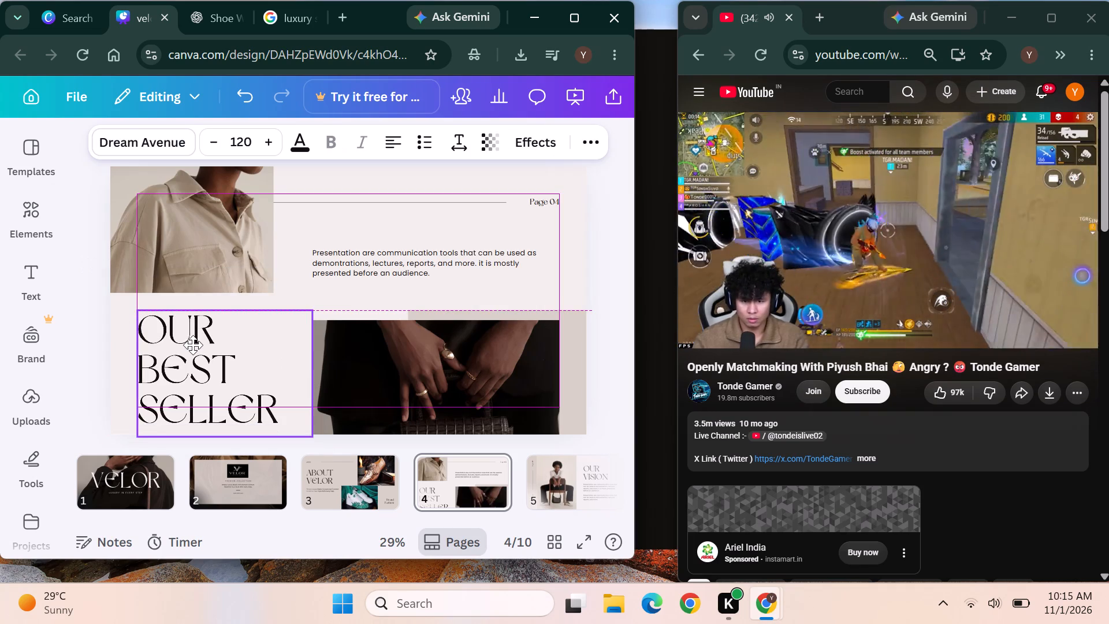
pyautogui.moveTo(193, 345); pyautogui.dragTo(190, 346)
pyautogui.click(121, 363)
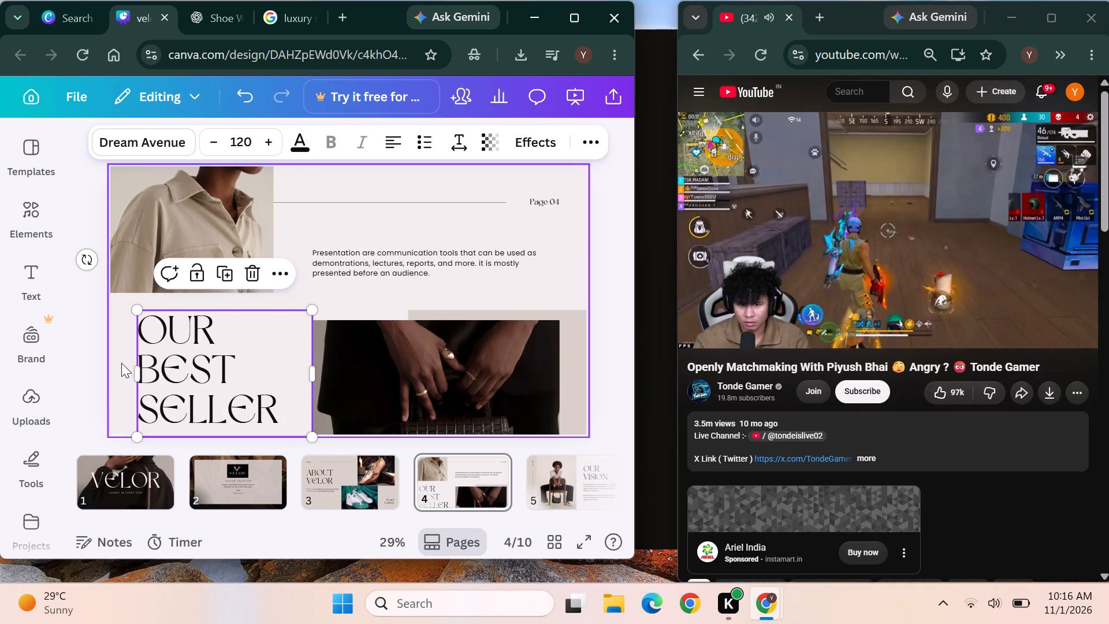
# Delete the beige shirt photo and the dark hands photo from page 4, including their grids.
pyautogui.click(160, 234)
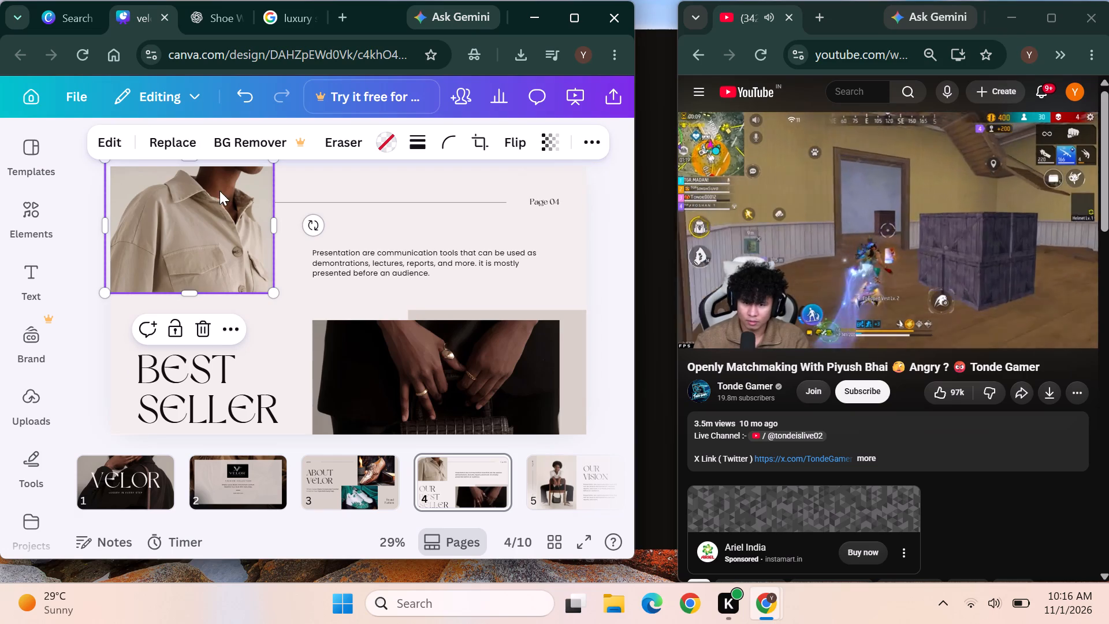
pyautogui.click(208, 326)
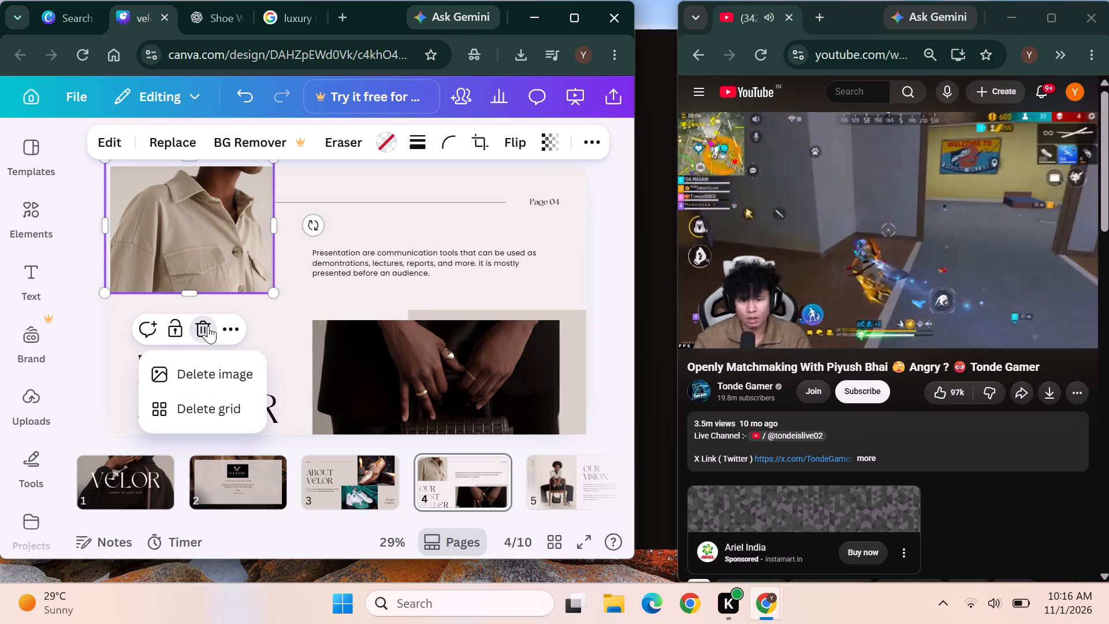
pyautogui.click(211, 410)
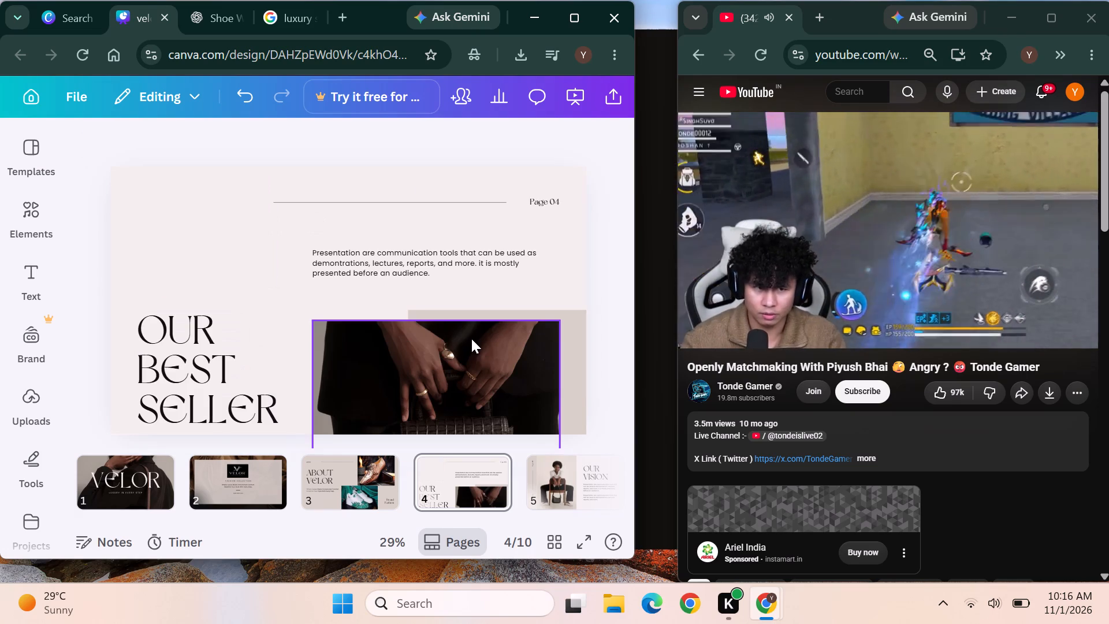
pyautogui.click(474, 339)
pyautogui.click(457, 294)
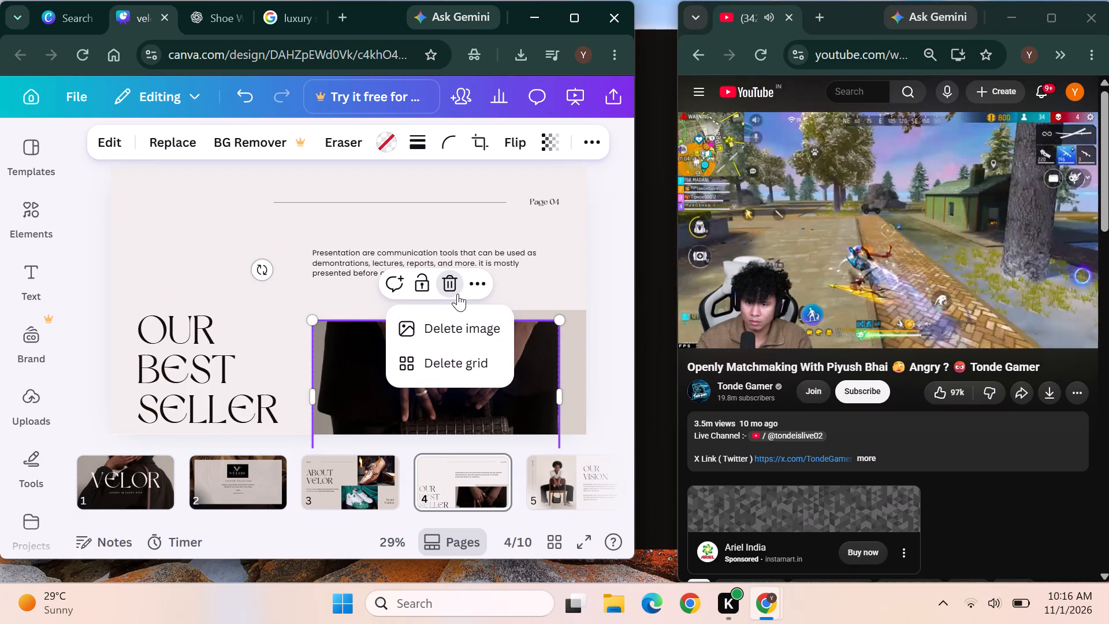
pyautogui.click(456, 367)
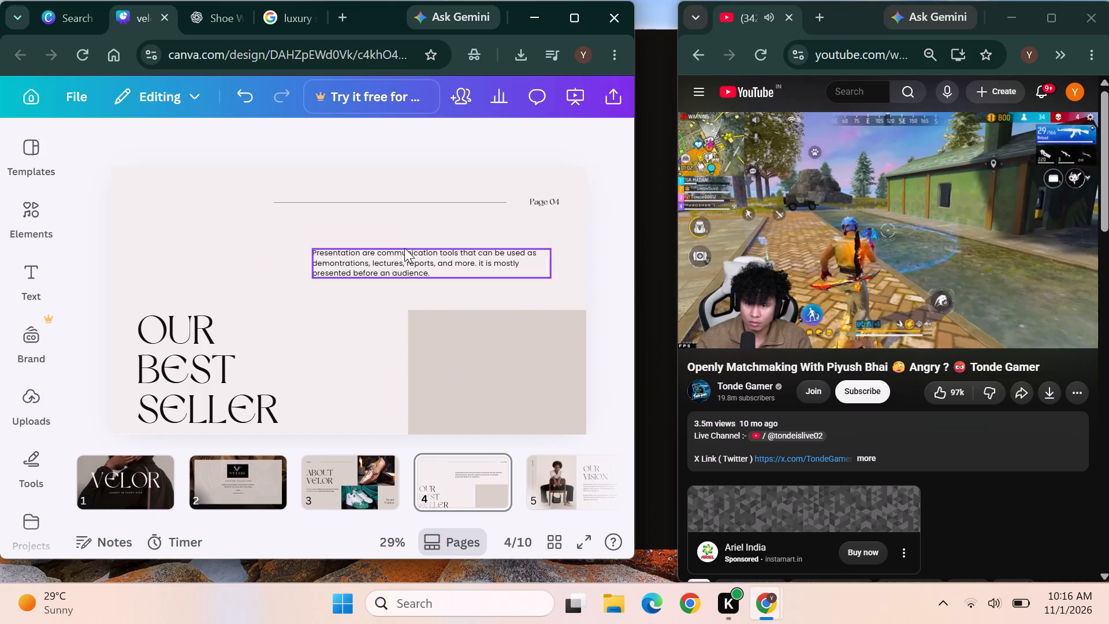
# Replace the page 4 placeholder paragraph with "Where Luxury Meets Unmatched Comfort. Redefine Your Style With Every Step.".
pyautogui.click(399, 257)
pyautogui.click(399, 257)
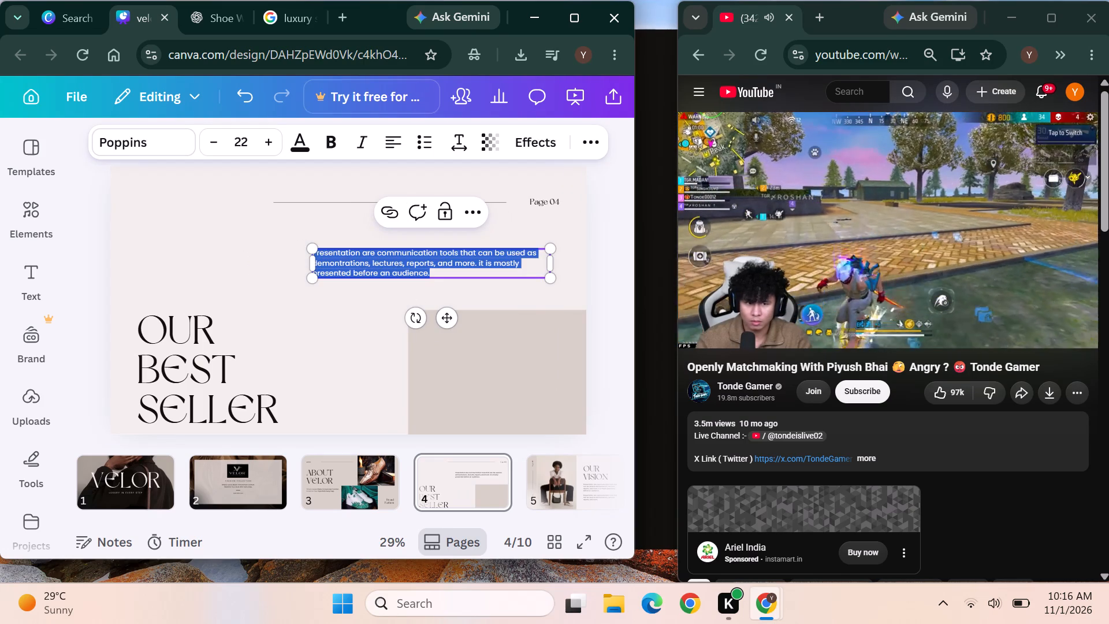
pyautogui.hotkey('ctrl', 'v')
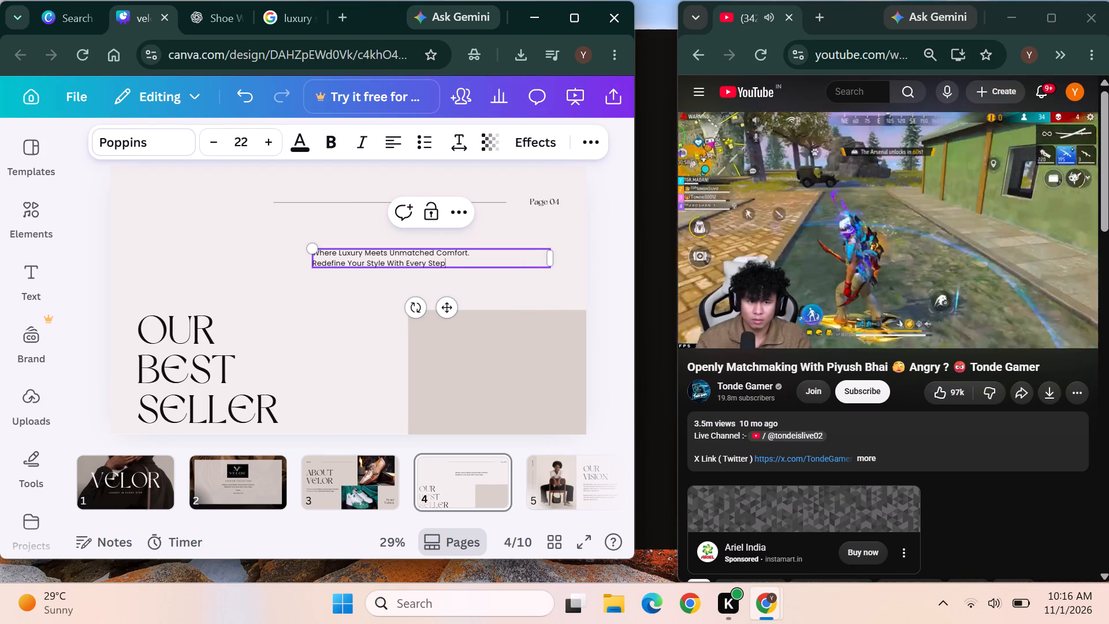
pyautogui.press(',')
pyautogui.press('BackSpace')
pyautogui.press('.')
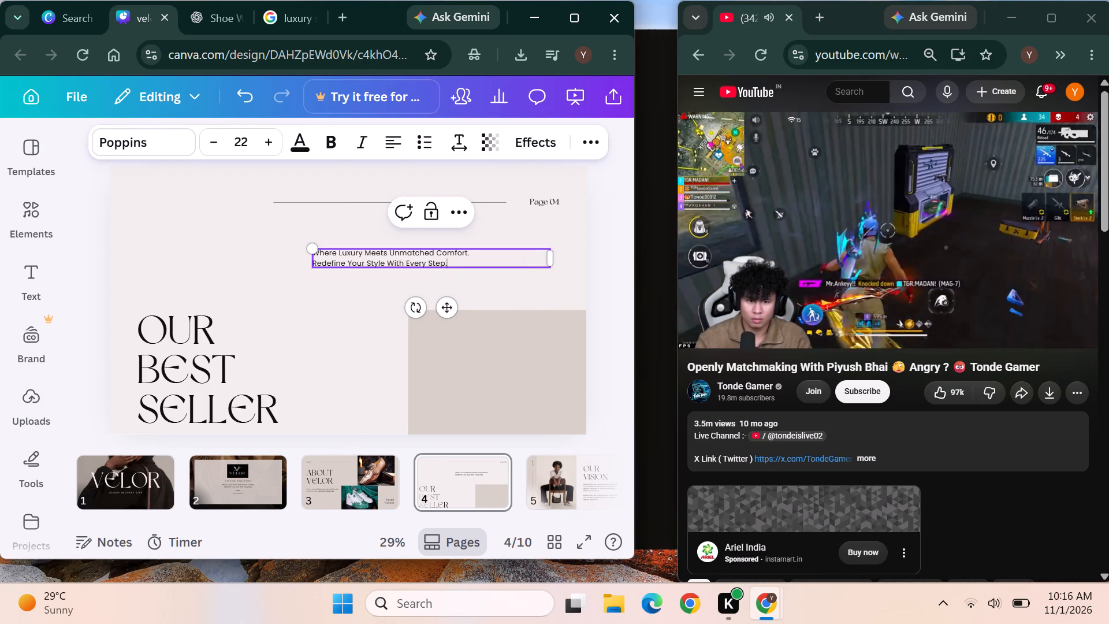
pyautogui.click(331, 294)
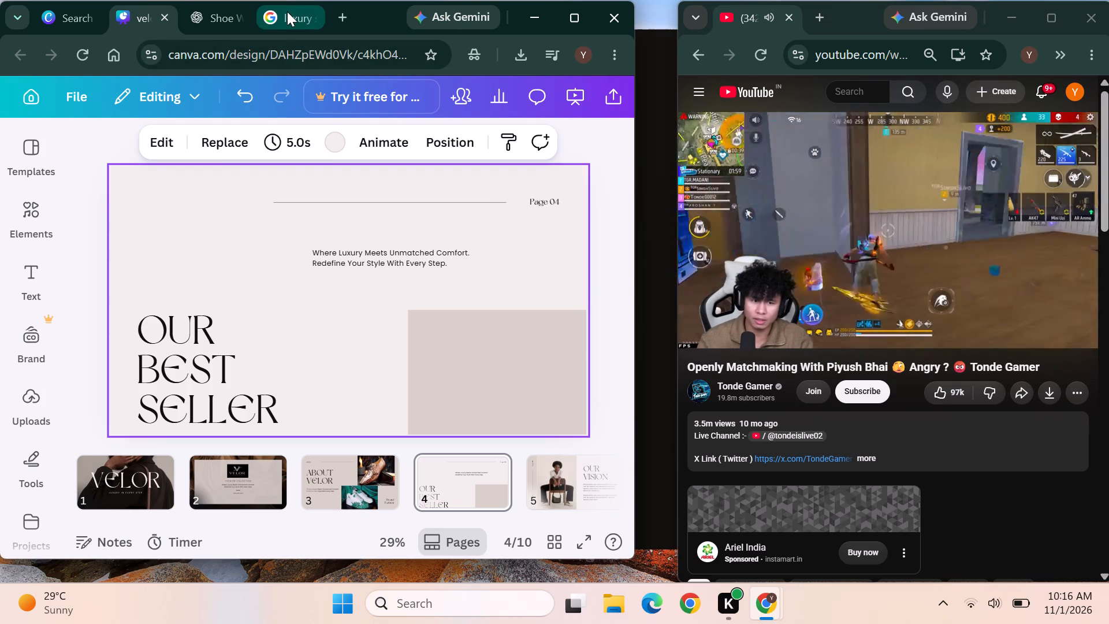
# Look further through the luxury shoe image results for a photo suited to the best seller page.
pyautogui.click(287, 12)
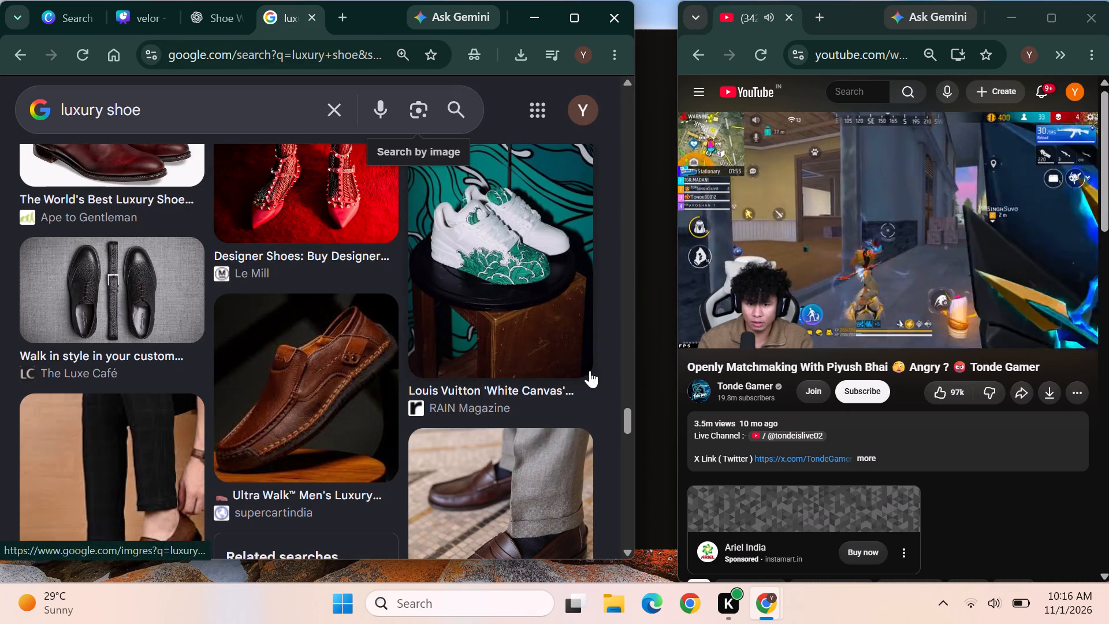
pyautogui.moveTo(624, 417); pyautogui.dragTo(632, 442)
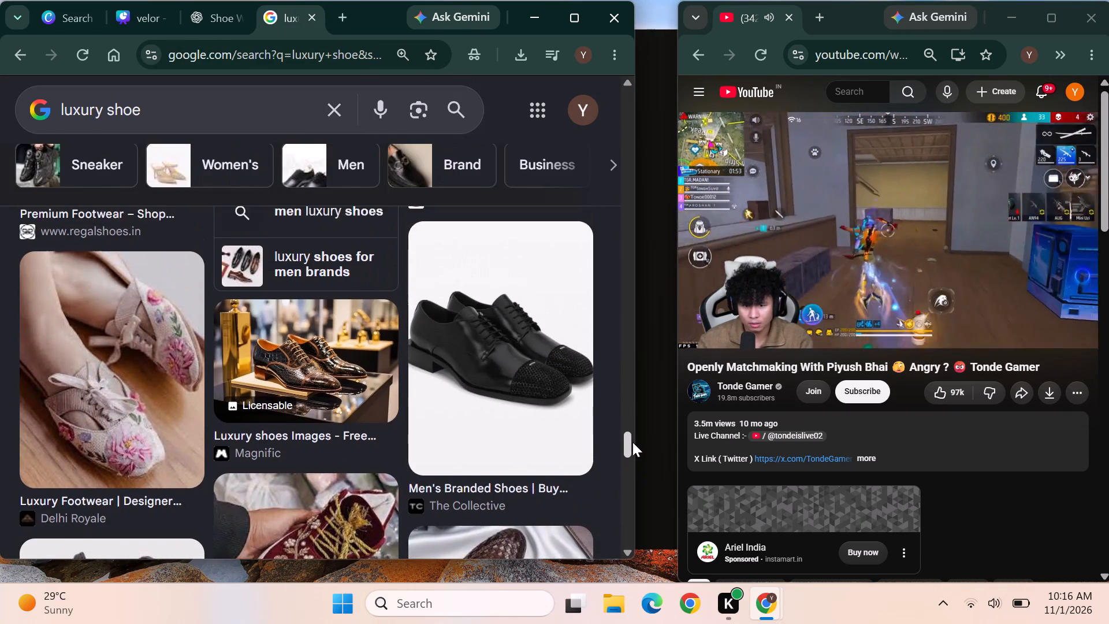
pyautogui.moveTo(632, 442); pyautogui.dragTo(632, 469)
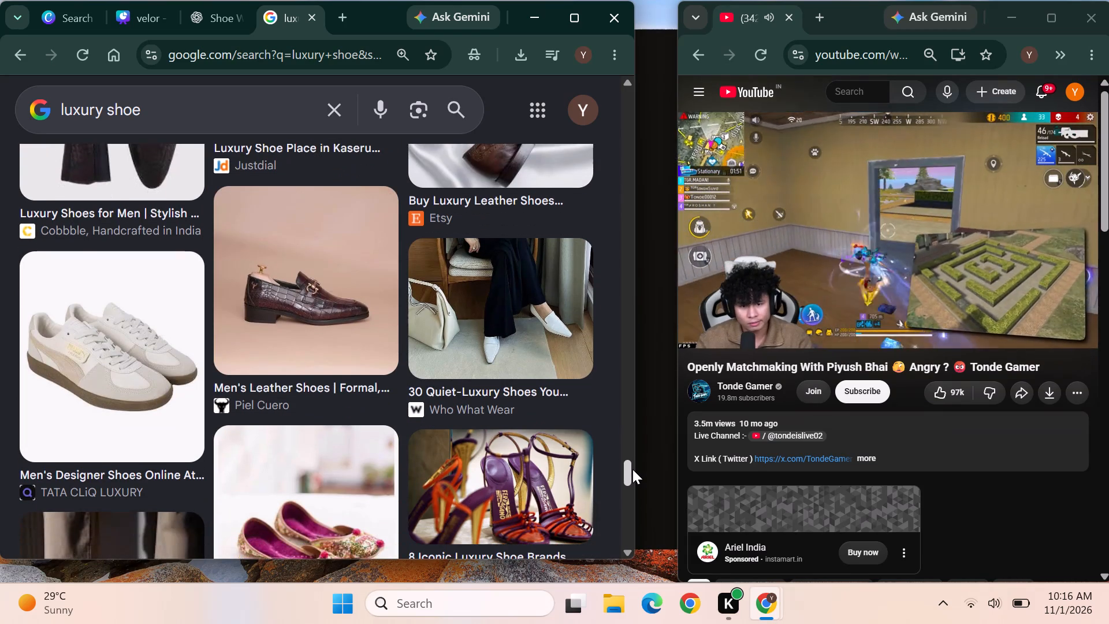
pyautogui.moveTo(632, 469); pyautogui.dragTo(632, 492)
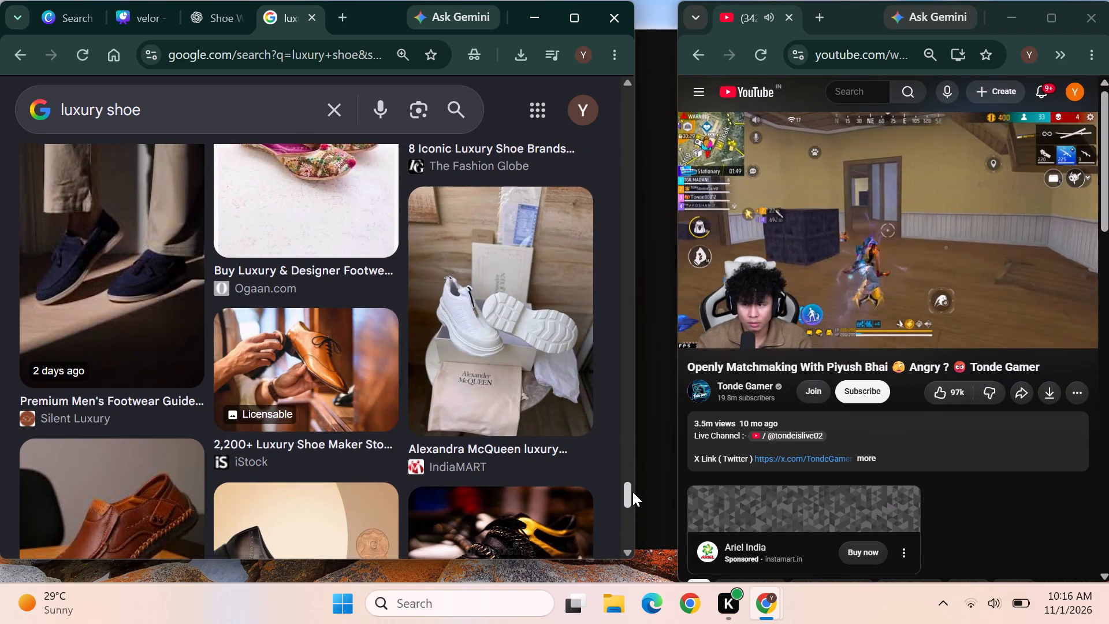
pyautogui.moveTo(632, 492); pyautogui.dragTo(630, 487)
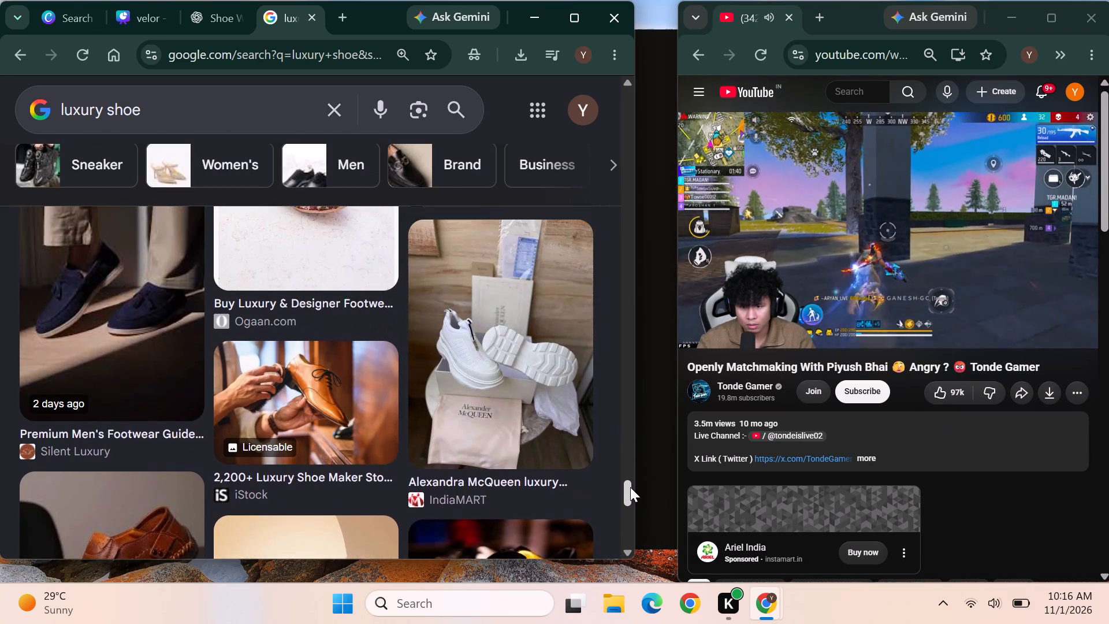
pyautogui.moveTo(630, 487); pyautogui.dragTo(630, 486)
# Search Google Images for "lofar shoe for men".
pyautogui.click(336, 114)
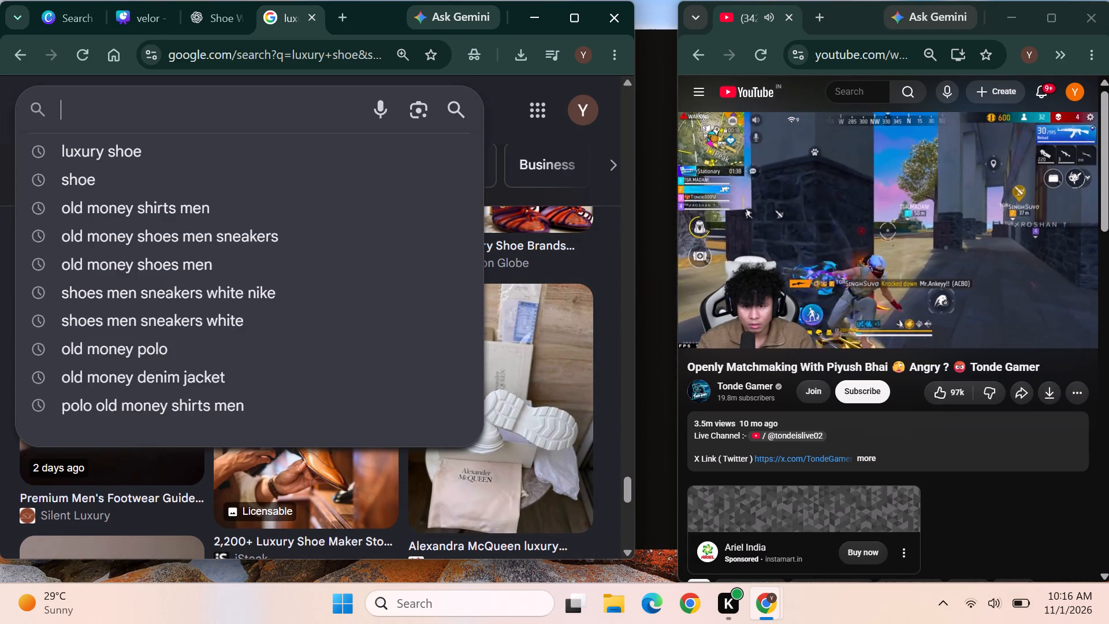
pyautogui.press('l')
pyautogui.write('of')
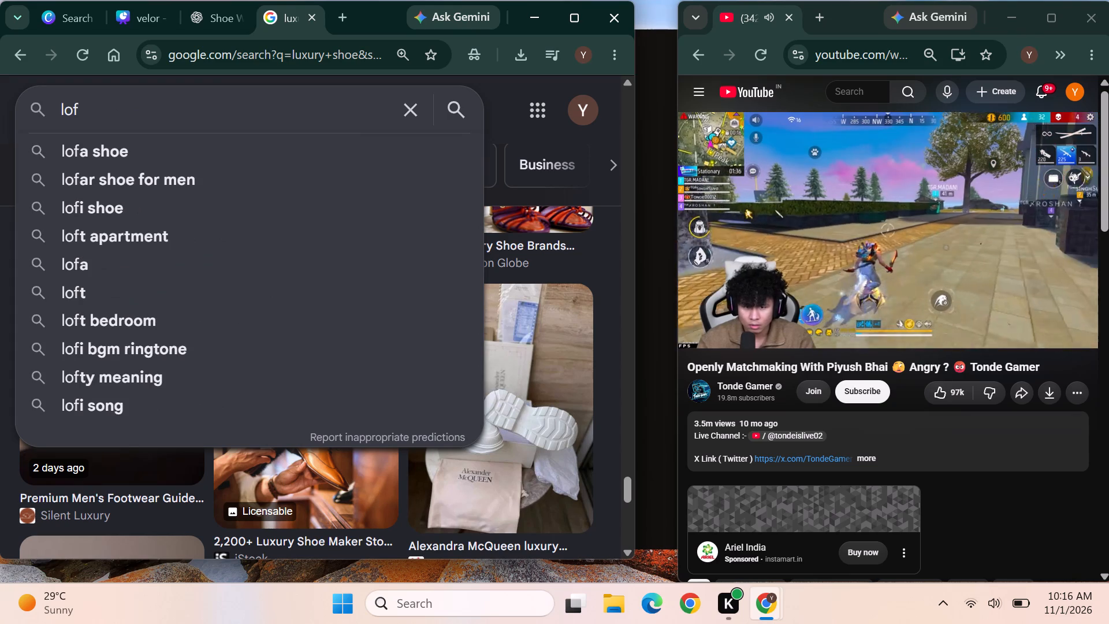
pyautogui.write('ar')
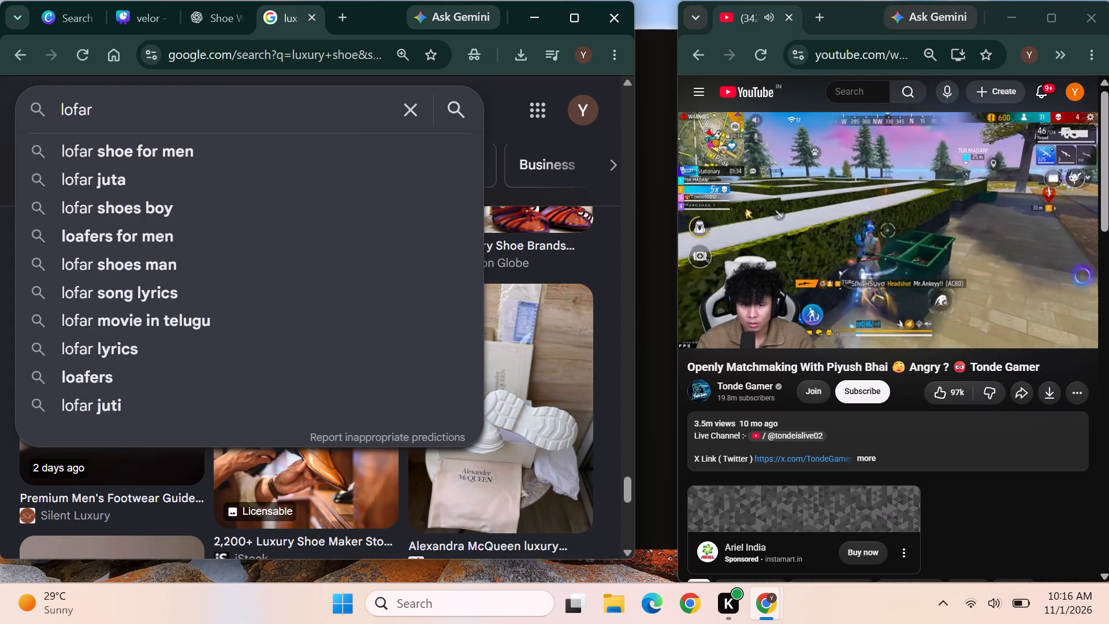
pyautogui.click(289, 159)
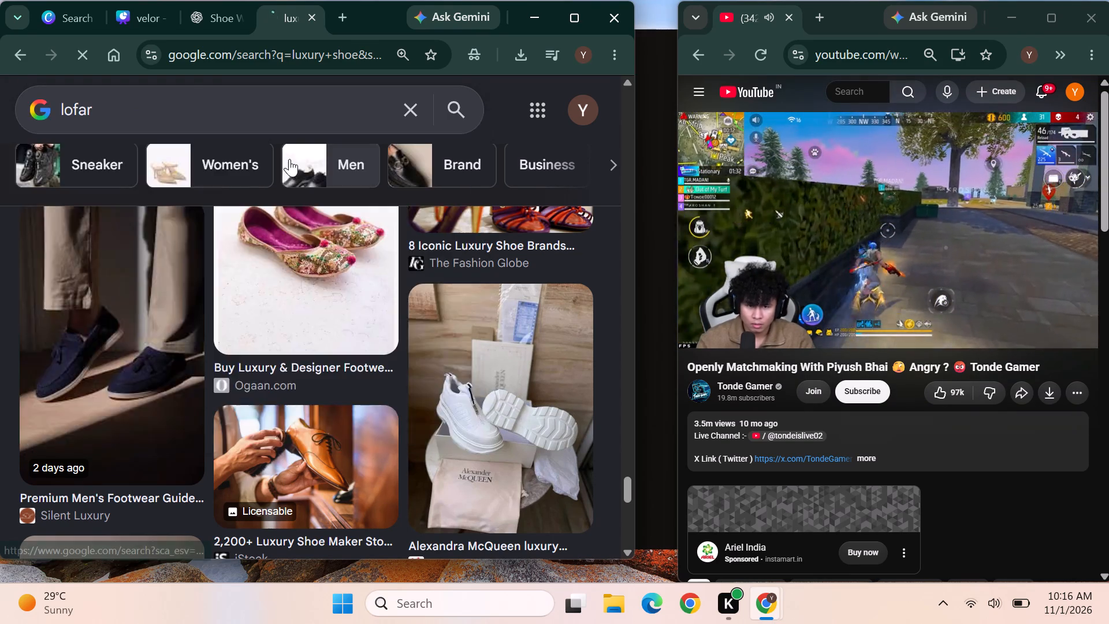
# Examine the men's loafer image results for a photo suited to the OUR BEST SELLER page.
pyautogui.press('Down')
pyautogui.press('Down')
pyautogui.press('Down')
pyautogui.press('Down')
pyautogui.press('Down')
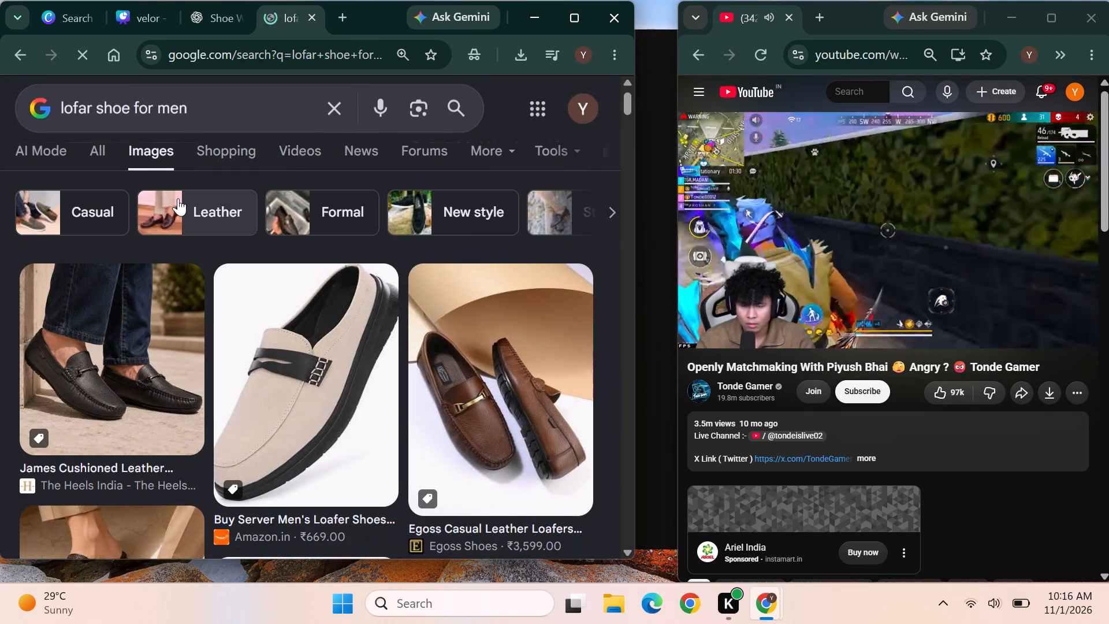
pyautogui.press('Down')
pyautogui.press('Down')
pyautogui.press('Down')
pyautogui.press('Down')
pyautogui.press('Down')
pyautogui.press('Down')
pyautogui.press('Down')
pyautogui.press('Down')
pyautogui.press('Down')
pyautogui.press('Down')
pyautogui.press('Down')
pyautogui.press('Down')
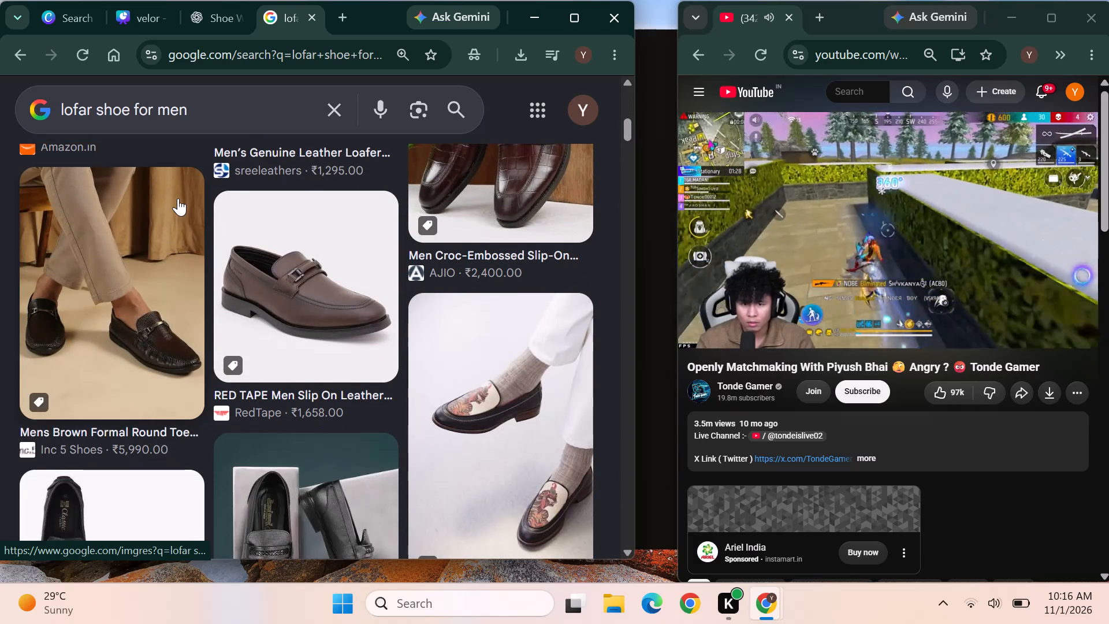
pyautogui.press('Down')
pyautogui.press('Up')
pyautogui.press('Up')
pyautogui.press('Up')
pyautogui.press('Up')
pyautogui.press('Up')
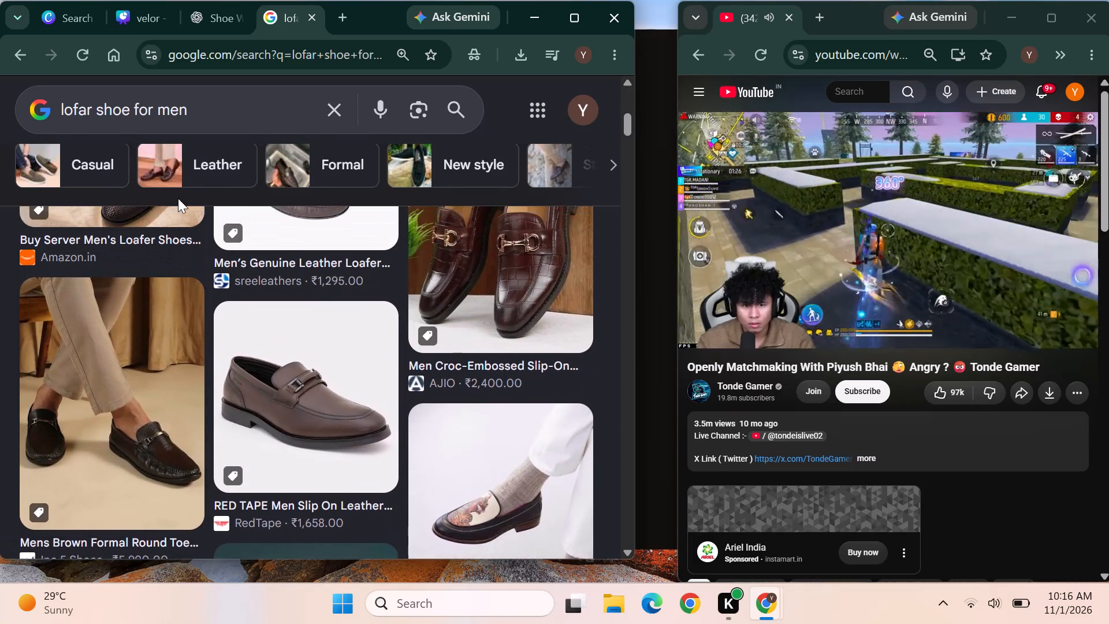
pyautogui.press('Down')
pyautogui.press('Down')
pyautogui.press('Down')
pyautogui.press('Down')
pyautogui.press('Down')
pyautogui.press('Down')
pyautogui.press('Down')
pyautogui.press('Down')
pyautogui.press('Down')
pyautogui.press('Down')
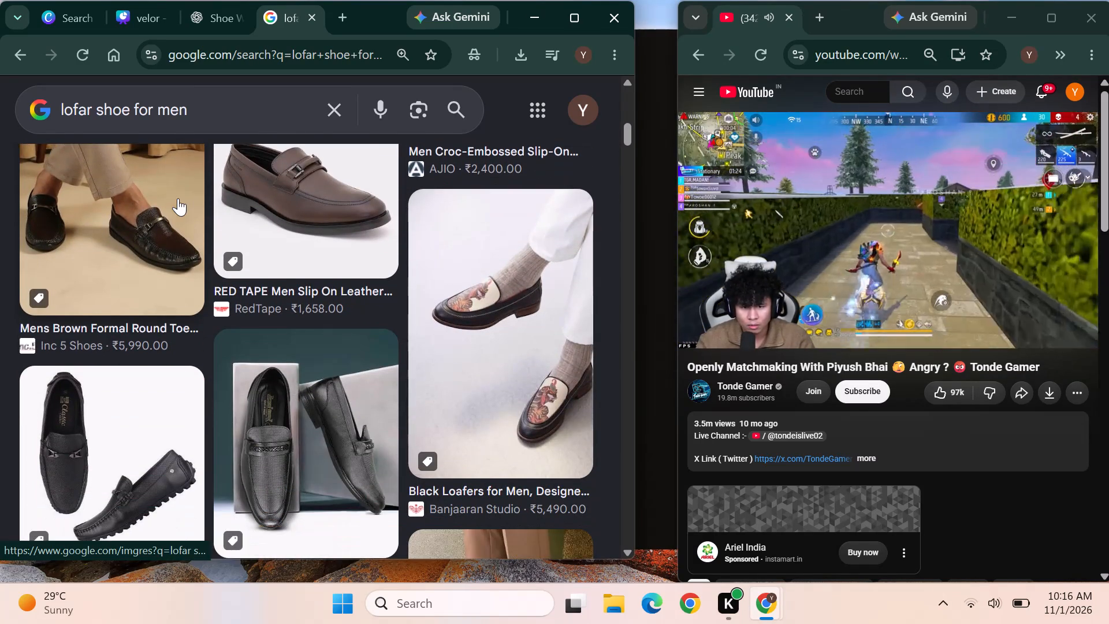
pyautogui.press('Down')
pyautogui.press('Down')
pyautogui.press('Down')
pyautogui.press('Down')
pyautogui.press('Down')
pyautogui.press('Down')
pyautogui.press('Down')
pyautogui.press('Down')
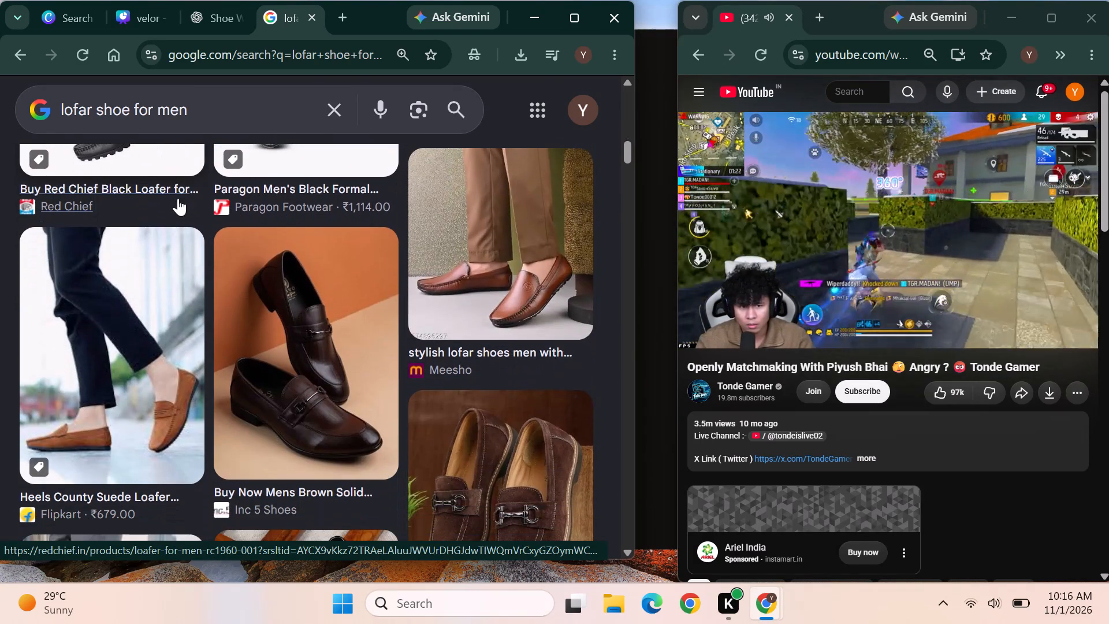
pyautogui.press('Down')
pyautogui.press('Down')
pyautogui.press('Down')
pyautogui.press('Down')
pyautogui.press('Down')
pyautogui.press('Down')
pyautogui.press('Down')
pyautogui.press('Down')
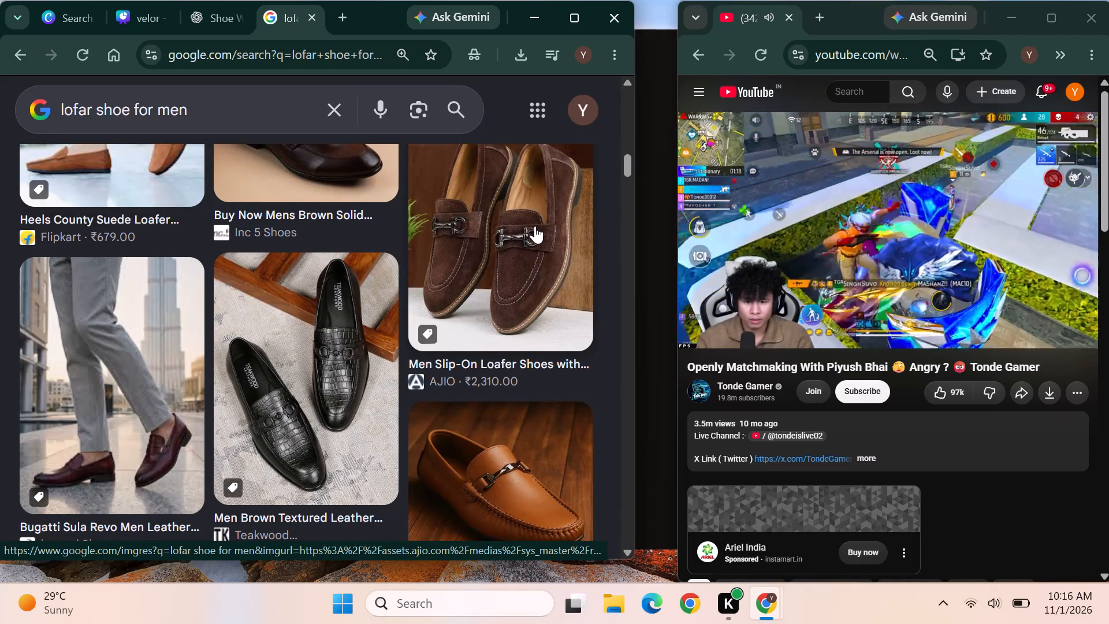
pyautogui.press('Down')
pyautogui.press('Down')
pyautogui.press('Down')
pyautogui.press('Down')
pyautogui.press('Down')
pyautogui.press('Down')
pyautogui.press('Down')
pyautogui.press('Down')
pyautogui.press('Down')
pyautogui.press('Down')
pyautogui.press('Down')
pyautogui.press('Down')
pyautogui.press('Down')
pyautogui.press('Down')
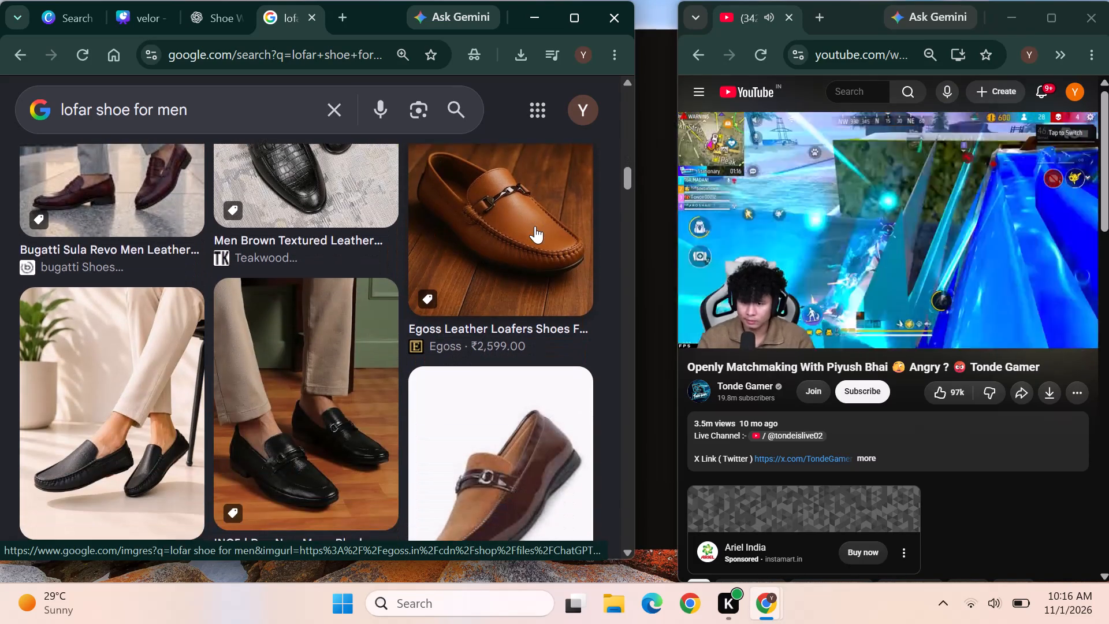
pyautogui.press('Down')
pyautogui.press('Down')
pyautogui.press('Down')
pyautogui.press('Down')
pyautogui.press('Down')
pyautogui.press('Down')
pyautogui.press('Down')
pyautogui.press('Down')
pyautogui.press('Down')
pyautogui.press('Down')
pyautogui.press('Down')
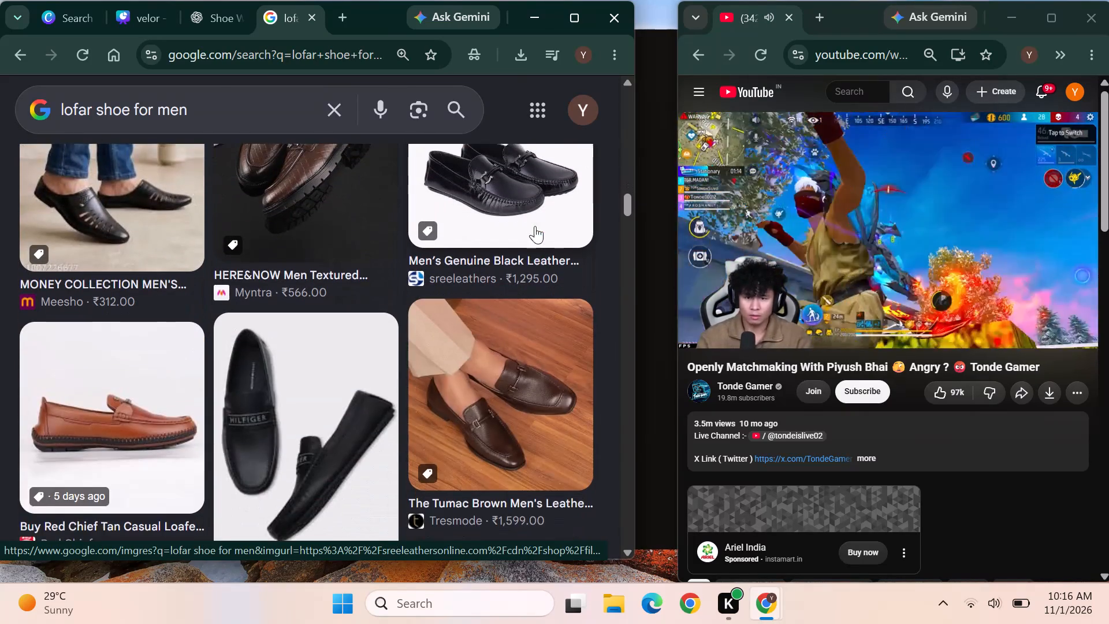
pyautogui.press('Up')
pyautogui.press('Up')
pyautogui.press('Up')
pyautogui.press('Up')
pyautogui.press('Up')
pyautogui.press('Up')
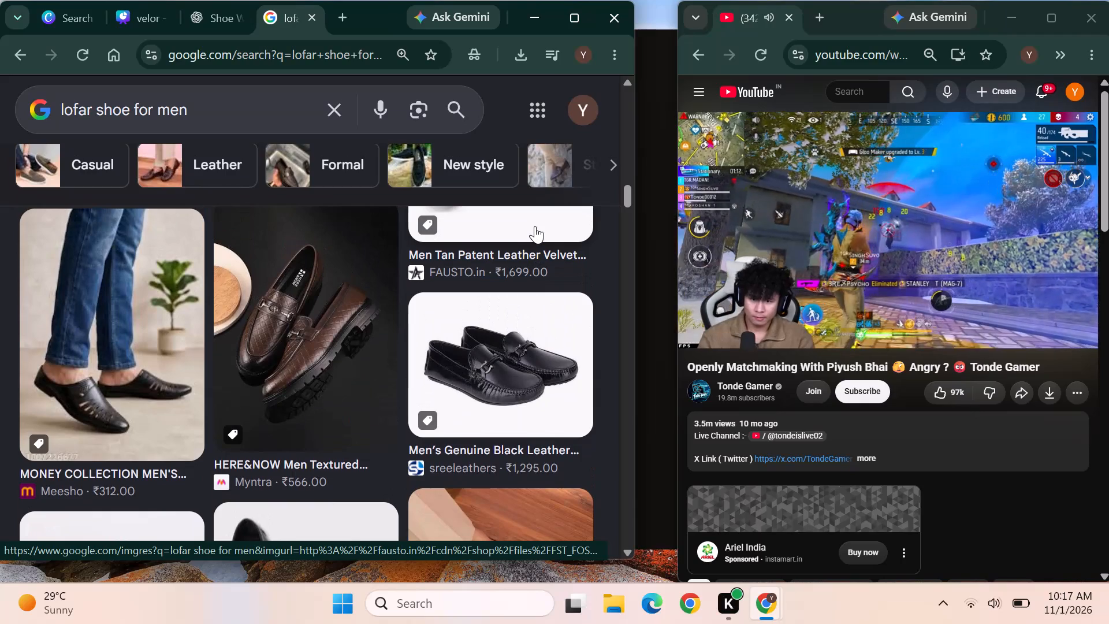
pyautogui.press('Down')
pyautogui.press('Down')
pyautogui.press('Down')
pyautogui.press('Down')
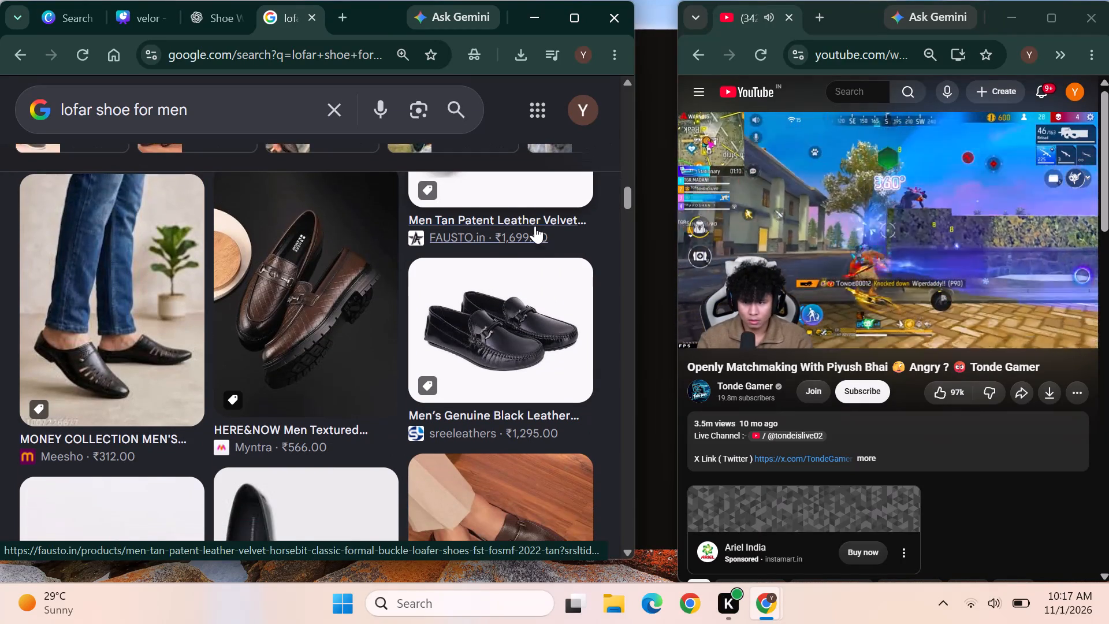
pyautogui.press('Down')
pyautogui.press('Down')
pyautogui.press('Down')
pyautogui.press('Down')
pyautogui.press('Down')
pyautogui.press('Down')
pyautogui.press('Down')
pyautogui.press('Down')
pyautogui.press('Down')
pyautogui.press('Down')
pyautogui.press('Down')
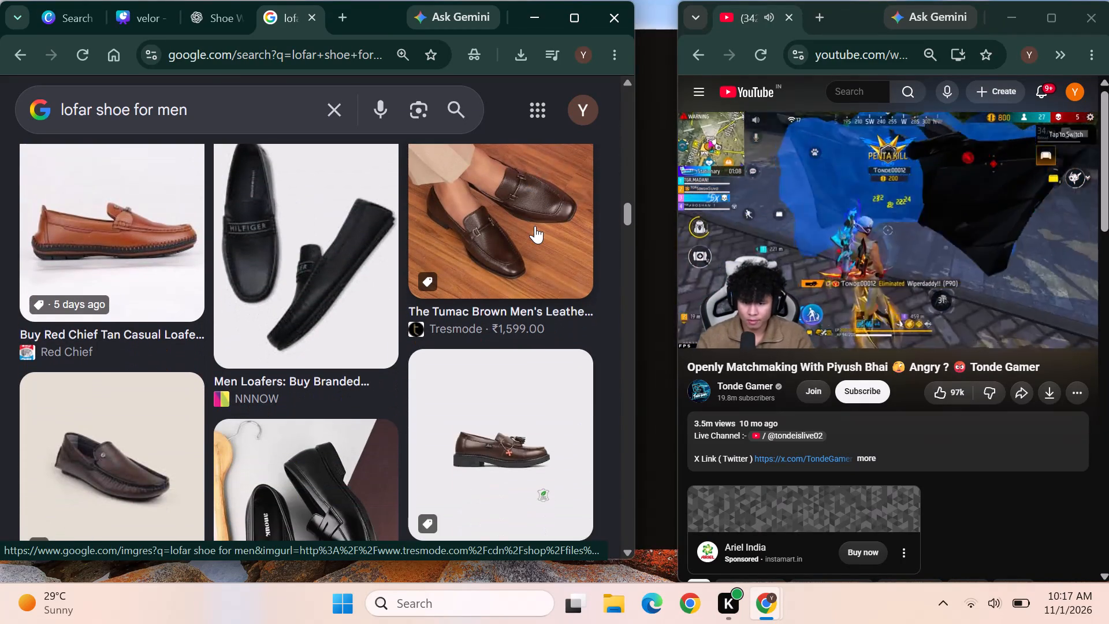
pyautogui.press('Down')
pyautogui.press('Down')
pyautogui.press('Down')
pyautogui.press('Down')
pyautogui.press('Down')
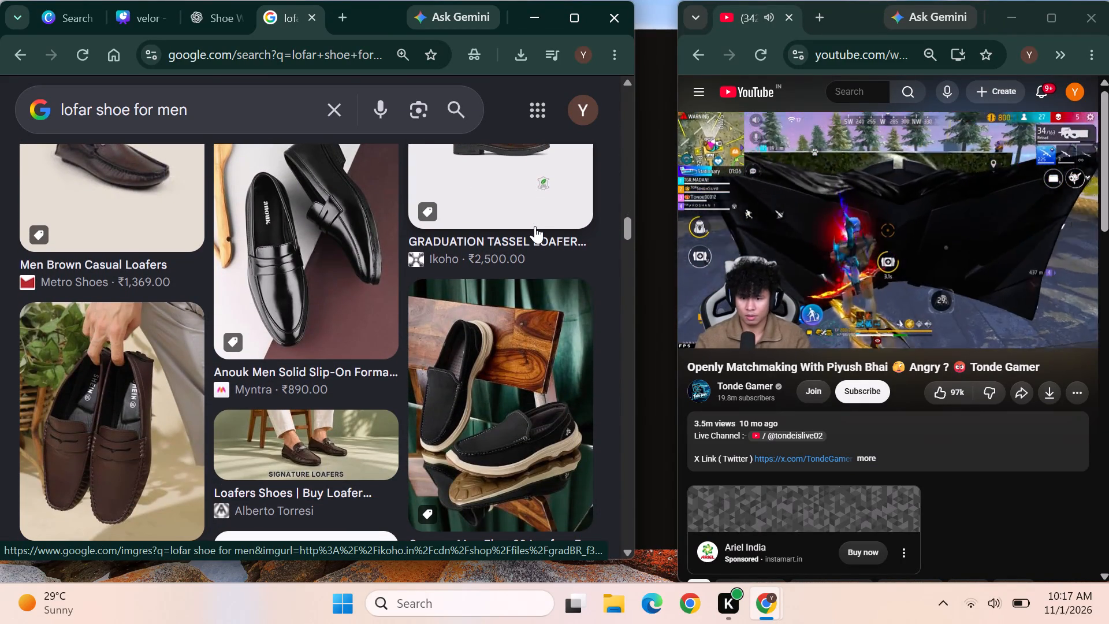
# Examine the black Anouk slip-on loafer result and its related images for a suitable OUR BEST SELLER page photo.
pyautogui.click(362, 227)
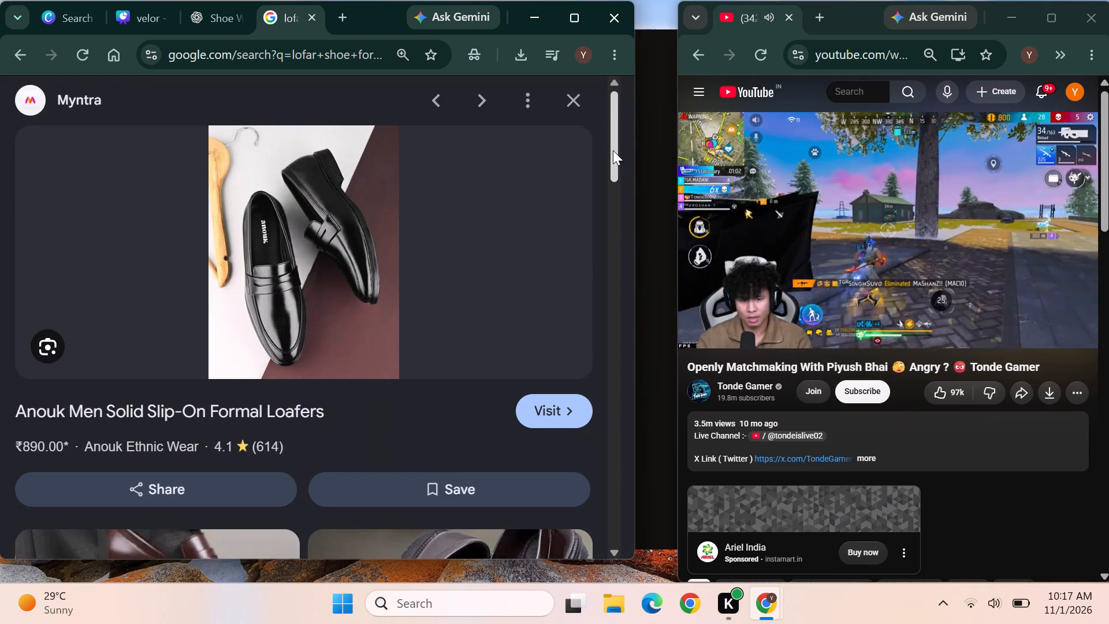
pyautogui.moveTo(613, 150); pyautogui.dragTo(627, 219)
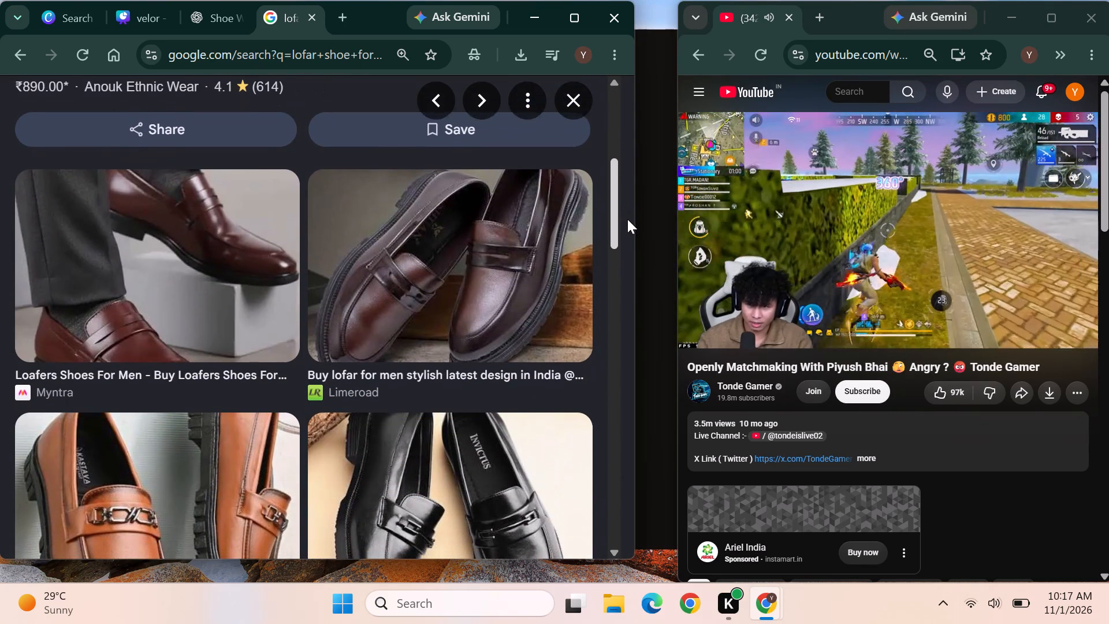
pyautogui.moveTo(627, 219); pyautogui.dragTo(634, 236)
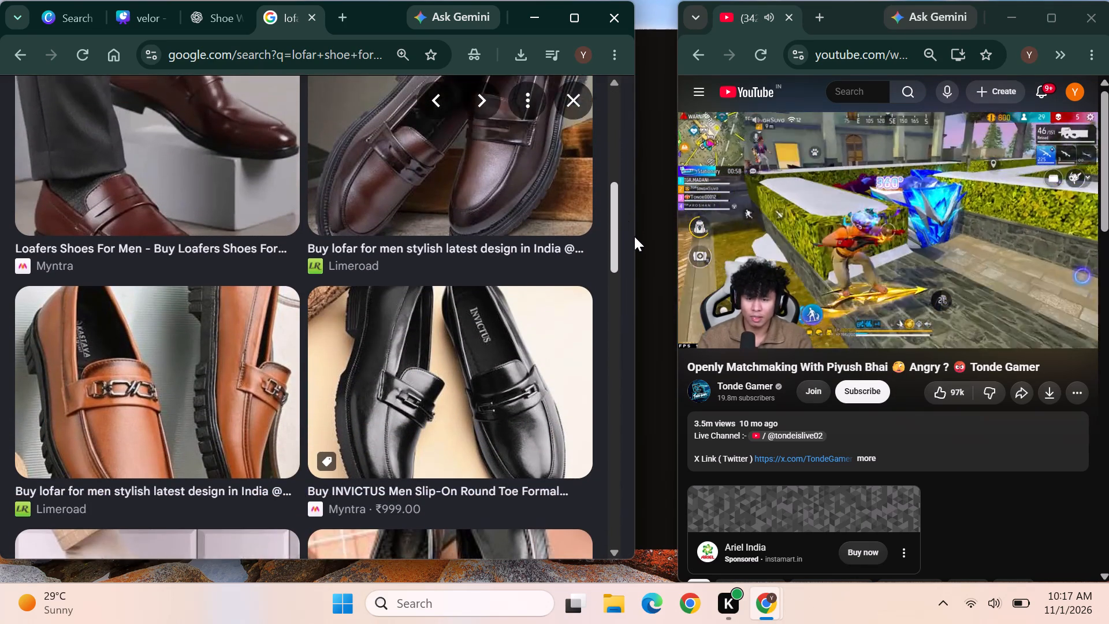
pyautogui.moveTo(634, 236); pyautogui.dragTo(638, 315)
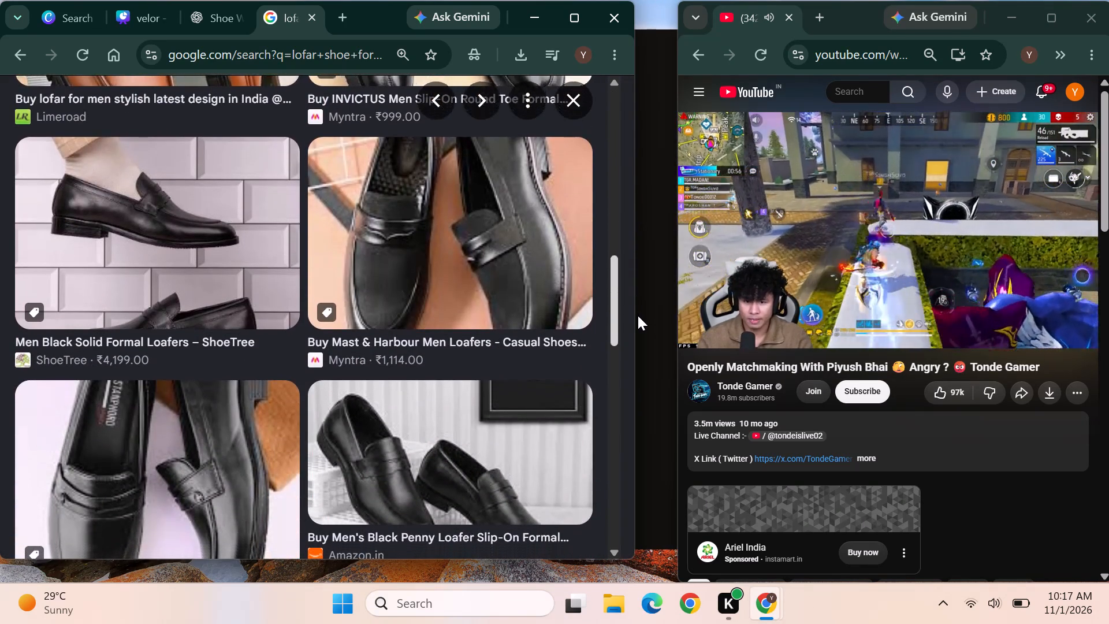
pyautogui.moveTo(638, 315); pyautogui.dragTo(645, 404)
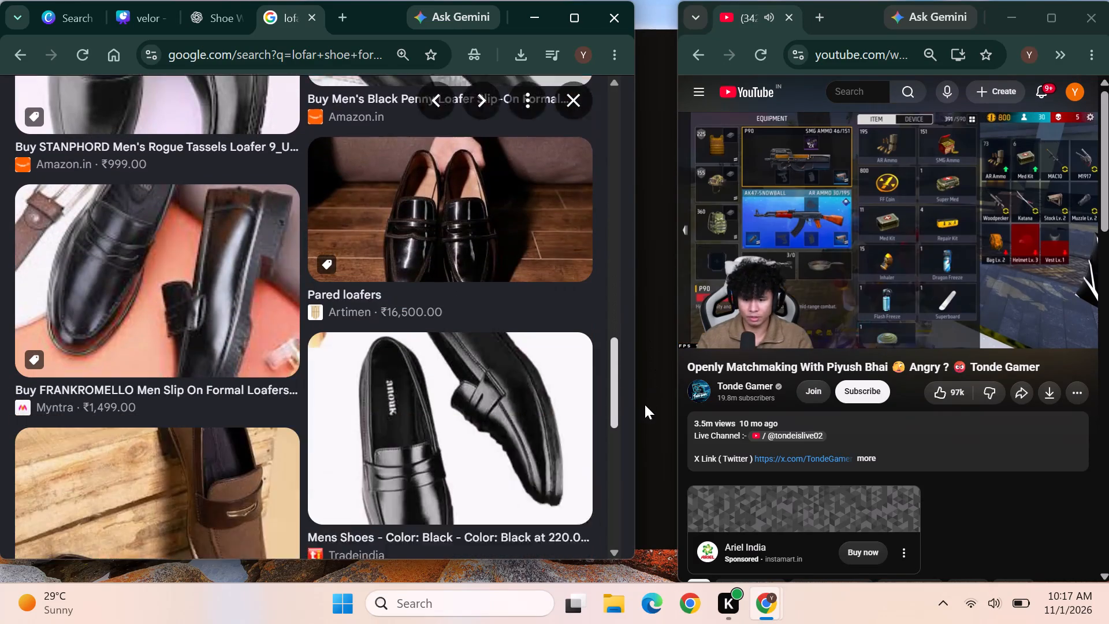
pyautogui.moveTo(645, 404); pyautogui.dragTo(643, 408)
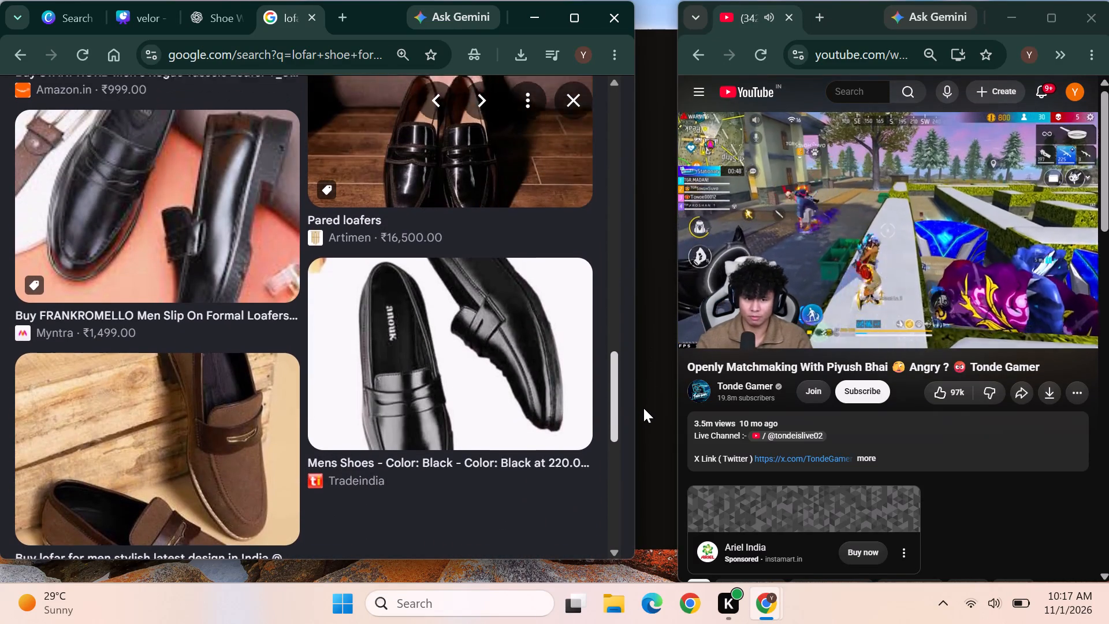
pyautogui.moveTo(643, 408); pyautogui.dragTo(643, 406)
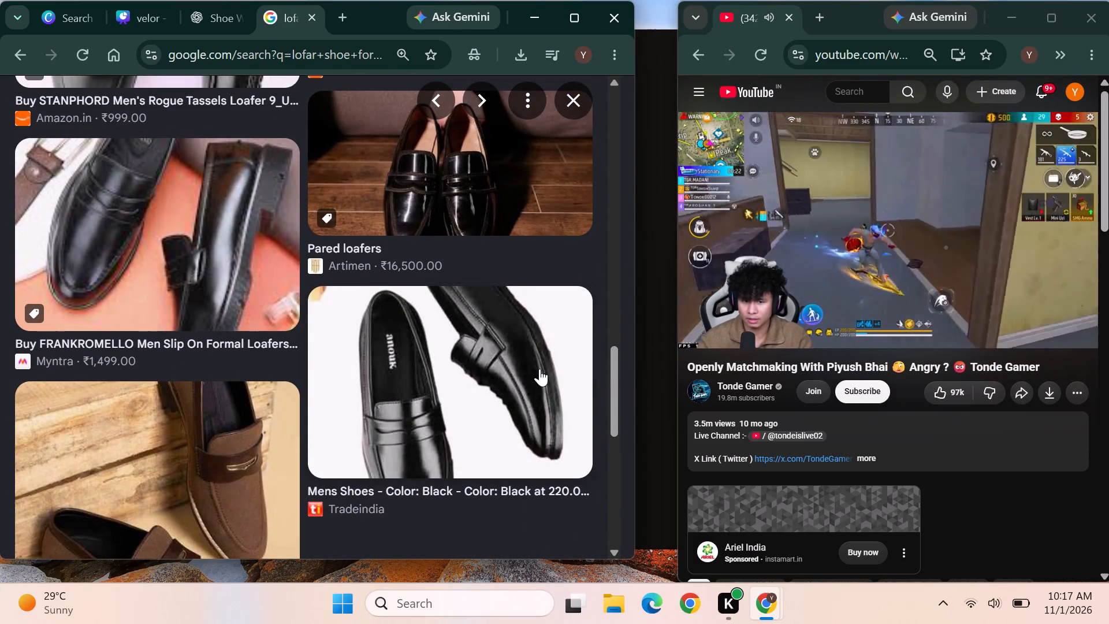
pyautogui.click(526, 365)
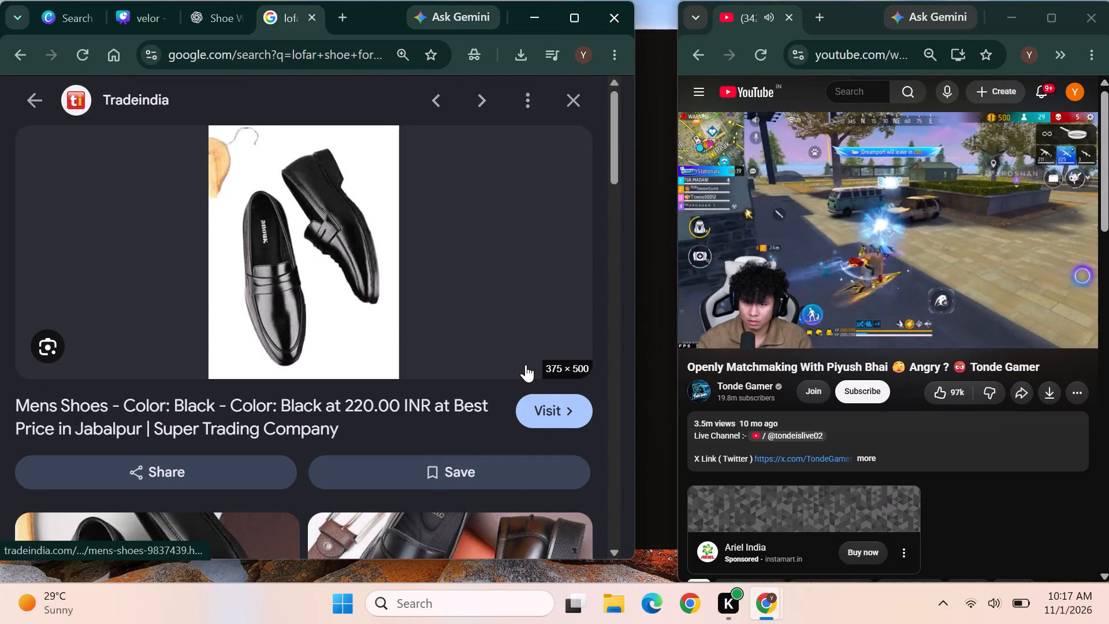
pyautogui.moveTo(615, 148); pyautogui.dragTo(611, 198)
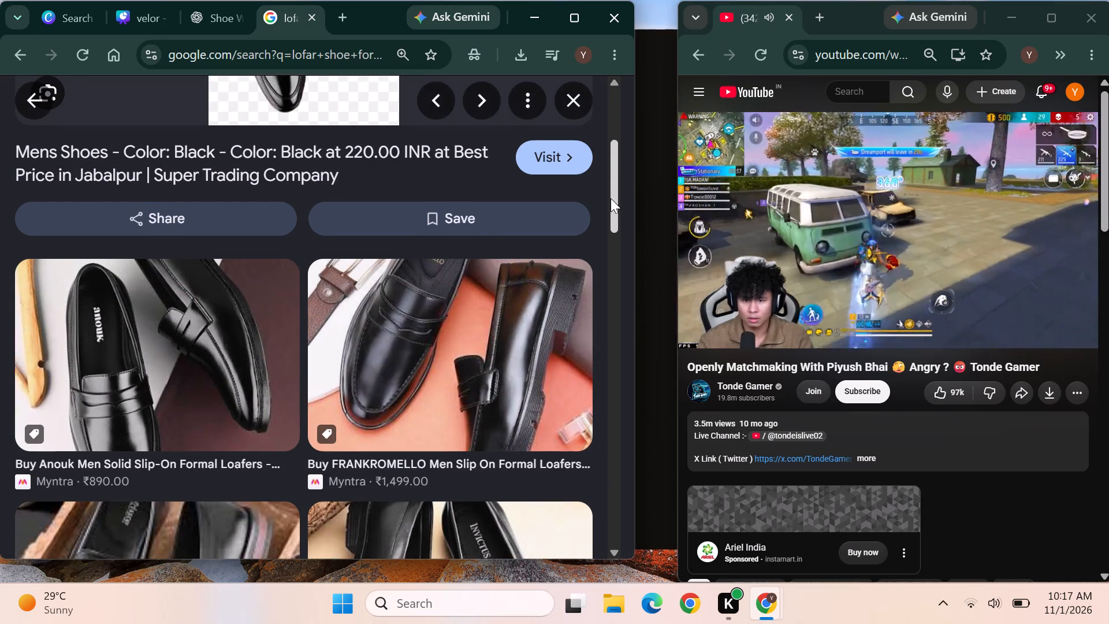
pyautogui.moveTo(611, 198); pyautogui.dragTo(611, 214)
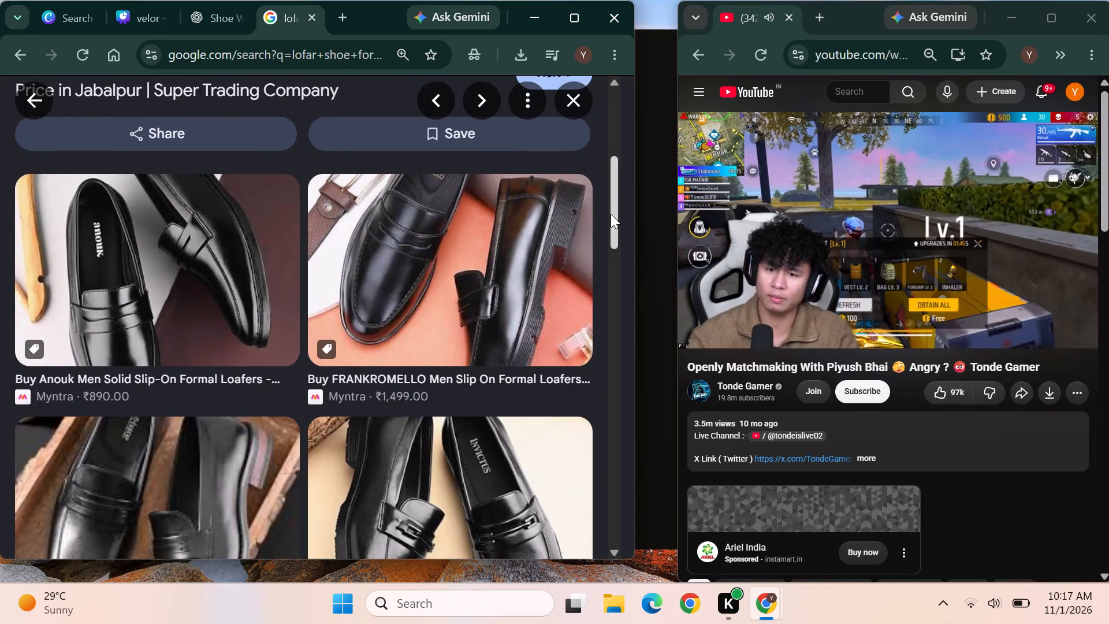
pyautogui.moveTo(611, 214); pyautogui.dragTo(594, 326)
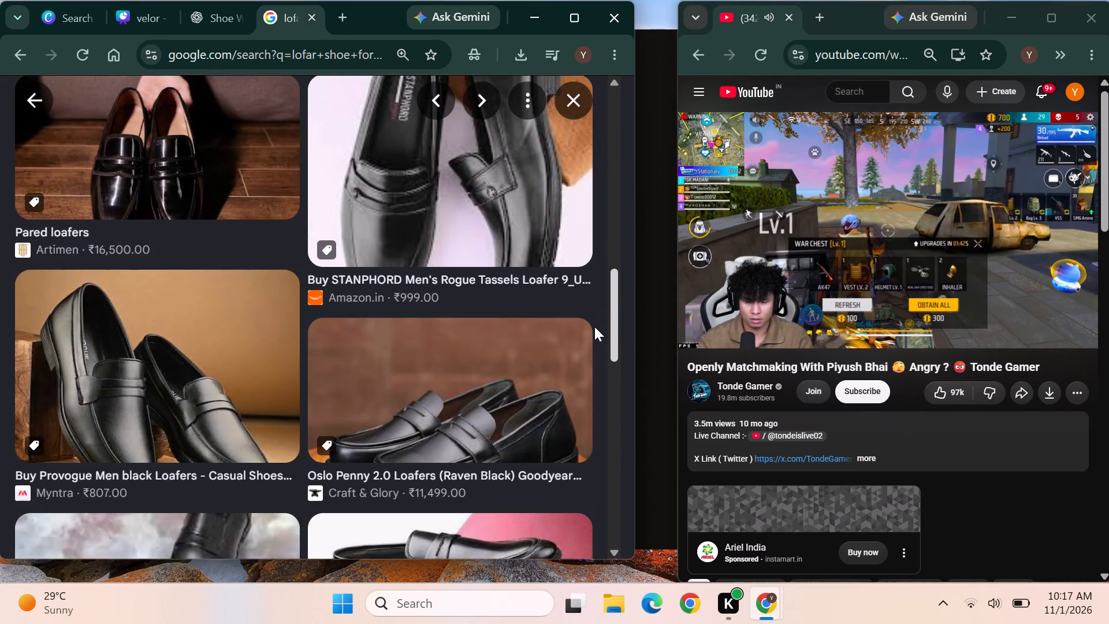
pyautogui.moveTo(594, 326); pyautogui.dragTo(598, 296)
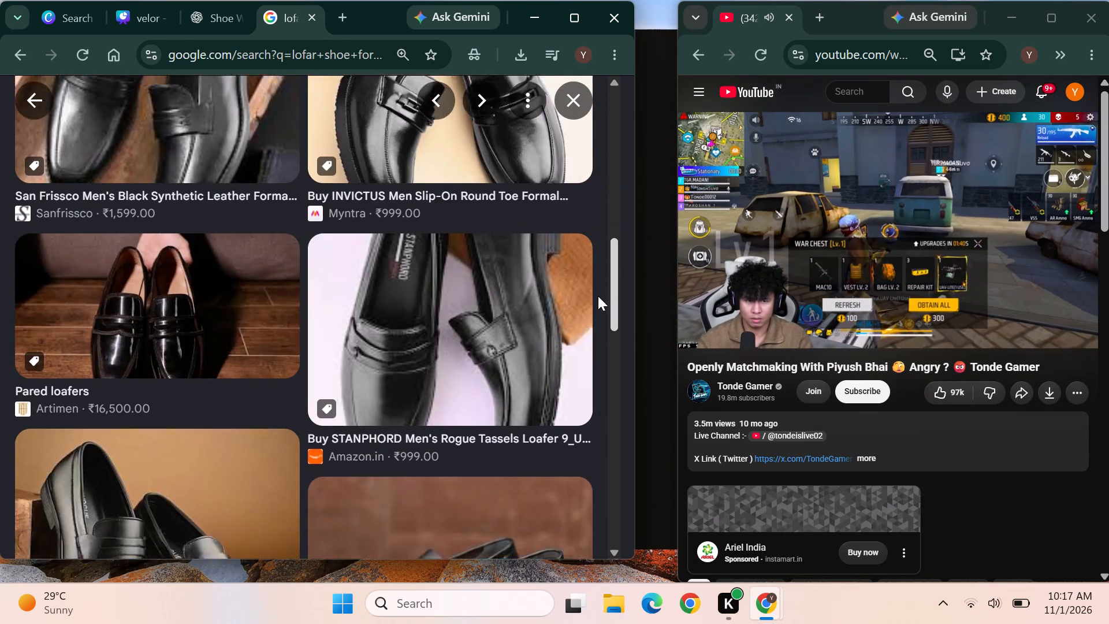
pyautogui.moveTo(598, 296); pyautogui.dragTo(612, 199)
# Open Myntra's black Anouk formal loafers photo and bring it into page 4 of the Canva presentation.
pyautogui.click(187, 330)
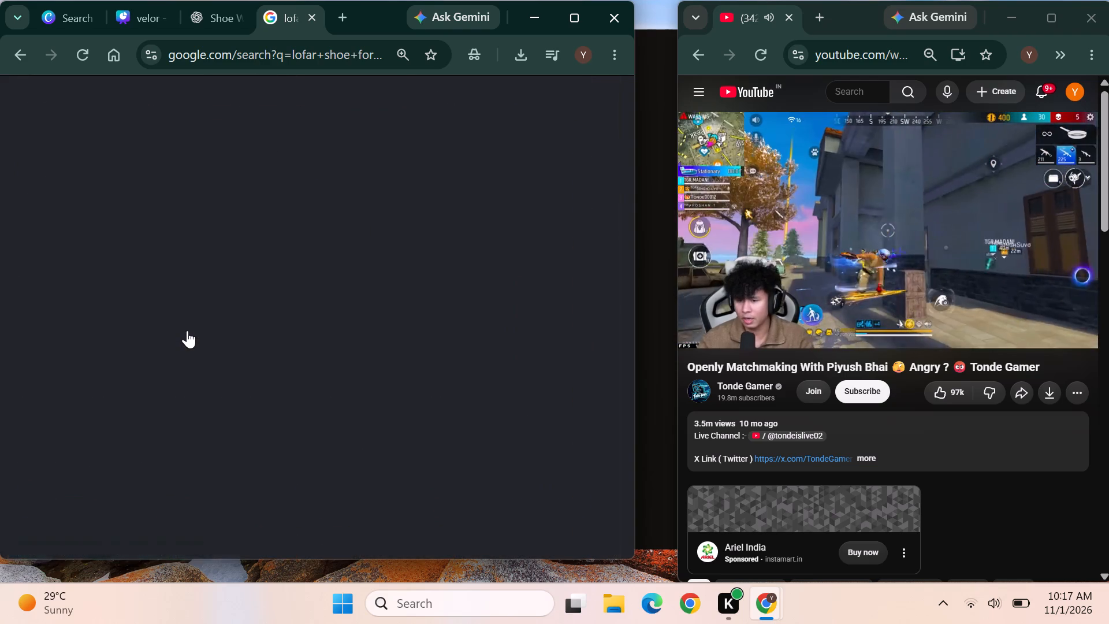
pyautogui.moveTo(292, 251); pyautogui.dragTo(145, 1)
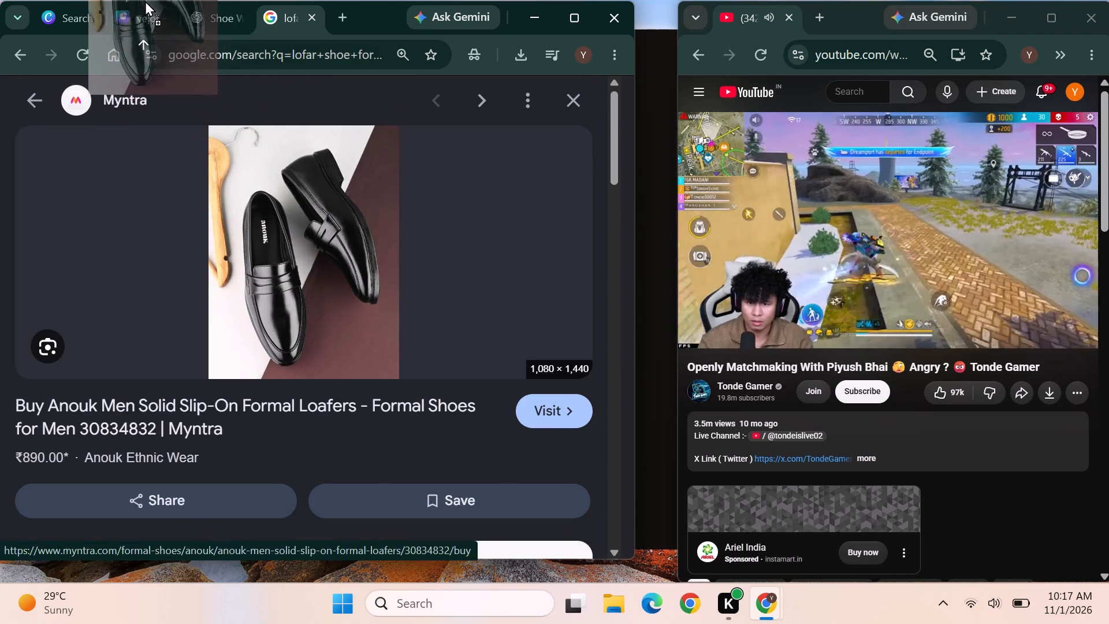
pyautogui.moveTo(145, 1); pyautogui.dragTo(217, 249)
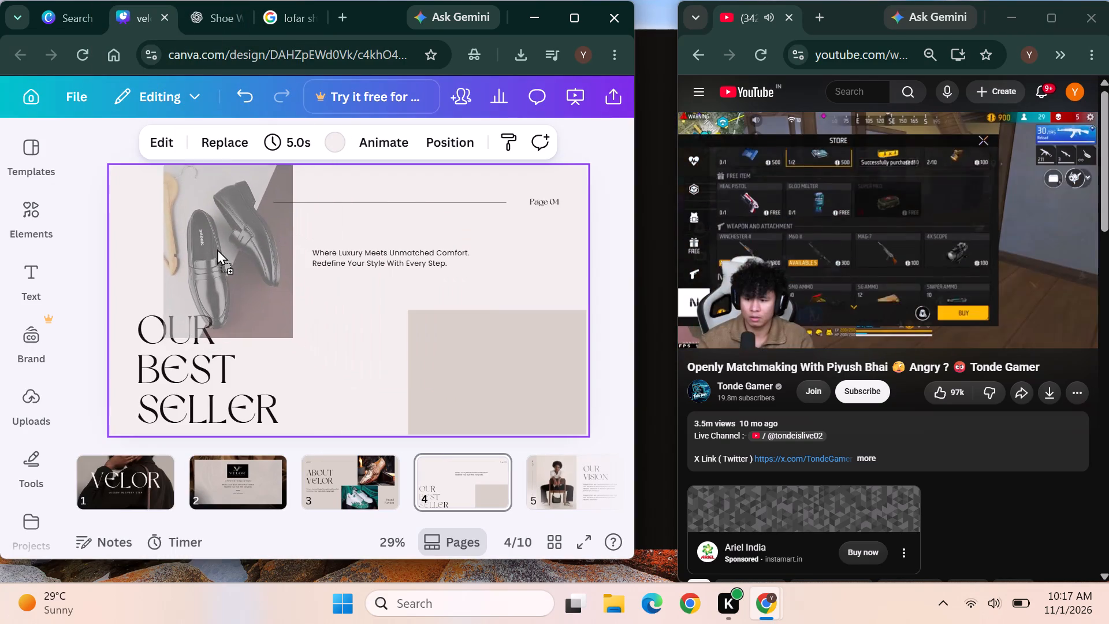
pyautogui.moveTo(217, 249); pyautogui.dragTo(452, 343)
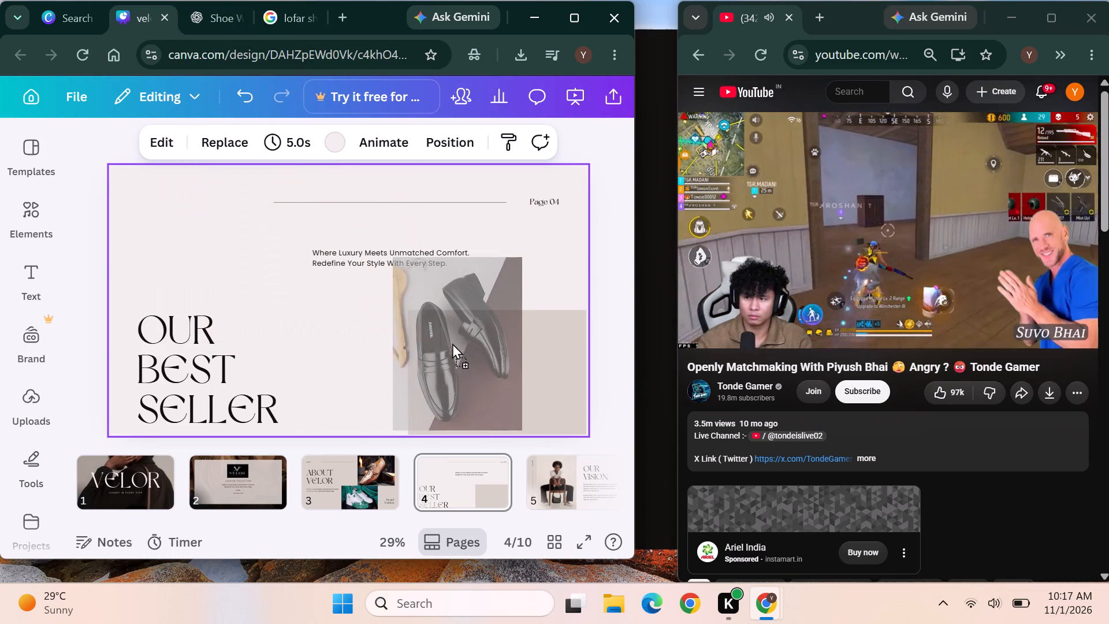
pyautogui.moveTo(452, 343); pyautogui.dragTo(456, 343)
pyautogui.moveTo(340, 324); pyautogui.dragTo(322, 322)
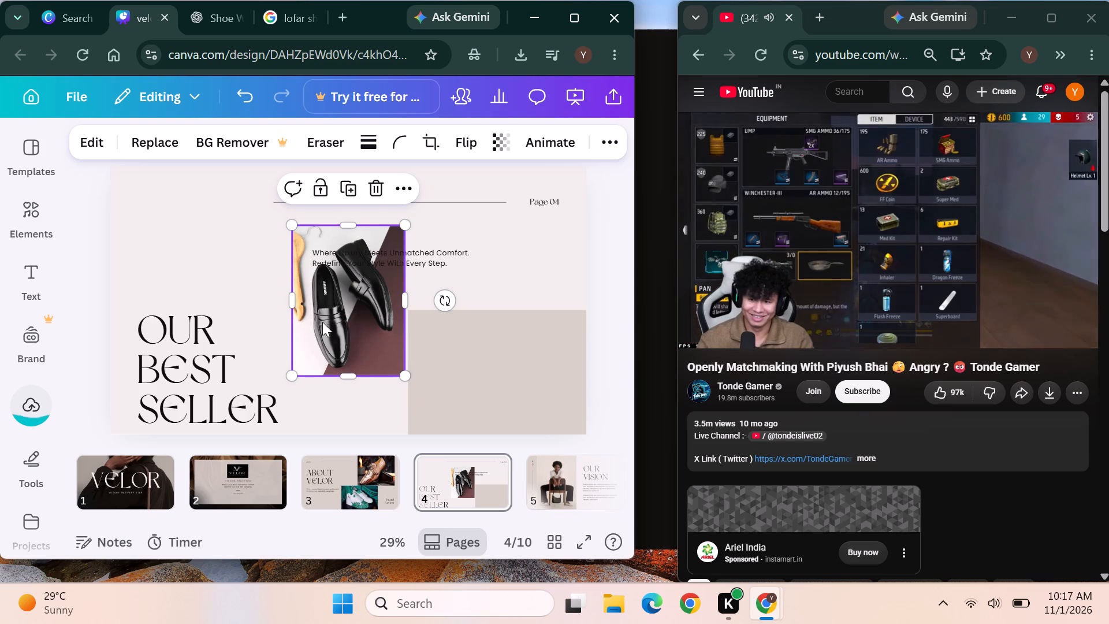
# Move the loafer photo over the beige block's left part, adjust its crop, and scale it to fit beneath the paragraph.
pyautogui.moveTo(322, 322); pyautogui.dragTo(428, 389)
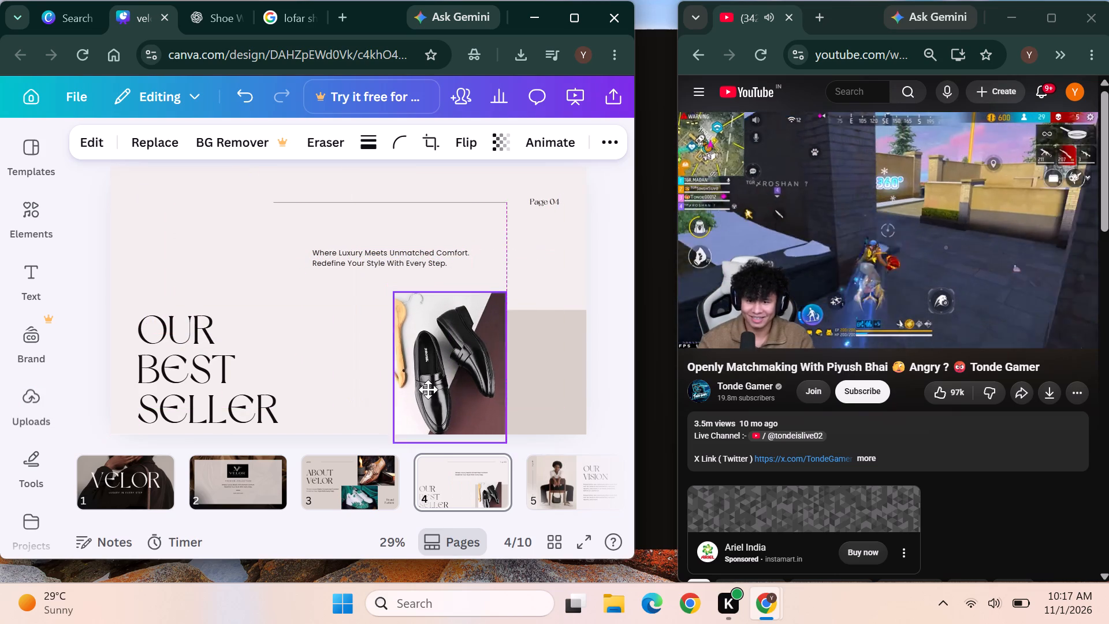
pyautogui.moveTo(428, 389); pyautogui.dragTo(410, 385)
pyautogui.moveTo(475, 359); pyautogui.dragTo(508, 357)
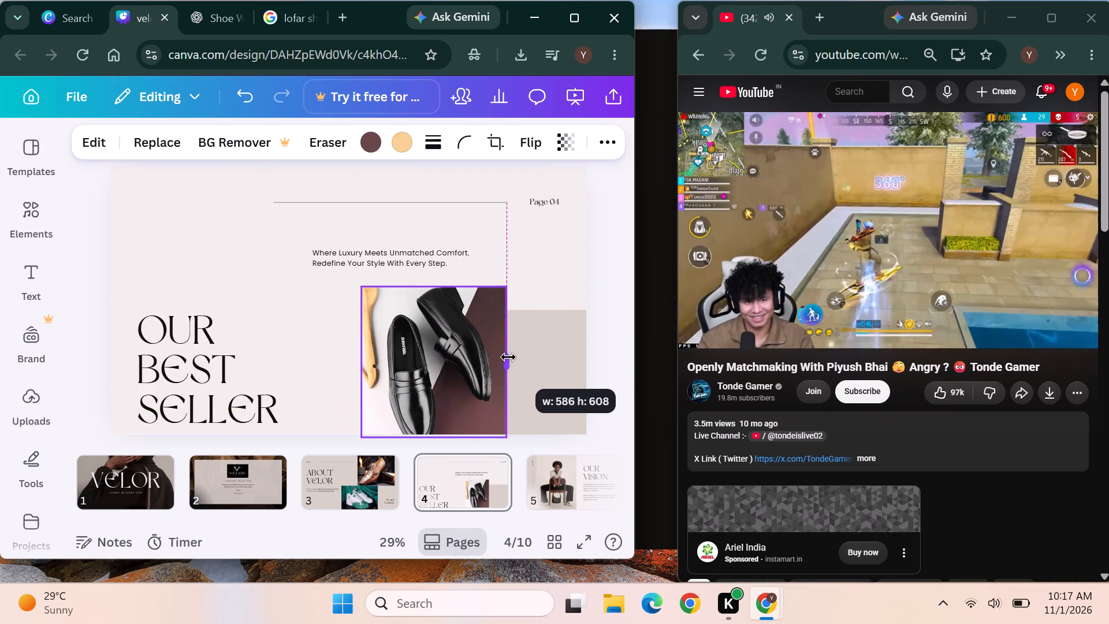
pyautogui.moveTo(508, 357); pyautogui.dragTo(518, 356)
pyautogui.click(454, 363)
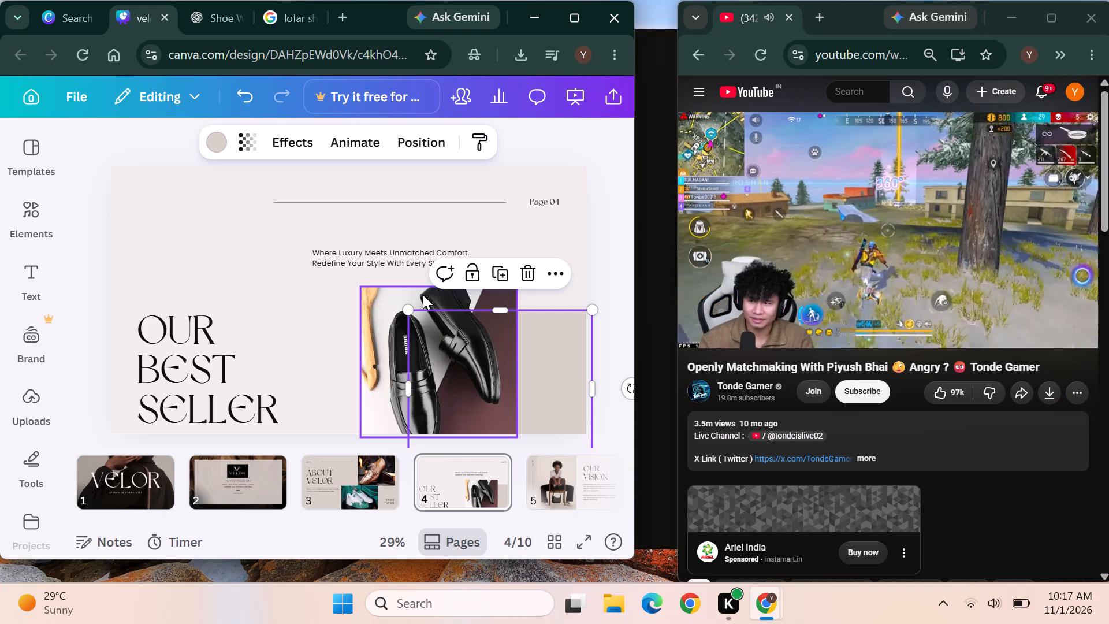
pyautogui.click(423, 295)
pyautogui.moveTo(431, 287); pyautogui.dragTo(432, 280)
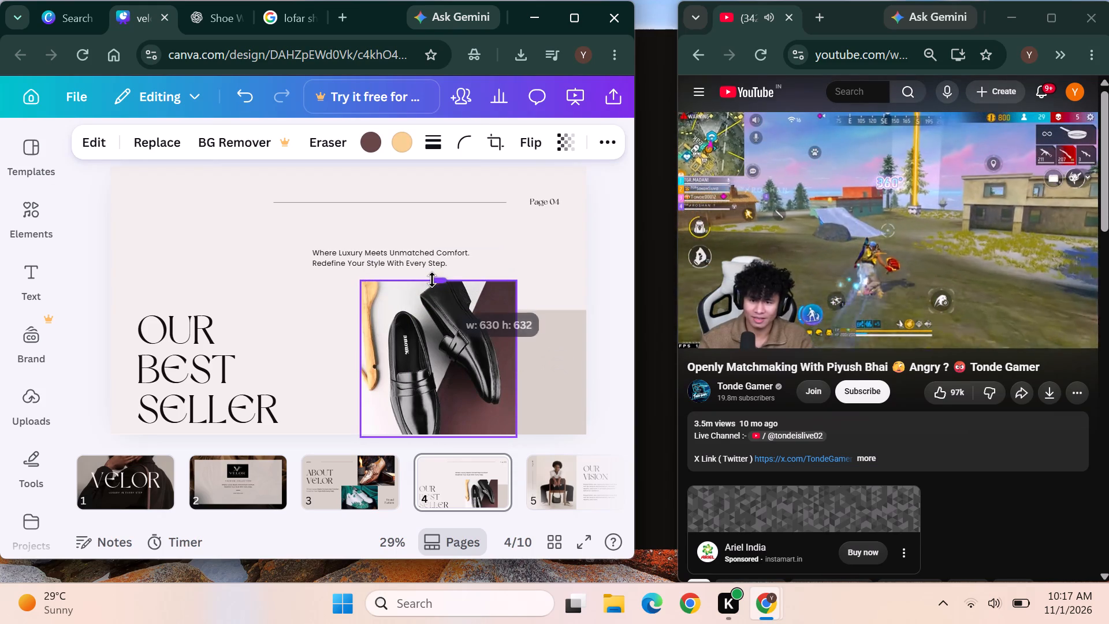
pyautogui.moveTo(432, 280); pyautogui.dragTo(432, 273)
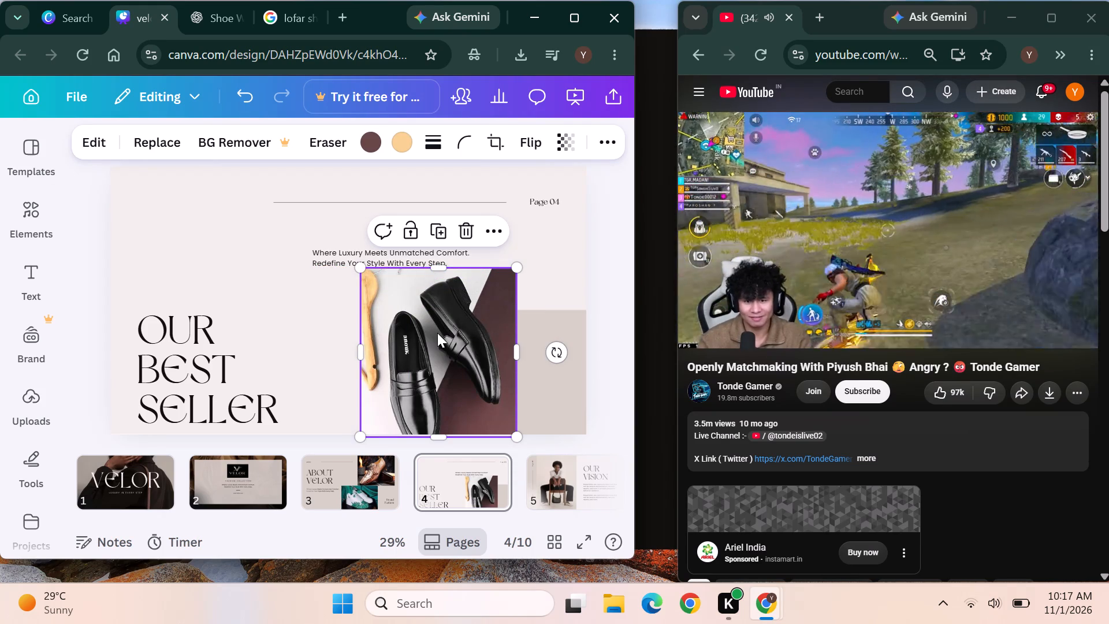
pyautogui.moveTo(437, 333); pyautogui.dragTo(438, 315)
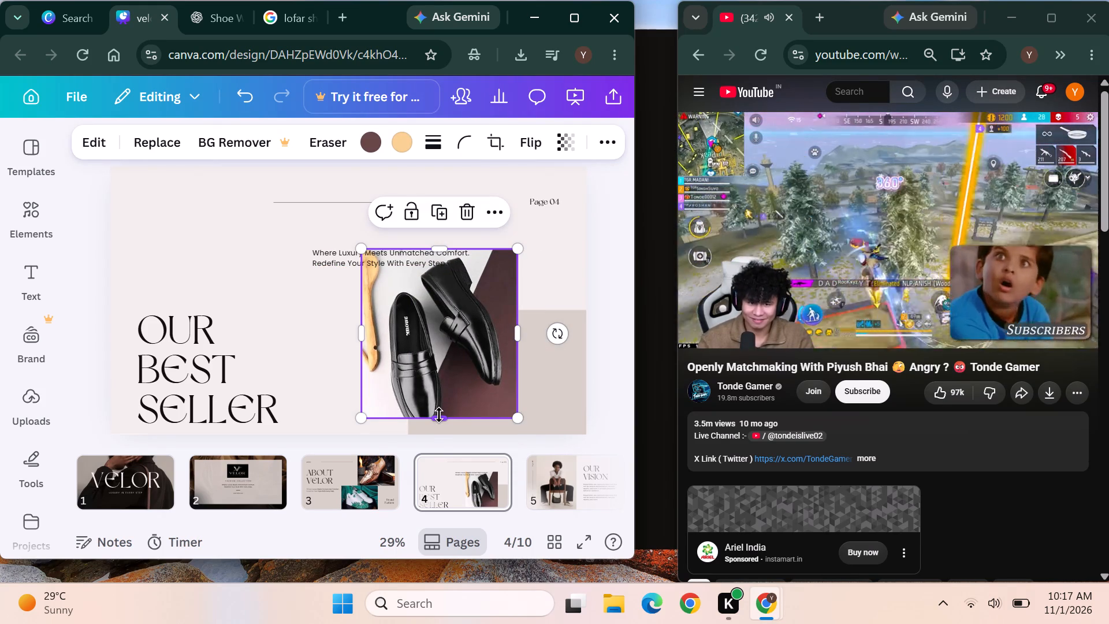
pyautogui.moveTo(439, 415); pyautogui.dragTo(445, 431)
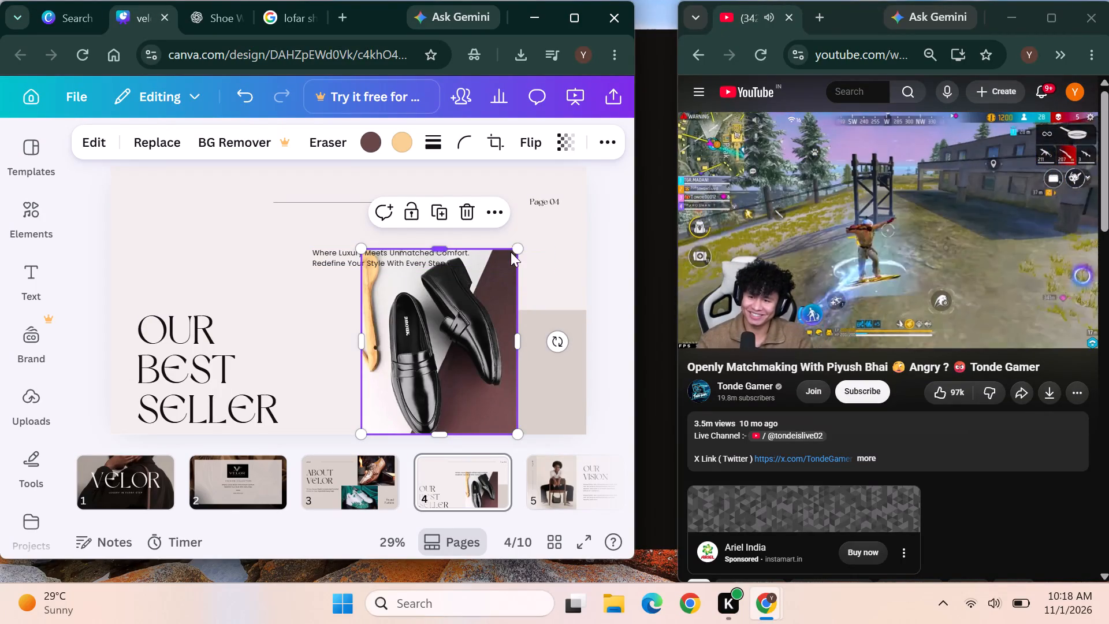
pyautogui.moveTo(516, 246); pyautogui.dragTo(517, 304)
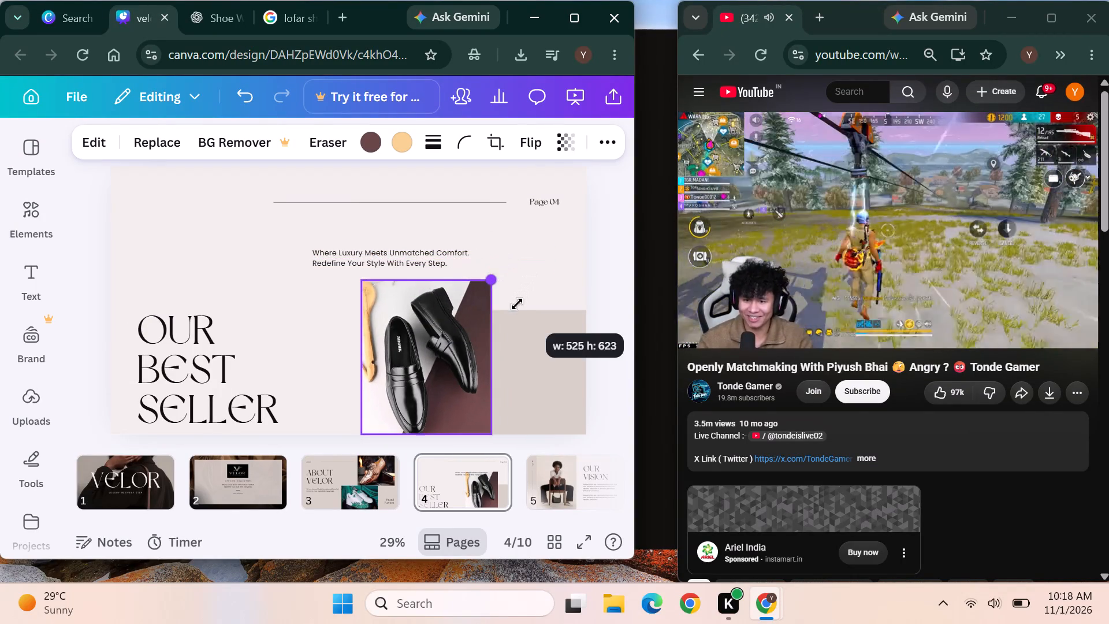
pyautogui.moveTo(517, 304); pyautogui.dragTo(515, 306)
# Move the loafer photo above the OUR BEST SELLER heading and scale it down to about 505 high.
pyautogui.moveTo(397, 335); pyautogui.dragTo(165, 222)
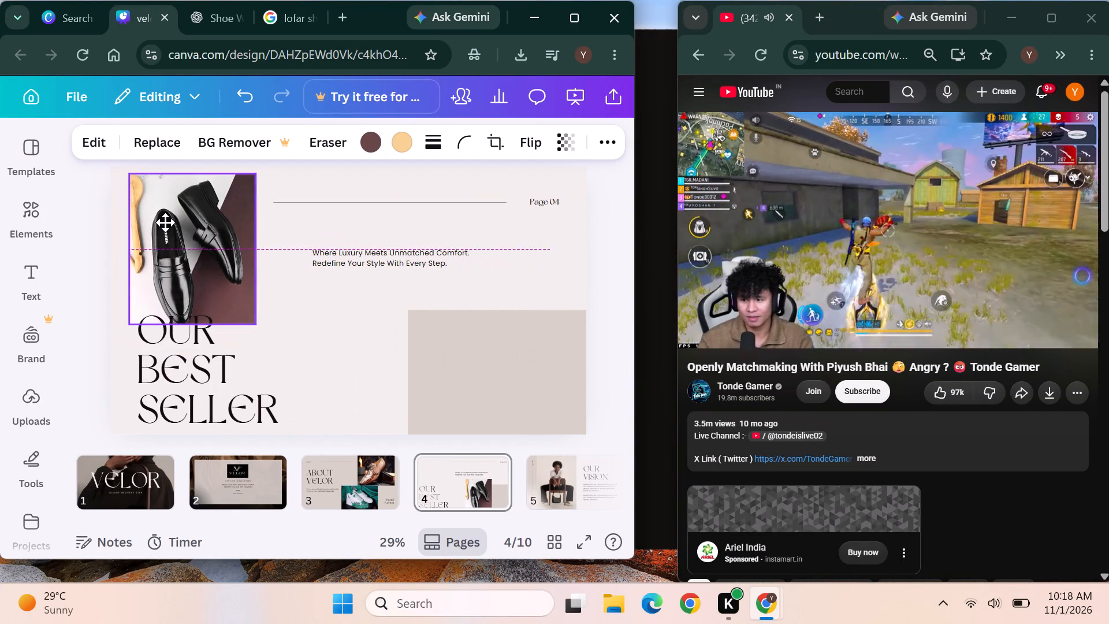
pyautogui.moveTo(165, 222); pyautogui.dragTo(176, 257)
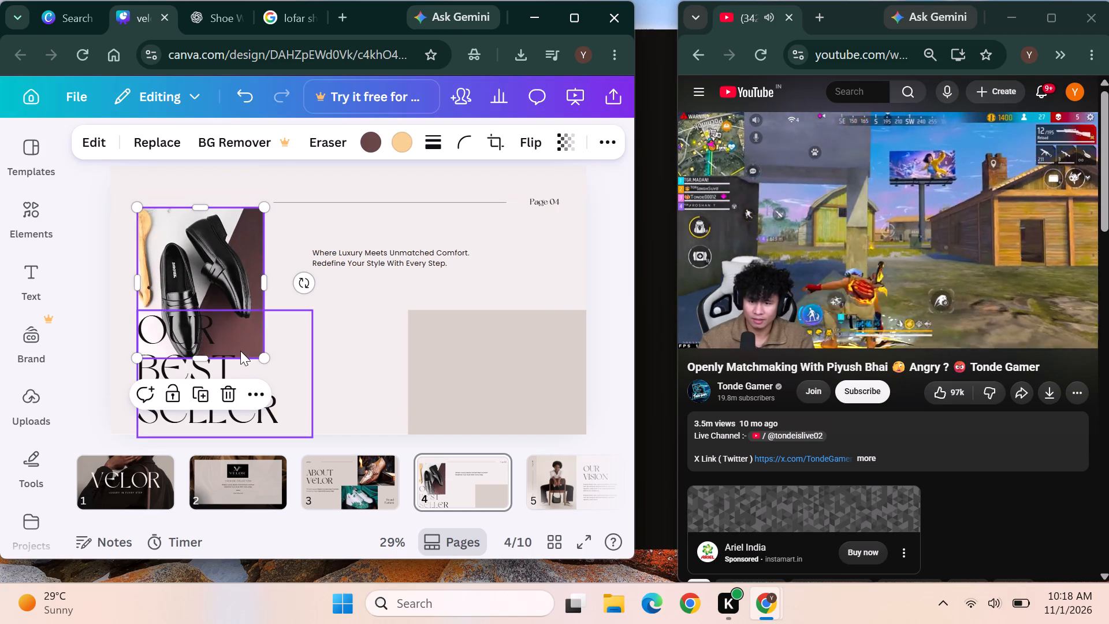
pyautogui.moveTo(263, 353); pyautogui.dragTo(246, 324)
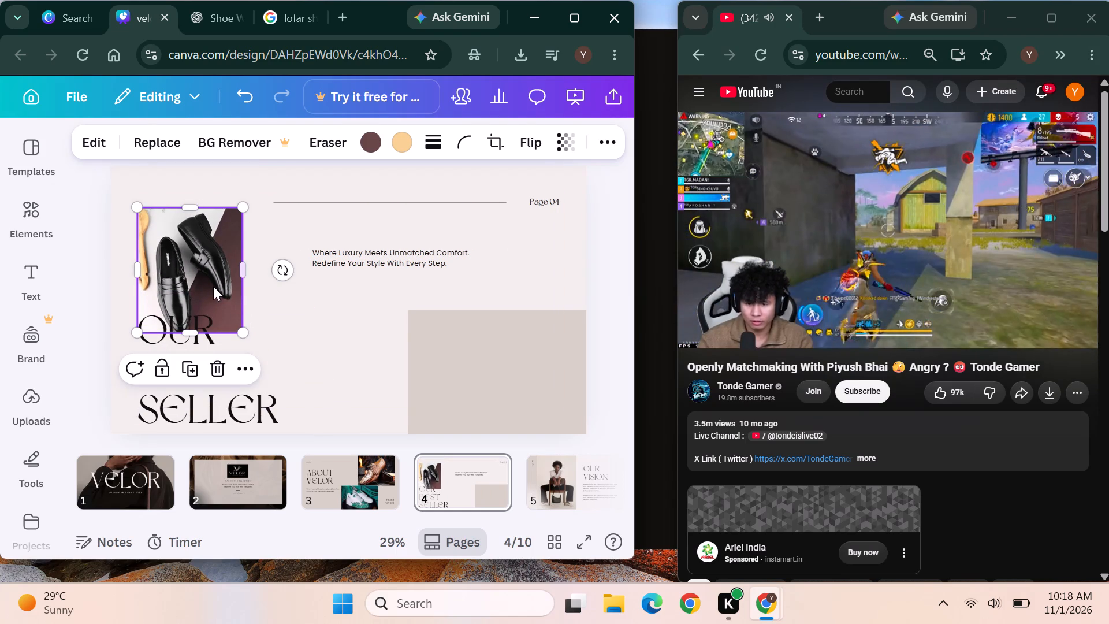
pyautogui.moveTo(210, 286); pyautogui.dragTo(217, 263)
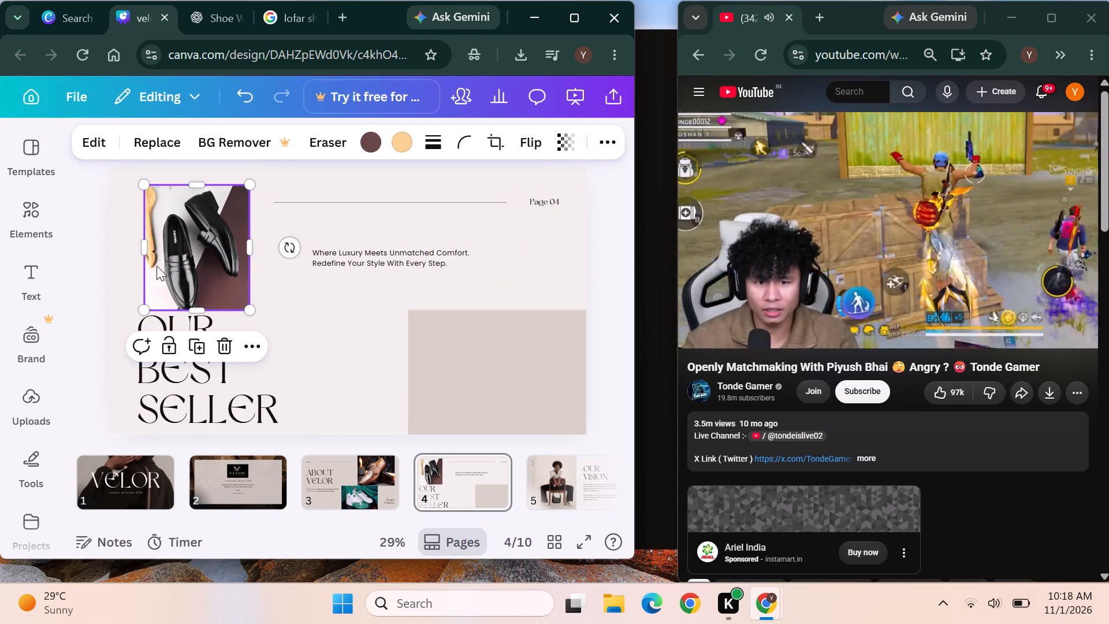
# Crop both sides of the loafer photo above the heading to about 300 wide by 505 high.
pyautogui.click(92, 262)
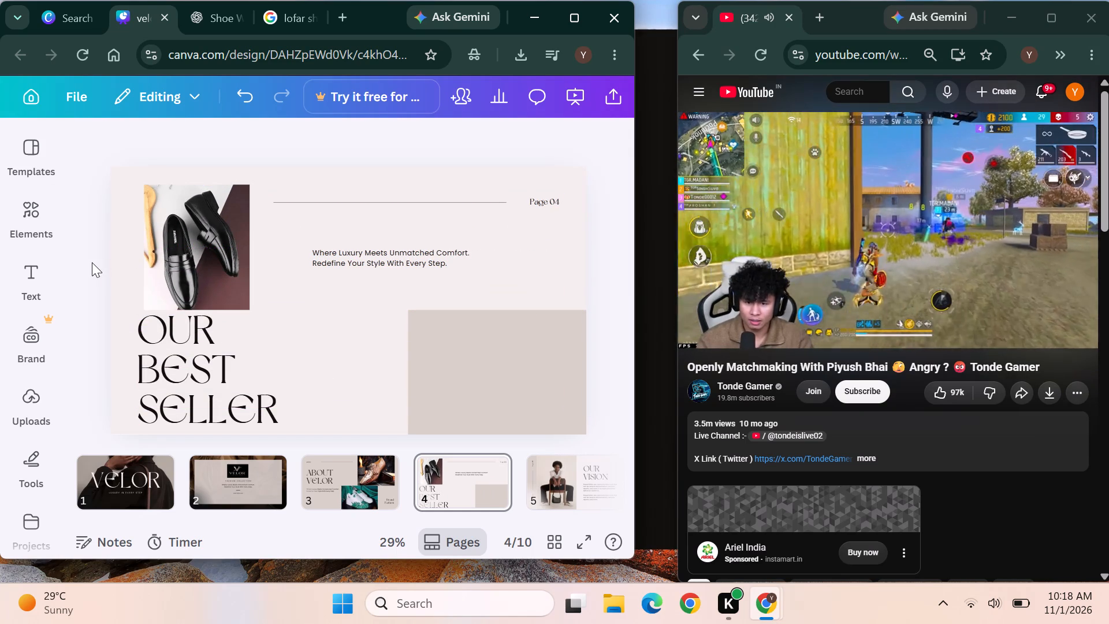
pyautogui.click(163, 237)
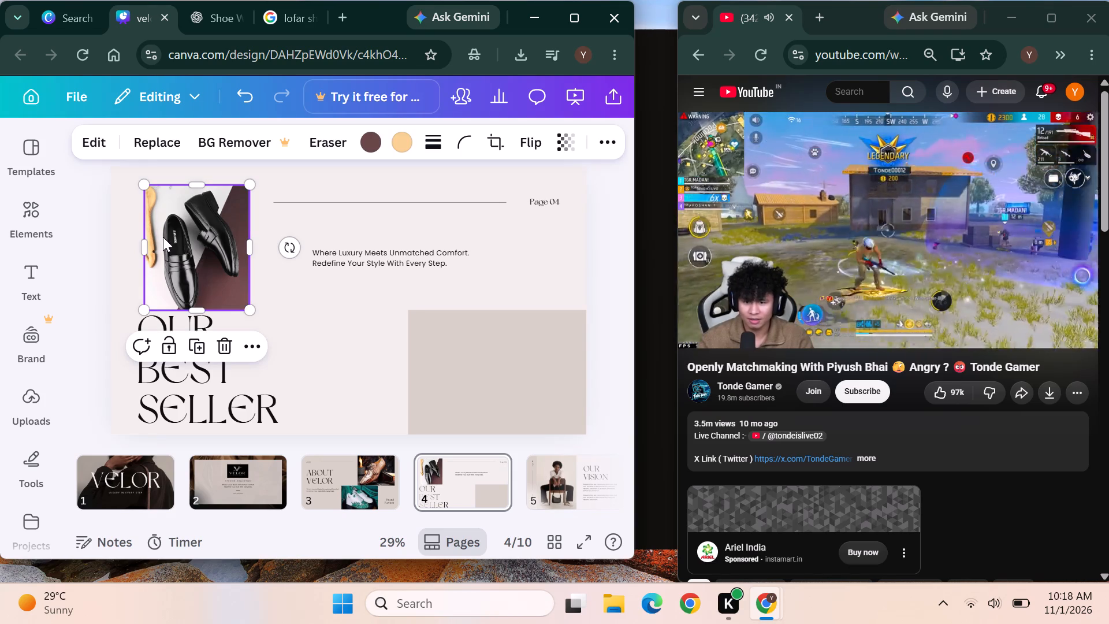
pyautogui.moveTo(143, 245); pyautogui.dragTo(154, 245)
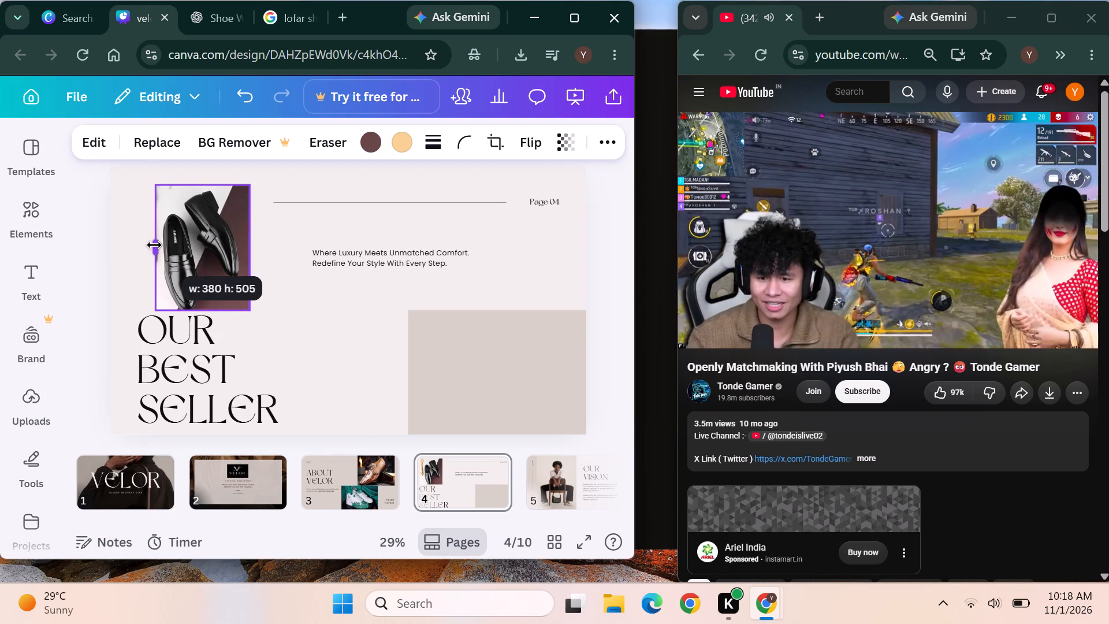
pyautogui.moveTo(154, 245); pyautogui.dragTo(155, 245)
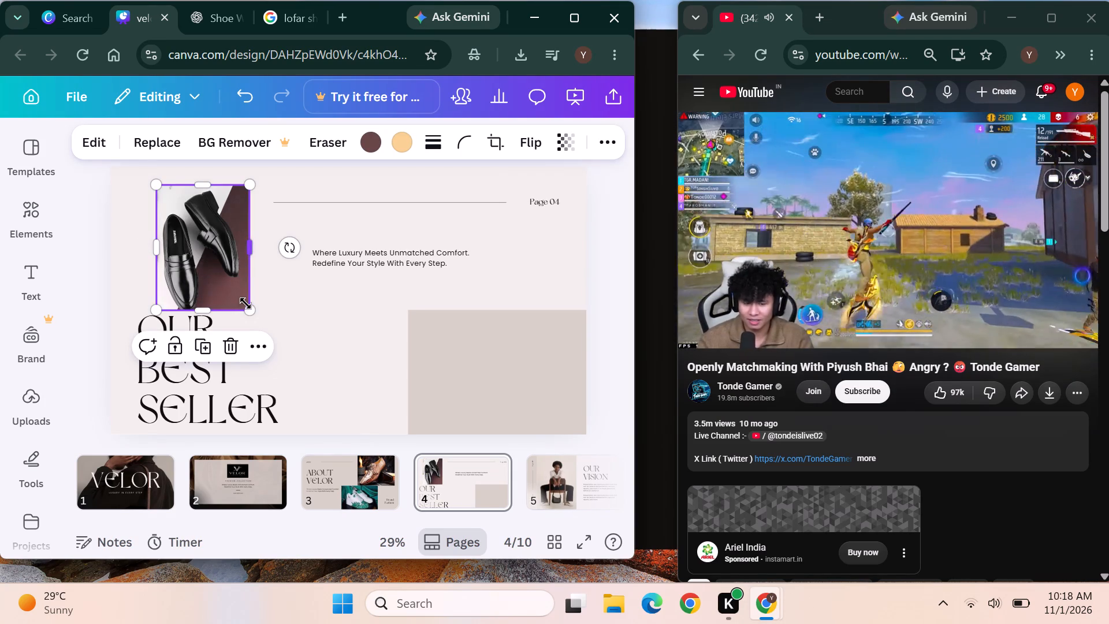
pyautogui.click(248, 243)
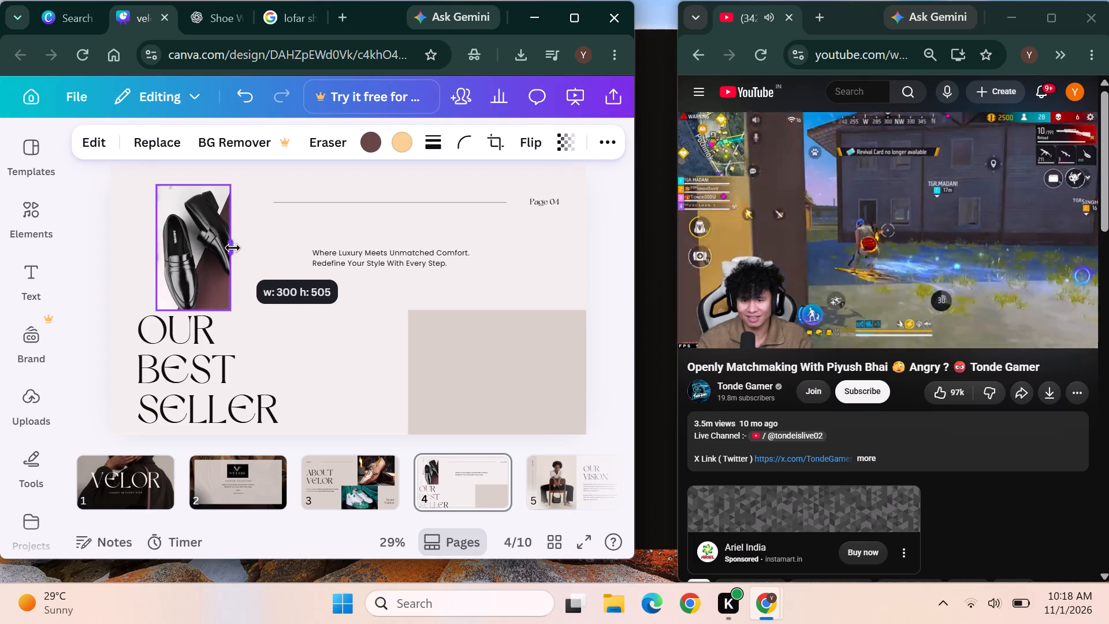
# Look through the related loafer photos below Myntra's Anouk image in Google Images and close the image preview.
pyautogui.click(289, 12)
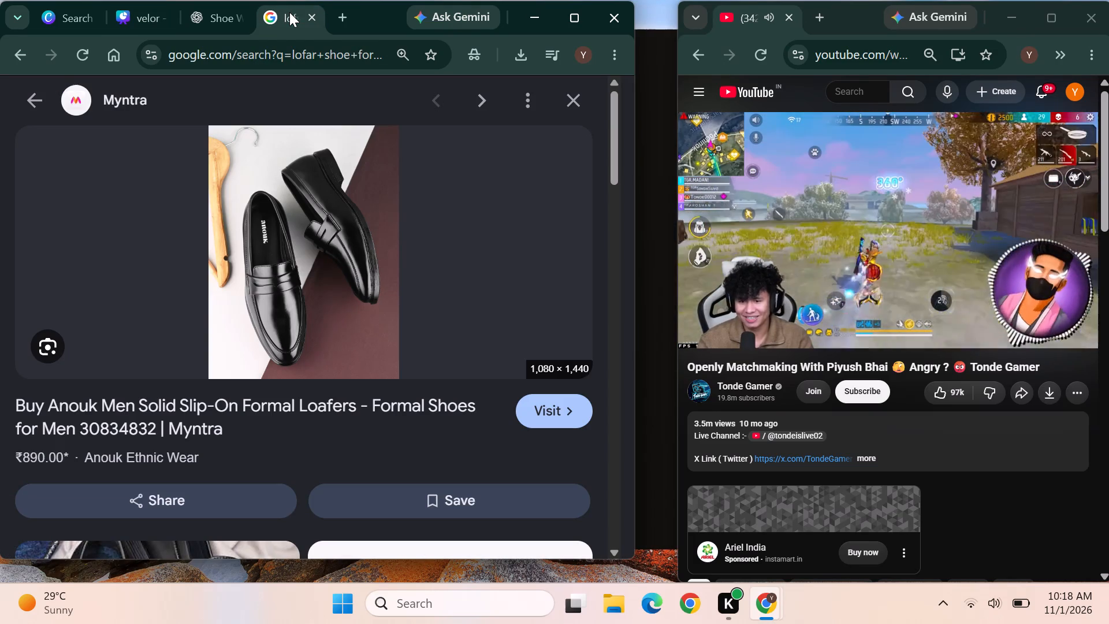
pyautogui.press('Down')
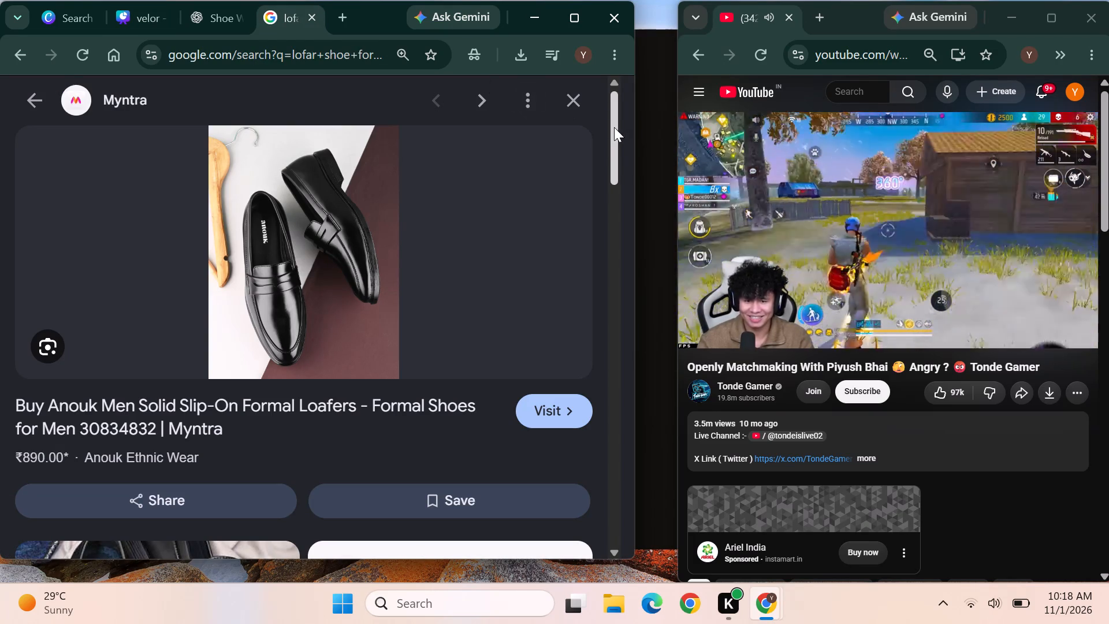
pyautogui.moveTo(614, 127); pyautogui.dragTo(622, 242)
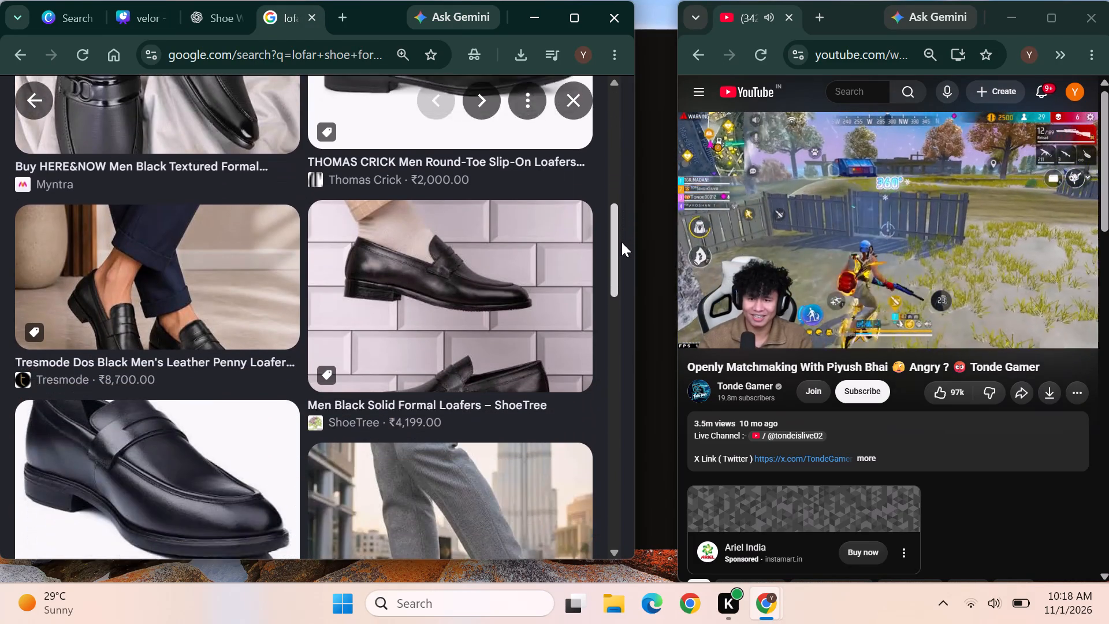
pyautogui.moveTo(622, 242); pyautogui.dragTo(609, 326)
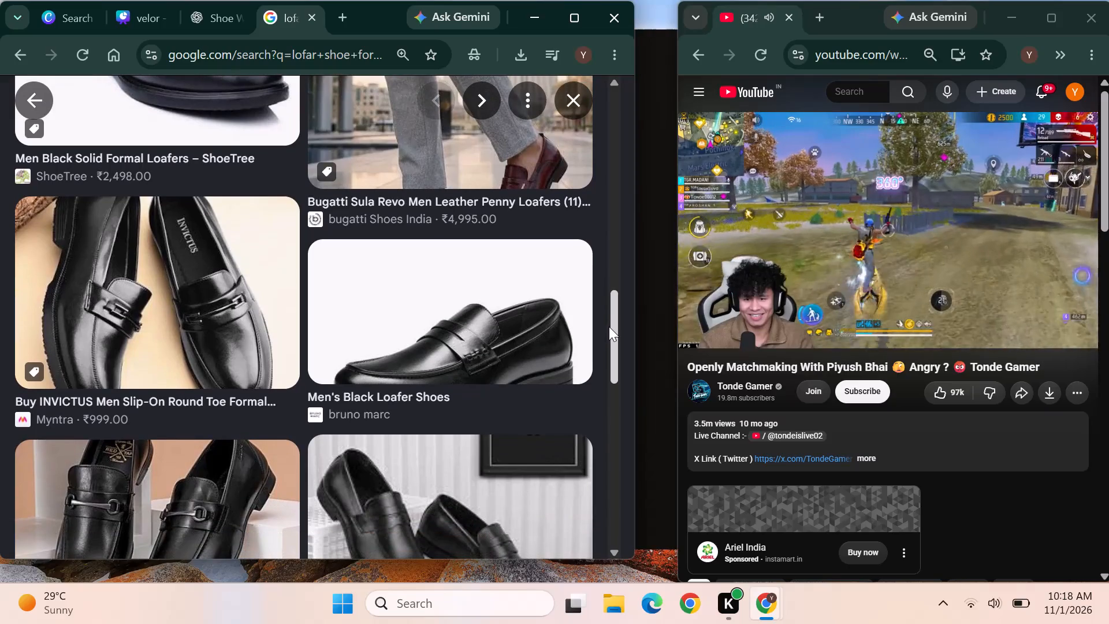
pyautogui.moveTo(609, 326); pyautogui.dragTo(609, 385)
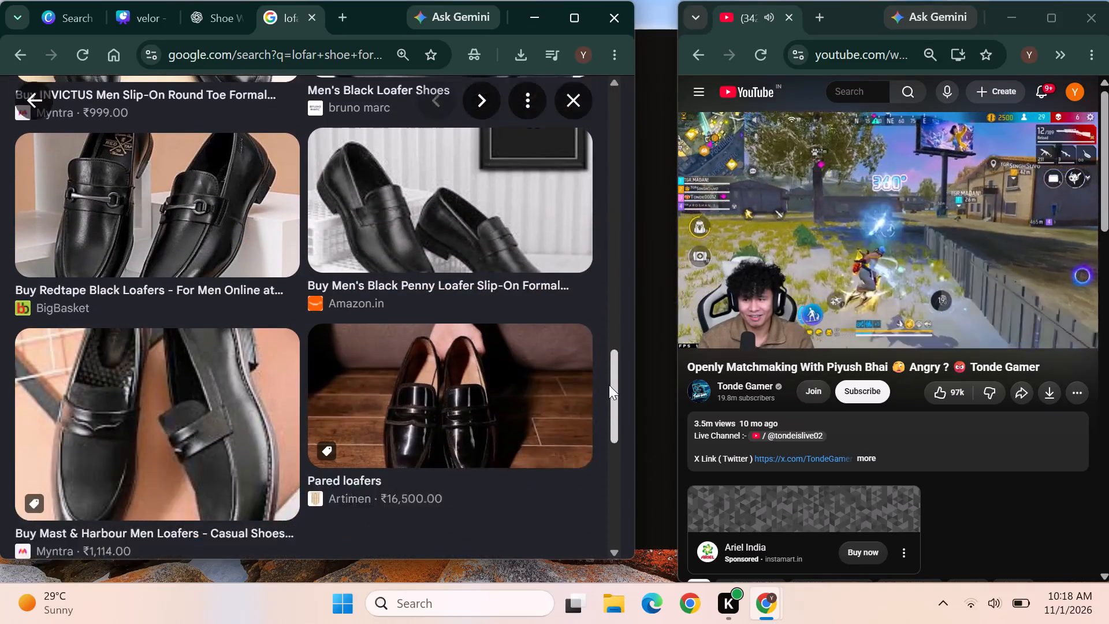
pyautogui.moveTo(609, 385); pyautogui.dragTo(605, 365)
pyautogui.click(574, 102)
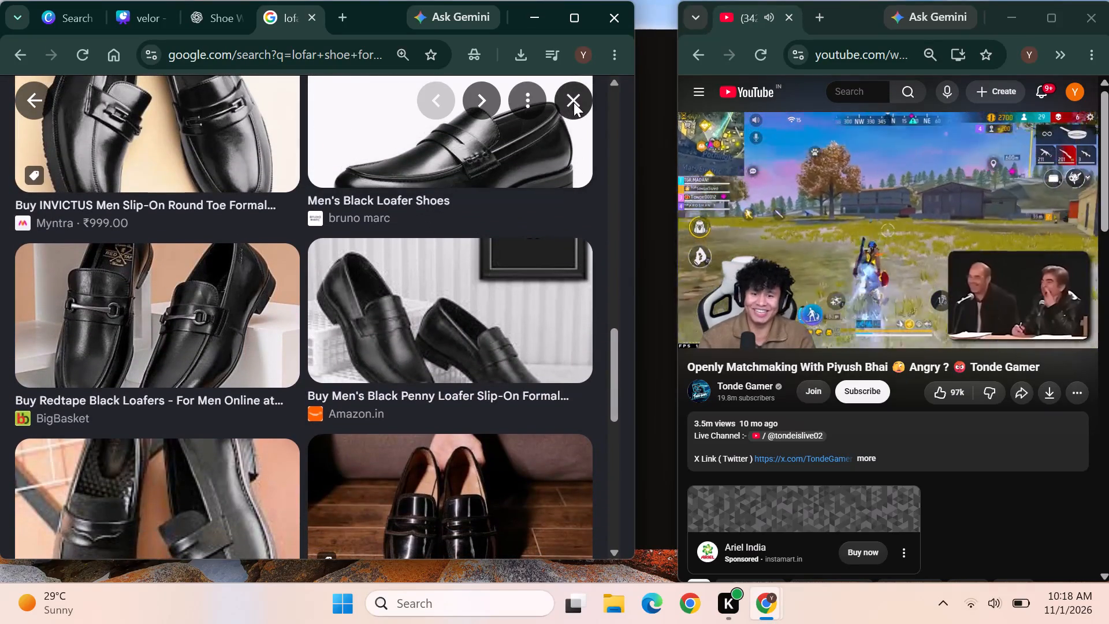
# Browse further down the "lofar shoe for men" image results for another men's shoe photo suited to page 4.
pyautogui.press('Down')
pyautogui.press('Down')
pyautogui.press('Down')
pyautogui.press('Down')
pyautogui.press('Down')
pyautogui.press('Down')
pyautogui.press('Down')
pyautogui.press('Down')
pyautogui.press('Down')
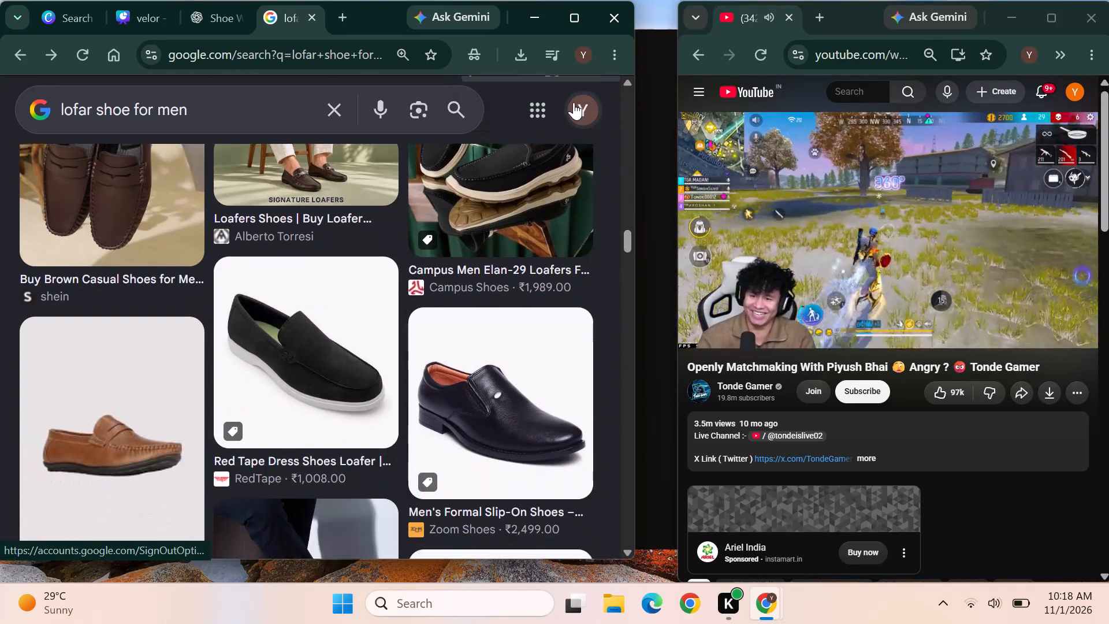
pyautogui.press('Down')
pyautogui.press('Down')
pyautogui.press('Down')
pyautogui.press('Down')
pyautogui.press('Down')
pyautogui.press('Down')
pyautogui.press('Down')
pyautogui.press('Down')
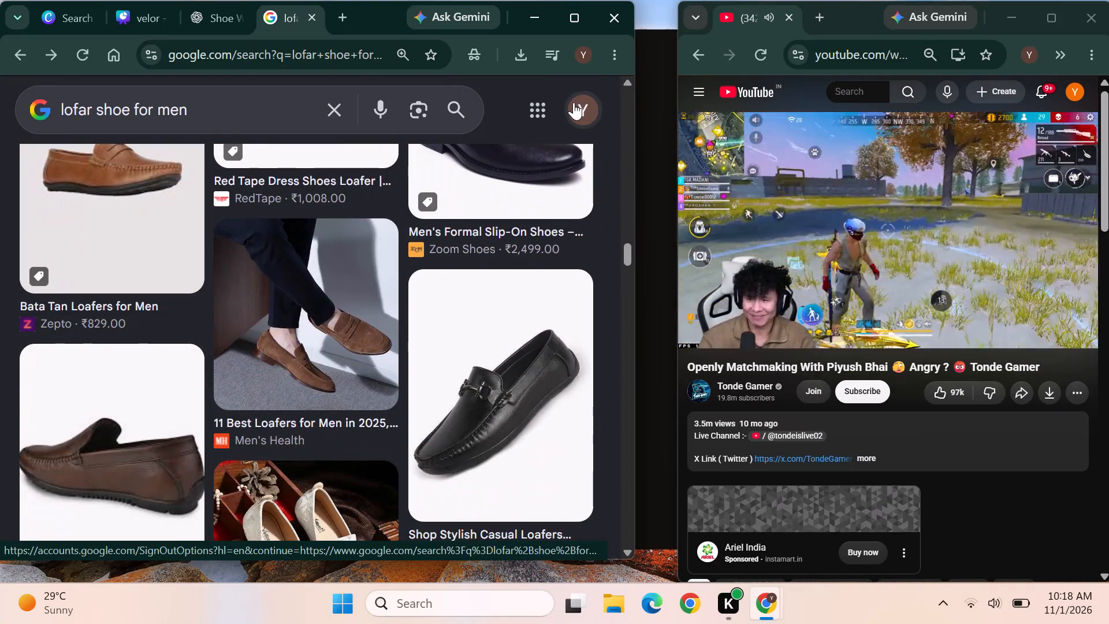
pyautogui.press('Down')
pyautogui.press('Down')
pyautogui.press('Down')
pyautogui.press('Down')
pyautogui.press('Down')
pyautogui.press('Down')
pyautogui.press('Down')
pyautogui.press('Down')
pyautogui.press('Down')
pyautogui.press('Down')
pyautogui.press('Down')
pyautogui.press('Down')
pyautogui.press('Down')
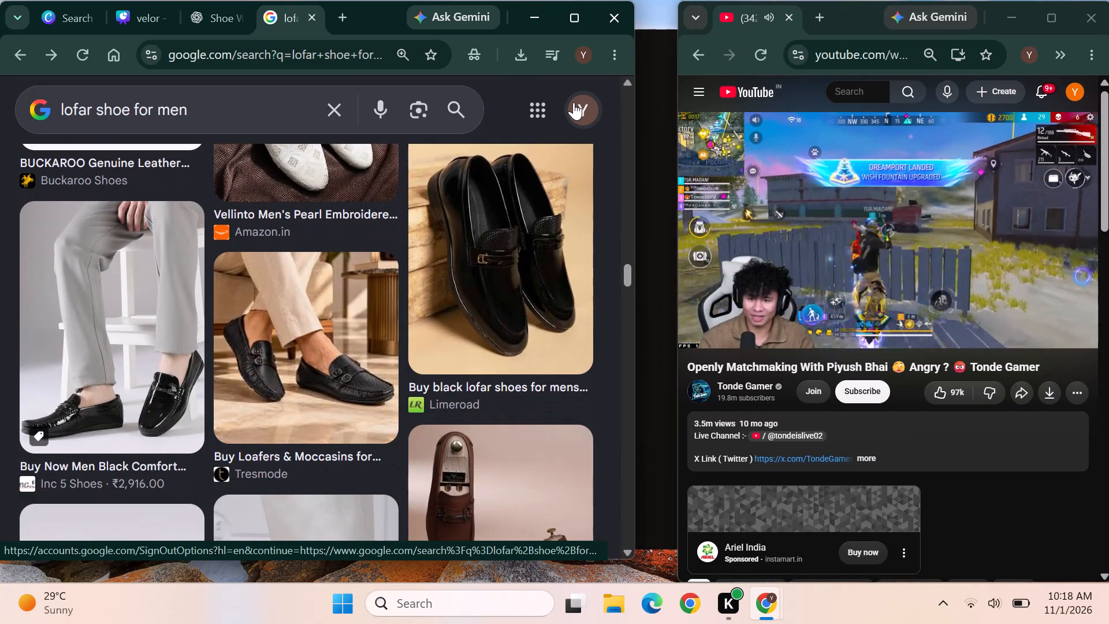
pyautogui.press('Down')
pyautogui.press('Down')
pyautogui.press('Down')
pyautogui.press('Down')
pyautogui.press('Down')
pyautogui.press('Down')
pyautogui.press('Down')
pyautogui.press('Down')
pyautogui.press('Down')
pyautogui.press('Down')
pyautogui.press('Down')
pyautogui.press('Down')
pyautogui.press('Down')
pyautogui.press('Down')
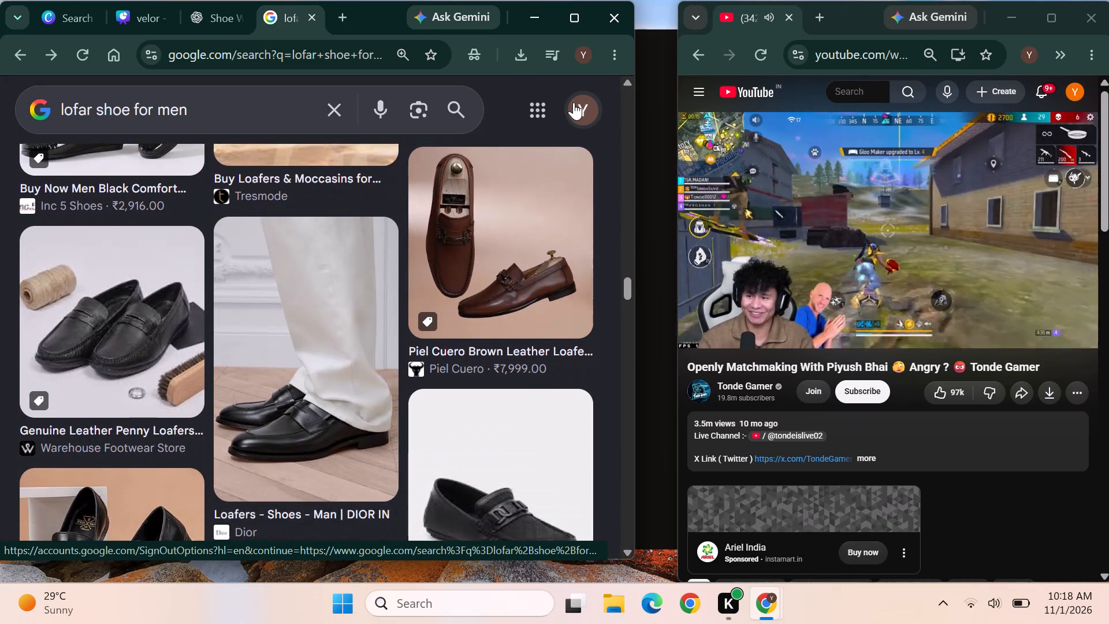
pyautogui.press('Down')
pyautogui.press('Down')
pyautogui.press('Down')
pyautogui.press('Down')
pyautogui.press('Down')
pyautogui.press('Down')
pyautogui.press('Down')
pyautogui.press('Down')
pyautogui.press('Down')
pyautogui.press('Down')
pyautogui.press('Down')
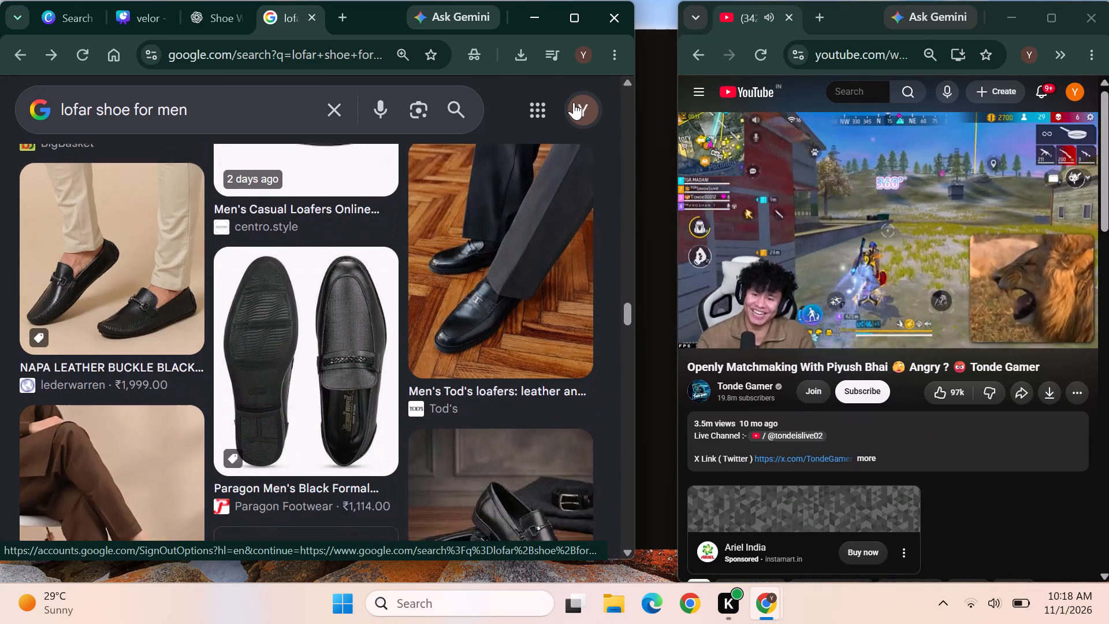
pyautogui.press('Down')
pyautogui.press('Down')
pyautogui.press('Down')
pyautogui.press('Down')
pyautogui.press('Down')
pyautogui.press('Down')
pyautogui.press('Down')
pyautogui.press('Down')
pyautogui.press('Down')
pyautogui.press('Down')
pyautogui.press('Down')
pyautogui.press('Down')
pyautogui.press('Down')
pyautogui.press('Down')
pyautogui.press('Down')
pyautogui.press('Down')
pyautogui.press('Down')
pyautogui.press('Down')
pyautogui.press('Down')
pyautogui.press('Down')
pyautogui.press('Down')
pyautogui.press('Down')
pyautogui.press('Down')
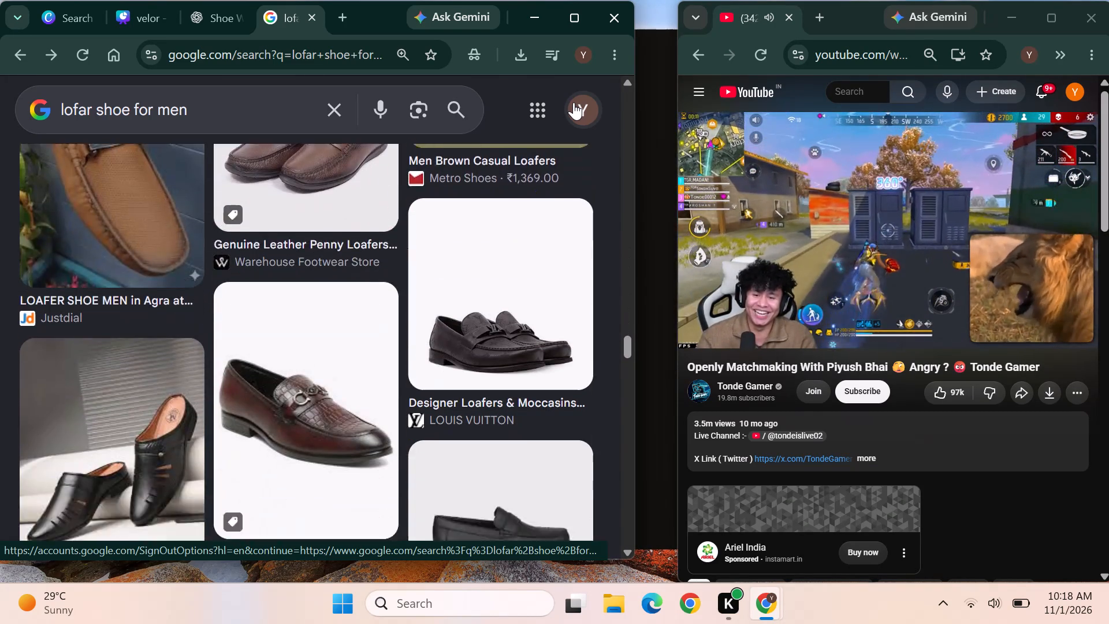
pyautogui.press('Down')
pyautogui.press('Down')
pyautogui.press('Down')
pyautogui.press('Down')
pyautogui.press('Down')
pyautogui.press('Down')
pyautogui.press('Down')
pyautogui.press('Down')
pyautogui.press('Down')
pyautogui.press('Down')
pyautogui.press('Down')
pyautogui.press('Down')
pyautogui.press('Down')
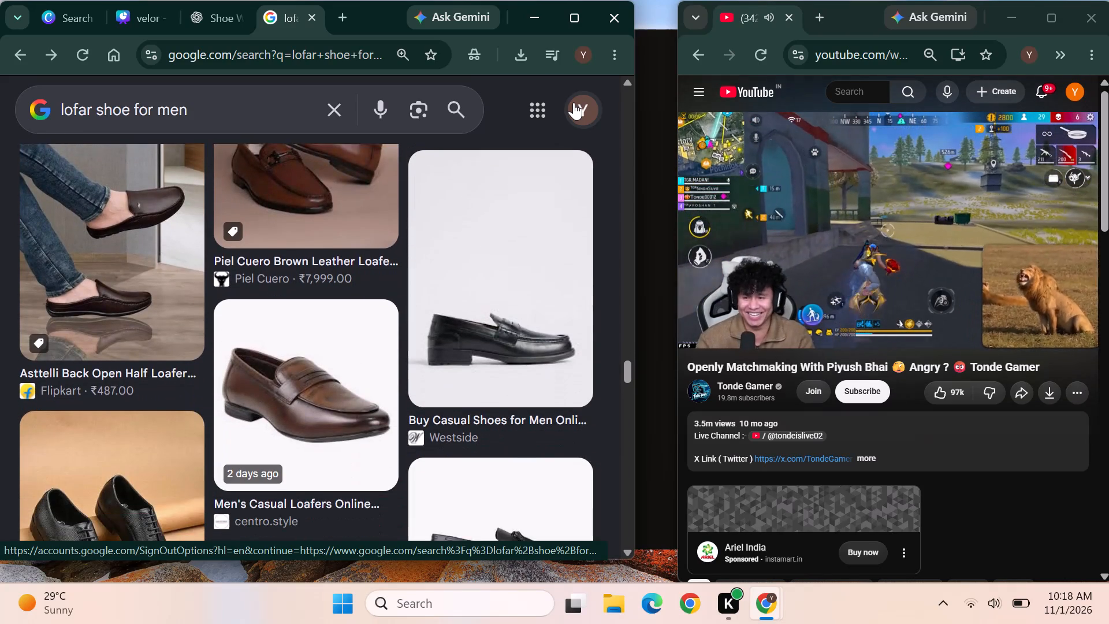
pyautogui.press('Down')
pyautogui.press('Down')
pyautogui.press('Down')
pyautogui.press('Down')
pyautogui.press('Down')
pyautogui.press('Down')
pyautogui.press('Down')
pyautogui.press('Down')
pyautogui.press('Down')
pyautogui.press('Down')
pyautogui.press('Down')
pyautogui.press('Down')
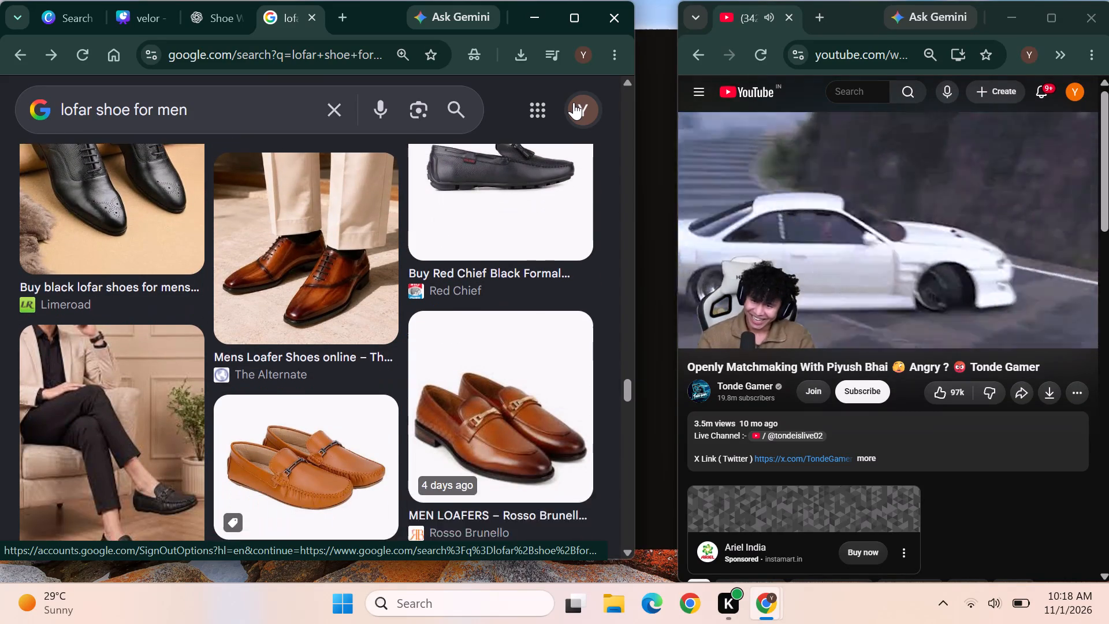
pyautogui.press('Down')
pyautogui.press('Down')
pyautogui.press('Down')
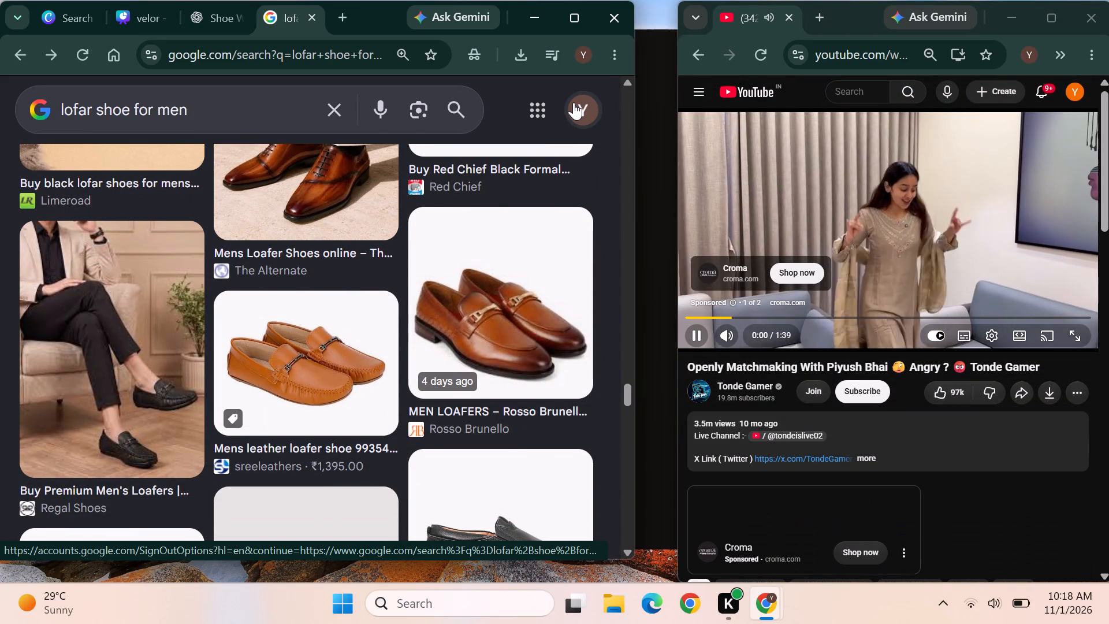
pyautogui.press('Up')
pyautogui.press('Up')
pyautogui.press('Up')
pyautogui.press('Up')
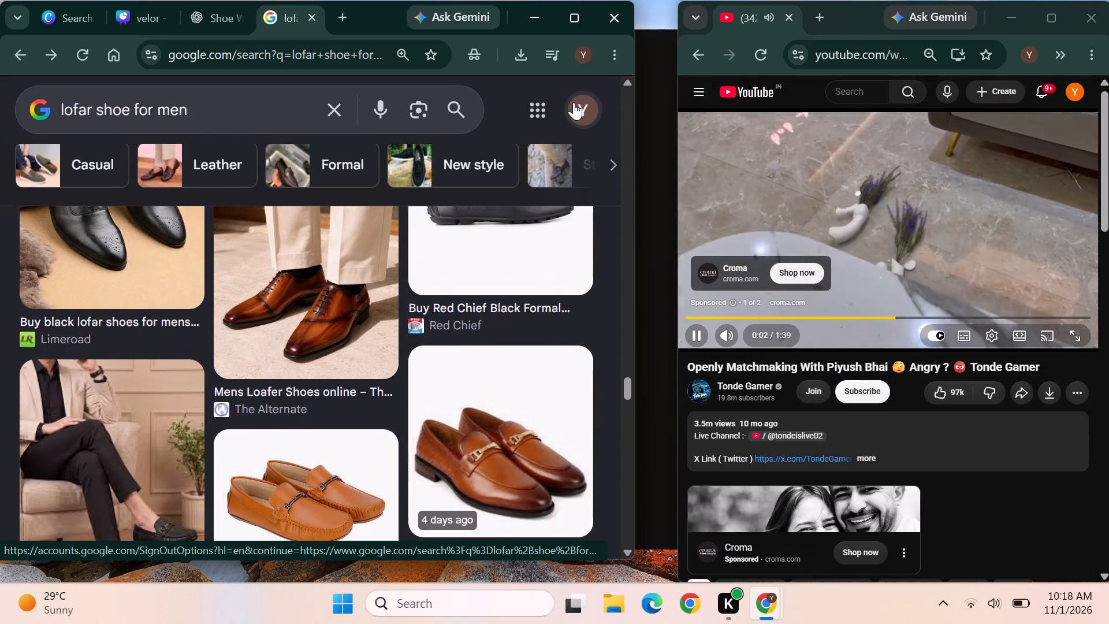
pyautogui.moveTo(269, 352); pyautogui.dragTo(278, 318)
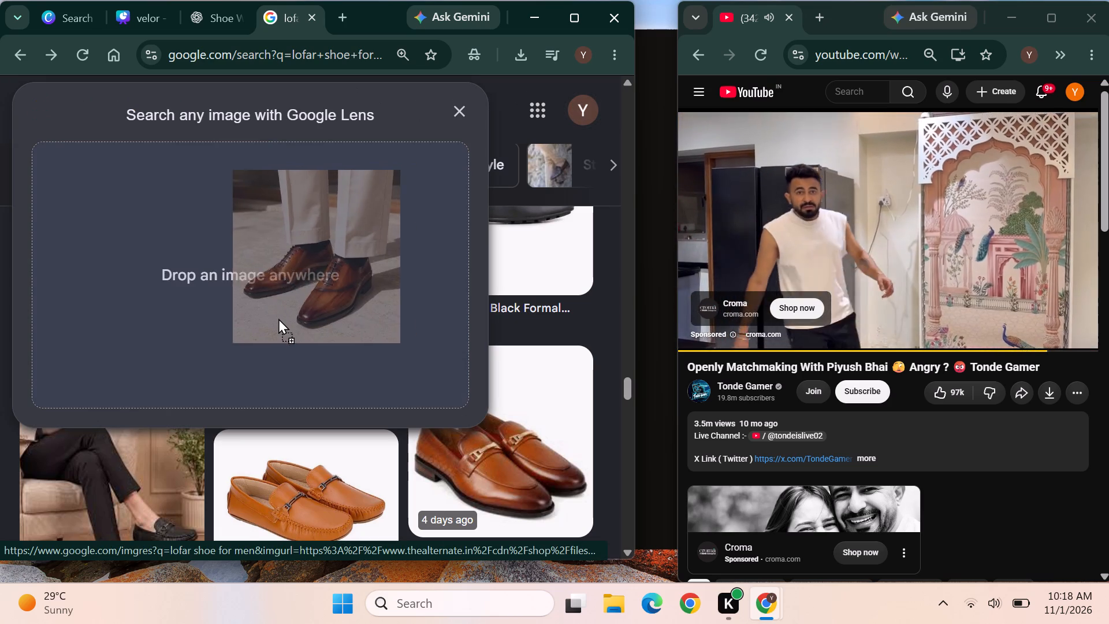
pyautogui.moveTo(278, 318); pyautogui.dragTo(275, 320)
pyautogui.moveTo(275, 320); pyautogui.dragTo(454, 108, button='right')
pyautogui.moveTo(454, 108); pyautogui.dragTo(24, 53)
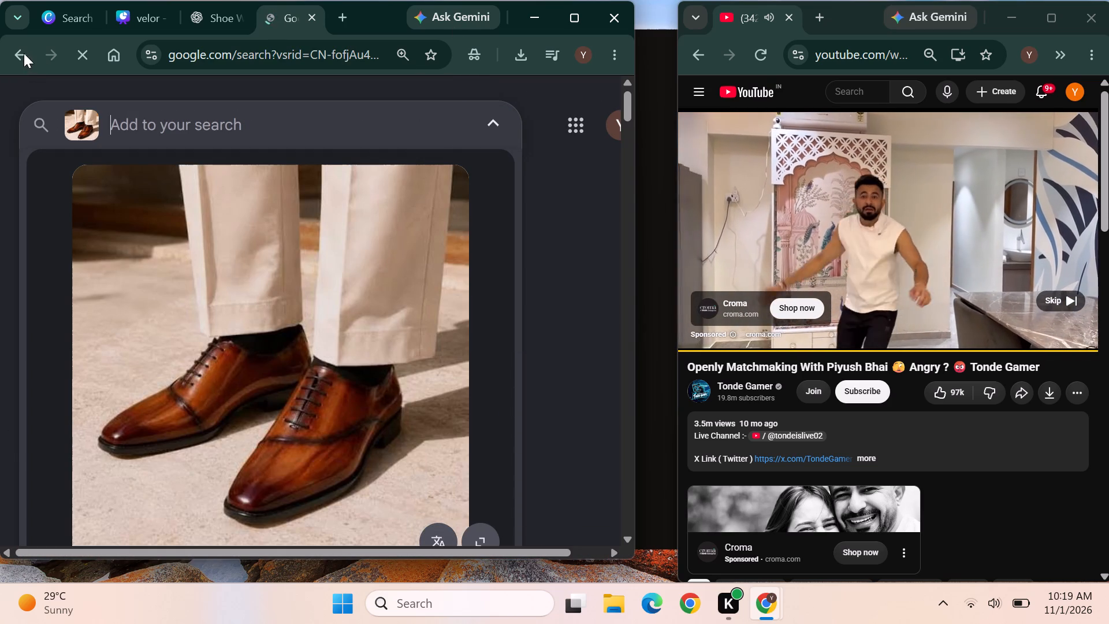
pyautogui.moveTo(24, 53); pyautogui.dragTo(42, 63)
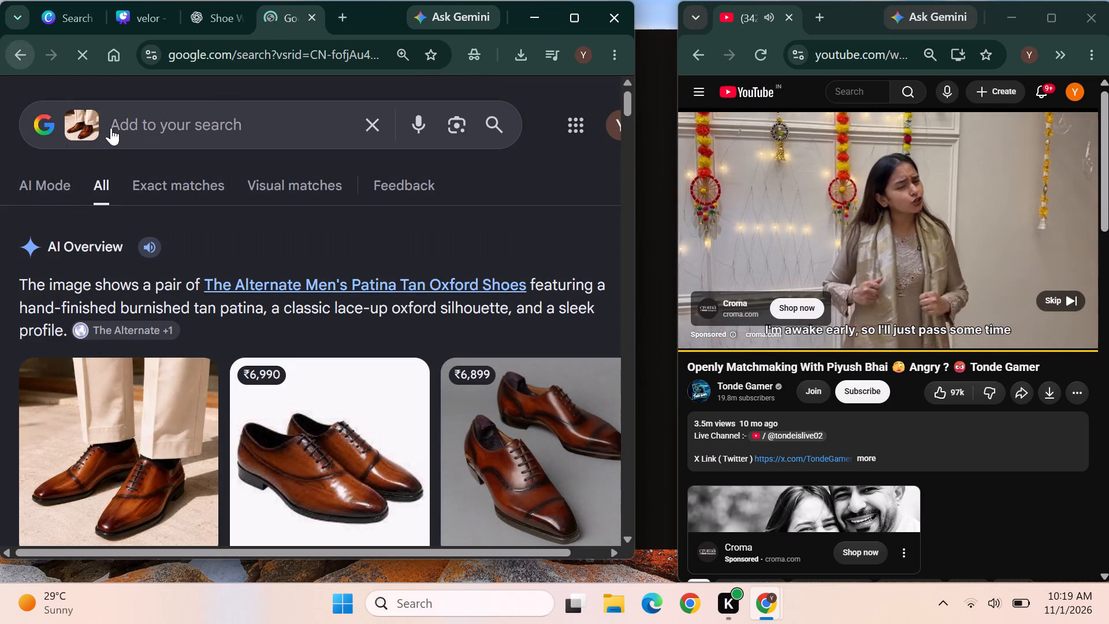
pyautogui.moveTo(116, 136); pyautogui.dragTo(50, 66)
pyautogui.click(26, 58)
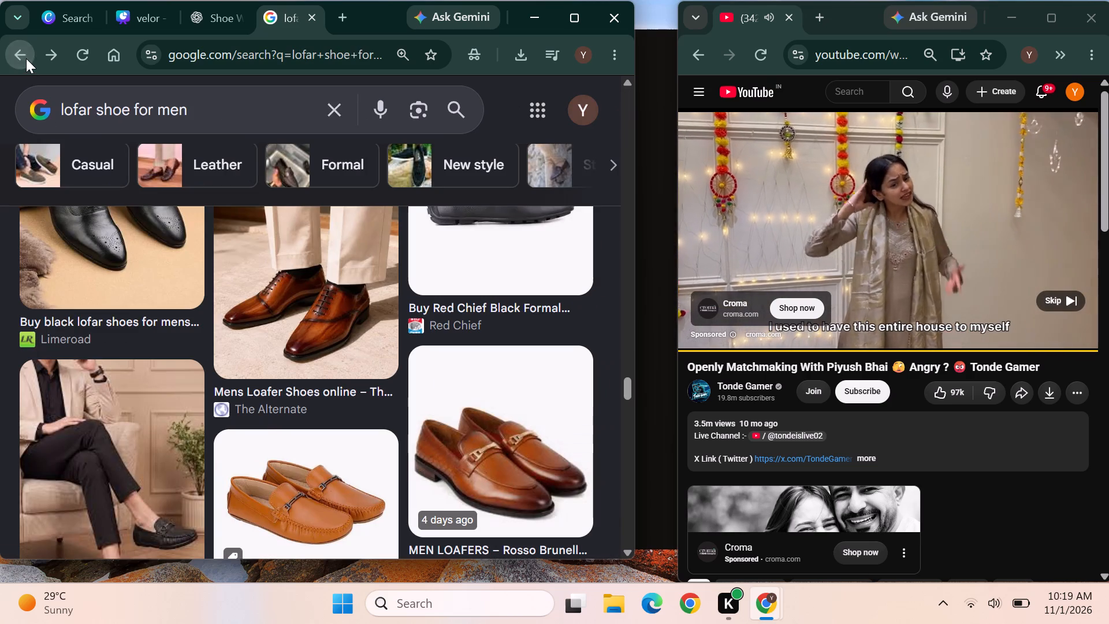
# Bring The Alternate's brown lace-up shoe photo into Canva page 4 and place it above the OUR BEST SELLER heading.
pyautogui.moveTo(317, 302); pyautogui.dragTo(159, 4)
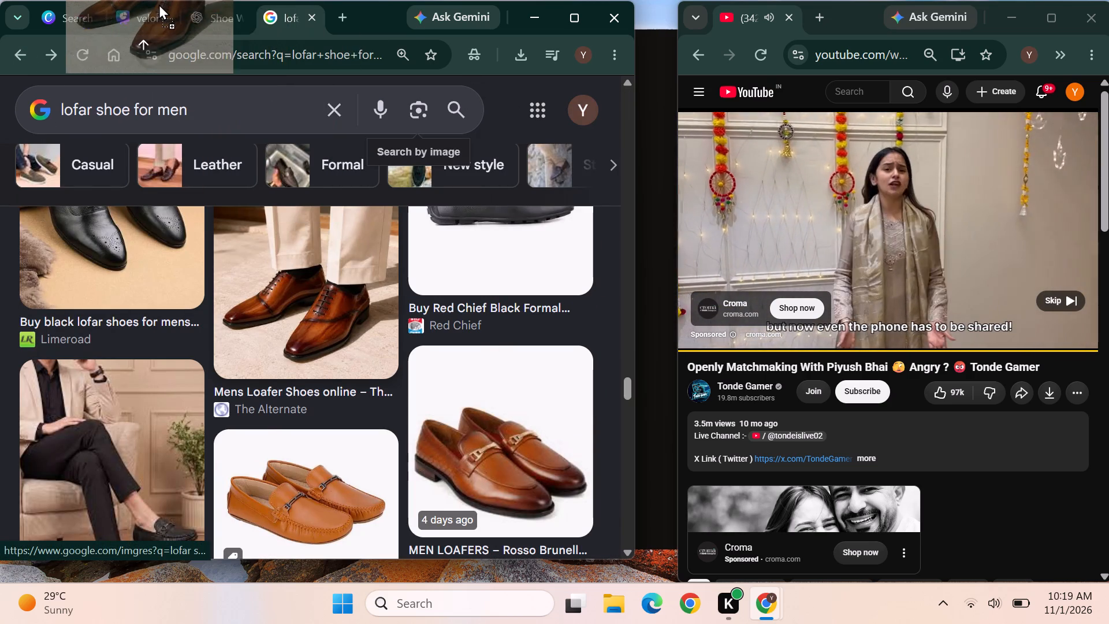
pyautogui.moveTo(159, 4); pyautogui.dragTo(401, 341)
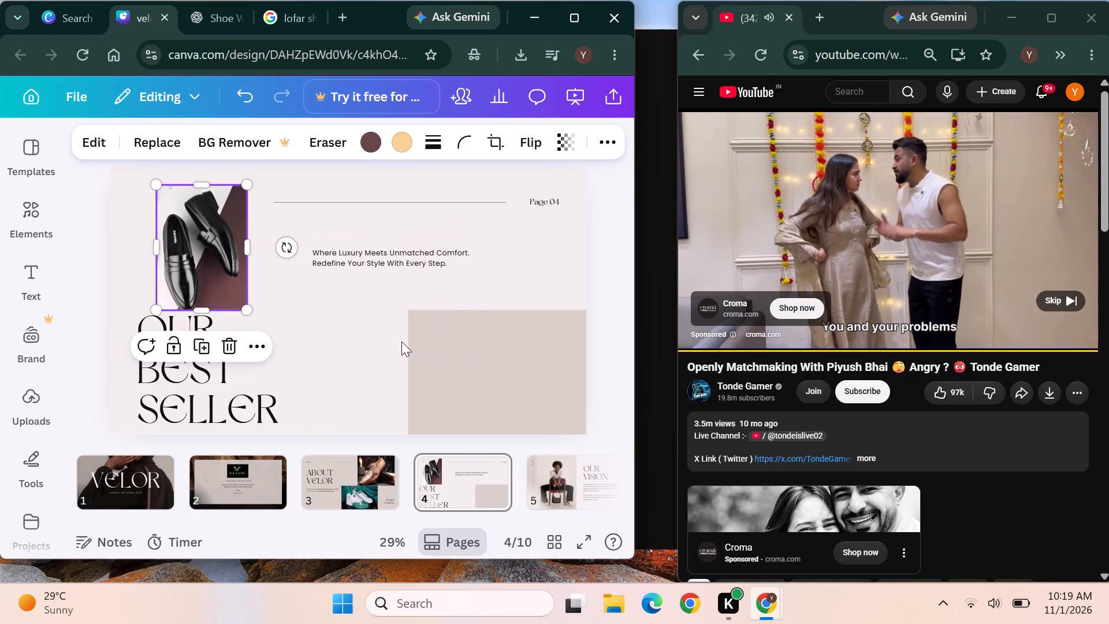
pyautogui.moveTo(356, 332); pyautogui.dragTo(213, 239)
# Shift the black loafer photo and the OUR BEST SELLER heading together slightly up and to the left.
pyautogui.moveTo(327, 334); pyautogui.dragTo(219, 295)
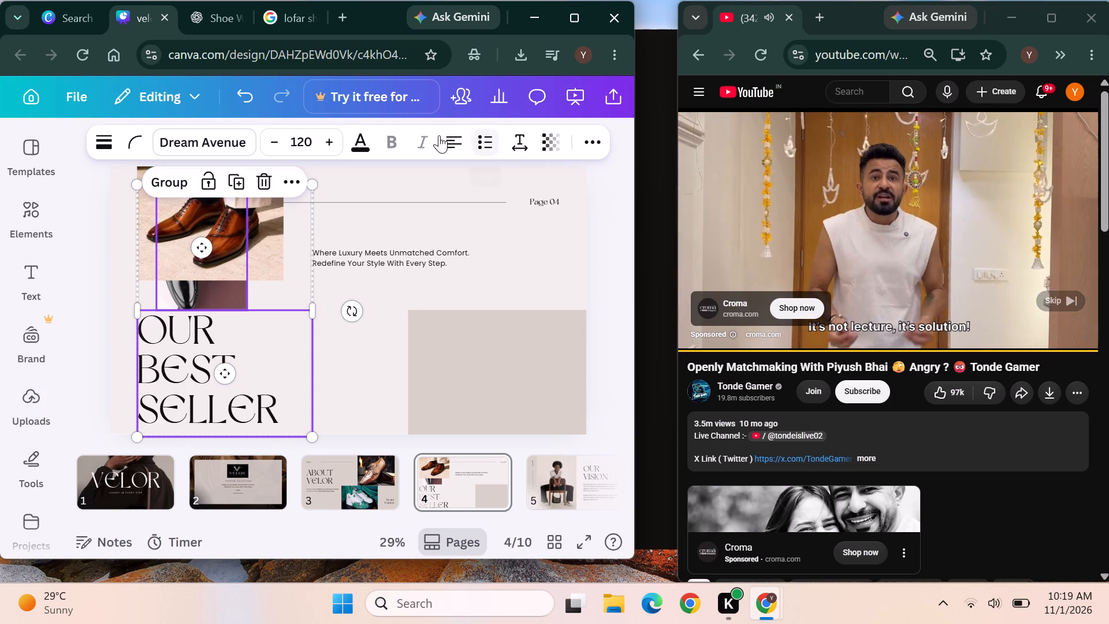
pyautogui.tripleClick(213, 288)
pyautogui.moveTo(212, 288); pyautogui.dragTo(198, 278)
pyautogui.click(199, 284)
pyautogui.click(199, 285)
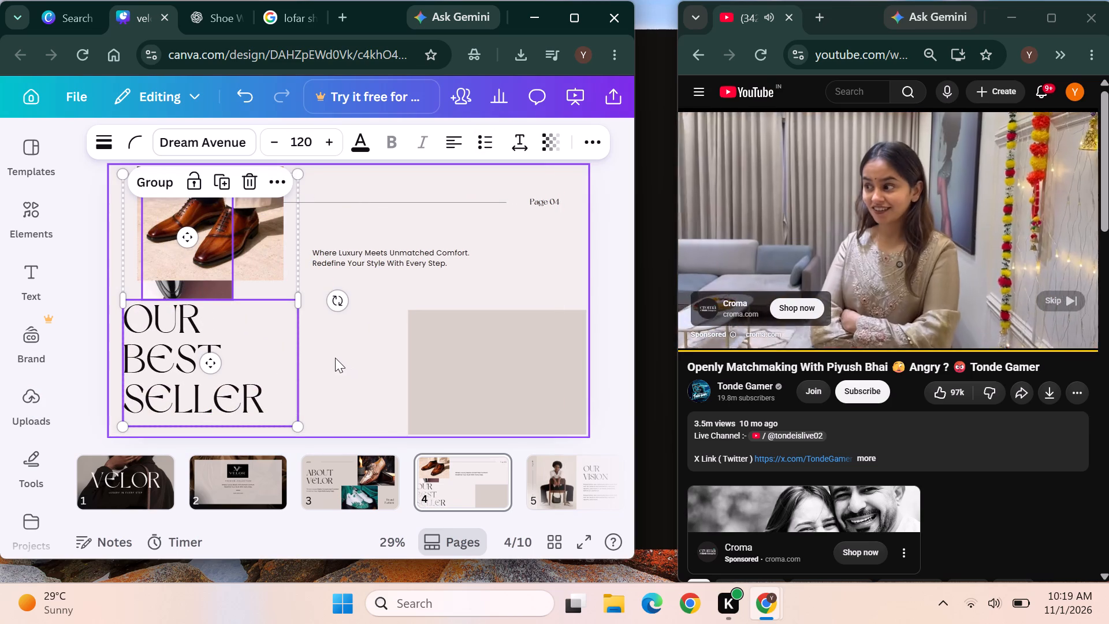
pyautogui.doubleClick(296, 178)
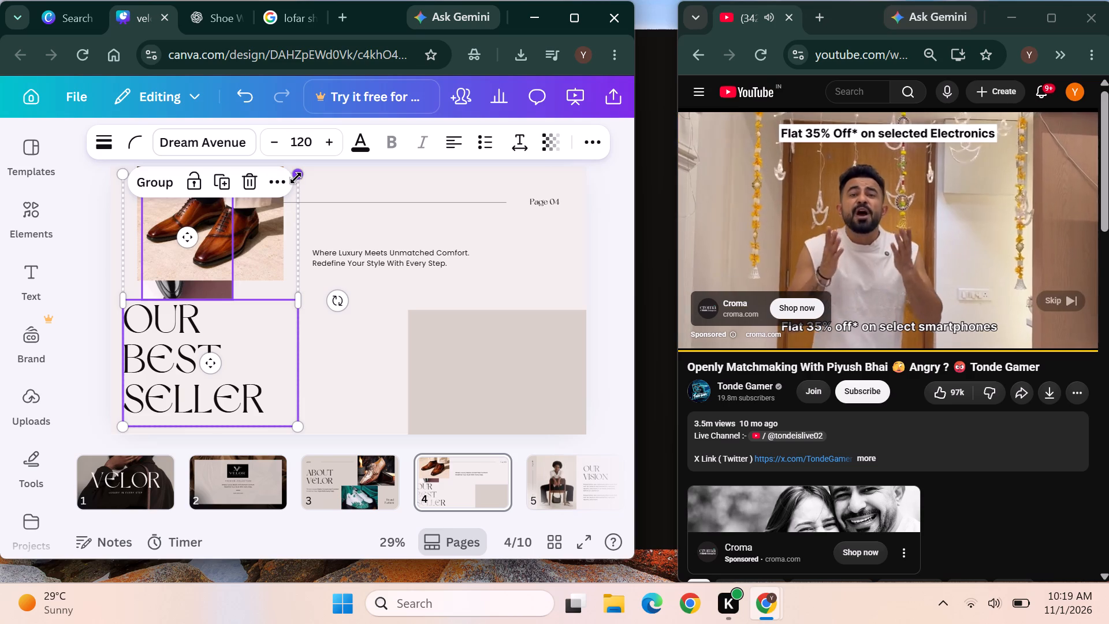
pyautogui.click(296, 184)
pyautogui.moveTo(296, 184); pyautogui.dragTo(296, 192)
pyautogui.click(296, 194)
pyautogui.moveTo(296, 195); pyautogui.dragTo(296, 201)
pyautogui.click(296, 202)
pyautogui.moveTo(295, 210); pyautogui.dragTo(294, 226)
pyautogui.click(293, 228)
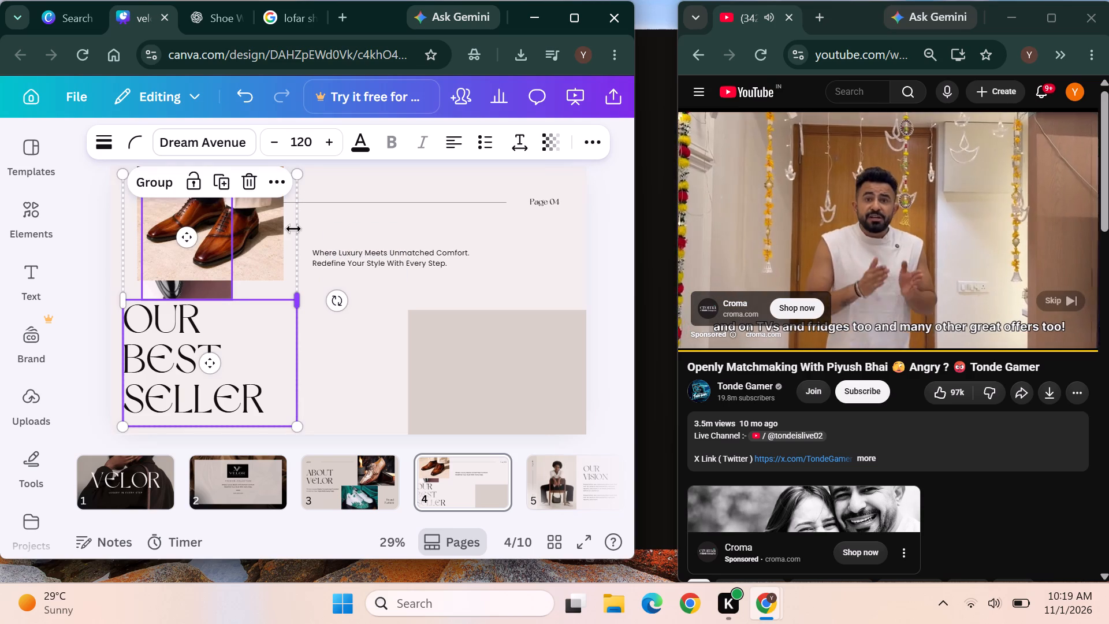
pyautogui.doubleClick(298, 229)
pyautogui.click(366, 341)
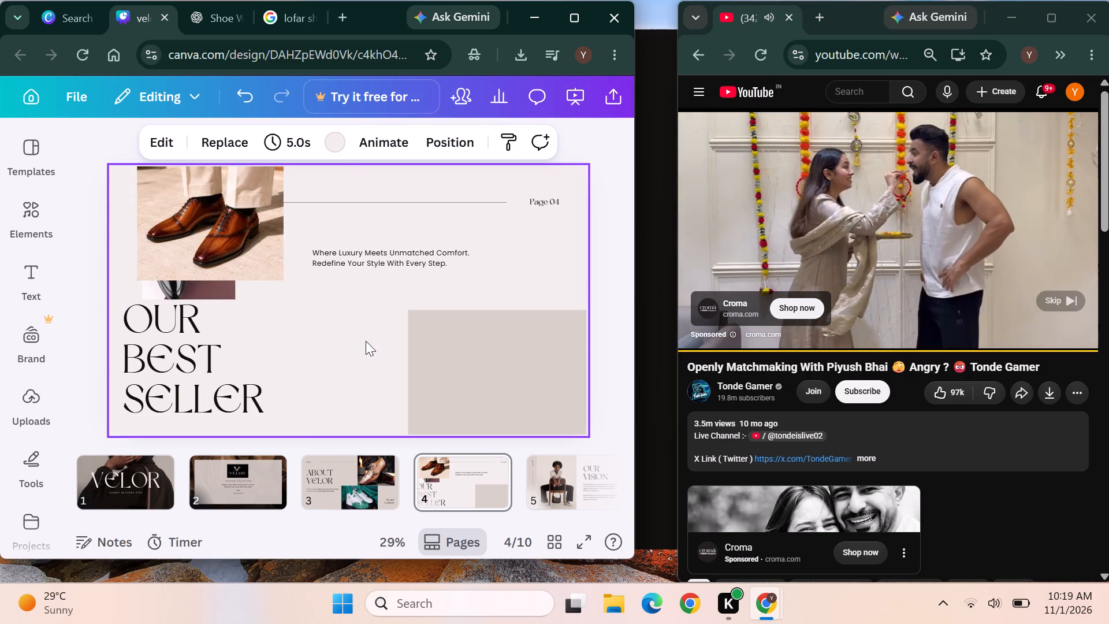
# Move the black loafer photo below the paragraph so it overlaps the beige block's left edge.
pyautogui.moveTo(197, 287); pyautogui.dragTo(422, 395)
pyautogui.moveTo(433, 404); pyautogui.dragTo(490, 454)
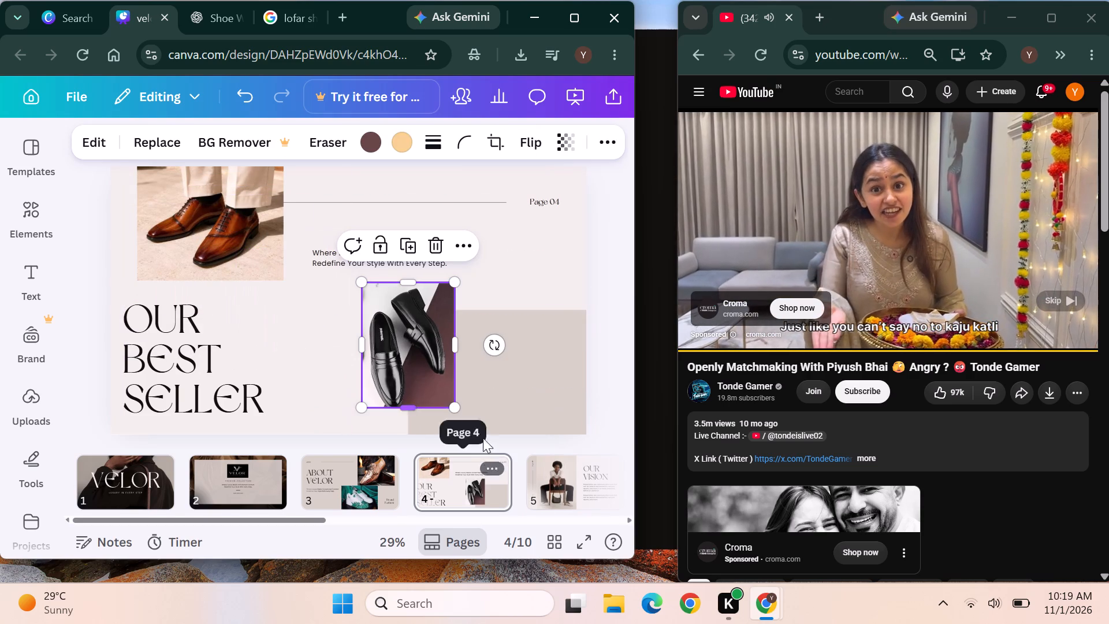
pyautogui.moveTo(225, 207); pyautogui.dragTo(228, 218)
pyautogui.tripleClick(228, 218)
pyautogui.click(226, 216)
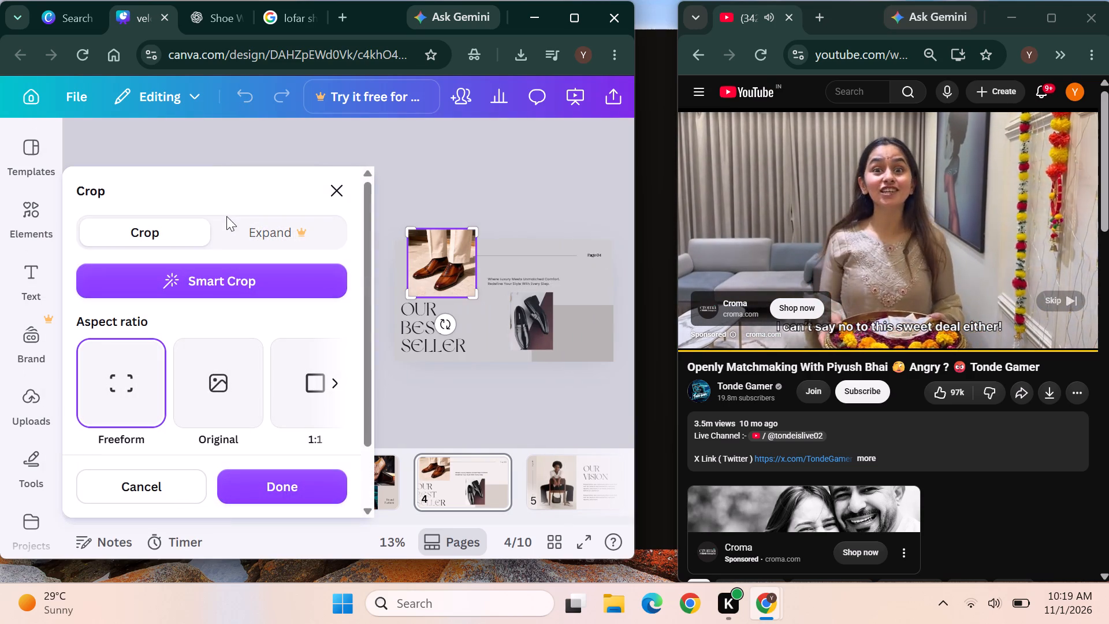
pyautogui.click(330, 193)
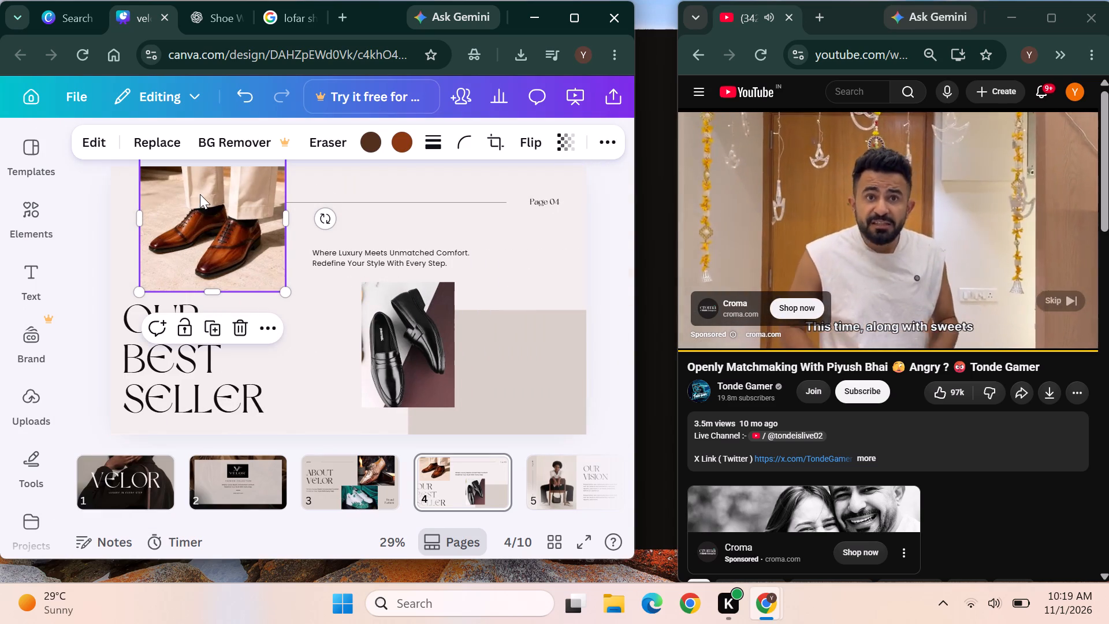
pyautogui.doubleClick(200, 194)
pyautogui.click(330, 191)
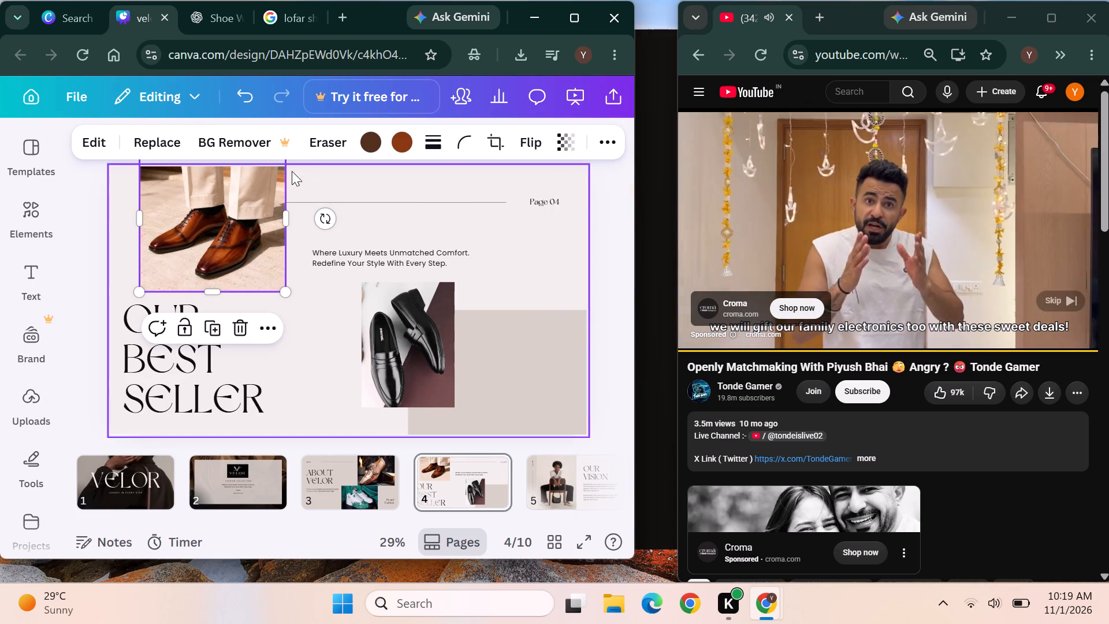
# Move the brown lace-up shoe photo down fully onto page 4 and shrink it slightly from its upper corner.
pyautogui.moveTo(240, 191); pyautogui.dragTo(239, 222)
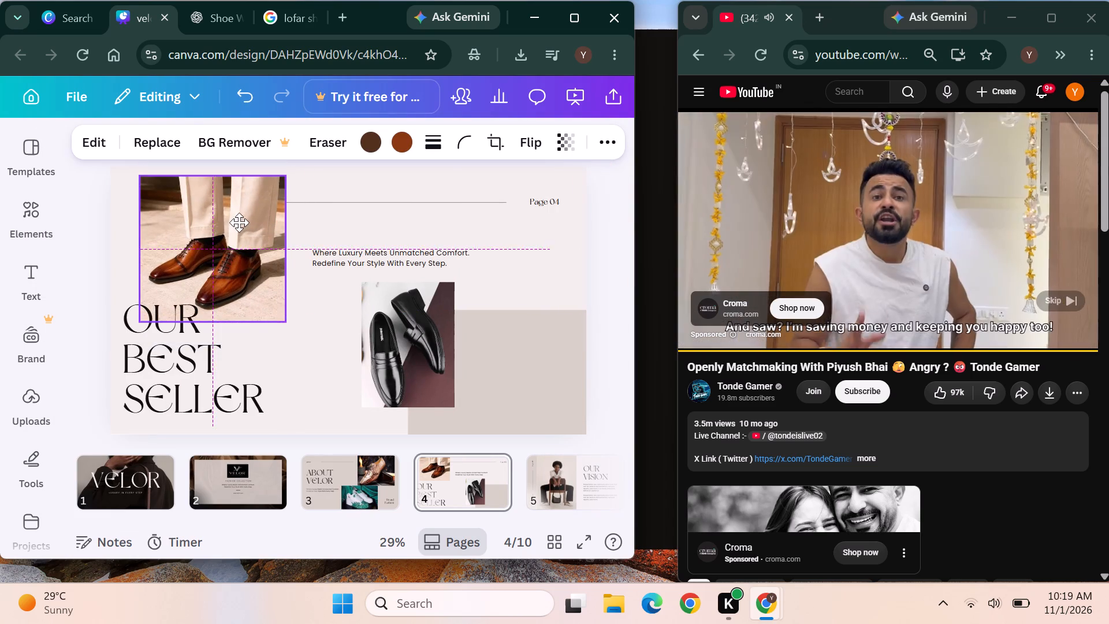
pyautogui.moveTo(239, 222); pyautogui.dragTo(239, 223)
pyautogui.click(239, 223)
pyautogui.click(277, 180)
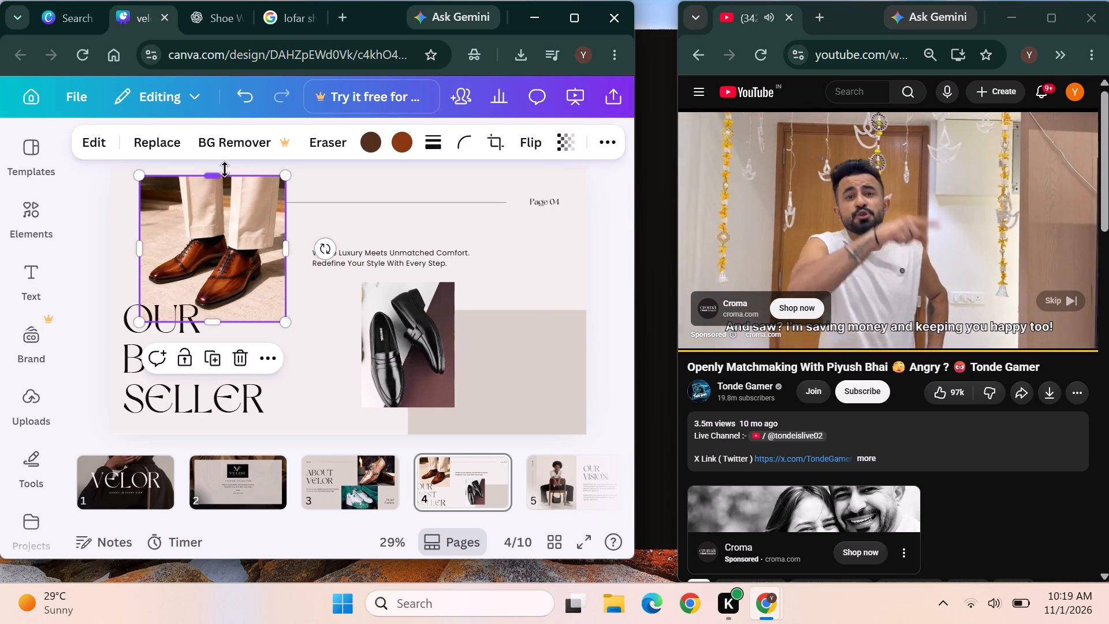
pyautogui.click(293, 178)
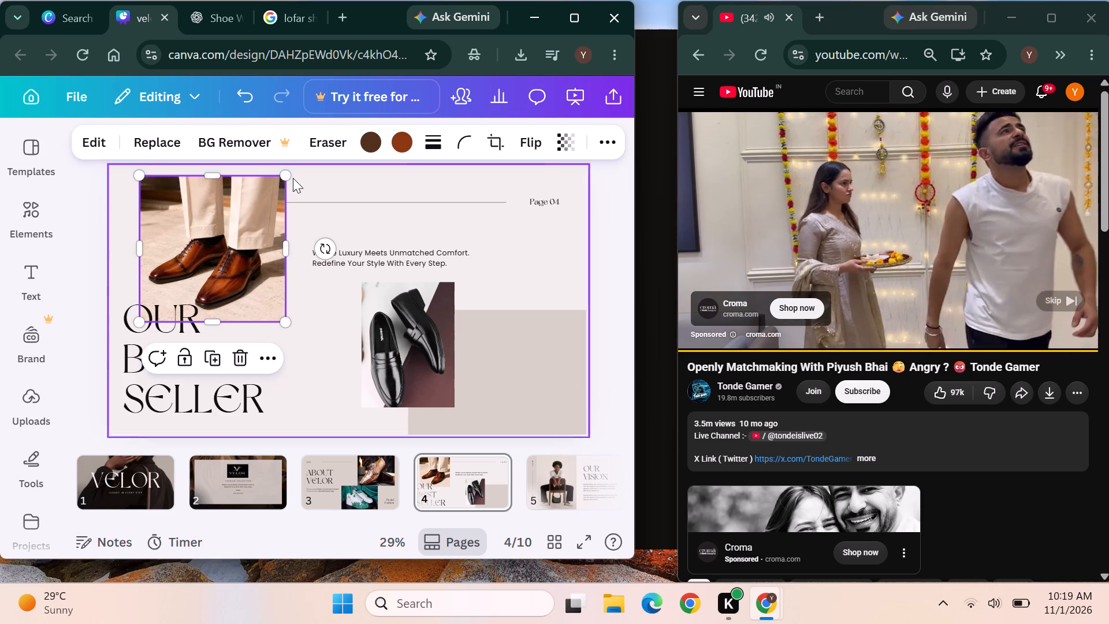
pyautogui.click(277, 175)
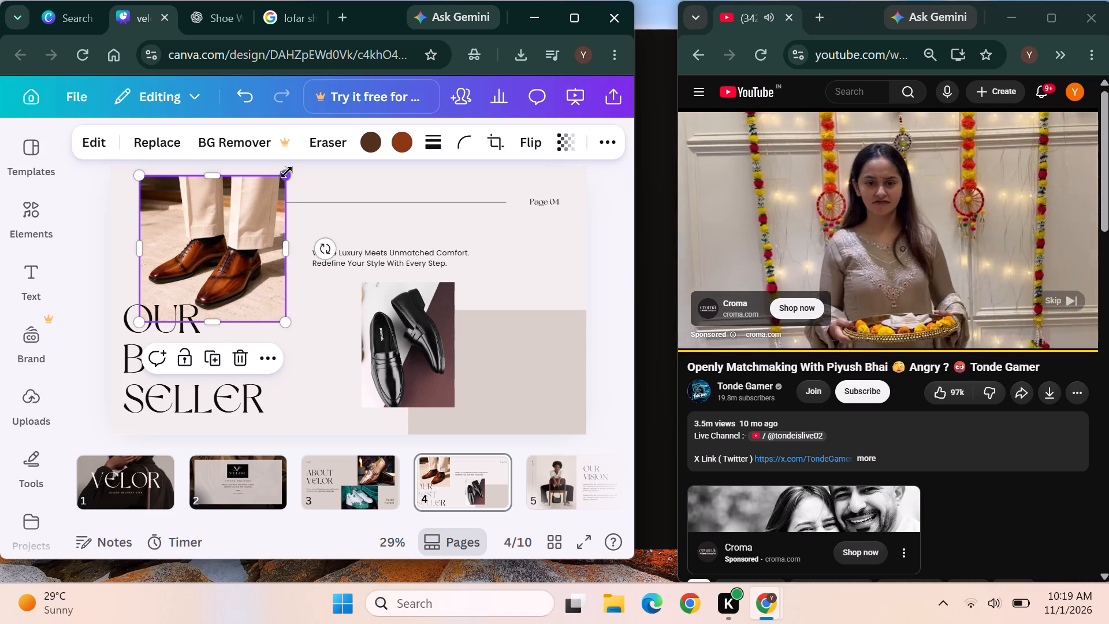
pyautogui.tripleClick(286, 172)
pyautogui.moveTo(281, 178); pyautogui.dragTo(267, 192)
pyautogui.doubleClick(267, 192)
pyautogui.click(255, 204)
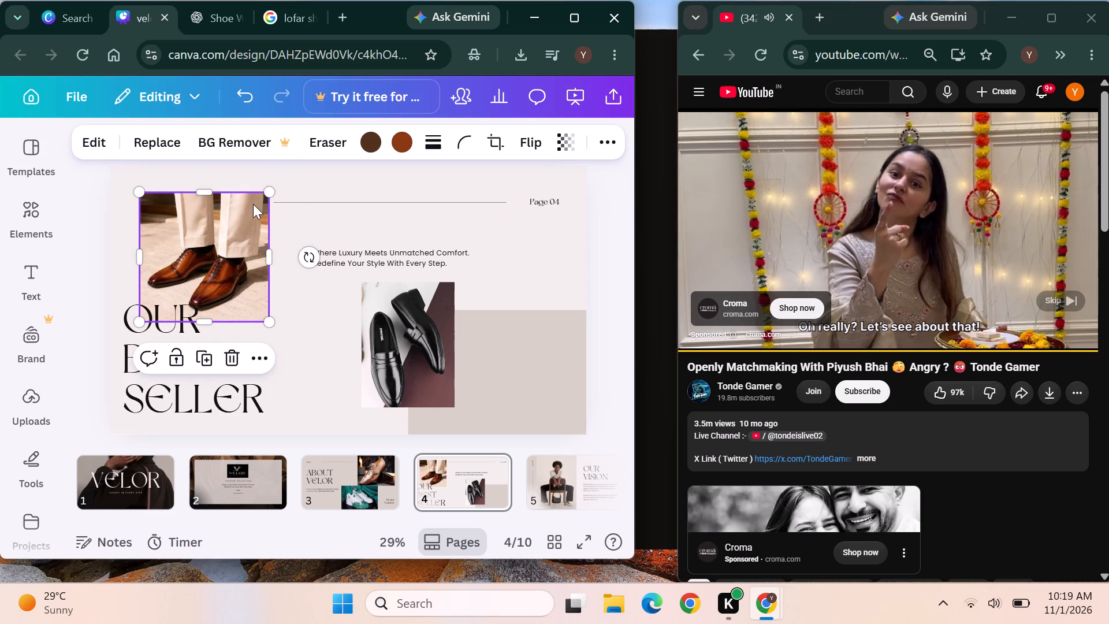
# Nudge the brown lace-up shoe photo up so it sits just above the OUR BEST SELLER heading, then deselect it.
pyautogui.moveTo(223, 236); pyautogui.dragTo(222, 229)
pyautogui.moveTo(222, 227); pyautogui.dragTo(218, 212)
pyautogui.click(218, 212)
pyautogui.tripleClick(215, 207)
pyautogui.click(214, 205)
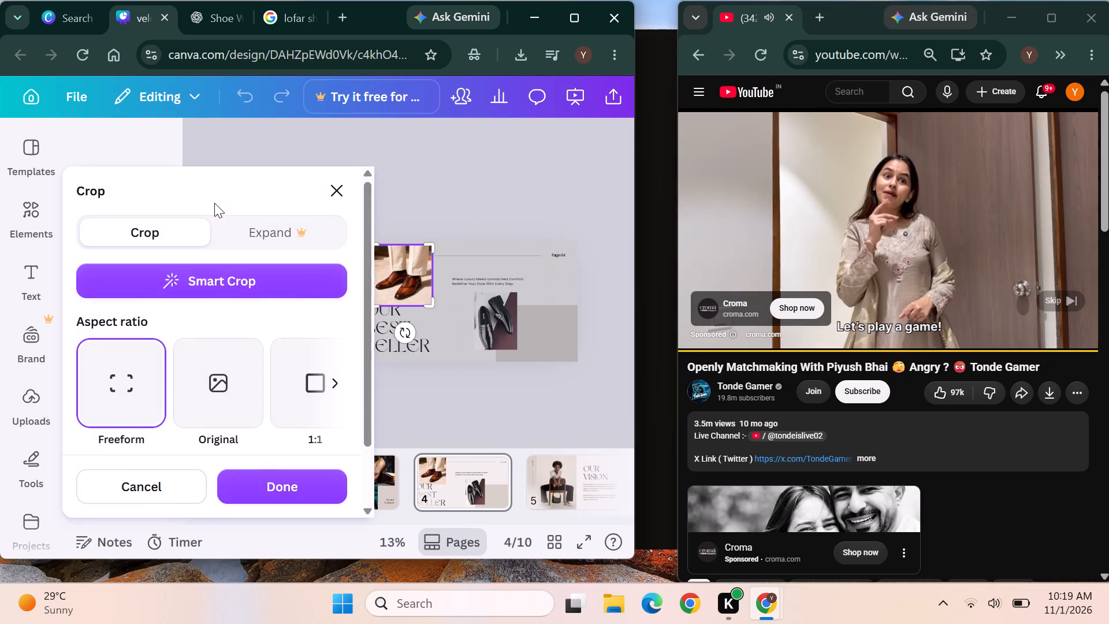
pyautogui.click(329, 187)
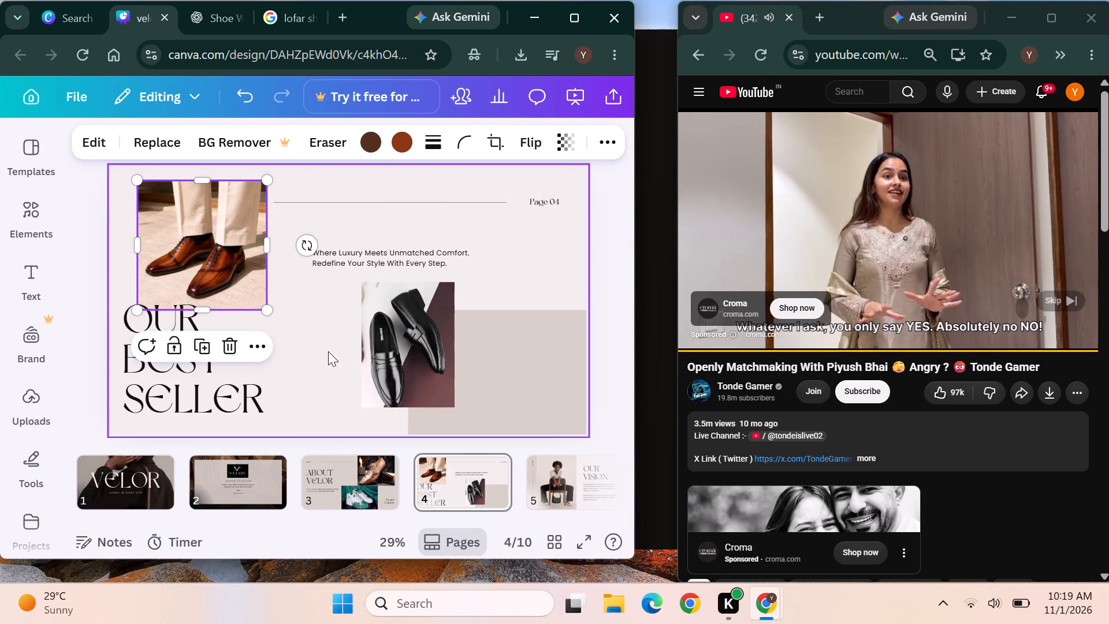
pyautogui.click(328, 351)
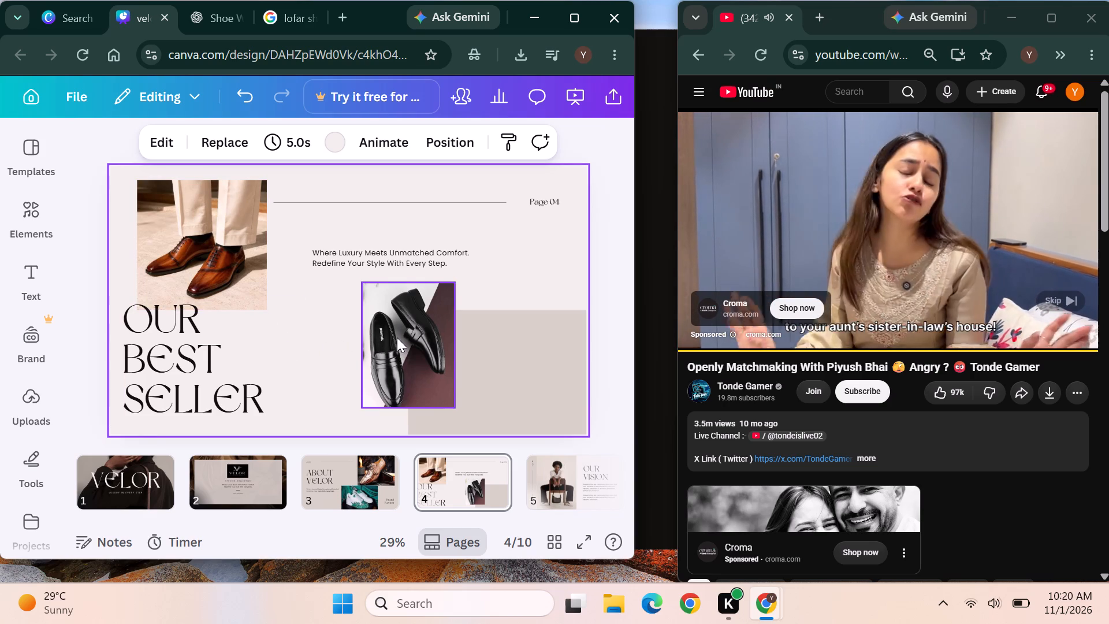
# Browse further down the "lofar shoe for men" image results in Google Images for another men's shoe photo.
pyautogui.click(277, 24)
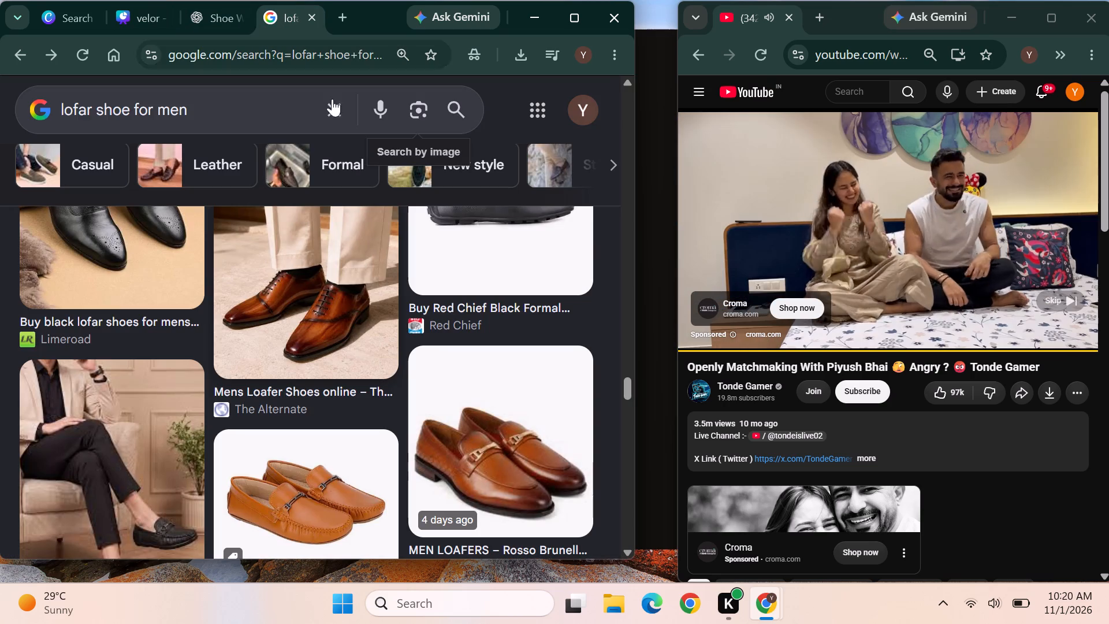
pyautogui.scroll(-4, 379, 312)
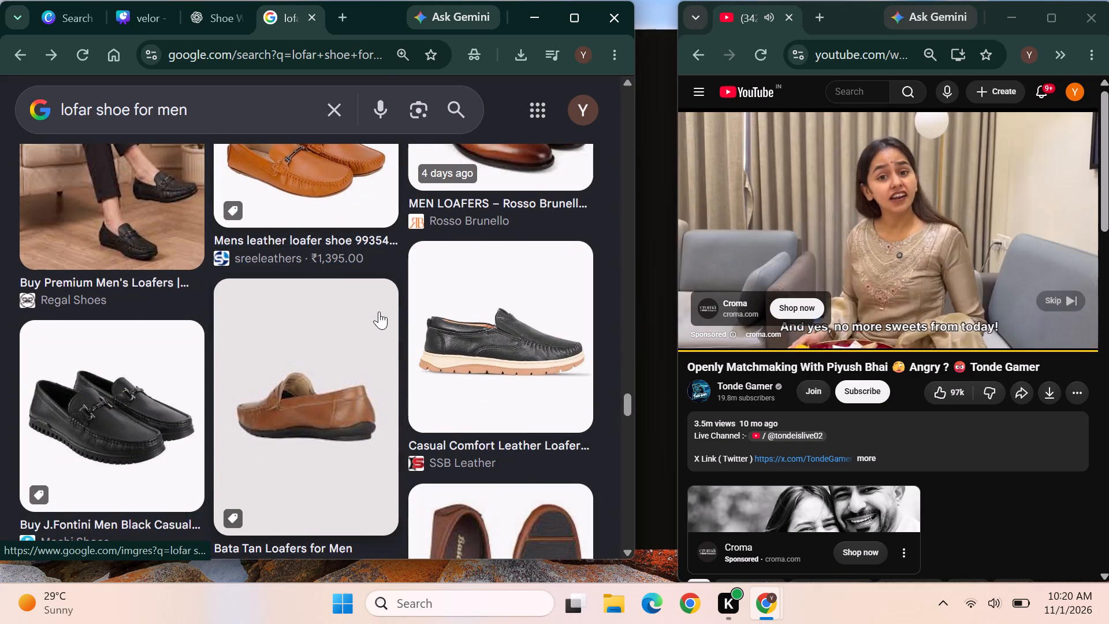
pyautogui.scroll(-4, 379, 311)
pyautogui.scroll(-5, 300, 303)
pyautogui.scroll(6, 300, 302)
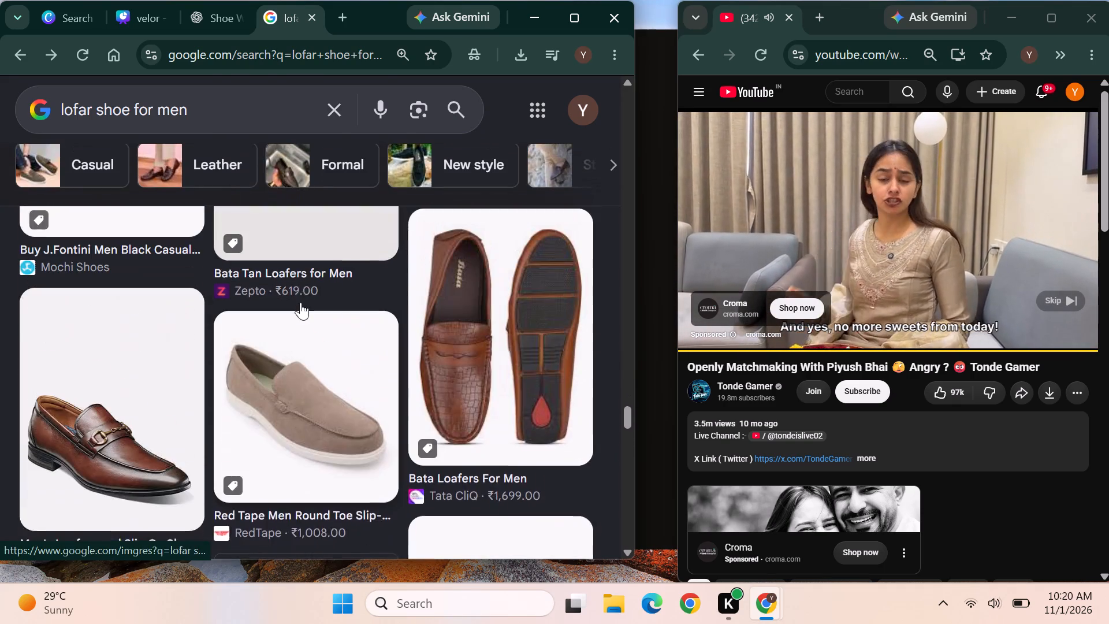
pyautogui.scroll(-9, 300, 302)
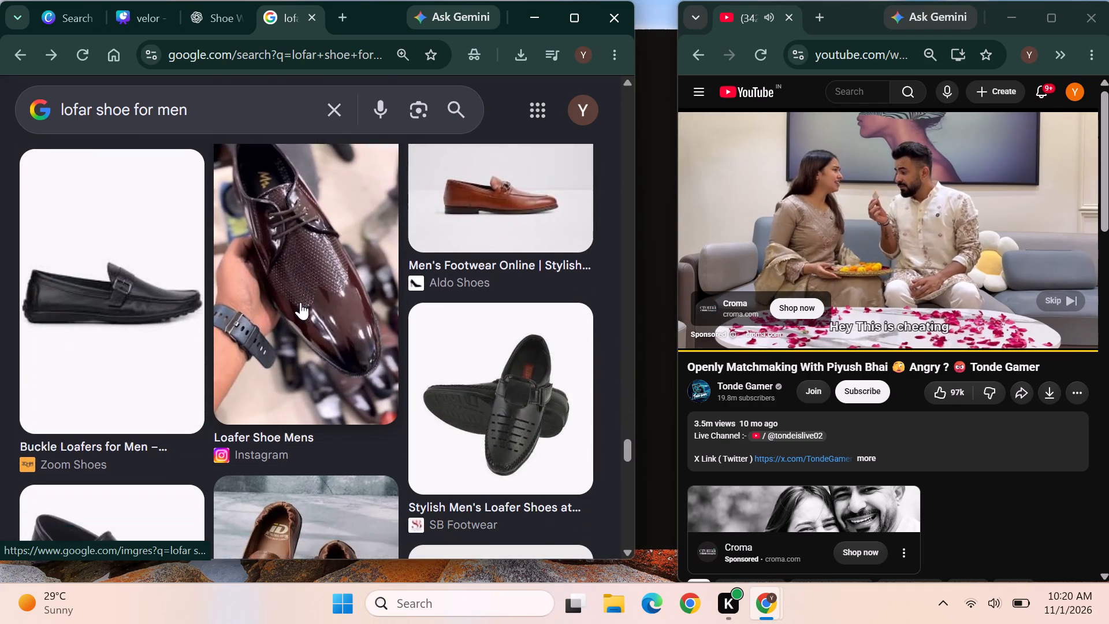
pyautogui.scroll(-7, 300, 302)
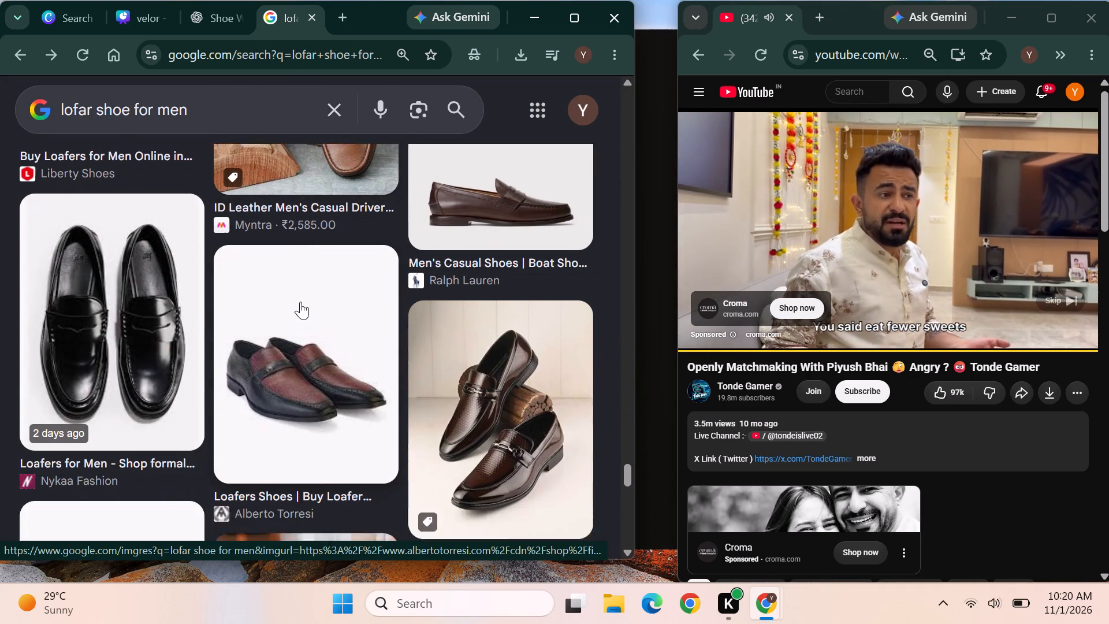
pyautogui.scroll(-1, 300, 302)
pyautogui.scroll(1, 302, 301)
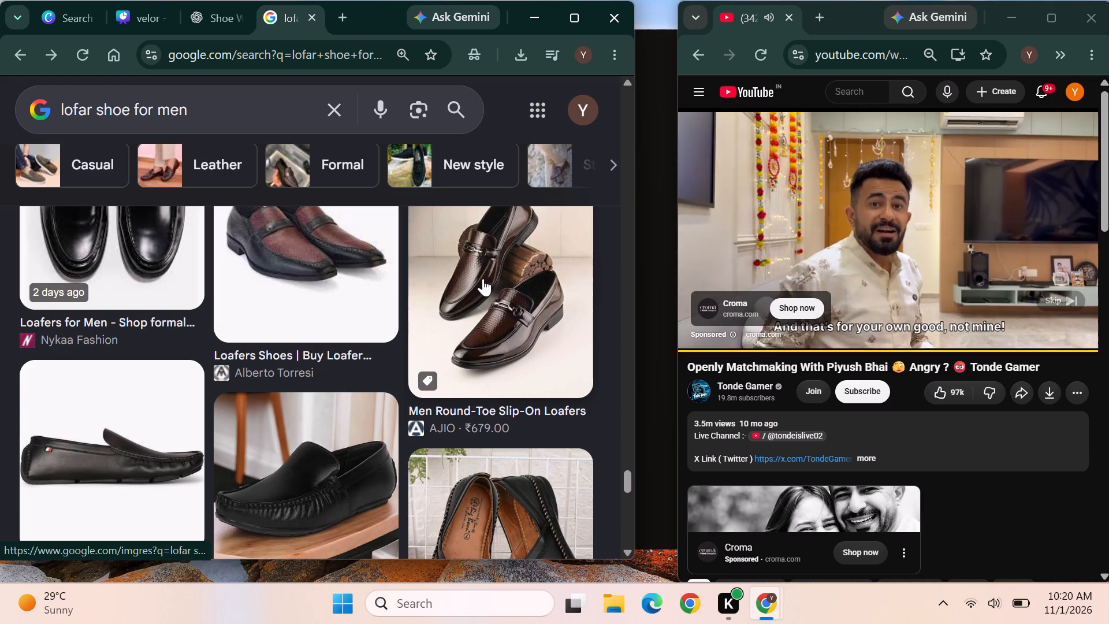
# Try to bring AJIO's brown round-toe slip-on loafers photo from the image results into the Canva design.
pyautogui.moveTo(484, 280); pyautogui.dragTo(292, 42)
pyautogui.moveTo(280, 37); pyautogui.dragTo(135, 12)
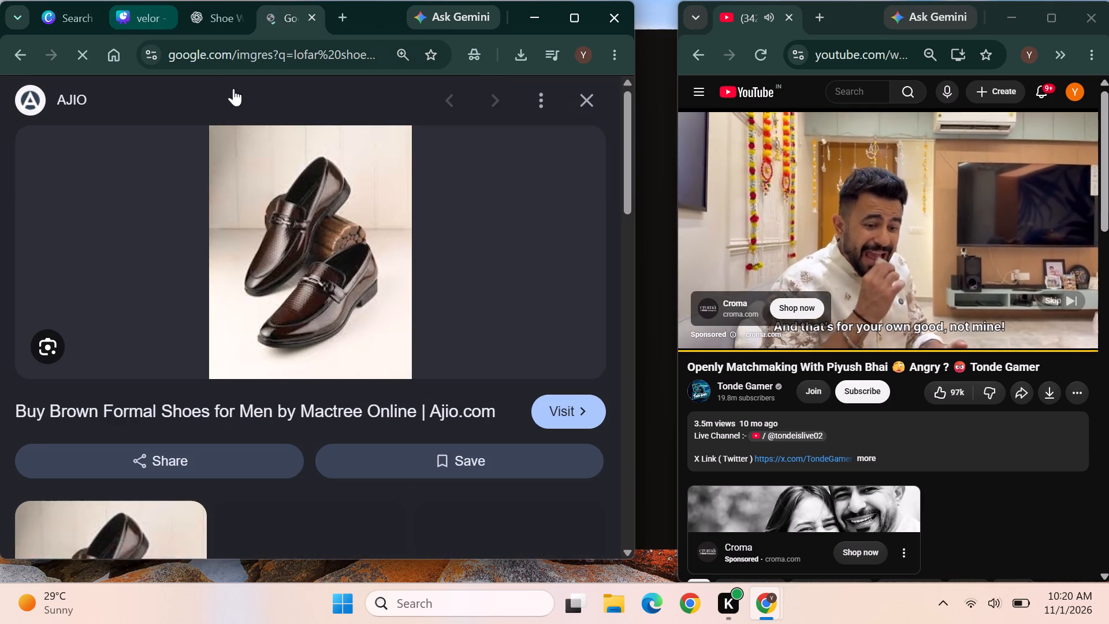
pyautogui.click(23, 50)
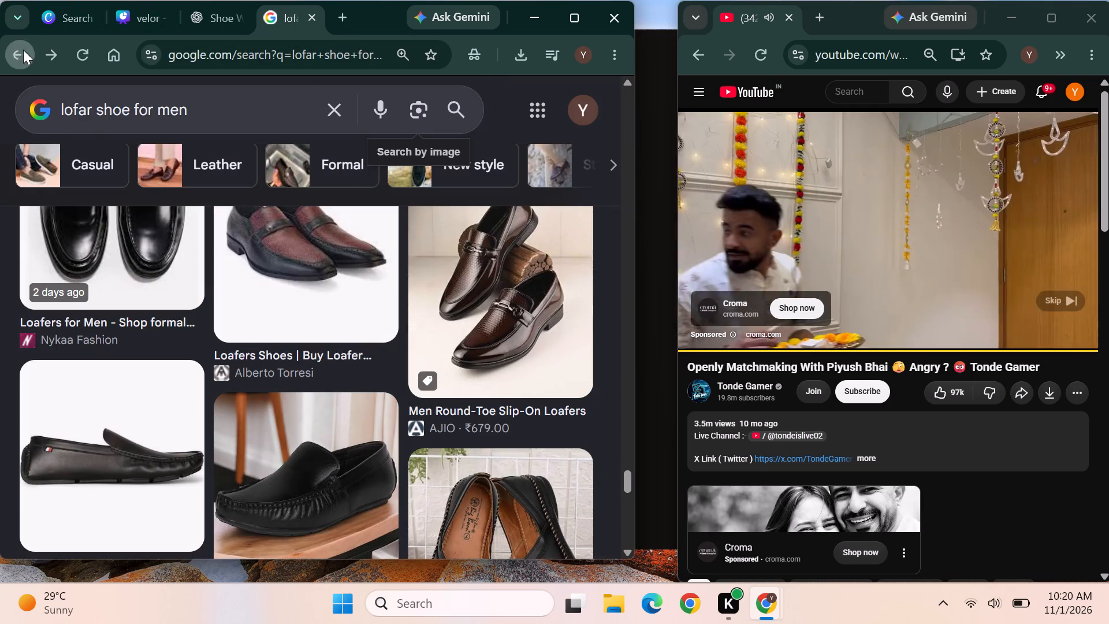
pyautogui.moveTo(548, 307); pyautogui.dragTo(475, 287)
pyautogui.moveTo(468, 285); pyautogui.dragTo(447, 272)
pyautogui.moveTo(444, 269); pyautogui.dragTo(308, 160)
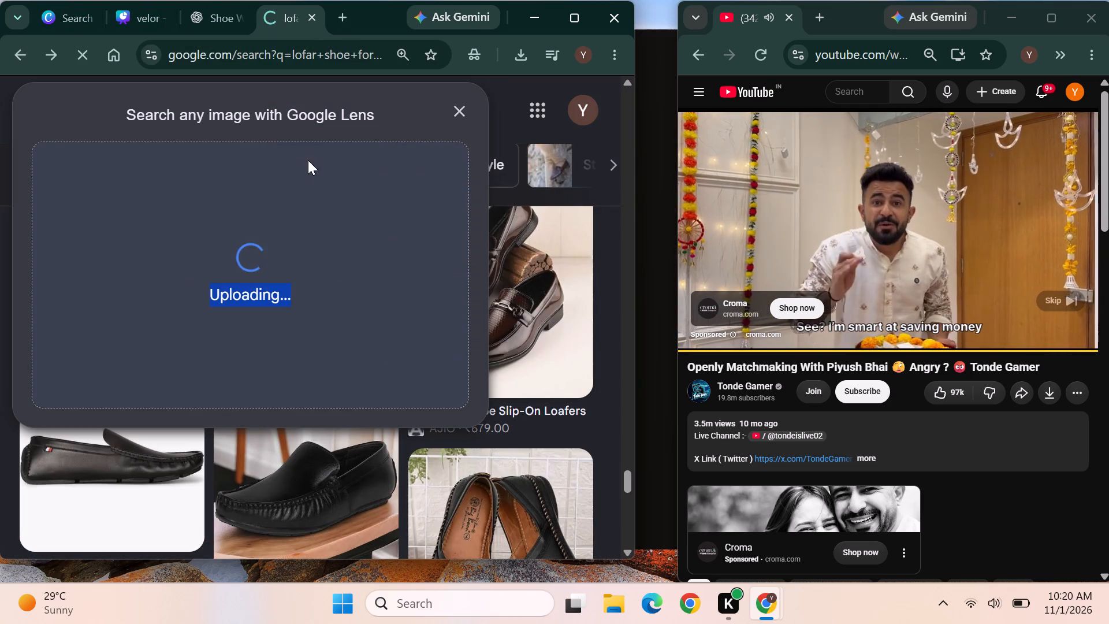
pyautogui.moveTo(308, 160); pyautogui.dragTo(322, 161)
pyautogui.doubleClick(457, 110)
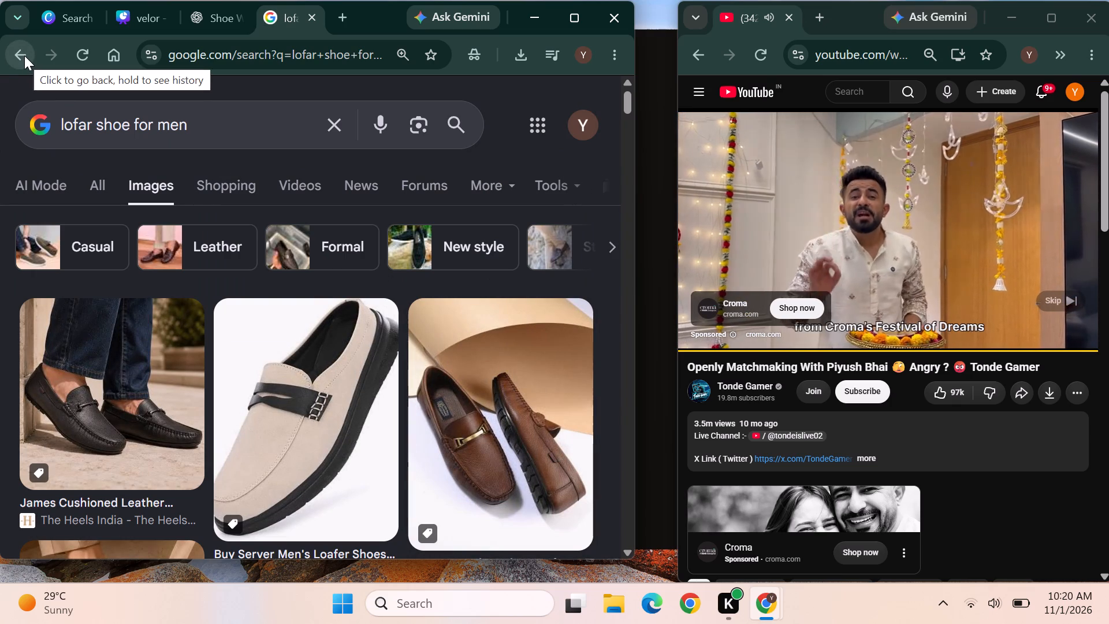
# Look through the "lofar shoe for men" image results again from the start for a suitable loafer photo.
pyautogui.scroll(-8, 140, 144)
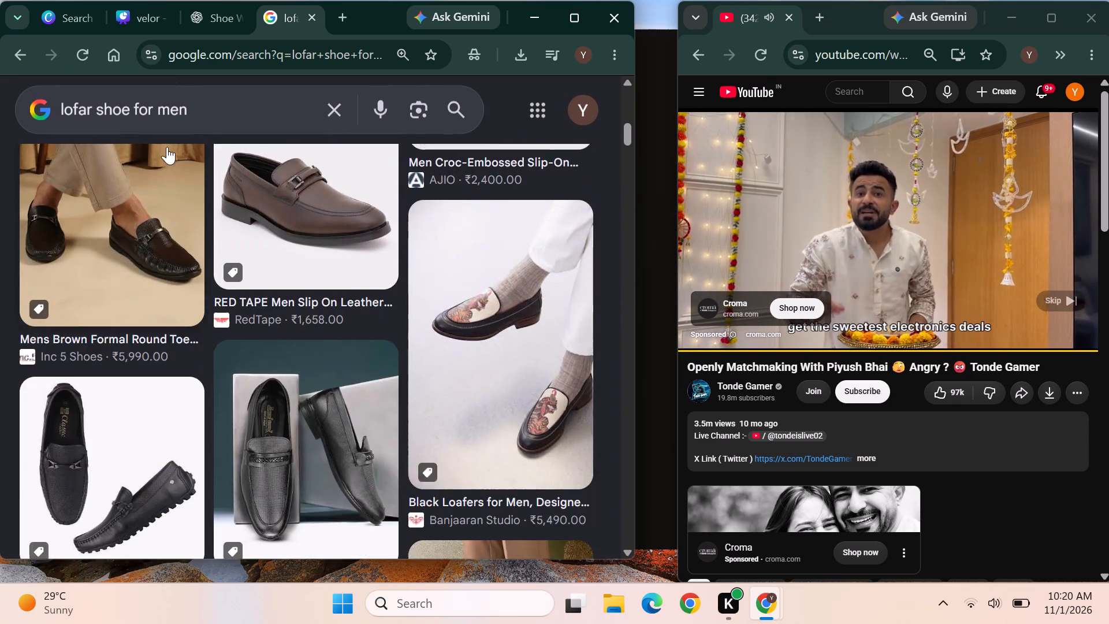
pyautogui.scroll(-13, 221, 172)
pyautogui.scroll(-6, 376, 251)
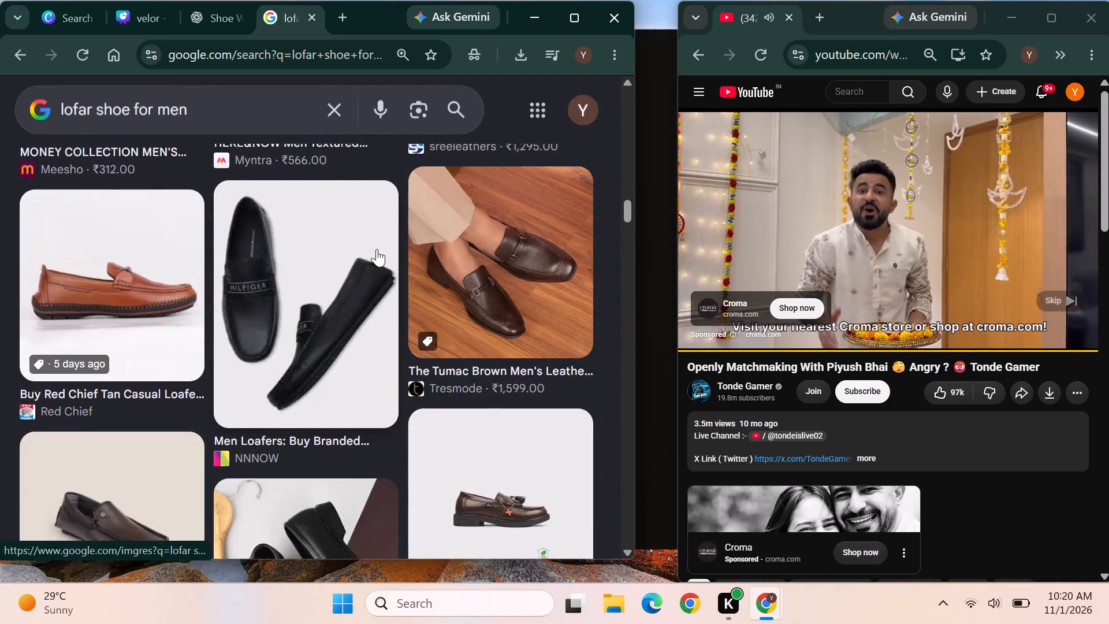
pyautogui.scroll(-7, 377, 249)
pyautogui.scroll(4, 378, 248)
pyautogui.scroll(-5, 378, 248)
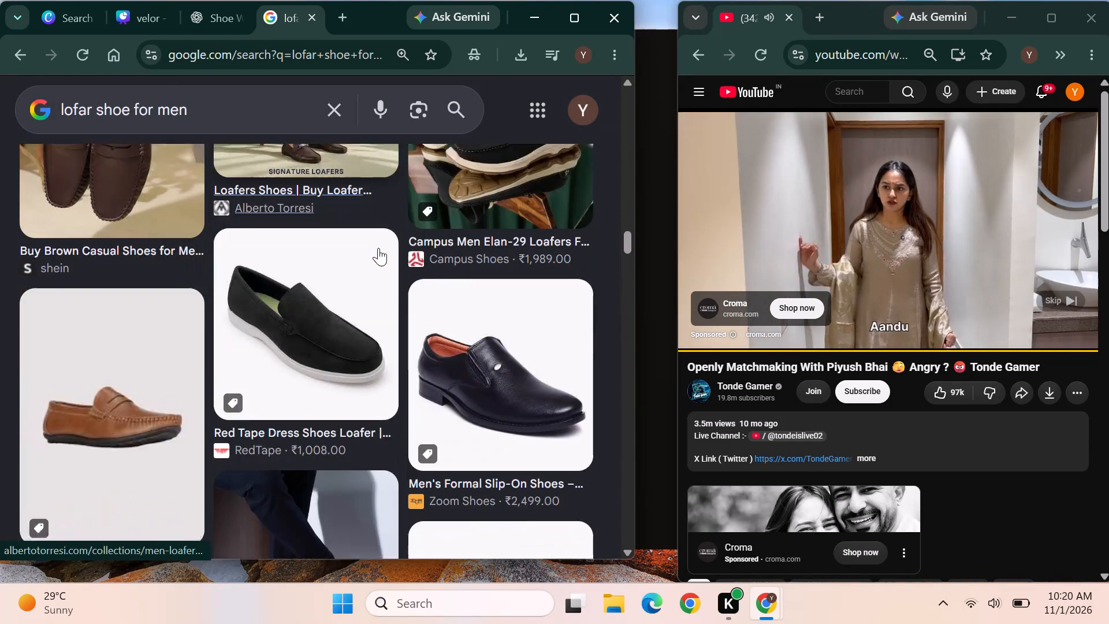
pyautogui.scroll(-9, 378, 247)
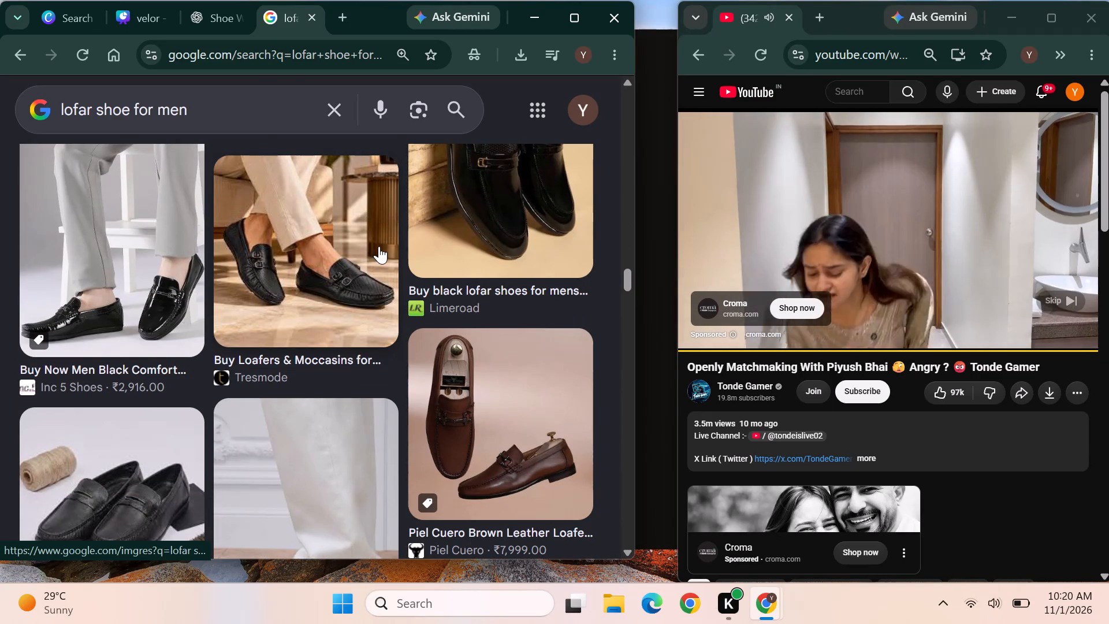
pyautogui.scroll(-6, 379, 246)
pyautogui.scroll(6, 378, 245)
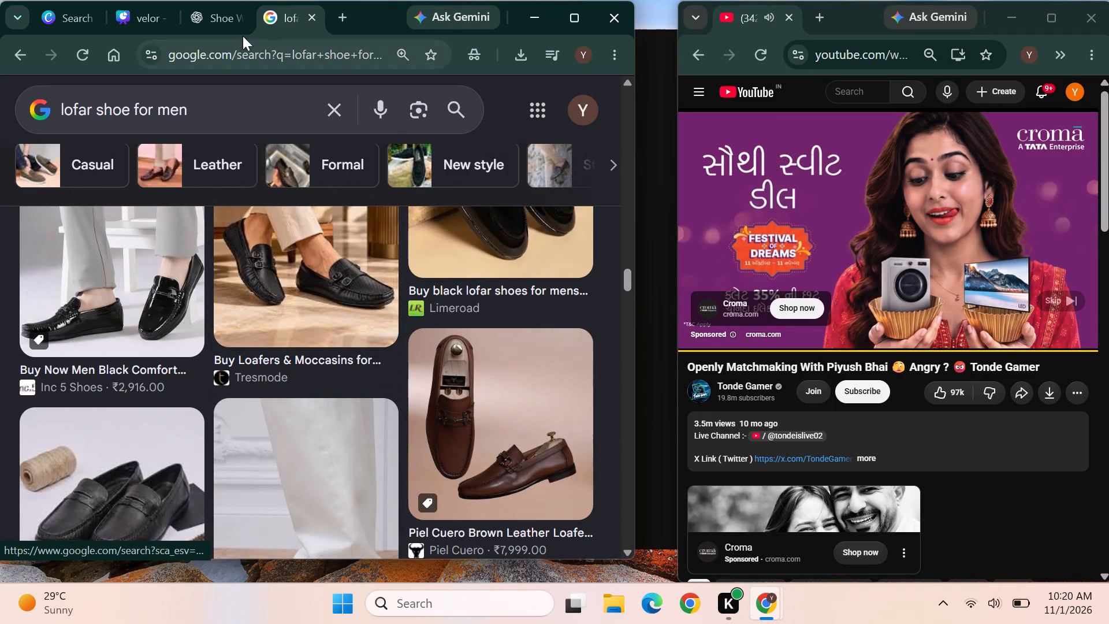
# Switch to the Canva design and delete the black loafer photo from page 4.
pyautogui.doubleClick(126, 15)
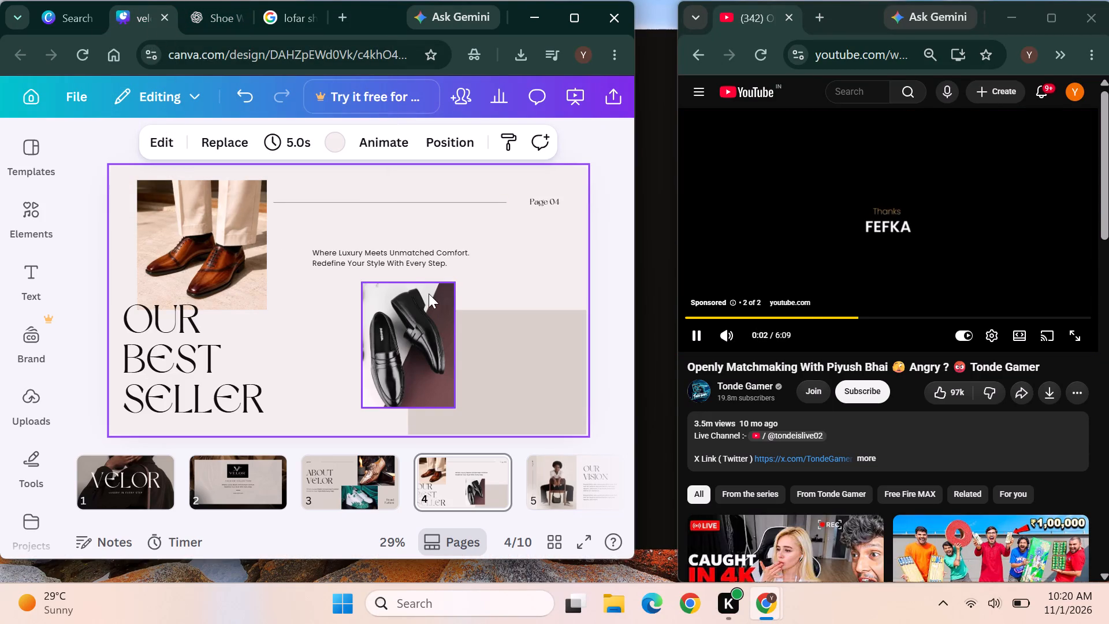
pyautogui.tripleClick(414, 318)
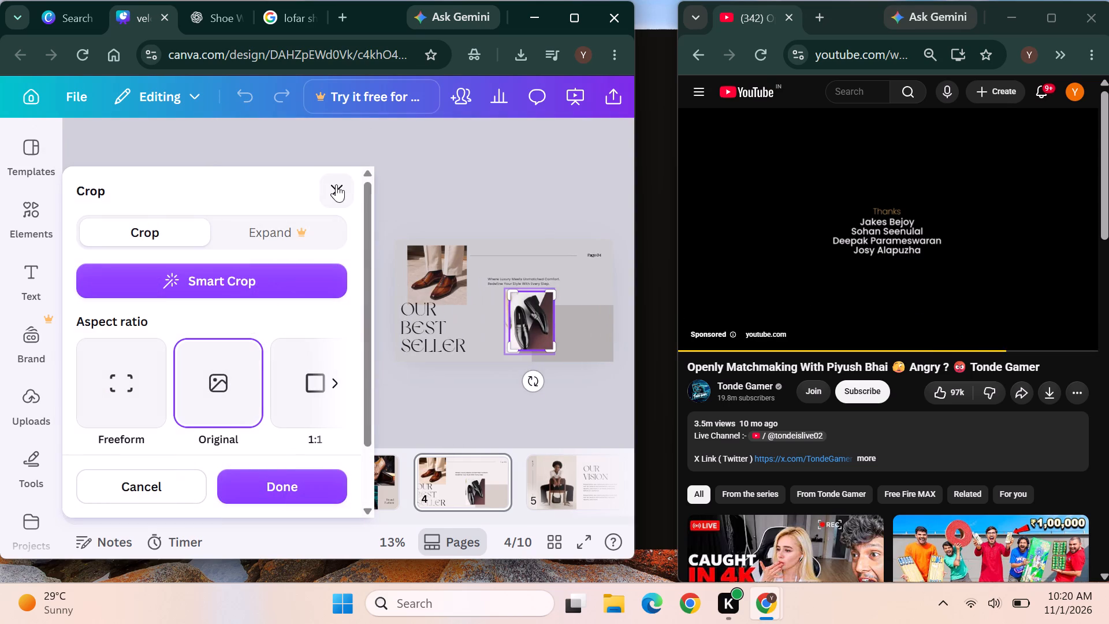
pyautogui.click(336, 184)
pyautogui.doubleClick(433, 244)
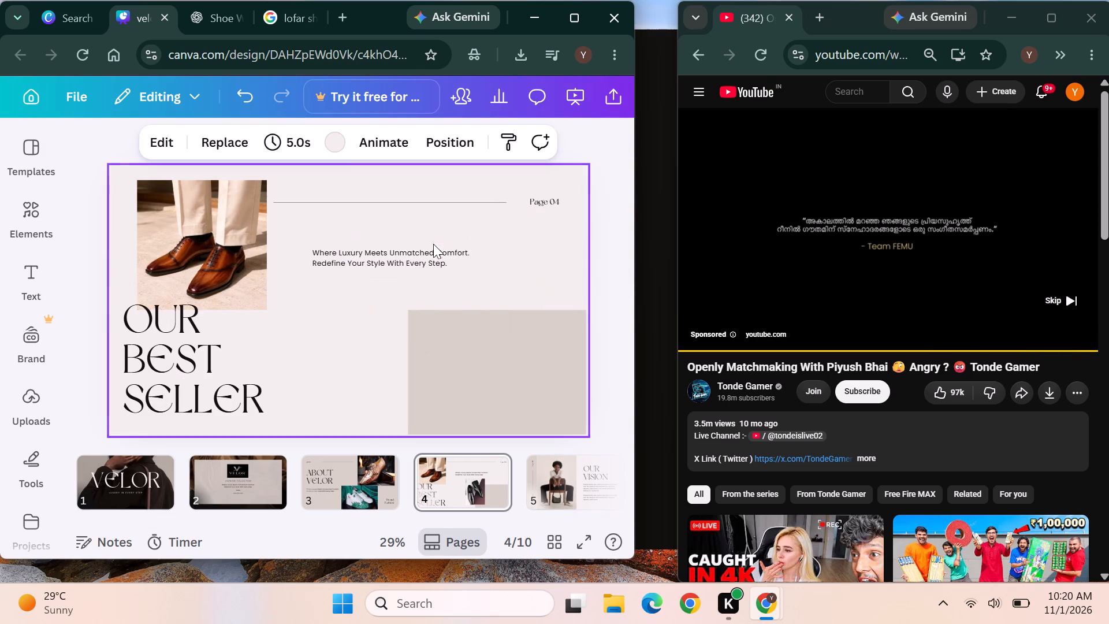
# Switch to Google Images and search for "luxury sneakers for men".
pyautogui.doubleClick(292, 25)
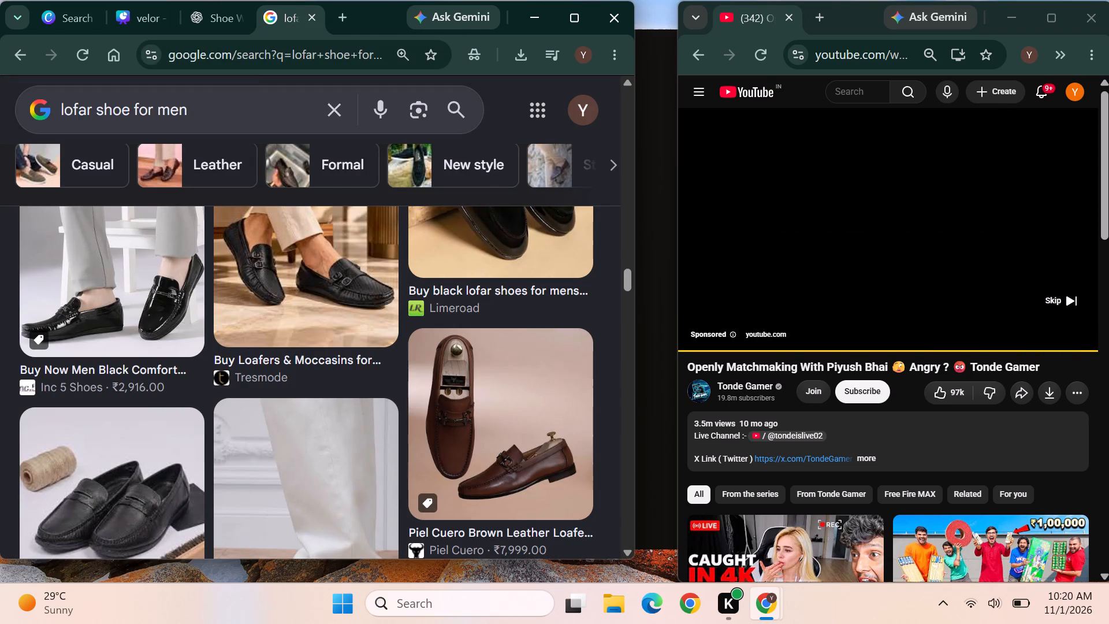
pyautogui.click(216, 110)
pyautogui.press('BackSpace')
pyautogui.press('BackSpace')
pyautogui.press('BackSpace')
pyautogui.press('BackSpace')
pyautogui.press('BackSpace')
pyautogui.press('BackSpace')
pyautogui.press('BackSpace')
pyautogui.press('BackSpace')
pyautogui.press('BackSpace')
pyautogui.press('BackSpace')
pyautogui.press('BackSpace')
pyautogui.press('BackSpace')
pyautogui.press('BackSpace')
pyautogui.press('BackSpace')
pyautogui.press('BackSpace')
pyautogui.press('BackSpace')
pyautogui.press('BackSpace')
pyautogui.press('BackSpace')
pyautogui.press('BackSpace')
pyautogui.press('BackSpace')
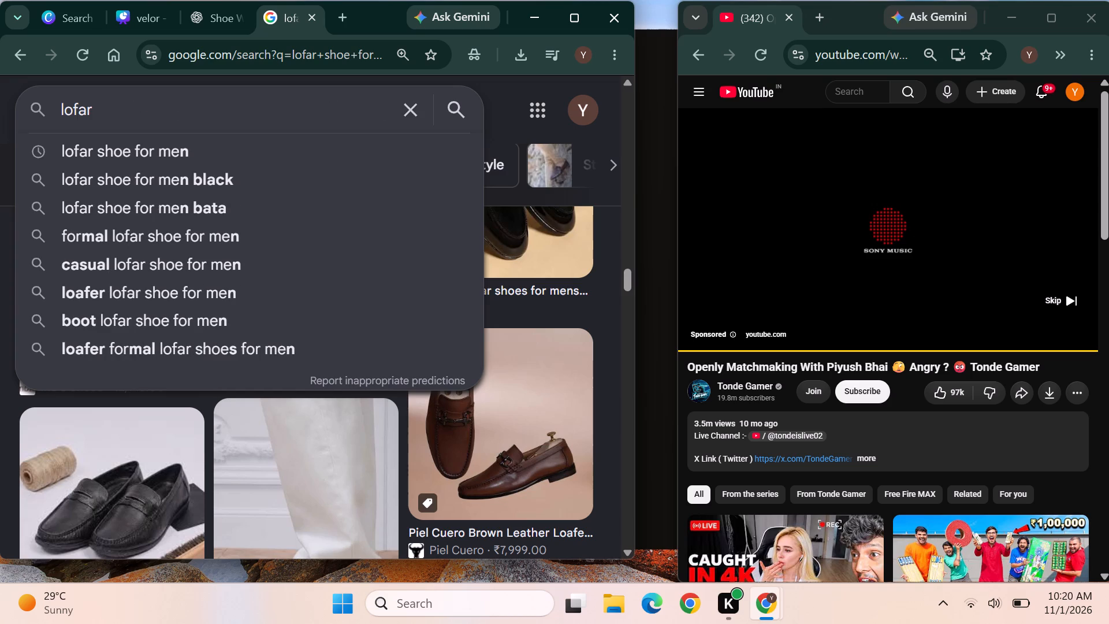
pyautogui.write('lu')
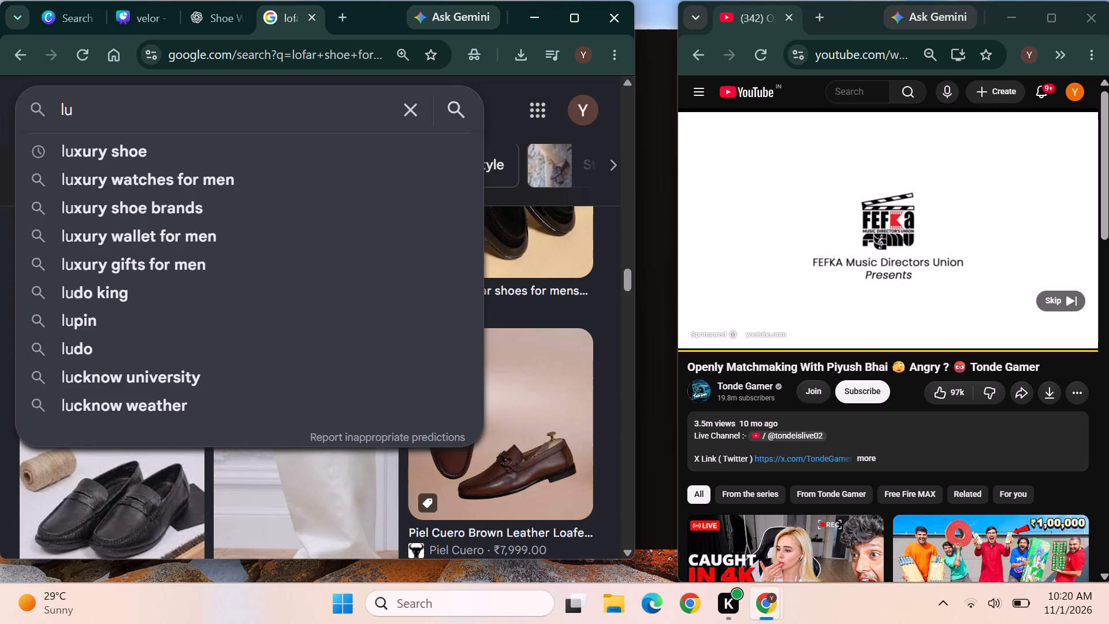
pyautogui.press('r')
pyautogui.press('BackSpace')
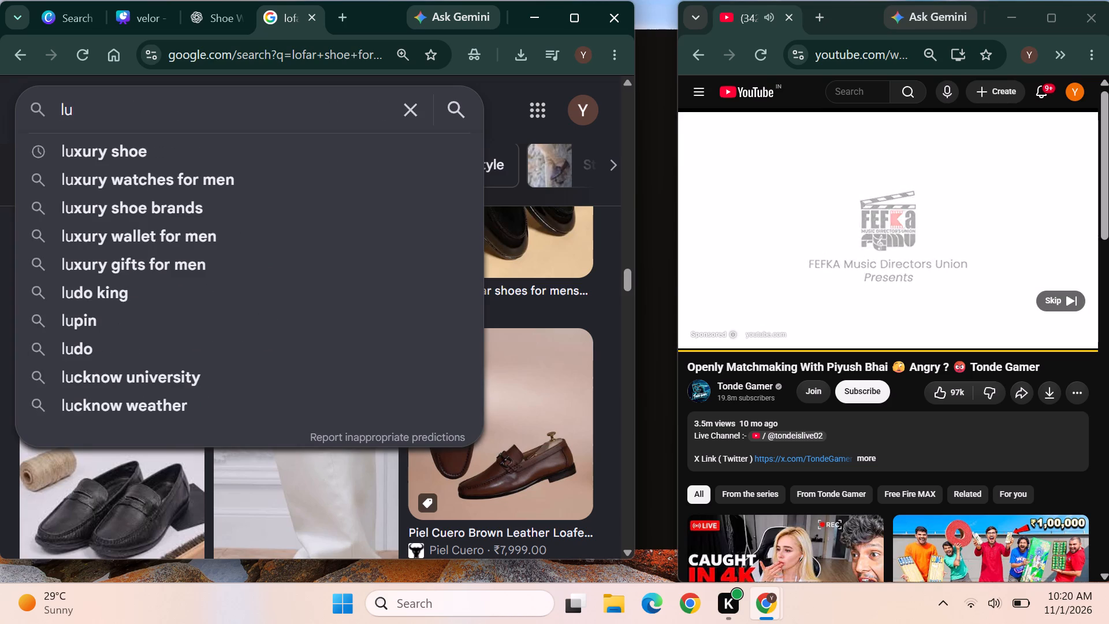
pyautogui.write('xury sne')
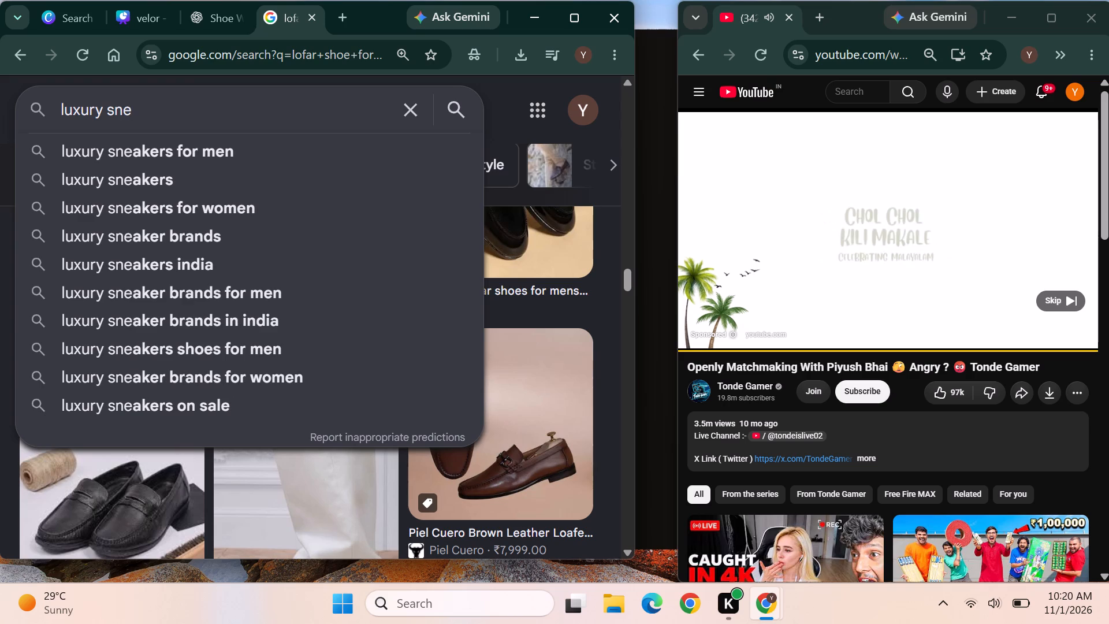
pyautogui.press('Down')
pyautogui.press('Return')
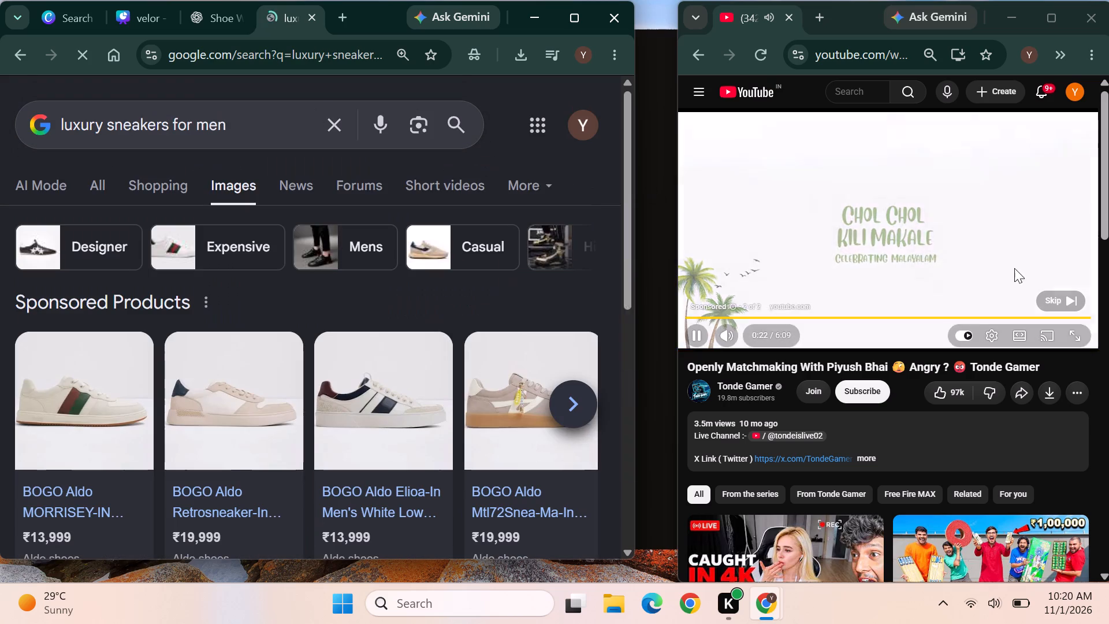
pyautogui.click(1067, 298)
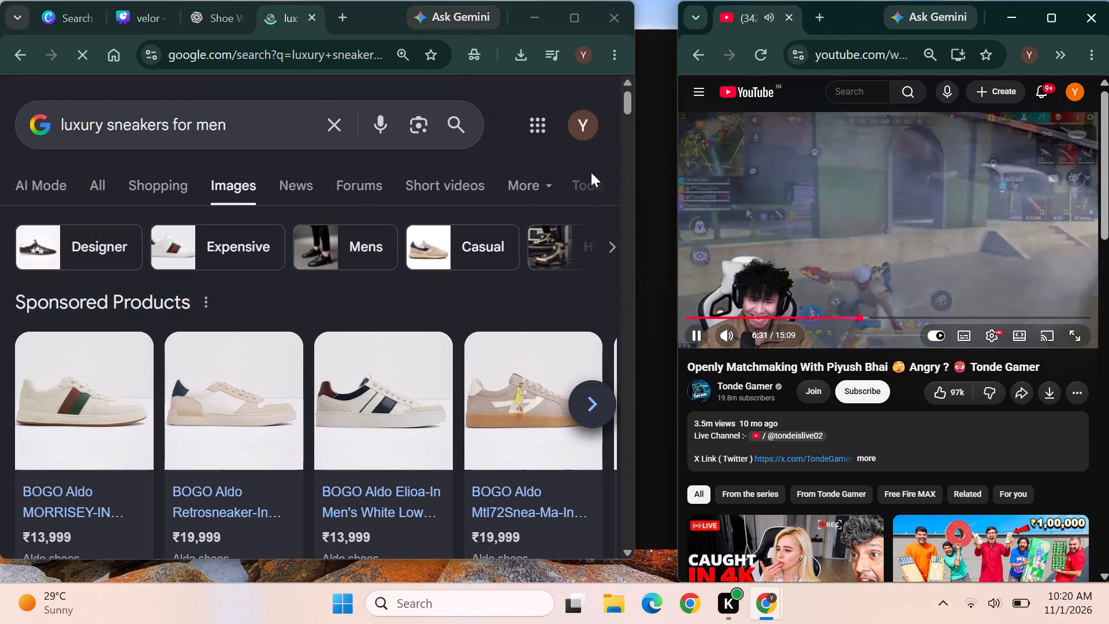
# Look through the "luxury sneakers for men" image results for a suitable sneaker photo for the Velor presentation.
pyautogui.moveTo(625, 107); pyautogui.dragTo(626, 120)
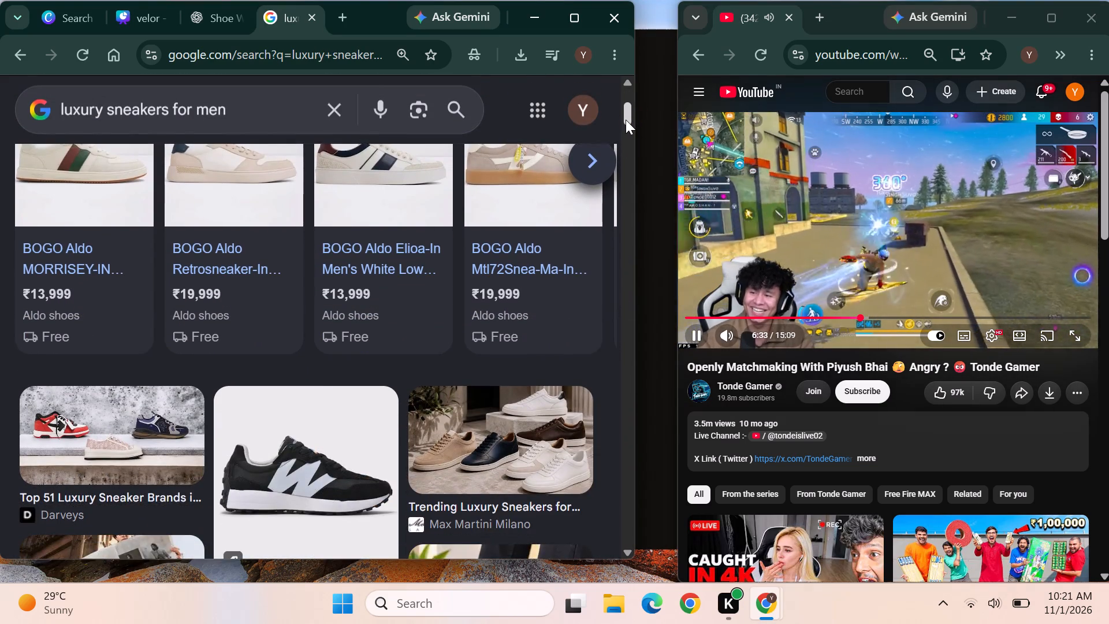
pyautogui.moveTo(626, 120); pyautogui.dragTo(626, 114)
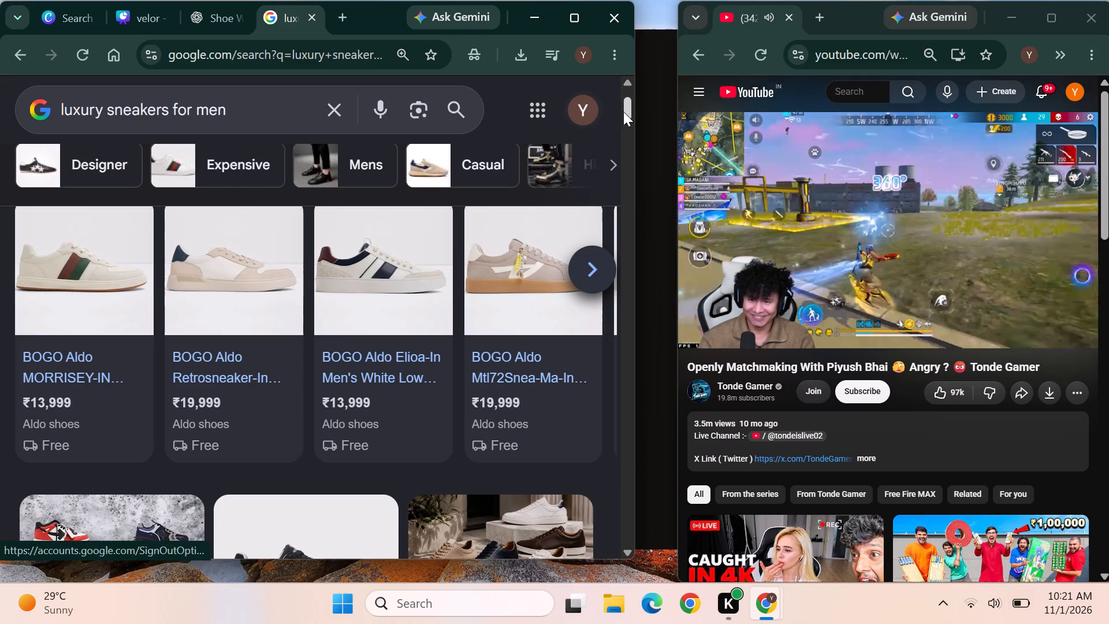
pyautogui.press('Down')
pyautogui.press('Down')
pyautogui.press('Down')
pyautogui.press('Down')
pyautogui.press('Down')
pyautogui.press('Down')
pyautogui.press('Down')
pyautogui.press('Down')
pyautogui.press('Down')
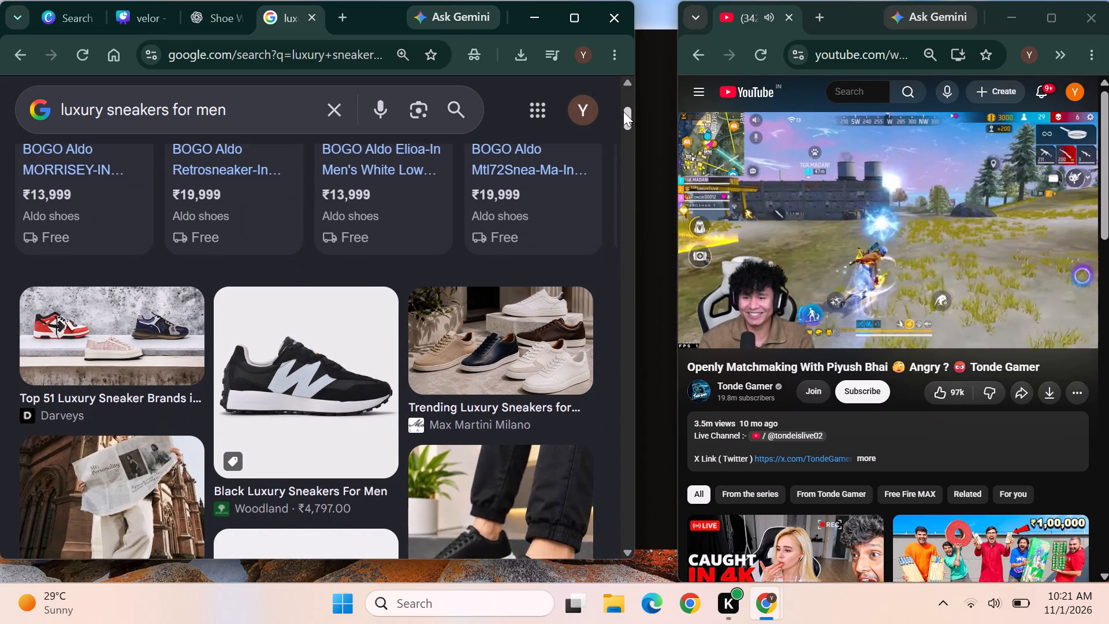
pyautogui.press('Down')
pyautogui.press('Down')
pyautogui.press('Down')
pyautogui.press('Down')
pyautogui.press('Down')
pyautogui.press('Down')
pyautogui.press('Down')
pyautogui.press('Down')
pyautogui.press('Down')
pyautogui.press('Down')
pyautogui.press('Down')
pyautogui.press('Down')
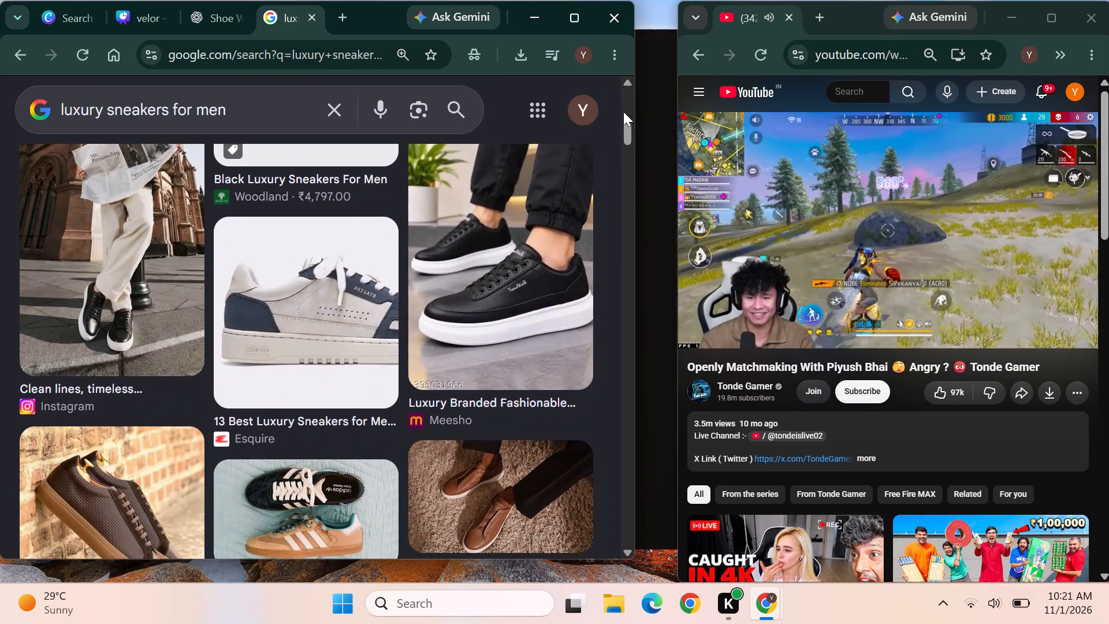
pyautogui.press('Down')
pyautogui.press('Down')
pyautogui.press('Down')
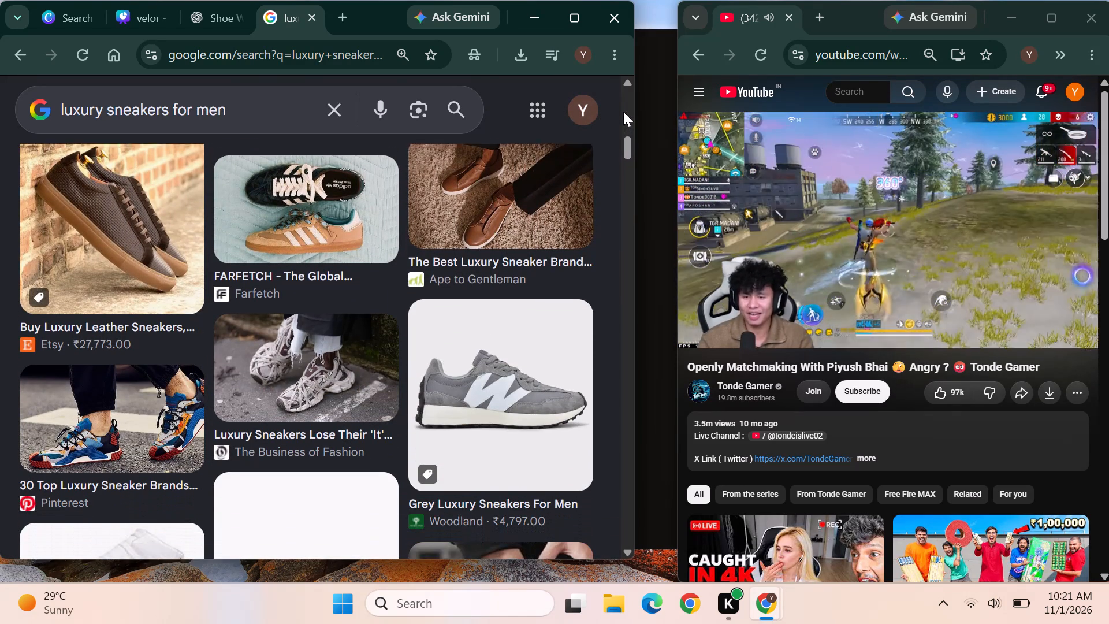
pyautogui.press('Down')
pyautogui.press('Down')
pyautogui.press('Down')
pyautogui.press('Down')
pyautogui.press('Down')
pyautogui.press('Down')
pyautogui.press('Down')
pyautogui.press('Down')
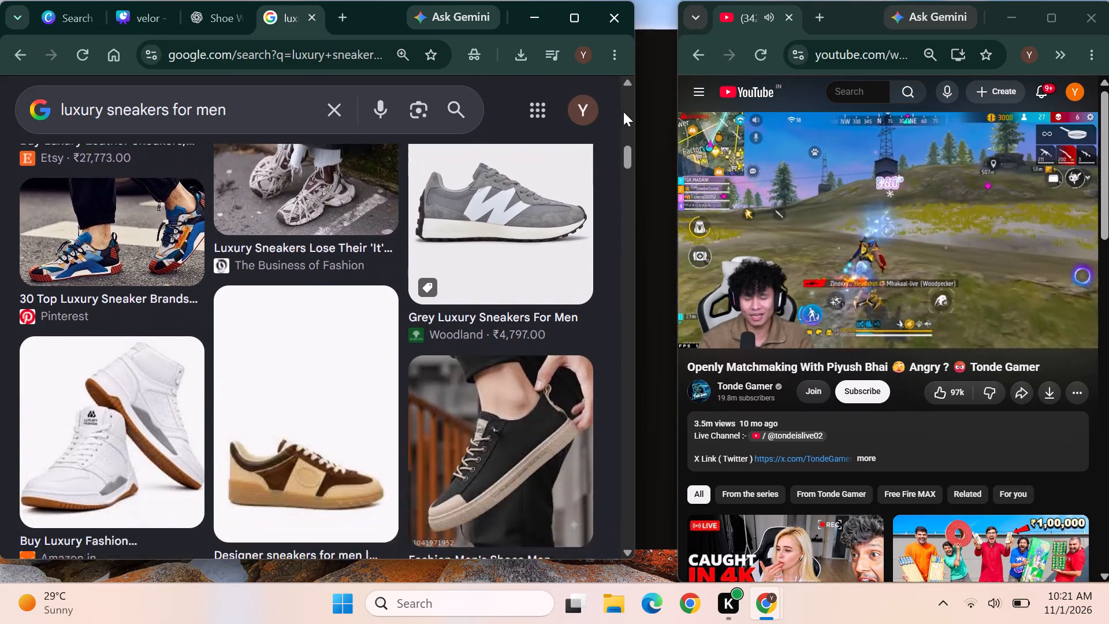
pyautogui.press('Up')
pyautogui.press('Up')
pyautogui.press('Up')
pyautogui.press('Up')
pyautogui.press('Up')
pyautogui.press('Up')
pyautogui.press('Up')
pyautogui.press('Up')
pyautogui.press('Up')
pyautogui.press('Up')
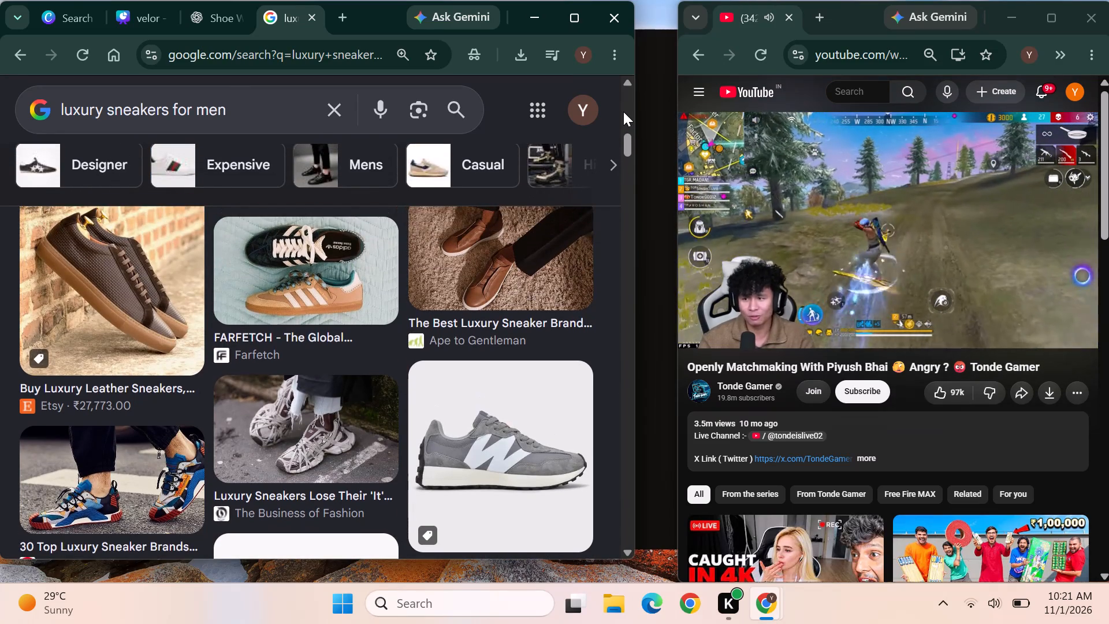
pyautogui.press('Up')
pyautogui.press('Down')
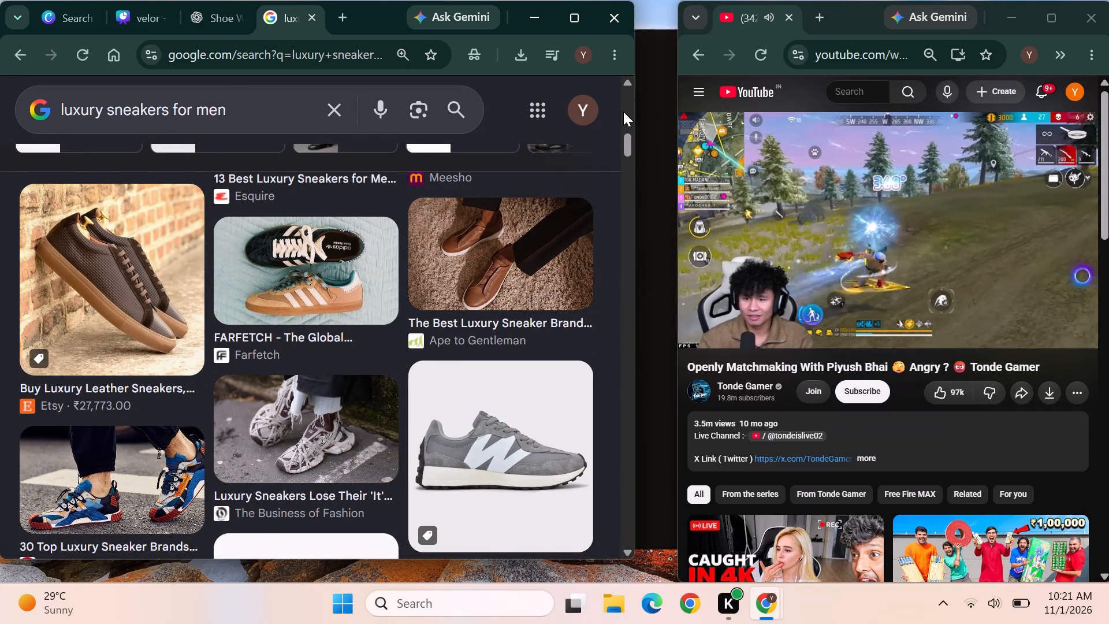
pyautogui.press('Down')
pyautogui.press('Down')
pyautogui.press('Down')
pyautogui.press('Down')
pyautogui.press('Down')
pyautogui.press('Down')
pyautogui.press('Down')
pyautogui.press('Down')
pyautogui.press('Down')
pyautogui.press('Down')
pyautogui.press('Down')
pyautogui.press('Down')
pyautogui.press('Down')
pyautogui.press('Down')
pyautogui.press('Down')
pyautogui.press('Down')
pyautogui.press('Down')
pyautogui.press('Down')
pyautogui.press('Down')
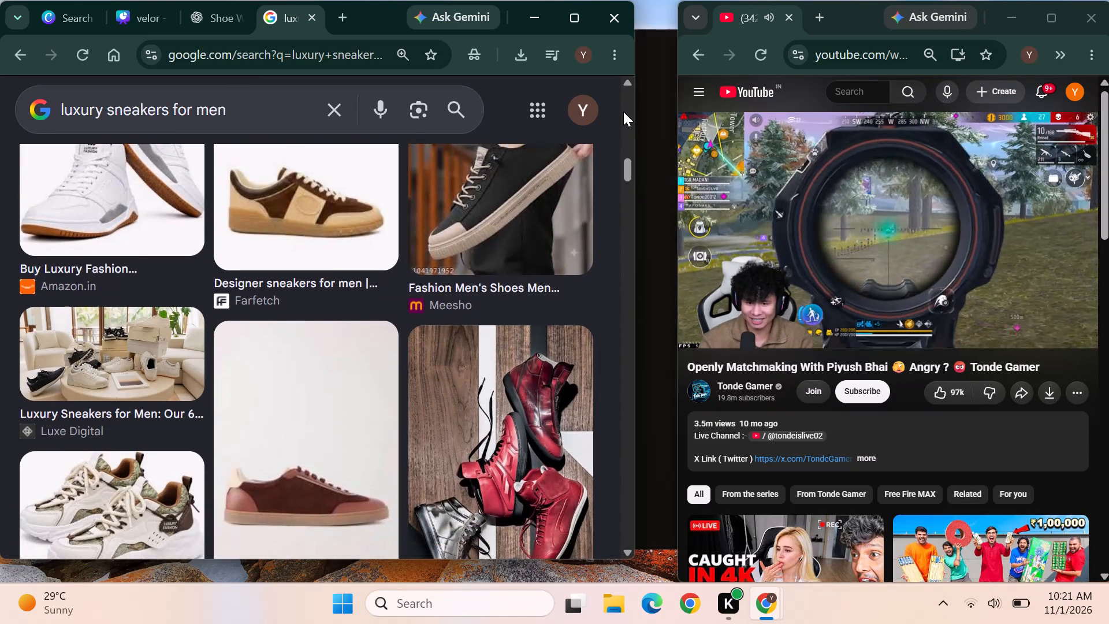
pyautogui.press('Down')
pyautogui.press('Down')
pyautogui.press('Down')
pyautogui.press('Down')
pyautogui.press('Down')
pyautogui.press('Down')
pyautogui.press('Down')
pyautogui.press('Down')
pyautogui.press('Down')
pyautogui.press('Down')
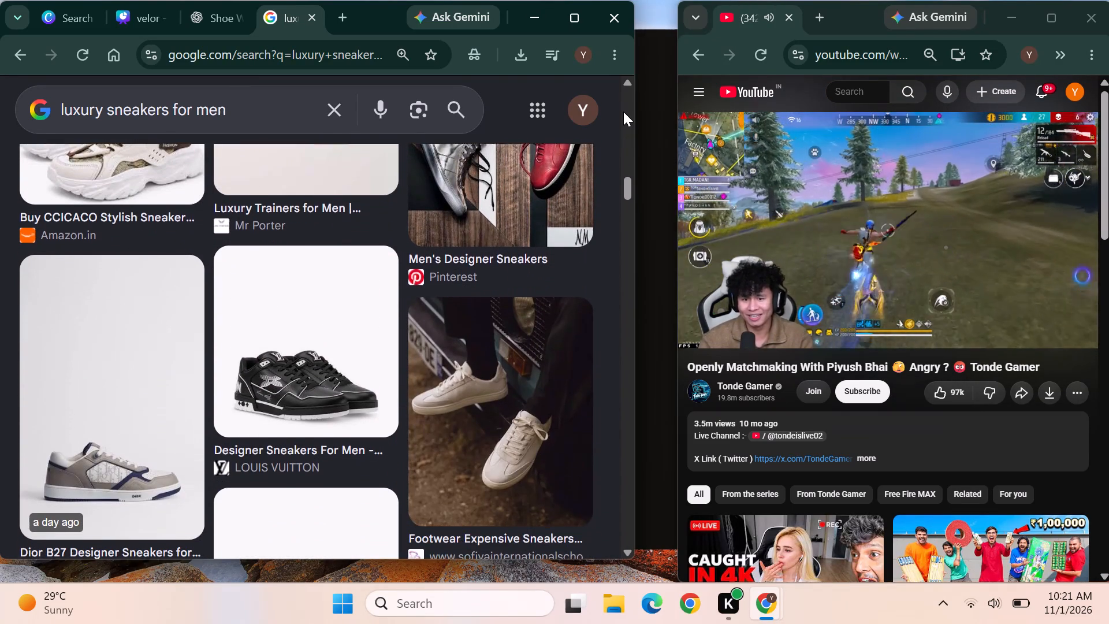
pyautogui.press('Down')
pyautogui.press('Down')
pyautogui.press('Down')
pyautogui.press('Down')
pyautogui.press('Down')
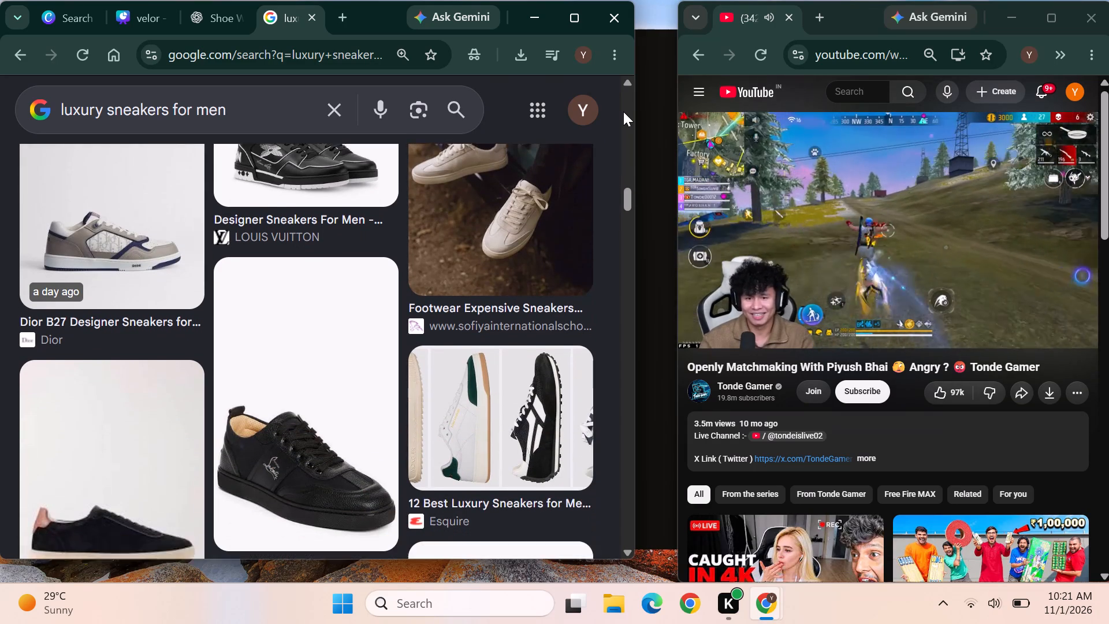
pyautogui.press('Down')
pyautogui.press('Down')
pyautogui.press('Down')
pyautogui.press('Down')
pyautogui.press('Down')
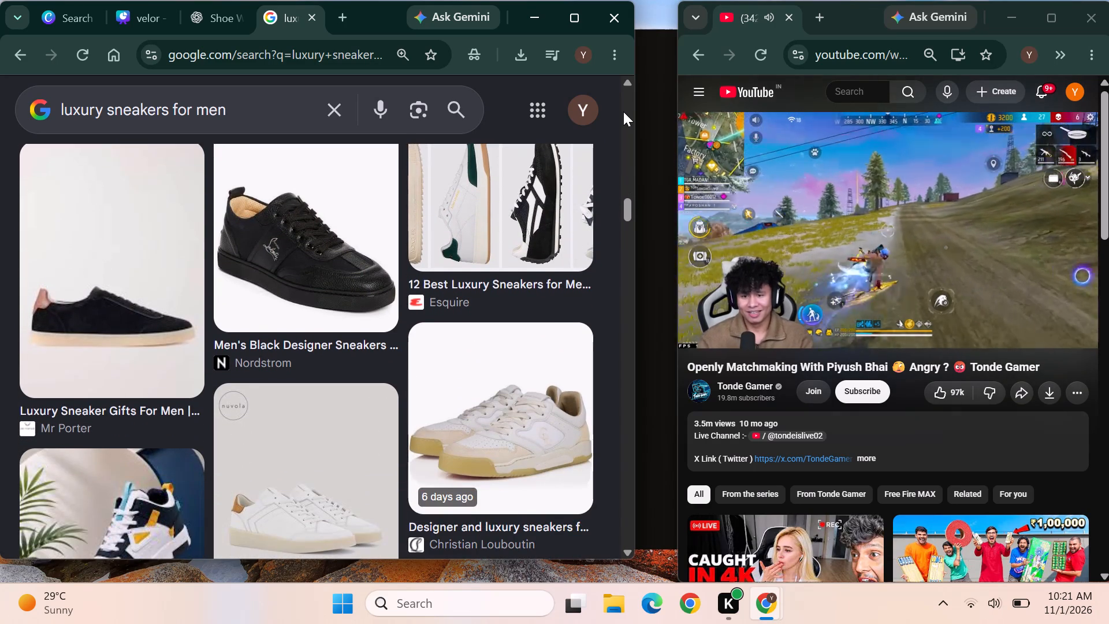
pyautogui.press('Down')
pyautogui.press('Down')
pyautogui.press('Down')
pyautogui.press('Down')
pyautogui.press('Down')
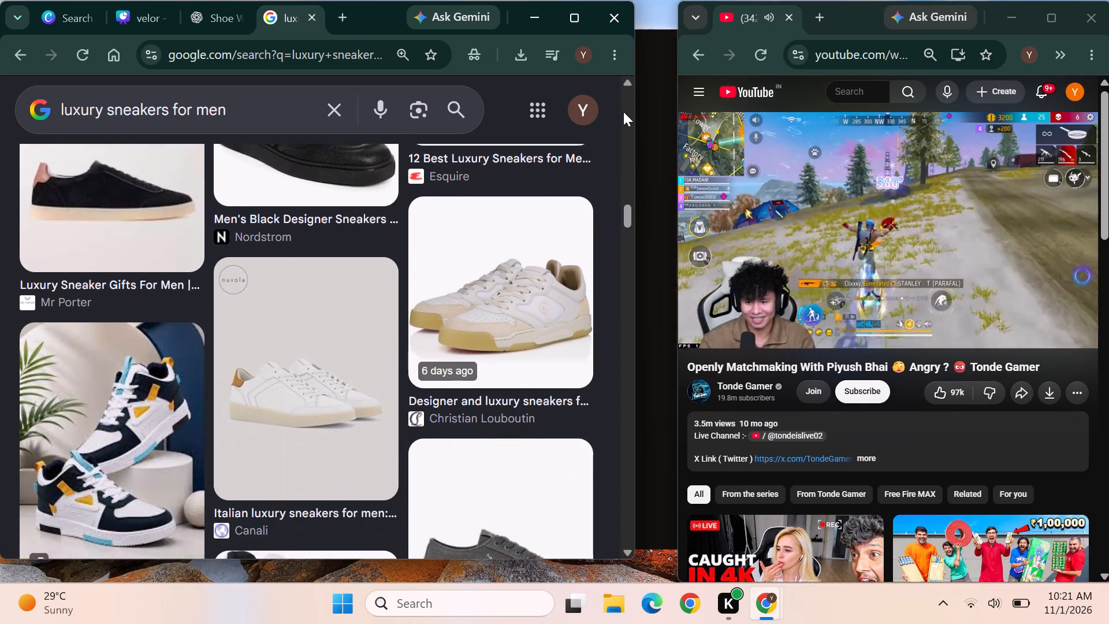
pyautogui.press('Down')
pyautogui.press('Down')
pyautogui.press('Down')
pyautogui.press('Down')
pyautogui.press('Down')
pyautogui.press('Down')
pyautogui.press('Down')
pyautogui.press('Down')
pyautogui.press('Down')
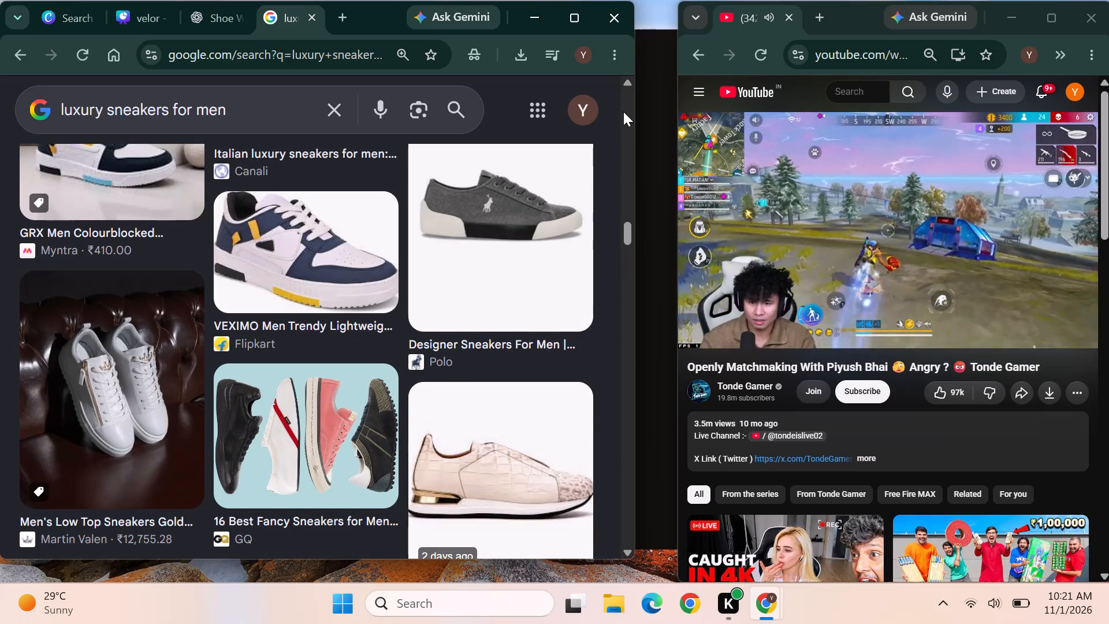
pyautogui.press('Down')
pyautogui.press('Down')
pyautogui.press('Down')
pyautogui.press('Down')
pyautogui.press('Down')
pyautogui.press('Down')
pyautogui.press('Down')
pyautogui.press('Down')
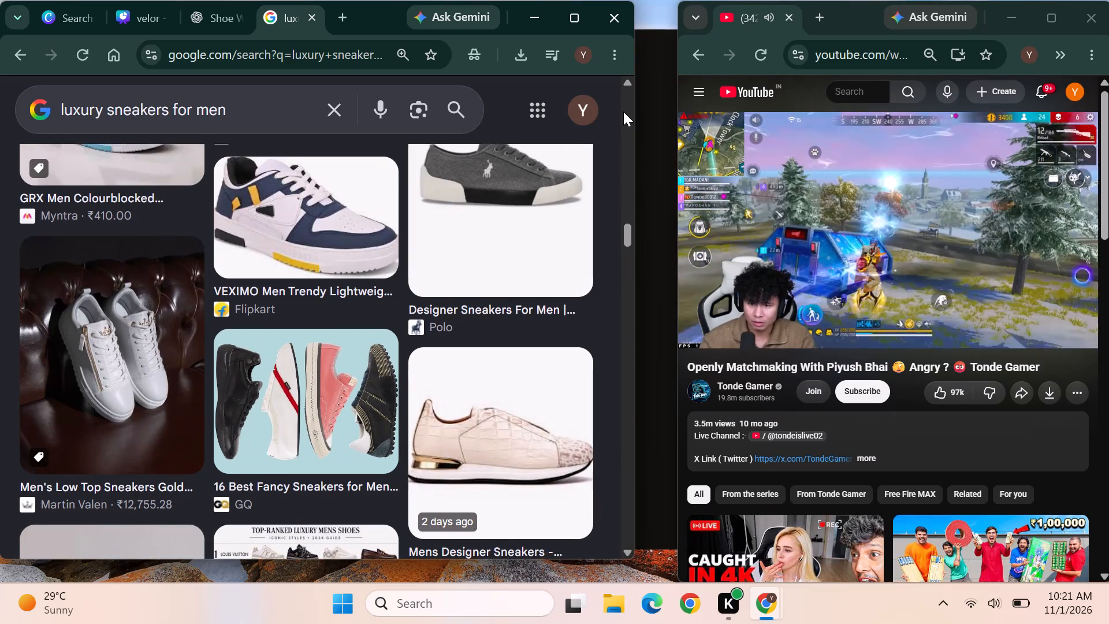
pyautogui.press('Down')
pyautogui.press('Down')
pyautogui.press('Down')
pyautogui.press('Down')
pyautogui.press('Down')
pyautogui.press('Down')
pyautogui.press('Down')
pyautogui.press('Down')
pyautogui.press('Down')
pyautogui.press('Down')
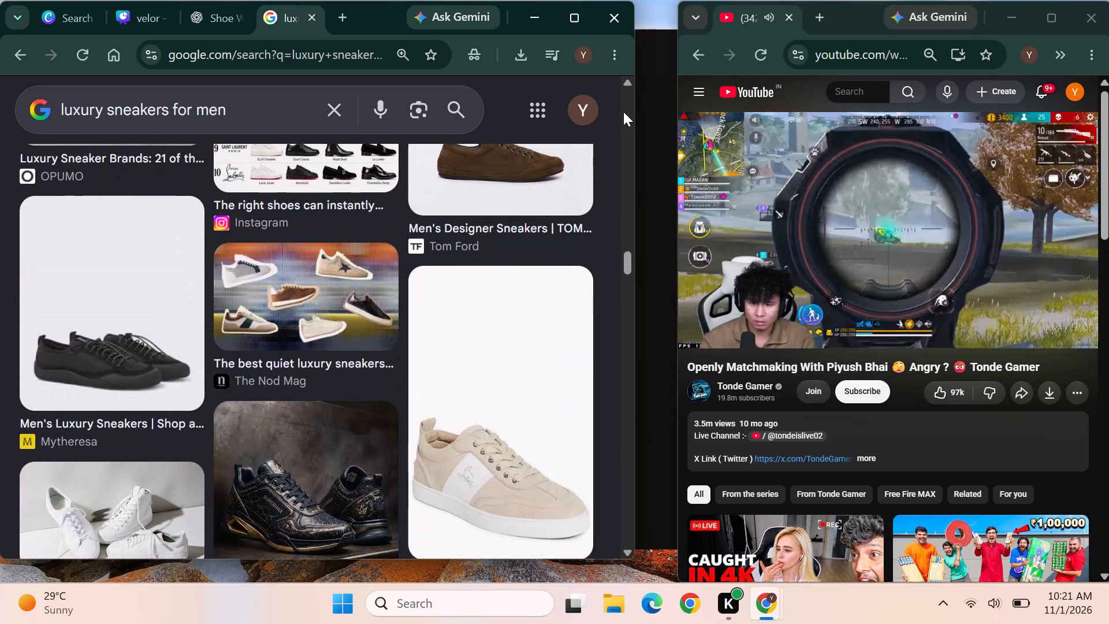
pyautogui.press('Down')
pyautogui.press('Down')
pyautogui.press('Down')
pyautogui.press('Down')
pyautogui.press('Down')
pyautogui.press('Down')
pyautogui.press('Down')
pyautogui.press('Down')
pyautogui.press('Down')
pyautogui.press('Down')
pyautogui.press('Down')
pyautogui.press('Down')
pyautogui.press('Down')
pyautogui.press('Down')
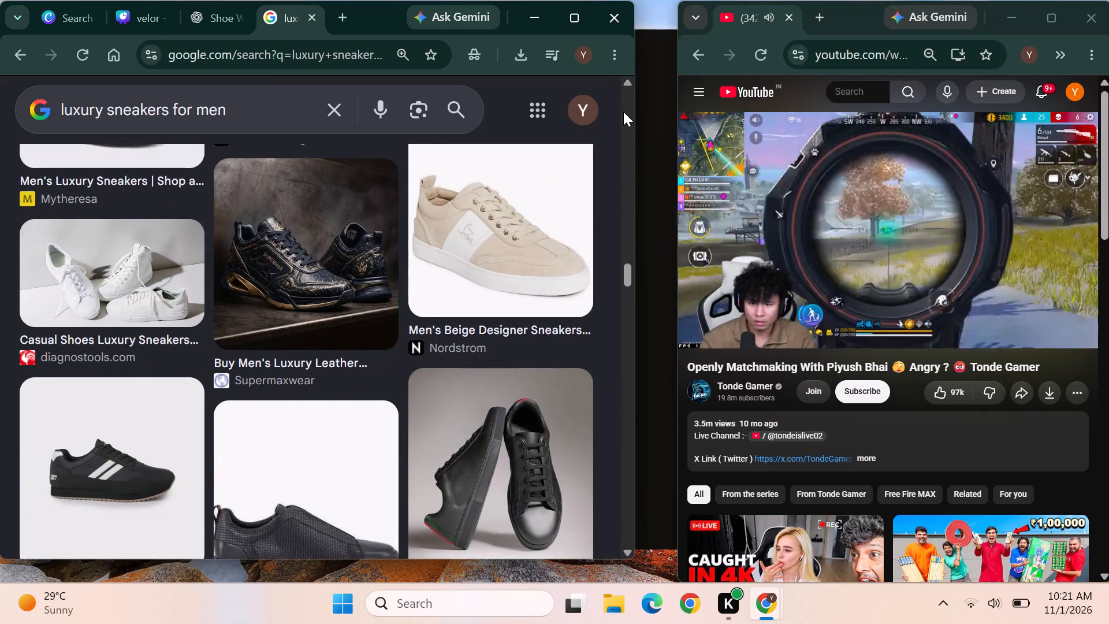
pyautogui.press('Down')
pyautogui.press('Down')
pyautogui.press('Down')
pyautogui.press('Down')
pyautogui.press('Down')
pyautogui.press('Down')
pyautogui.press('Down')
pyautogui.press('Down')
pyautogui.press('Down')
pyautogui.press('Down')
pyautogui.press('Down')
pyautogui.press('Down')
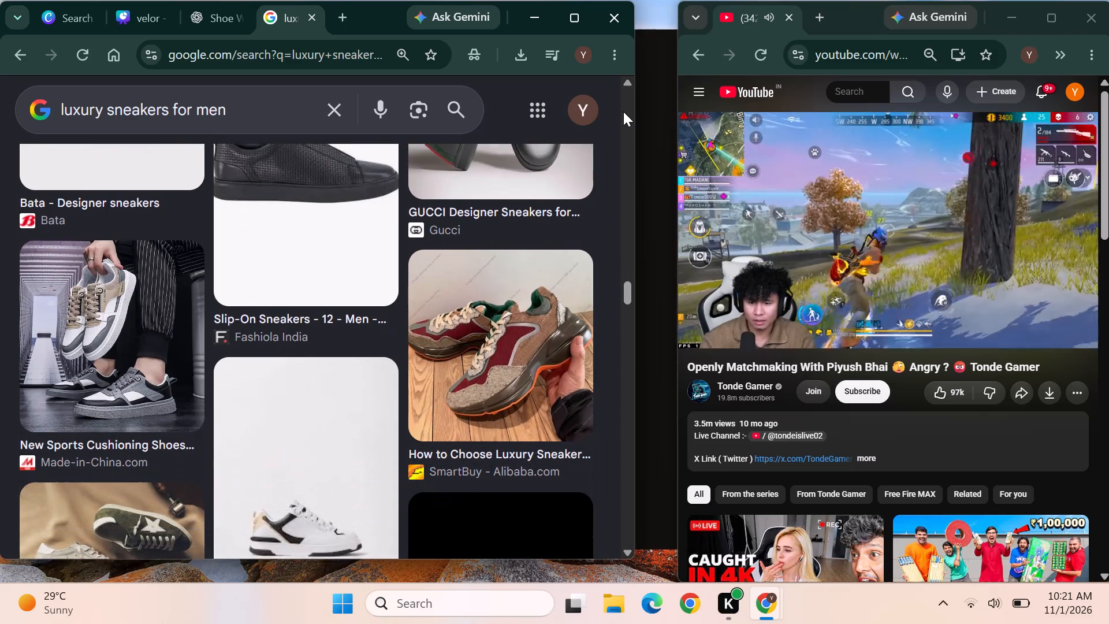
pyautogui.press('Down')
pyautogui.press('Down')
pyautogui.press('Down')
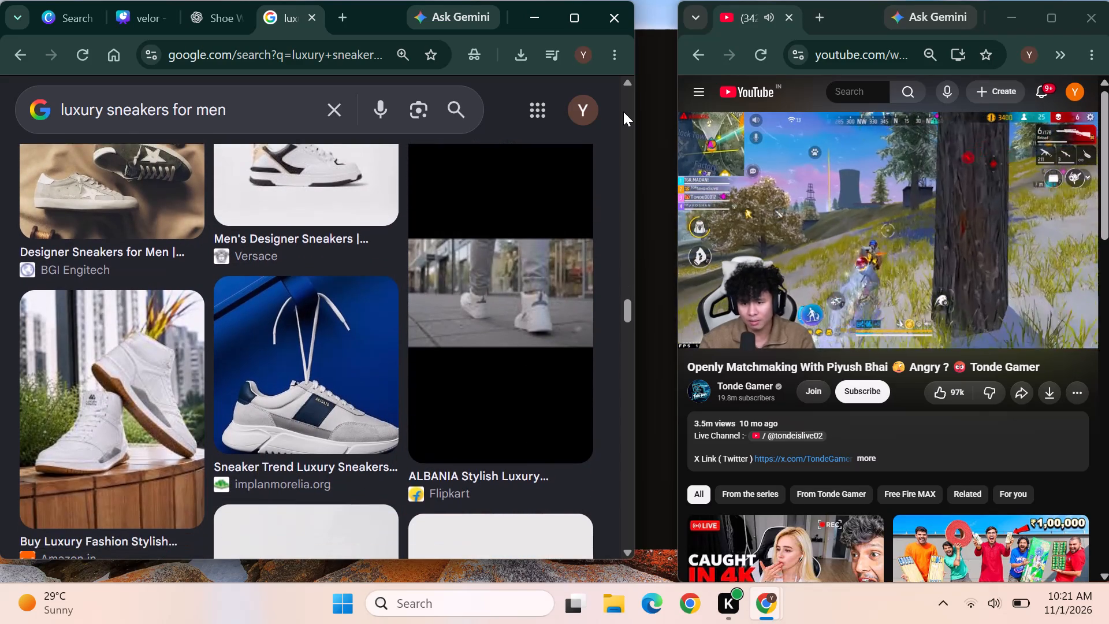
pyautogui.press('Up')
pyautogui.press('Up')
pyautogui.press('Up')
pyautogui.press('Up')
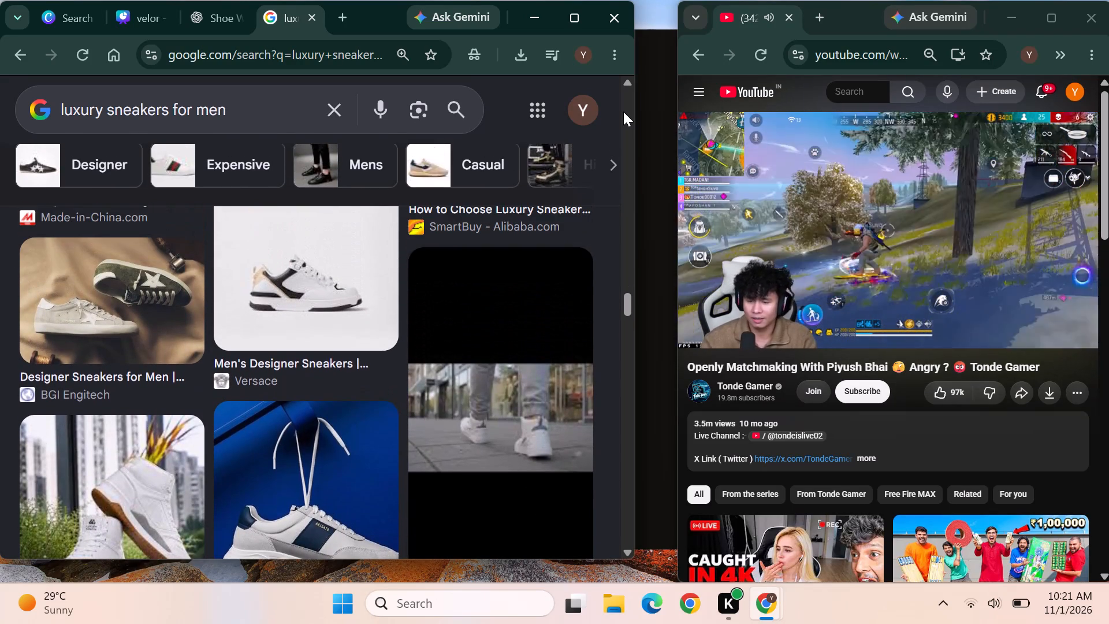
pyautogui.press('Down')
pyautogui.press('Down')
pyautogui.press('Down')
pyautogui.press('Down')
pyautogui.press('Down')
pyautogui.press('Down')
pyautogui.press('Down')
pyautogui.press('Down')
pyautogui.press('Down')
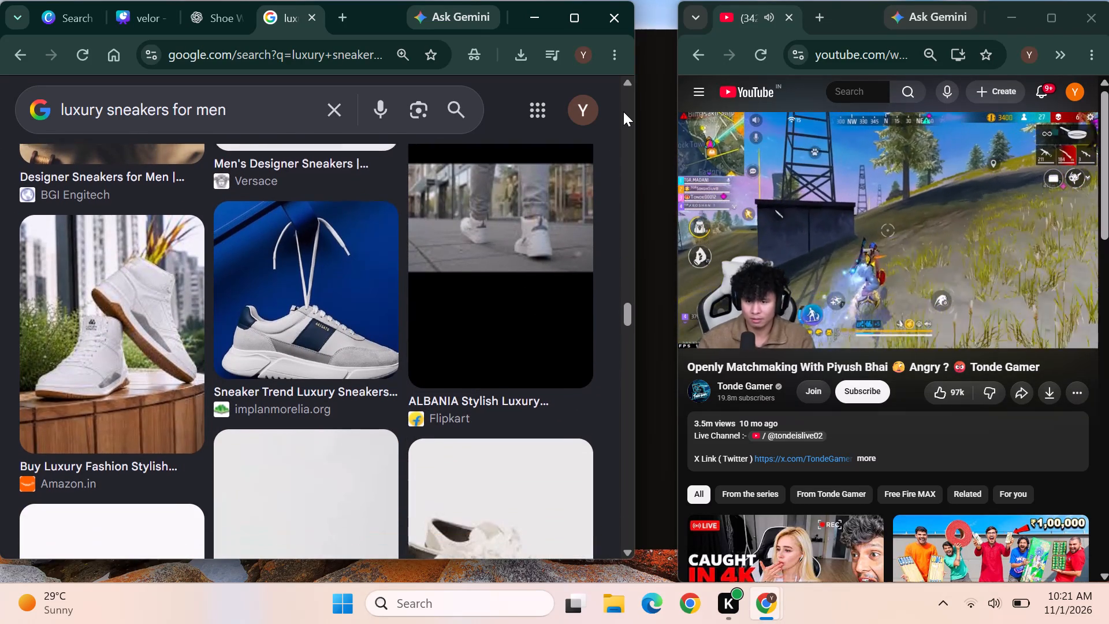
# Look further through the "luxury sneakers for men" image results for a suitable sneaker photo.
pyautogui.press('Up')
pyautogui.press('Down')
pyautogui.press('Down')
pyautogui.press('Down')
pyautogui.press('Down')
pyautogui.press('Down')
pyautogui.press('Down')
pyautogui.press('Down')
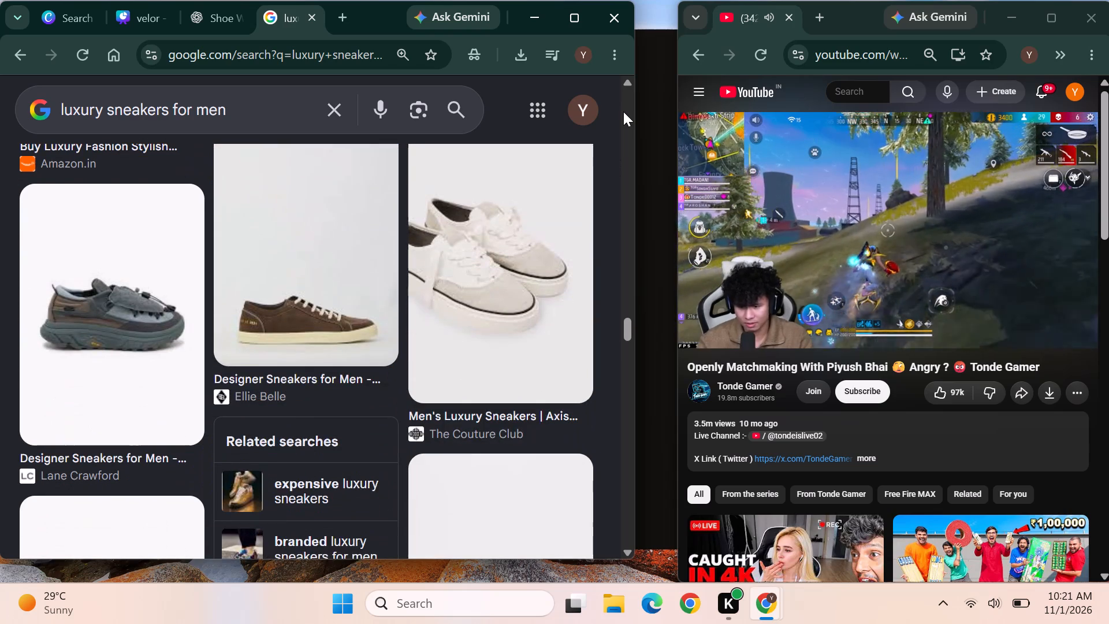
pyautogui.press('Down')
pyautogui.press('Down')
pyautogui.press('Down')
pyautogui.press('Down')
pyautogui.press('Down')
pyautogui.press('Down')
pyautogui.press('Down')
pyautogui.press('Down')
pyautogui.press('Down')
pyautogui.press('Down')
pyautogui.press('Down')
pyautogui.press('Down')
pyautogui.press('Down')
pyautogui.press('Down')
pyautogui.press('Down')
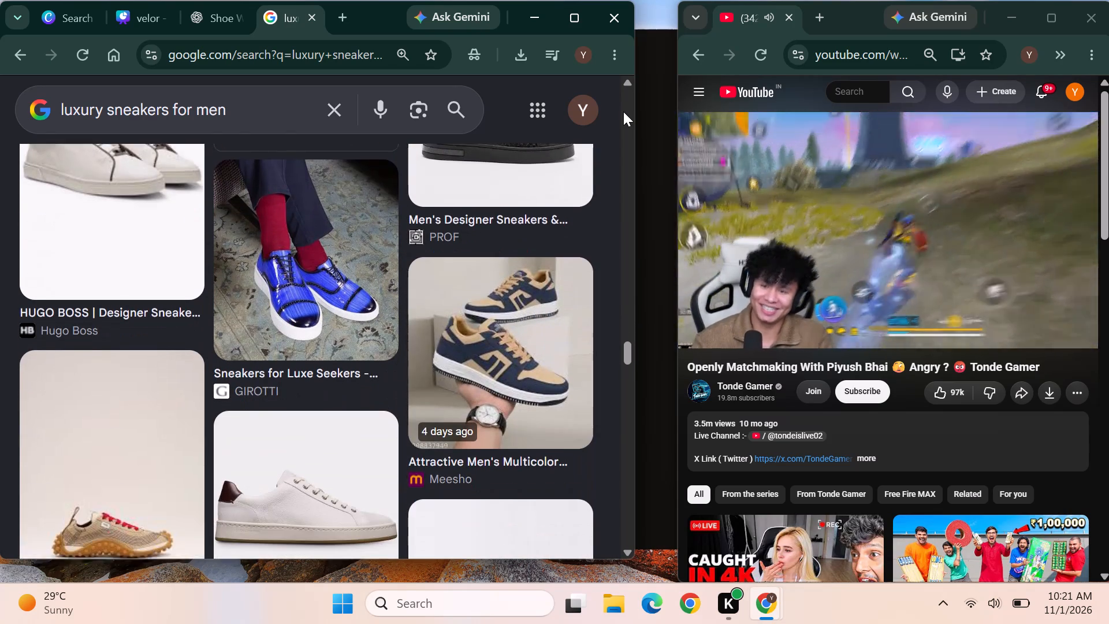
pyautogui.press('Down')
pyautogui.press('Down')
pyautogui.press('Down')
pyautogui.press('Down')
pyautogui.press('Down')
pyautogui.press('Down')
pyautogui.press('Down')
pyautogui.press('Down')
pyautogui.press('Down')
pyautogui.press('Down')
pyautogui.press('Down')
pyautogui.press('Down')
pyautogui.press('Down')
pyautogui.press('Down')
pyautogui.press('Down')
pyautogui.press('Down')
pyautogui.press('Down')
pyautogui.press('Down')
pyautogui.press('Down')
pyautogui.press('Down')
pyautogui.press('Down')
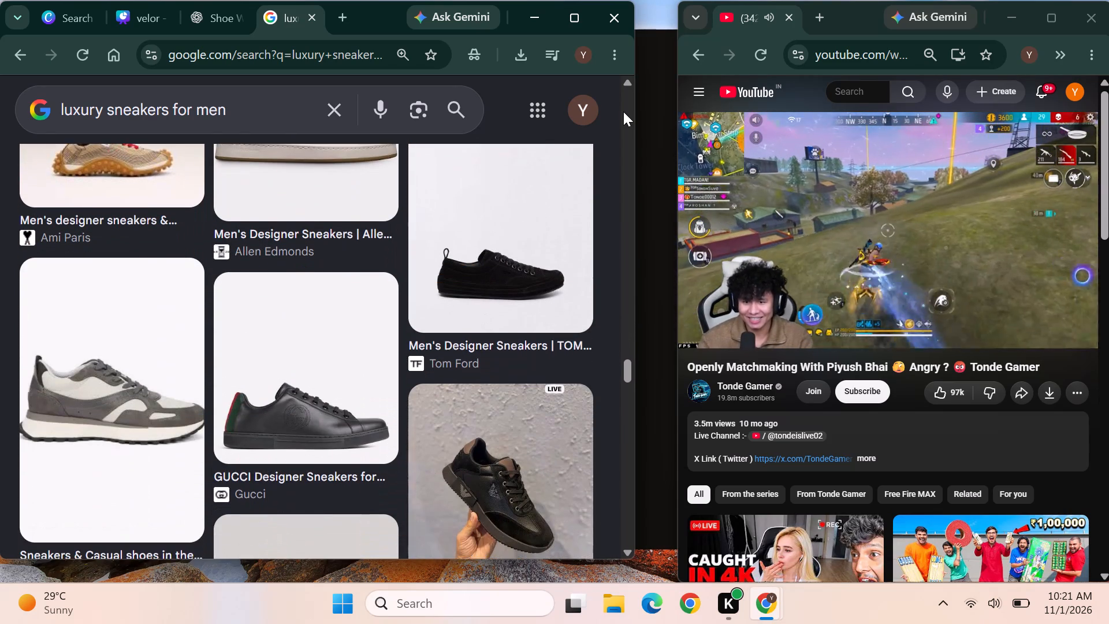
pyautogui.press('Down')
pyautogui.press('Down')
pyautogui.press('Down')
pyautogui.press('Down')
pyautogui.press('Down')
pyautogui.press('Down')
pyautogui.press('Down')
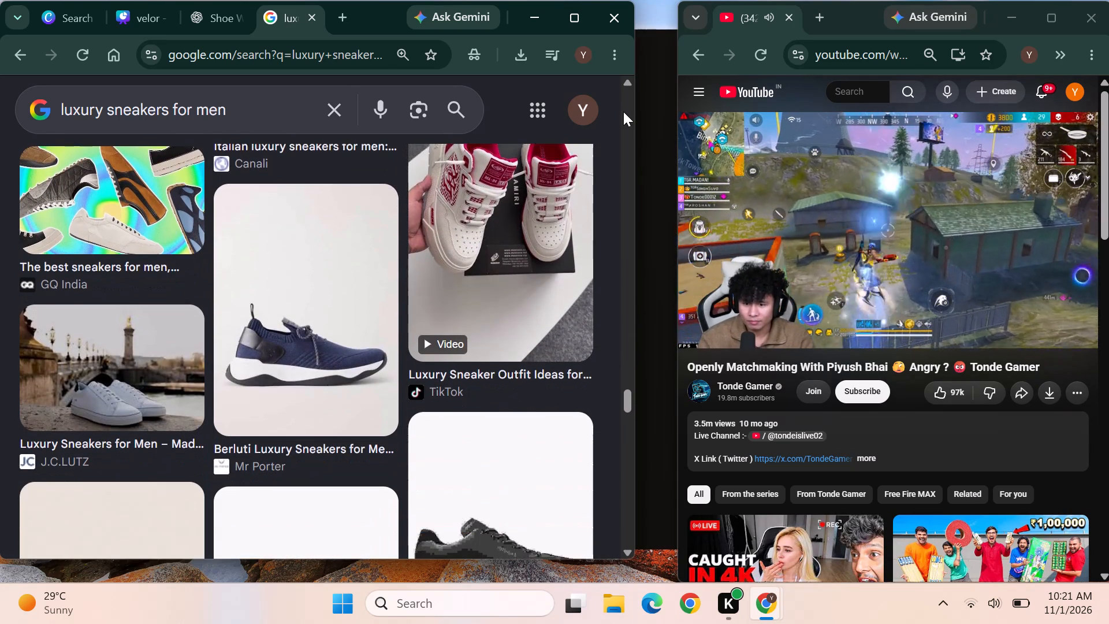
pyautogui.press('Down')
pyautogui.press('Down')
pyautogui.press('Down')
pyautogui.press('Down')
pyautogui.press('Down')
pyautogui.press('Down')
pyautogui.press('Down')
pyautogui.press('Down')
pyautogui.press('Down')
pyautogui.press('Down')
pyautogui.press('Down')
pyautogui.press('Down')
pyautogui.press('Down')
pyautogui.press('Down')
pyautogui.press('Down')
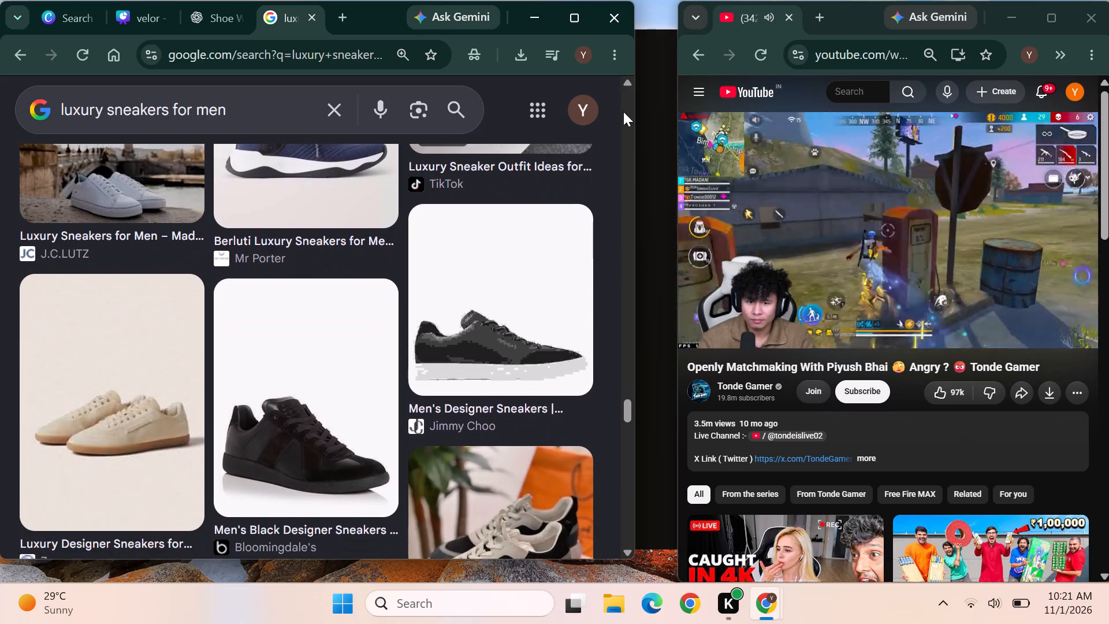
pyautogui.press('Down')
pyautogui.press('Down')
pyautogui.press('Down')
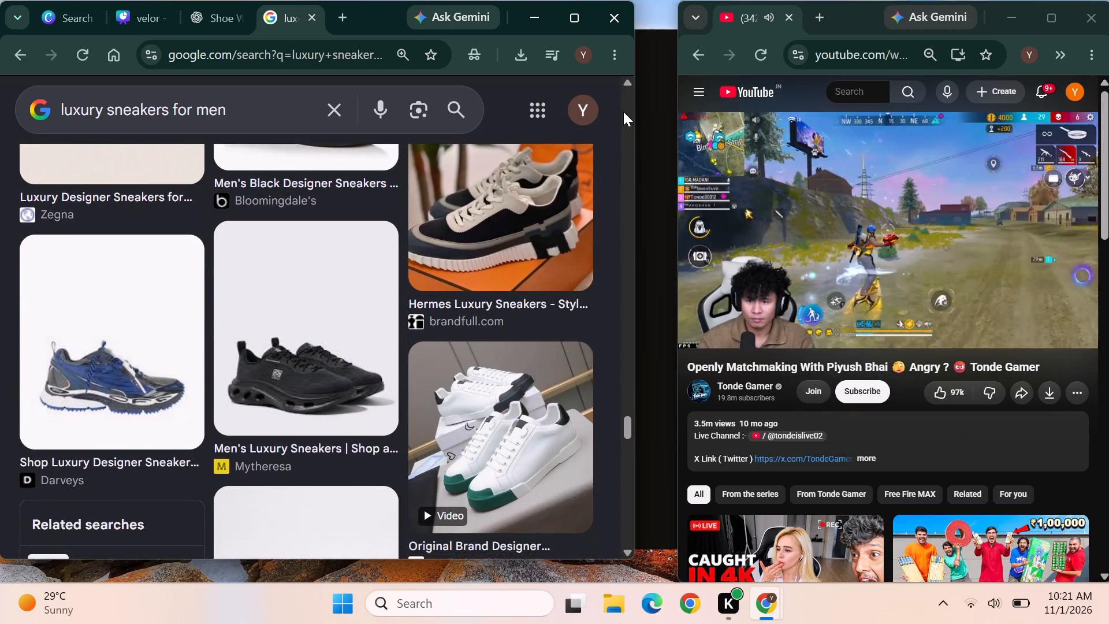
pyautogui.press('Down')
pyautogui.press('Down')
pyautogui.press('Down')
pyautogui.press('Down')
pyautogui.press('Down')
pyautogui.press('Down')
pyautogui.press('Down')
pyautogui.press('Down')
pyautogui.press('Down')
pyautogui.press('Down')
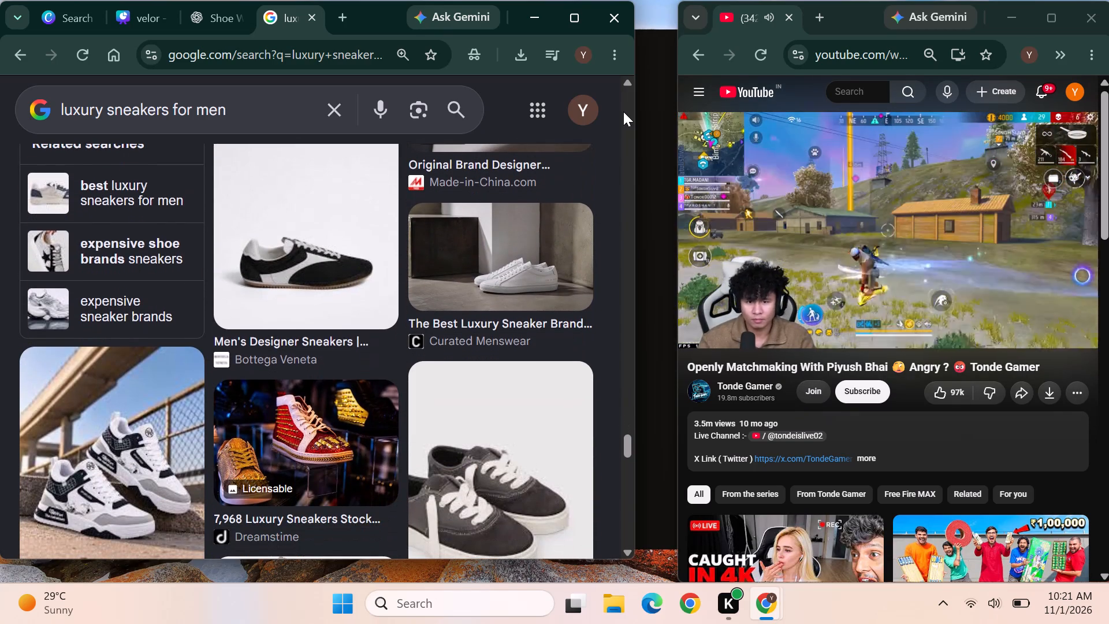
pyautogui.press('Down')
pyautogui.press('Down')
pyautogui.press('Down')
pyautogui.press('Down')
pyautogui.press('Down')
pyautogui.press('Down')
pyautogui.press('Down')
pyautogui.press('Down')
pyautogui.press('Down')
pyautogui.press('Down')
pyautogui.press('Down')
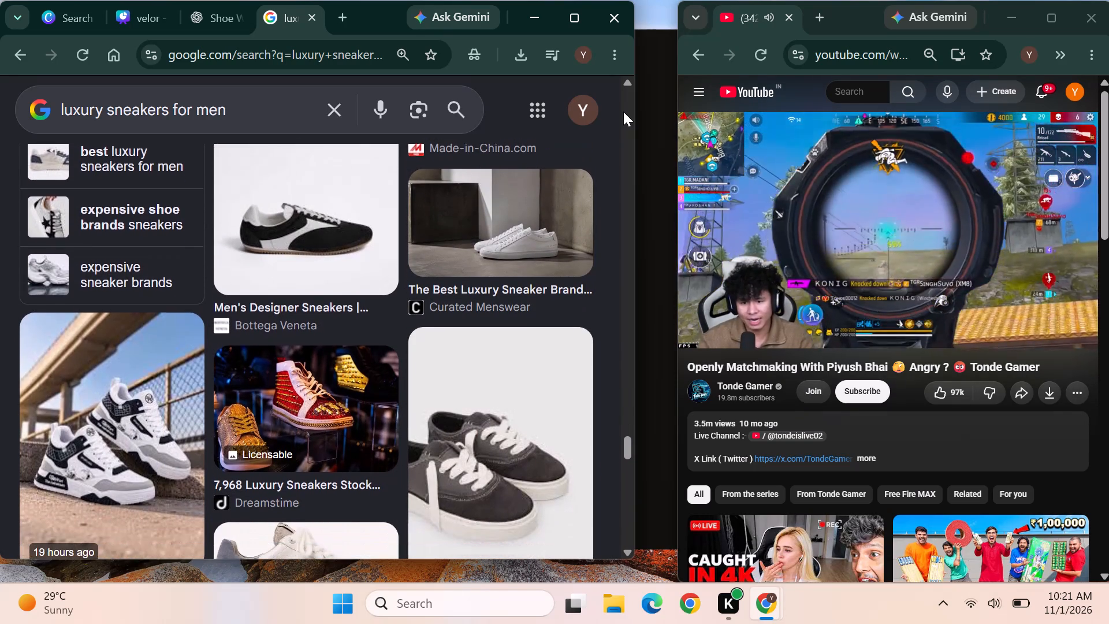
pyautogui.press('Down')
pyautogui.press('Down')
pyautogui.press('Down')
pyautogui.press('Down')
pyautogui.press('Down')
pyautogui.press('Down')
pyautogui.press('Down')
pyautogui.press('Down')
pyautogui.press('Down')
pyautogui.press('Down')
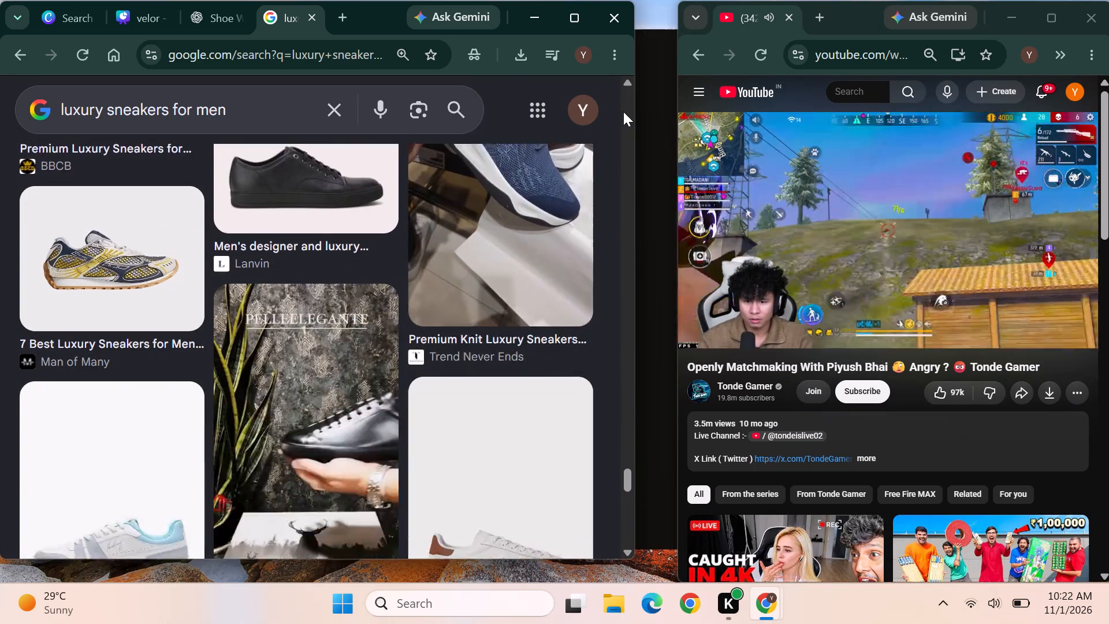
pyautogui.press('Down')
pyautogui.press('Down')
pyautogui.press('Down')
pyautogui.press('Down')
pyautogui.press('Down')
pyautogui.press('Down')
pyautogui.press('Down')
pyautogui.press('Down')
pyautogui.press('Down')
pyautogui.press('Down')
pyautogui.press('Down')
pyautogui.press('Down')
pyautogui.press('Down')
pyautogui.press('Down')
pyautogui.press('Down')
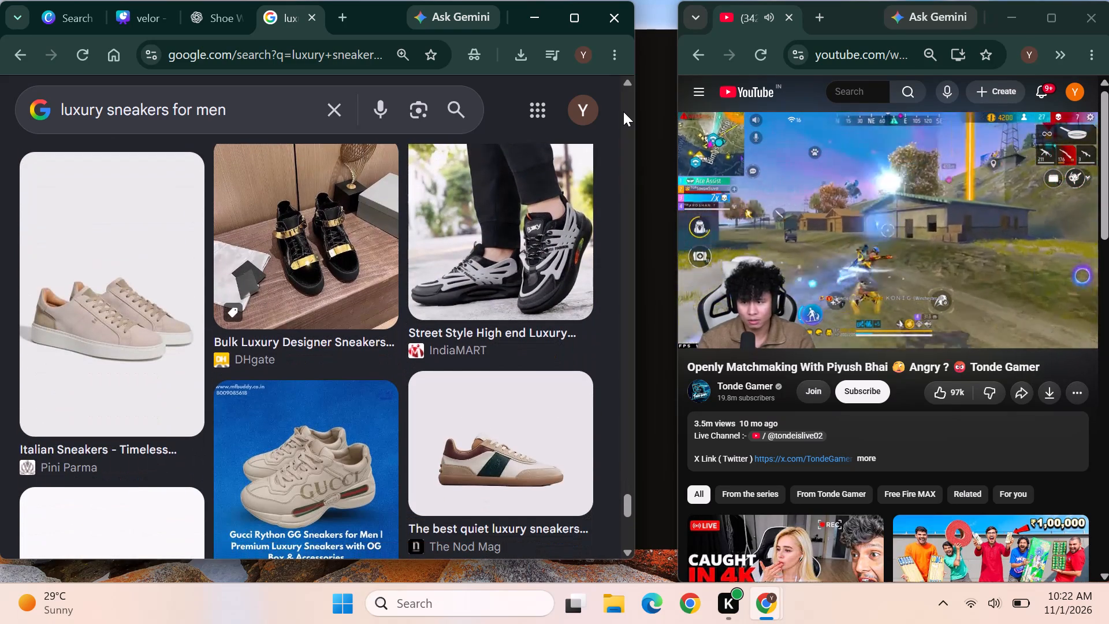
pyautogui.press('Down')
pyautogui.press('Down')
pyautogui.press('Down')
pyautogui.press('Down')
pyautogui.press('Down')
pyautogui.press('Down')
pyautogui.press('Down')
pyautogui.press('Down')
pyautogui.press('Down')
pyautogui.press('Down')
pyautogui.press('Down')
pyautogui.press('Down')
pyautogui.press('Down')
pyautogui.press('Down')
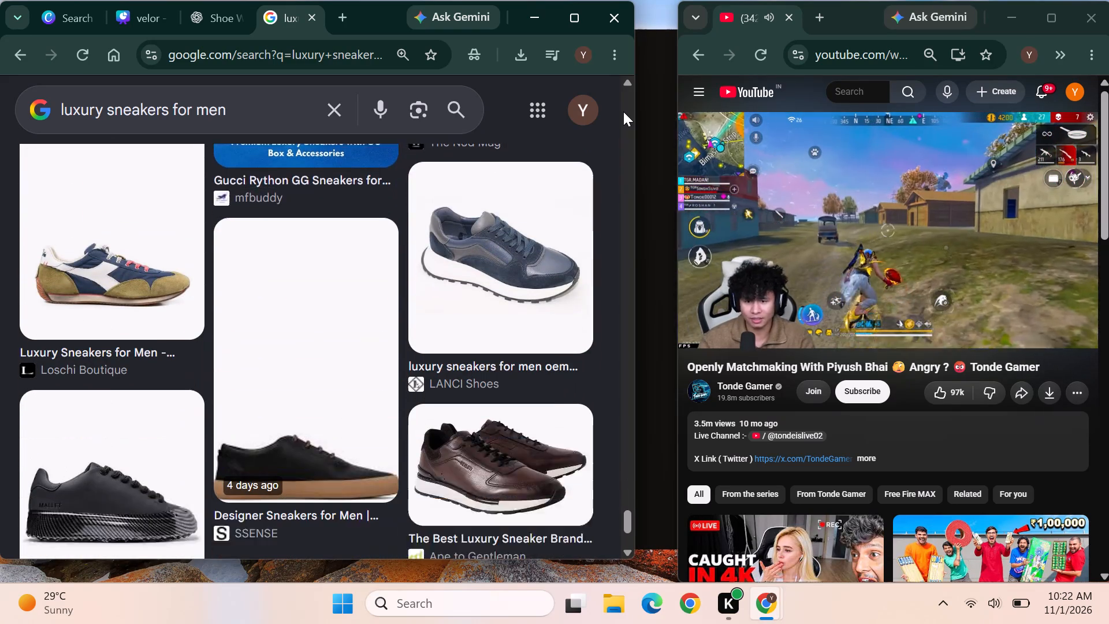
pyautogui.press('Up')
pyautogui.press('Up')
pyautogui.press('Up')
pyautogui.press('Up')
pyautogui.press('Up')
pyautogui.press('Up')
pyautogui.press('Up')
pyautogui.press('Up')
pyautogui.press('Up')
pyautogui.press('Up')
pyautogui.press('Up')
pyautogui.press('Up')
pyautogui.press('Up')
pyautogui.press('Up')
pyautogui.press('Up')
pyautogui.press('Up')
pyautogui.press('Up')
pyautogui.press('Up')
pyautogui.press('Up')
pyautogui.press('Up')
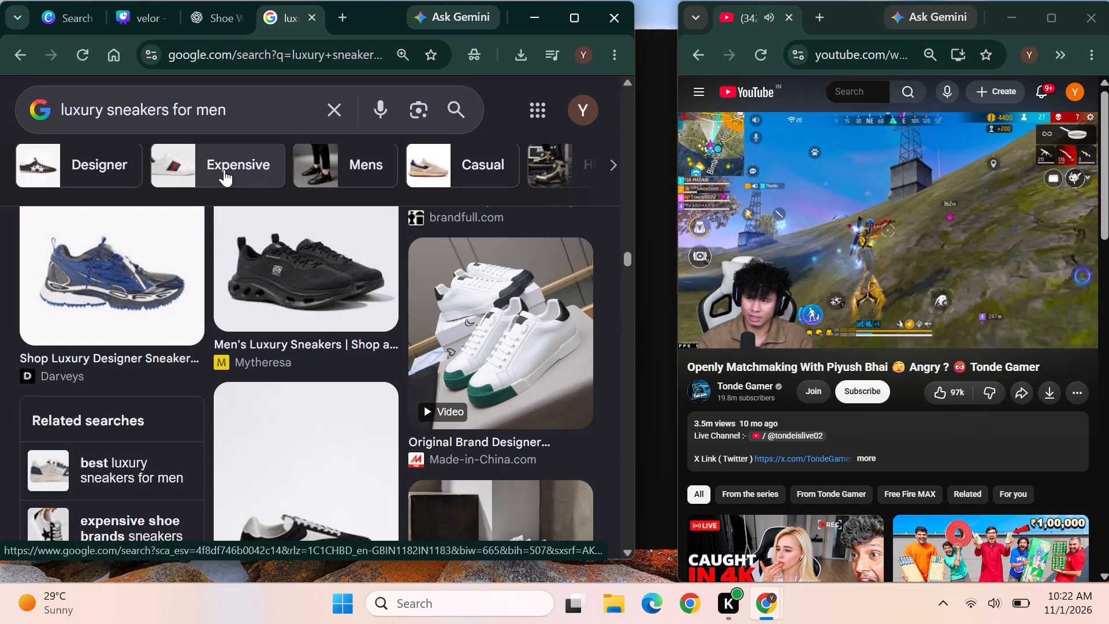
# Narrow the men's luxury sneaker image search to the "White sneakers" suggestion.
pyautogui.click(599, 164)
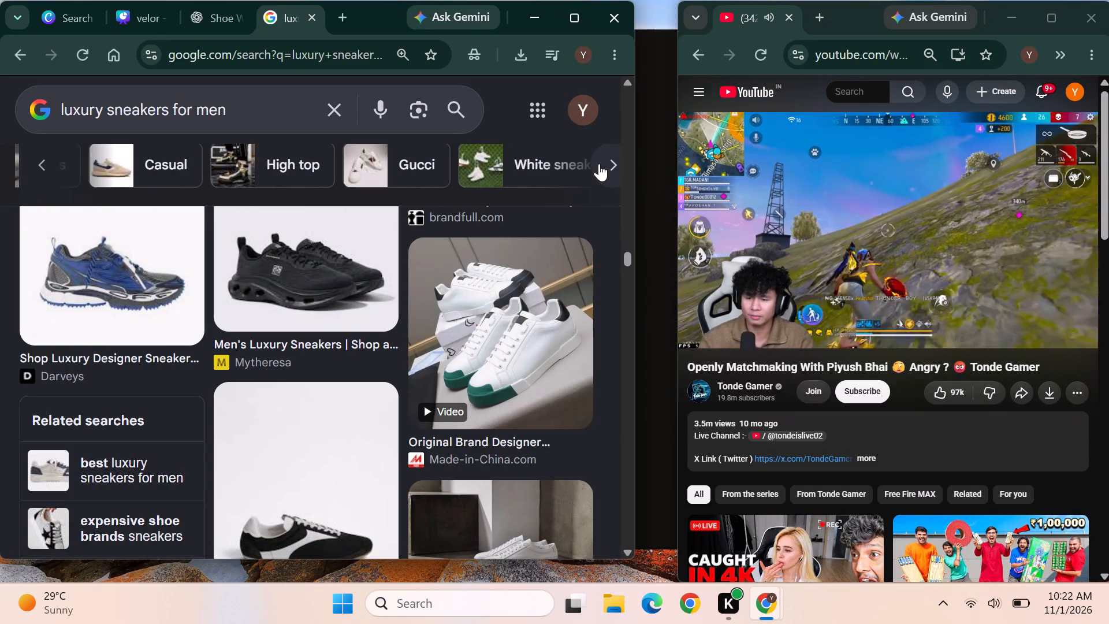
pyautogui.click(599, 164)
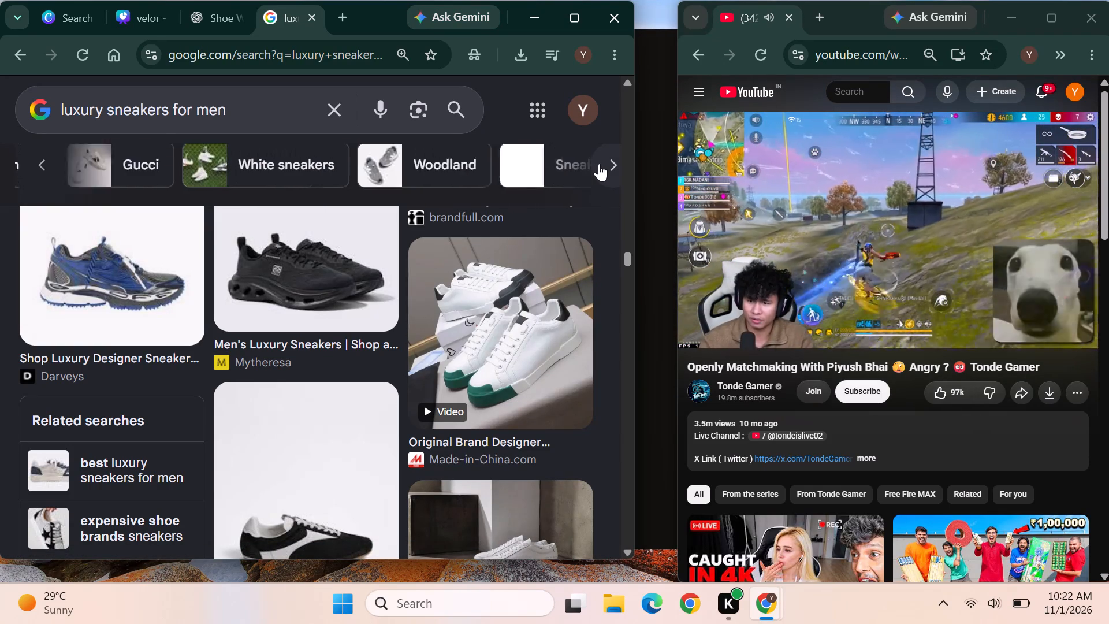
pyautogui.click(194, 170)
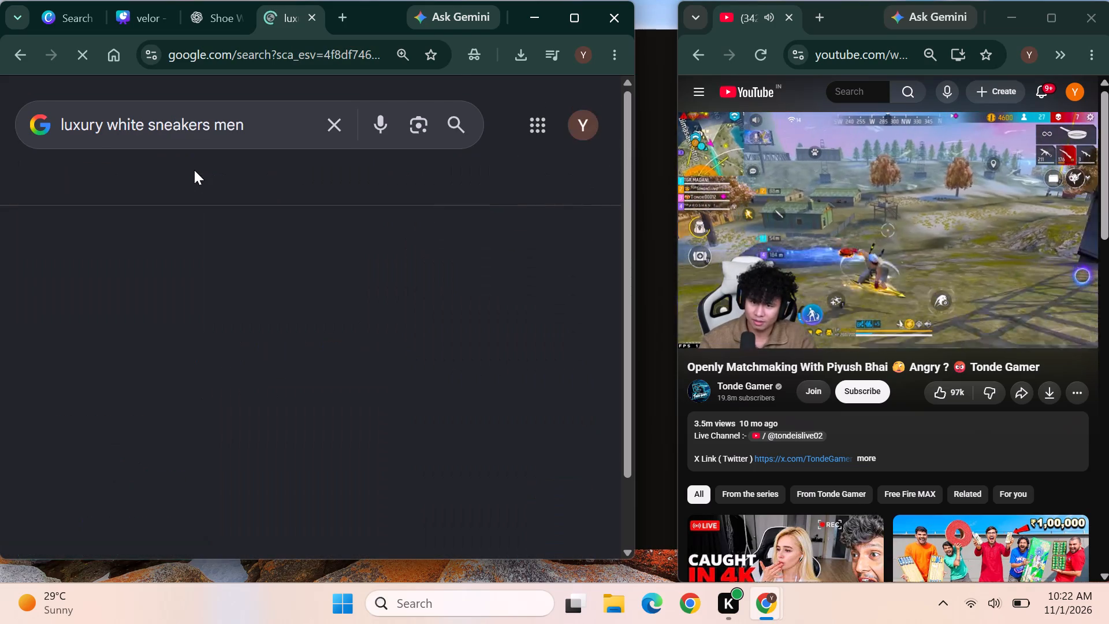
# Look through the "luxury white sneakers men" image results for a sneaker photo that suits the Velor presentation.
pyautogui.press('Down')
pyautogui.press('Down')
pyautogui.press('Down')
pyautogui.press('Down')
pyautogui.press('Down')
pyautogui.press('Down')
pyautogui.press('Down')
pyautogui.press('Down')
pyautogui.press('Down')
pyautogui.press('Down')
pyautogui.press('Down')
pyautogui.press('Down')
pyautogui.press('Down')
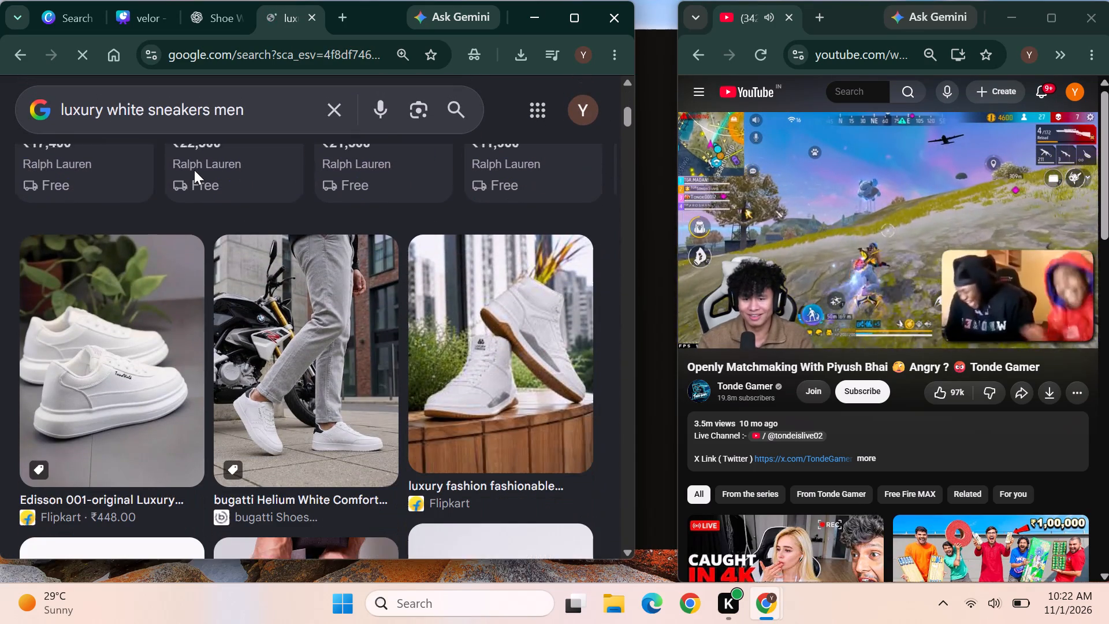
pyautogui.press('Down')
pyautogui.press('Down')
pyautogui.press('Down')
pyautogui.press('Down')
pyautogui.press('Down')
pyautogui.press('Down')
pyautogui.press('Down')
pyautogui.press('Down')
pyautogui.press('Down')
pyautogui.press('Down')
pyautogui.press('Down')
pyautogui.press('Down')
pyautogui.press('Down')
pyautogui.press('Down')
pyautogui.press('Down')
pyautogui.press('Down')
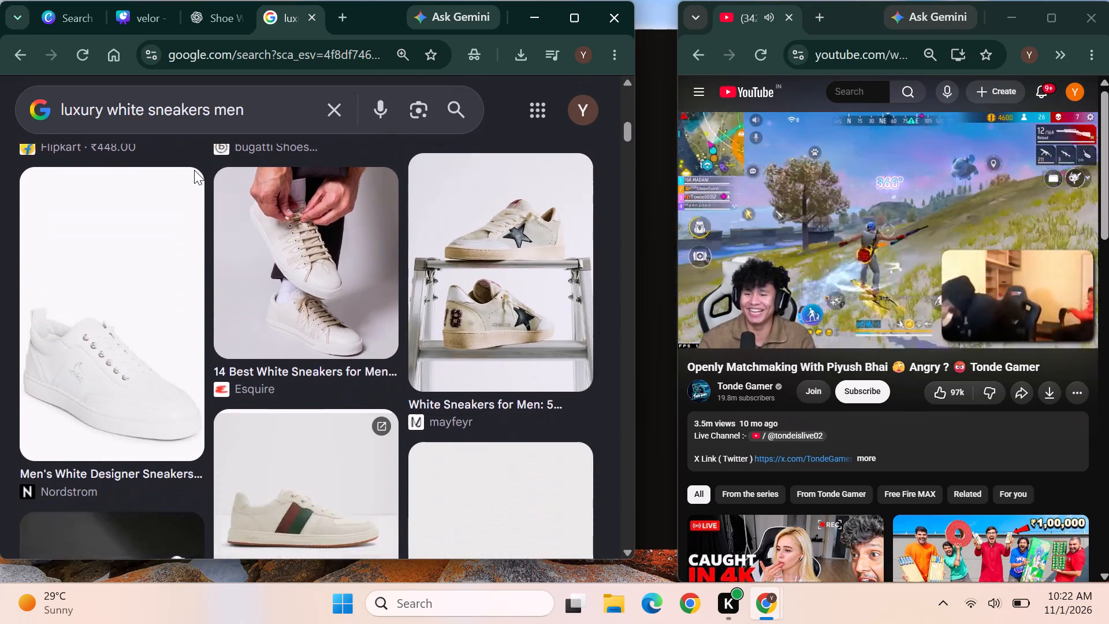
pyautogui.press('Down')
pyautogui.press('Down')
pyautogui.press('Down')
pyautogui.press('Down')
pyautogui.press('Down')
pyautogui.press('Down')
pyautogui.press('Down')
pyautogui.press('Down')
pyautogui.press('Down')
pyautogui.press('Down')
pyautogui.press('Down')
pyautogui.press('Down')
pyautogui.press('Down')
pyautogui.press('Down')
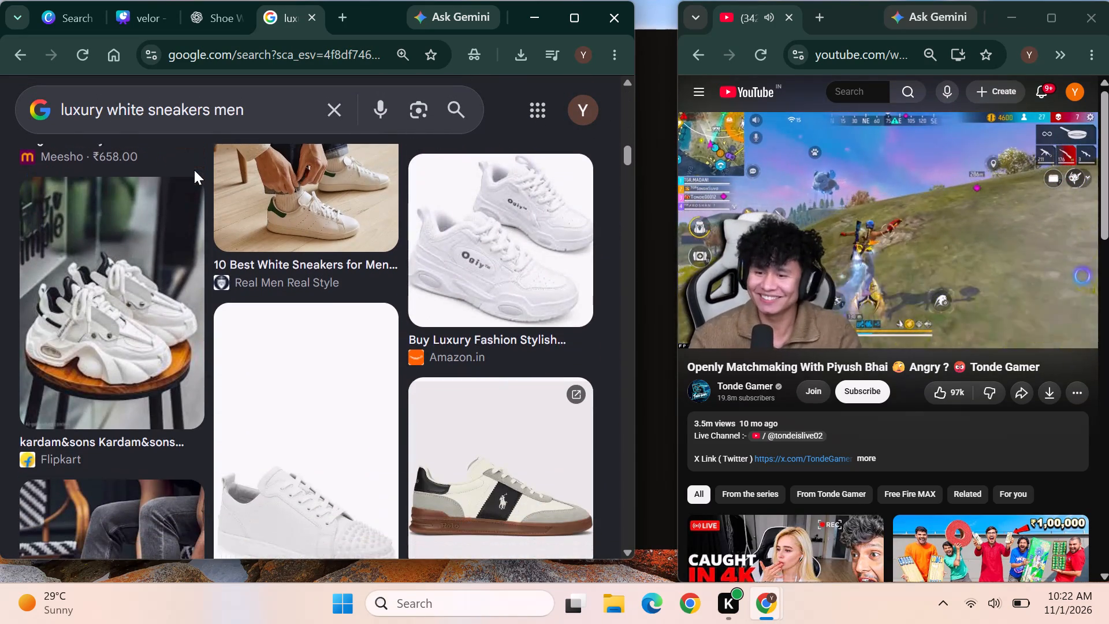
pyautogui.press('Down')
pyautogui.press('Down')
pyautogui.press('Down')
pyautogui.press('Down')
pyautogui.press('Down')
pyautogui.press('Down')
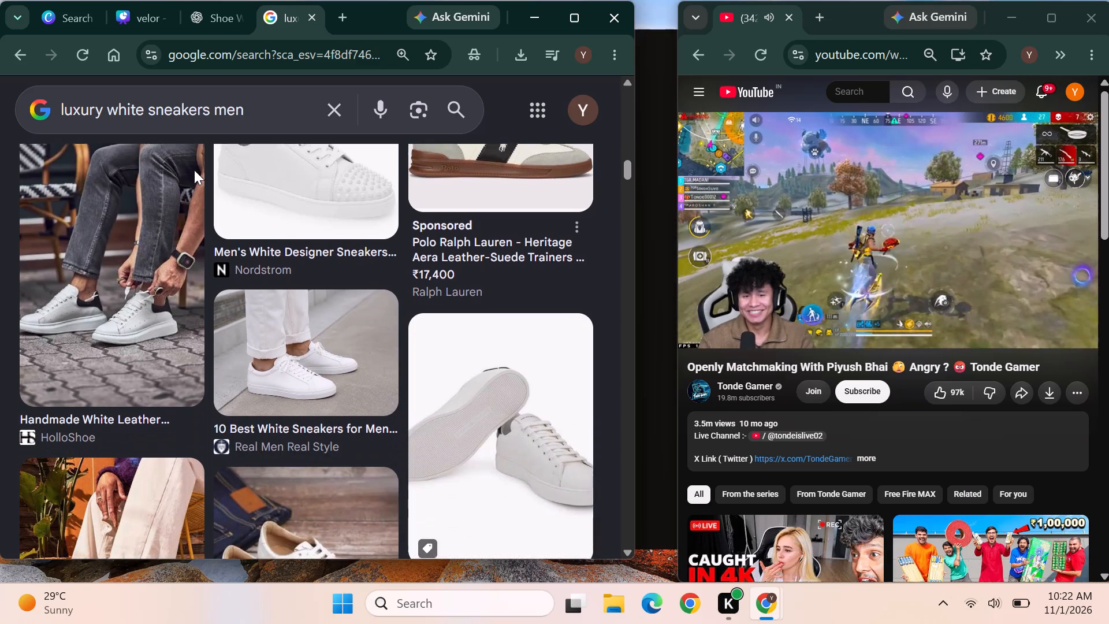
pyautogui.press('Down')
pyautogui.press('Down')
pyautogui.press('Down')
pyautogui.press('Down')
pyautogui.press('Down')
pyautogui.press('Down')
pyautogui.press('Down')
pyautogui.press('Down')
pyautogui.press('Down')
pyautogui.press('Down')
pyautogui.press('Down')
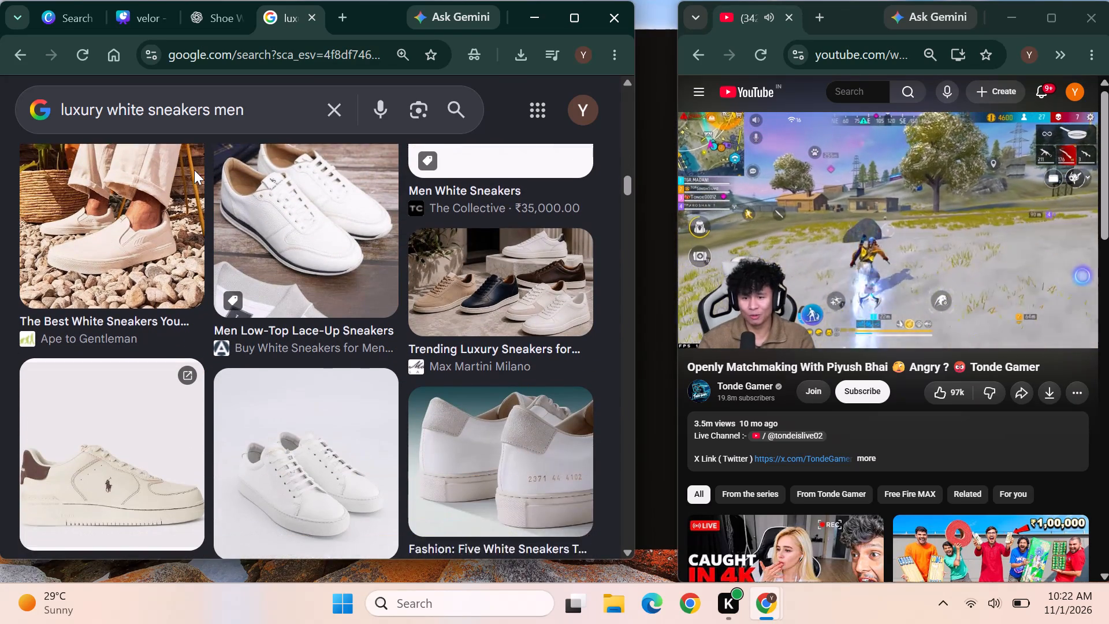
pyautogui.press('Down')
pyautogui.press('Down')
pyautogui.press('Down')
pyautogui.press('Down')
pyautogui.press('Down')
pyautogui.press('Down')
pyautogui.press('Down')
pyautogui.press('Down')
pyautogui.press('Down')
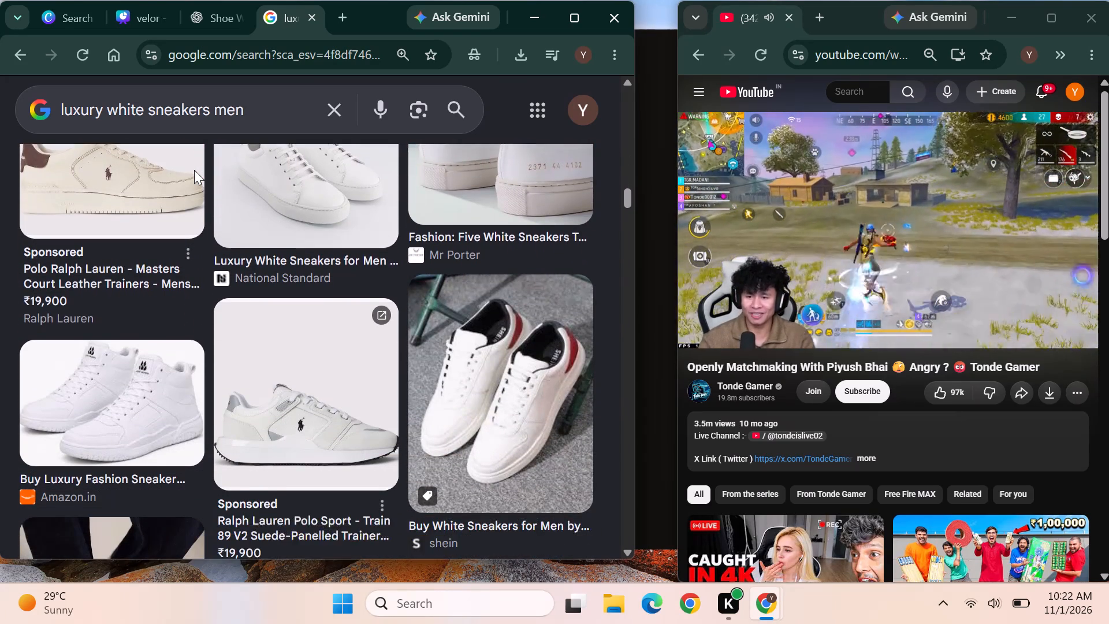
pyautogui.press('Down')
pyautogui.press('Down')
pyautogui.press('Down')
pyautogui.press('Down')
pyautogui.press('Down')
pyautogui.press('Down')
pyautogui.press('Down')
pyautogui.press('Down')
pyautogui.press('Down')
pyautogui.press('Down')
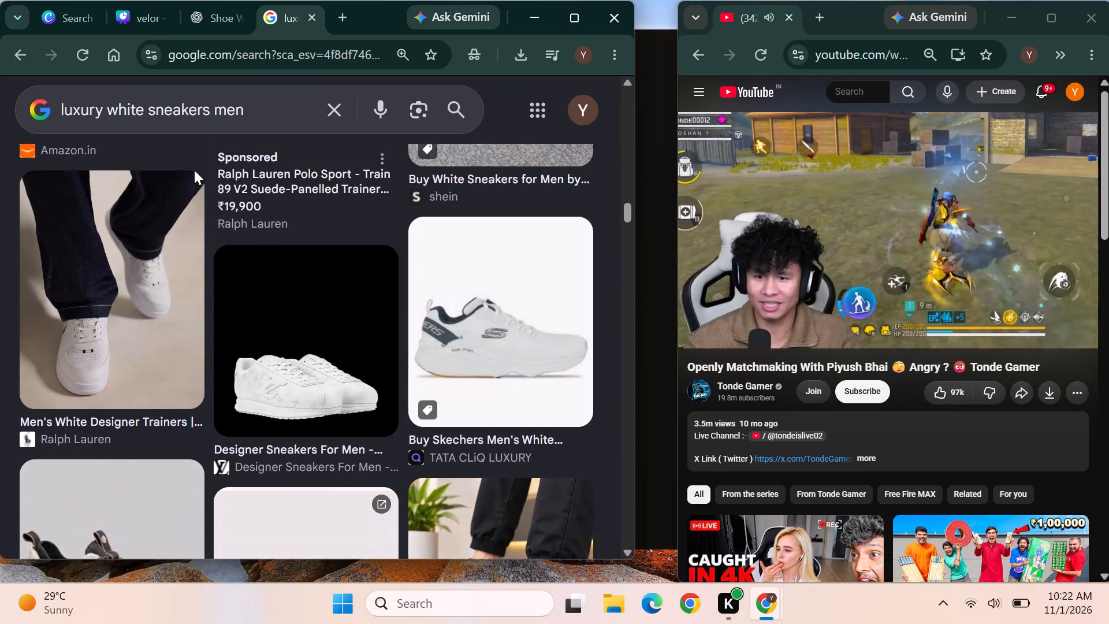
pyautogui.press('Down')
pyautogui.press('Down')
pyautogui.press('Down')
pyautogui.press('Down')
pyautogui.press('Down')
pyautogui.press('Down')
pyautogui.press('Down')
pyautogui.press('Down')
pyautogui.press('Down')
pyautogui.press('Down')
pyautogui.press('Down')
pyautogui.press('Down')
pyautogui.press('Down')
pyautogui.press('Down')
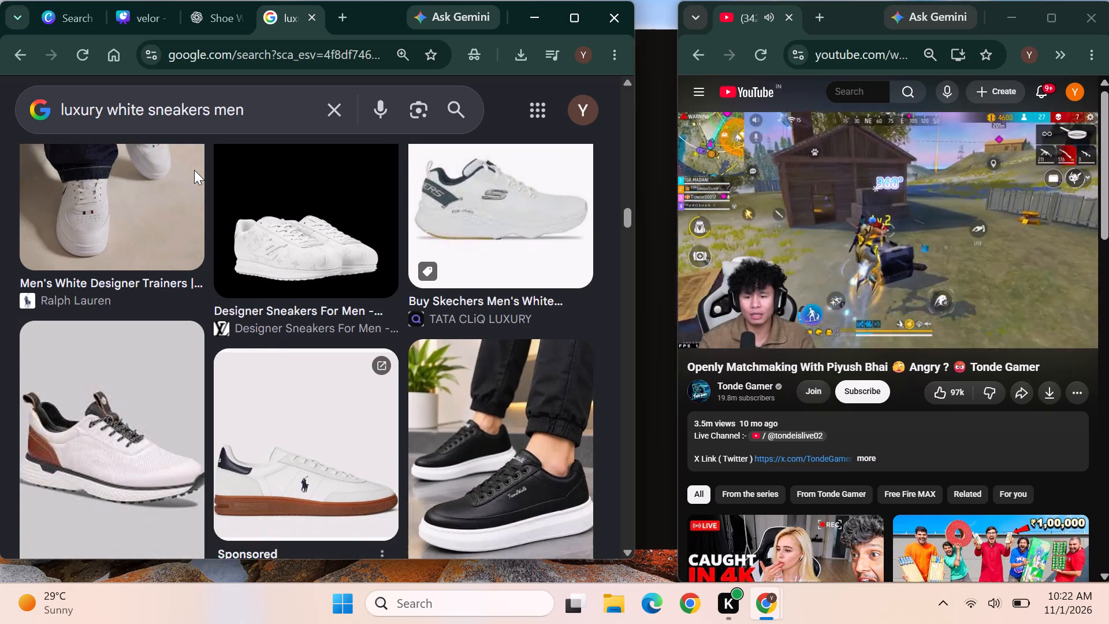
pyautogui.press('Up')
pyautogui.press('Up')
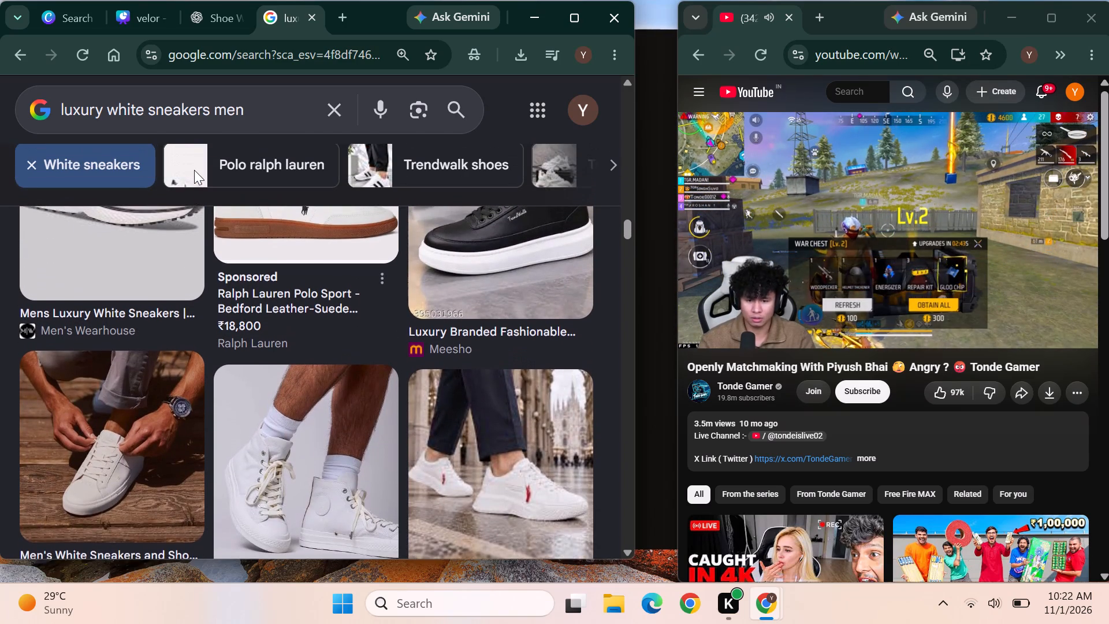
pyautogui.press('Up')
pyautogui.press('Up')
pyautogui.press('Down')
pyautogui.press('Down')
pyautogui.press('Down')
pyautogui.press('Down')
pyautogui.press('Down')
pyautogui.press('Down')
pyautogui.press('Down')
pyautogui.press('Down')
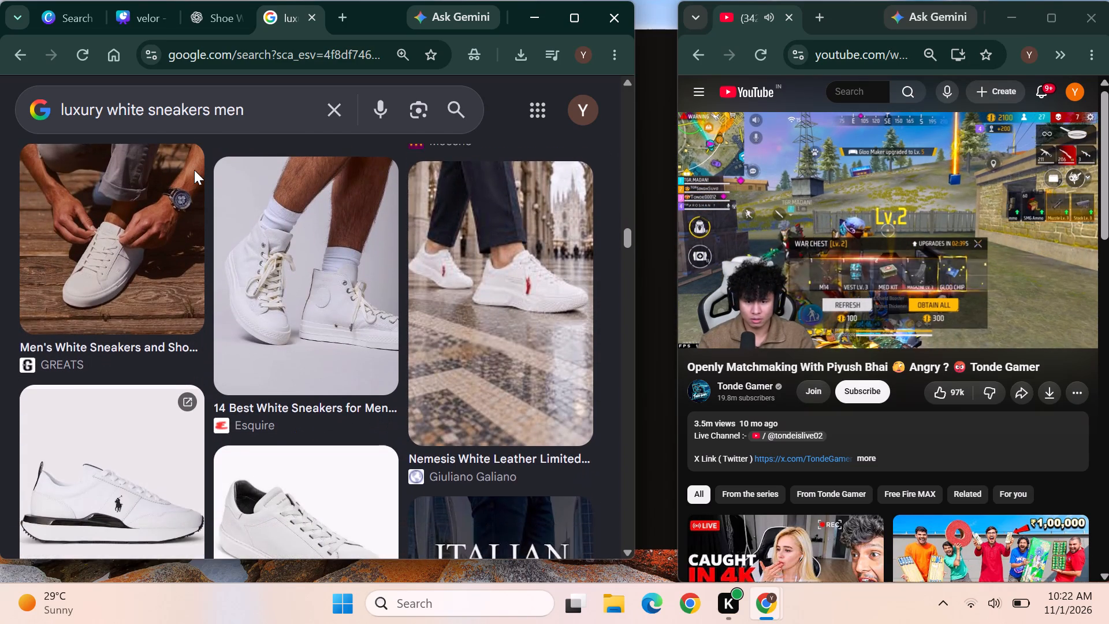
pyautogui.press('Down')
pyautogui.press('Down')
pyautogui.press('Down')
pyautogui.press('Down')
pyautogui.press('Down')
pyautogui.press('Down')
pyautogui.press('Down')
pyautogui.press('Down')
pyautogui.press('Down')
pyautogui.press('Down')
pyautogui.press('Down')
pyautogui.press('Down')
pyautogui.press('Down')
pyautogui.press('Down')
pyautogui.press('Down')
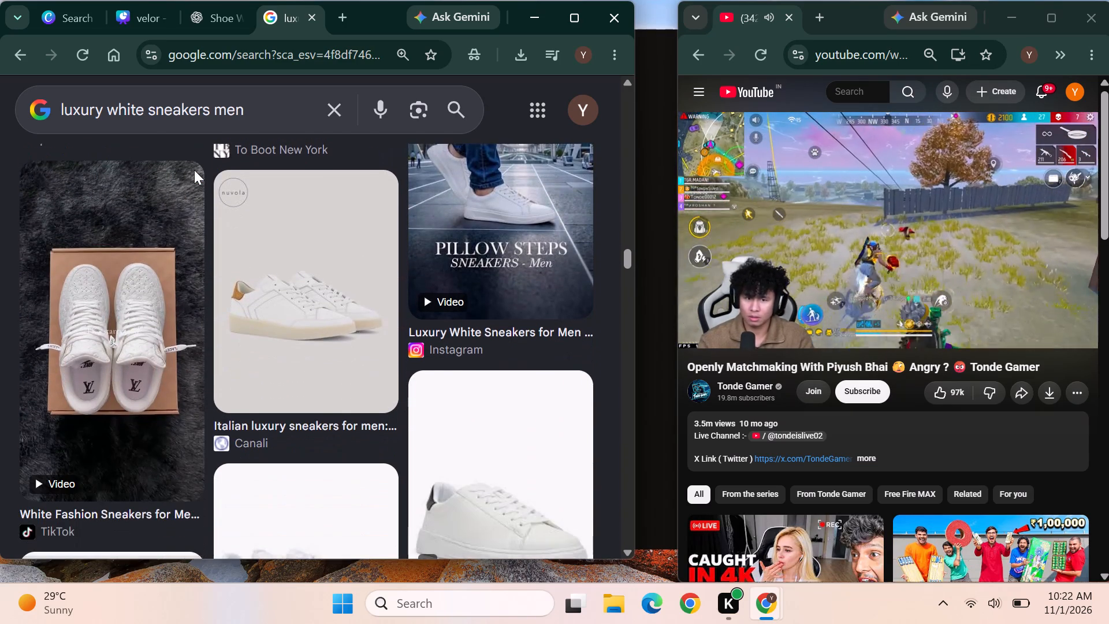
pyautogui.press('Down')
pyautogui.press('Down')
pyautogui.press('Down')
pyautogui.press('Down')
pyautogui.press('Down')
pyautogui.press('Down')
pyautogui.press('Down')
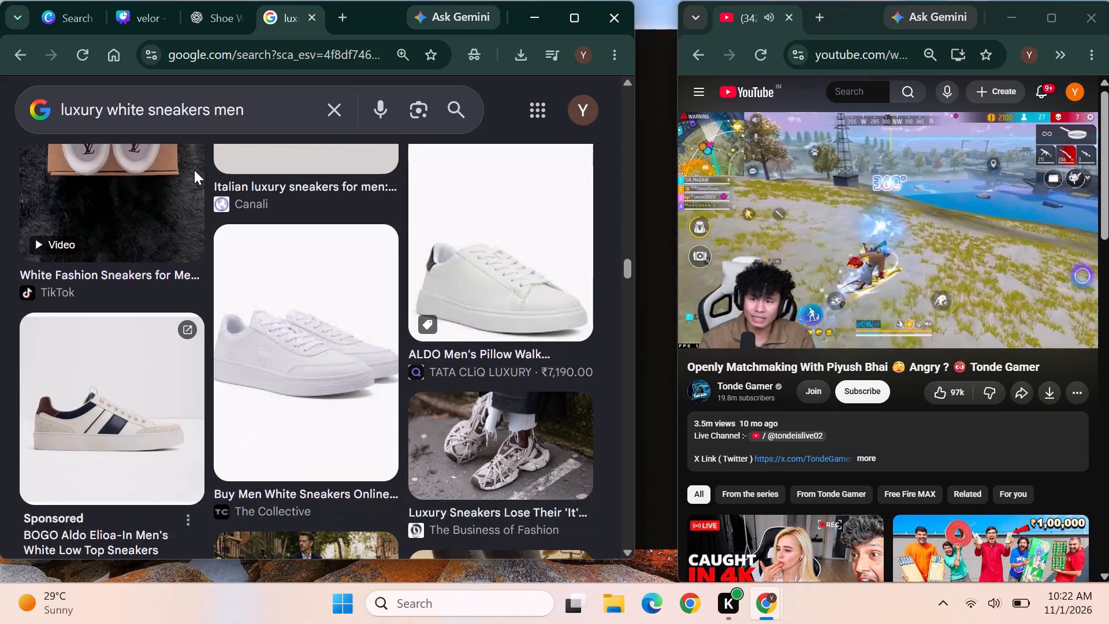
pyautogui.press('Down')
pyautogui.press('Down')
pyautogui.press('Down')
pyautogui.press('Down')
pyautogui.press('Down')
pyautogui.press('Down')
pyautogui.press('Down')
pyautogui.press('Down')
pyautogui.press('Down')
pyautogui.press('Down')
pyautogui.press('Down')
pyautogui.press('Down')
pyautogui.press('Down')
pyautogui.press('Down')
pyautogui.press('Down')
pyautogui.press('Down')
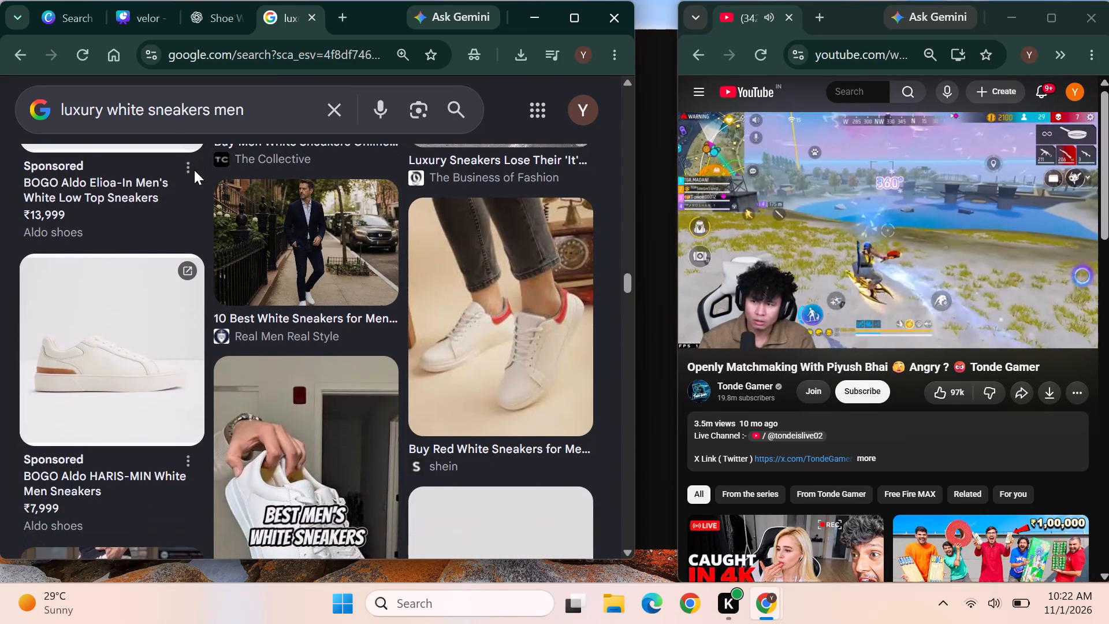
pyautogui.press('Down')
pyautogui.press('Down')
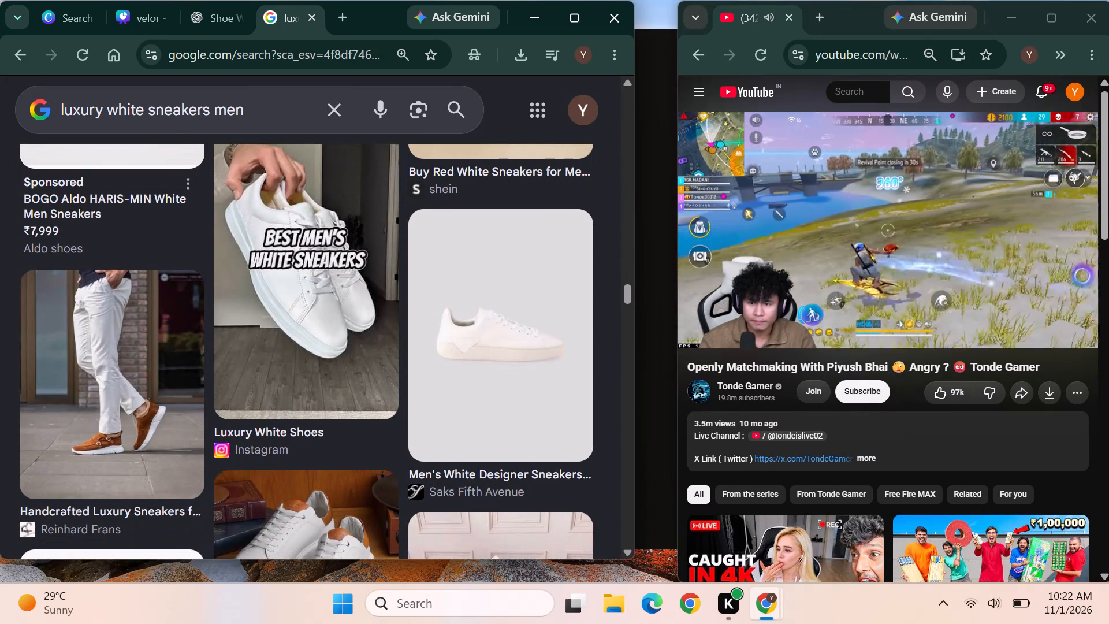
# Go back to the "luxury sneakers for men" image search and broaden the query to "sneakers for men".
pyautogui.click(13, 51)
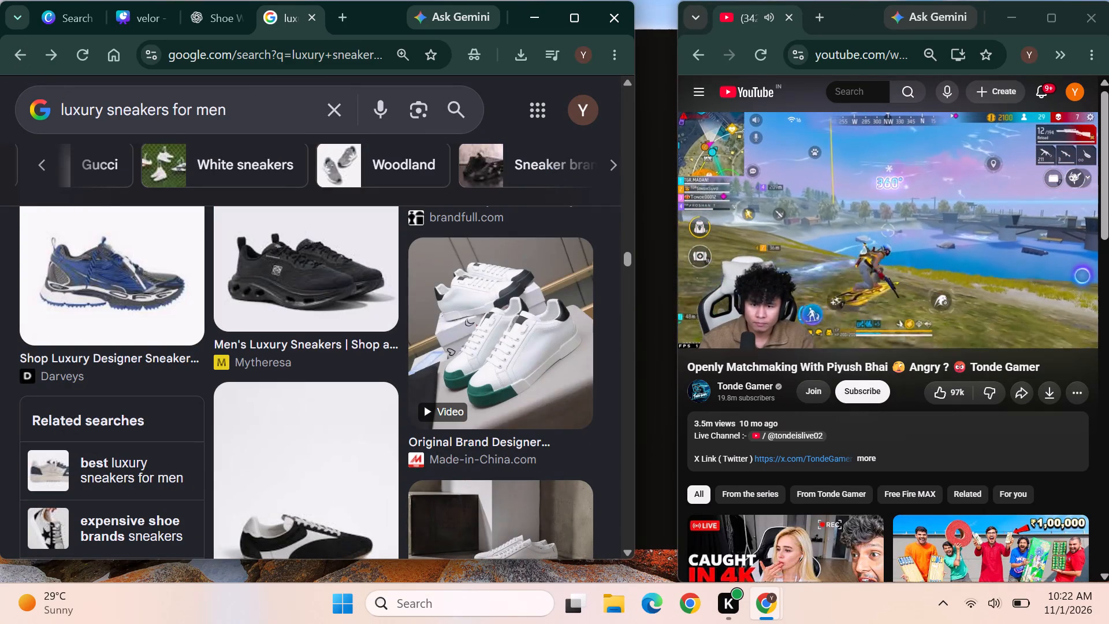
pyautogui.click(107, 116)
pyautogui.press('BackSpace')
pyautogui.press('BackSpace')
pyautogui.press('BackSpace')
pyautogui.press('BackSpace')
pyautogui.press('BackSpace')
pyautogui.press('BackSpace')
pyautogui.press('BackSpace')
pyautogui.press('BackSpace')
pyautogui.press('BackSpace')
pyautogui.press('BackSpace')
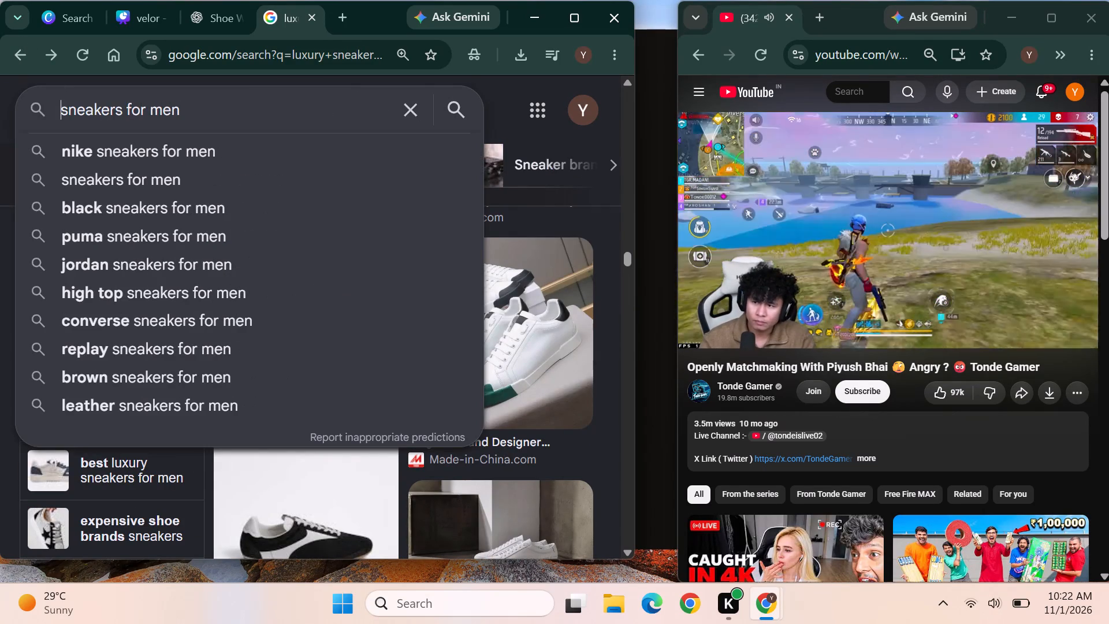
pyautogui.press('Return')
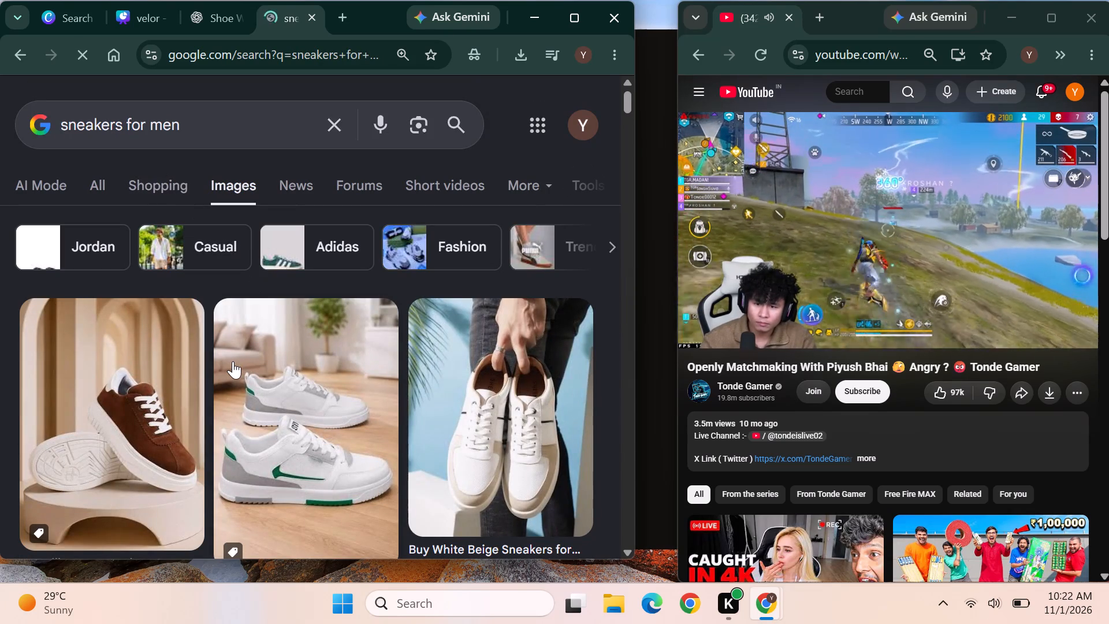
# Look through the "sneakers for men" image results for a sneaker photo that suits the Velor best seller page.
pyautogui.press('Down')
pyautogui.press('Down')
pyautogui.press('Down')
pyautogui.press('Down')
pyautogui.press('Down')
pyautogui.press('Down')
pyautogui.press('Down')
pyautogui.press('Down')
pyautogui.press('Down')
pyautogui.press('Down')
pyautogui.press('Down')
pyautogui.press('Down')
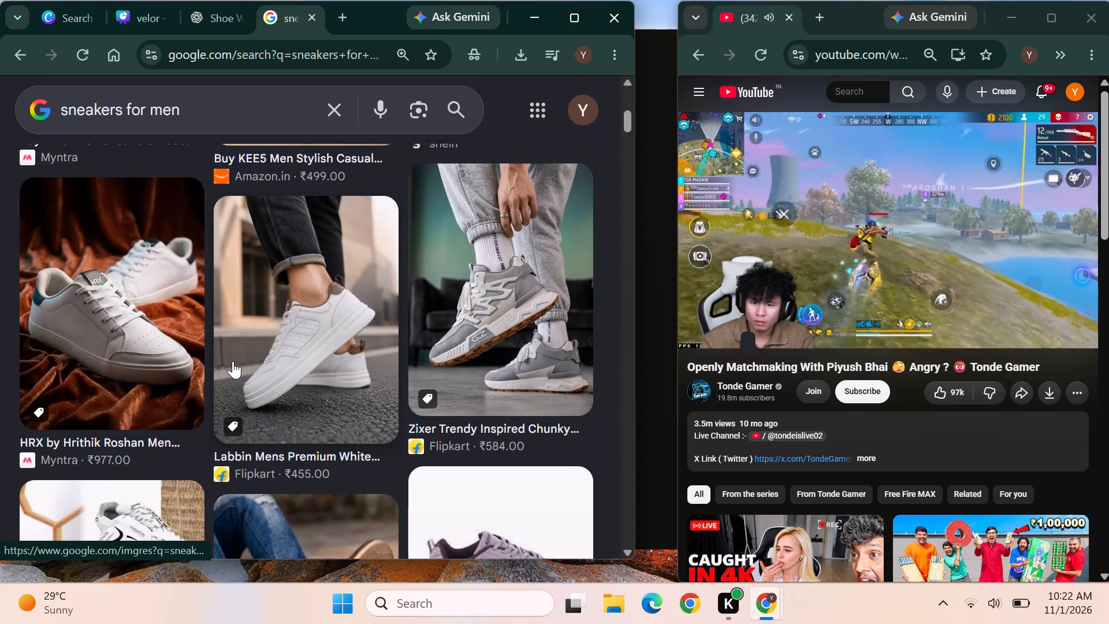
pyautogui.press('Down')
pyautogui.press('Down')
pyautogui.press('Down')
pyautogui.press('Down')
pyautogui.press('Down')
pyautogui.press('Down')
pyautogui.press('Down')
pyautogui.press('Down')
pyautogui.press('Down')
pyautogui.press('Down')
pyautogui.press('Down')
pyautogui.press('Down')
pyautogui.press('Down')
pyautogui.press('Down')
pyautogui.press('Down')
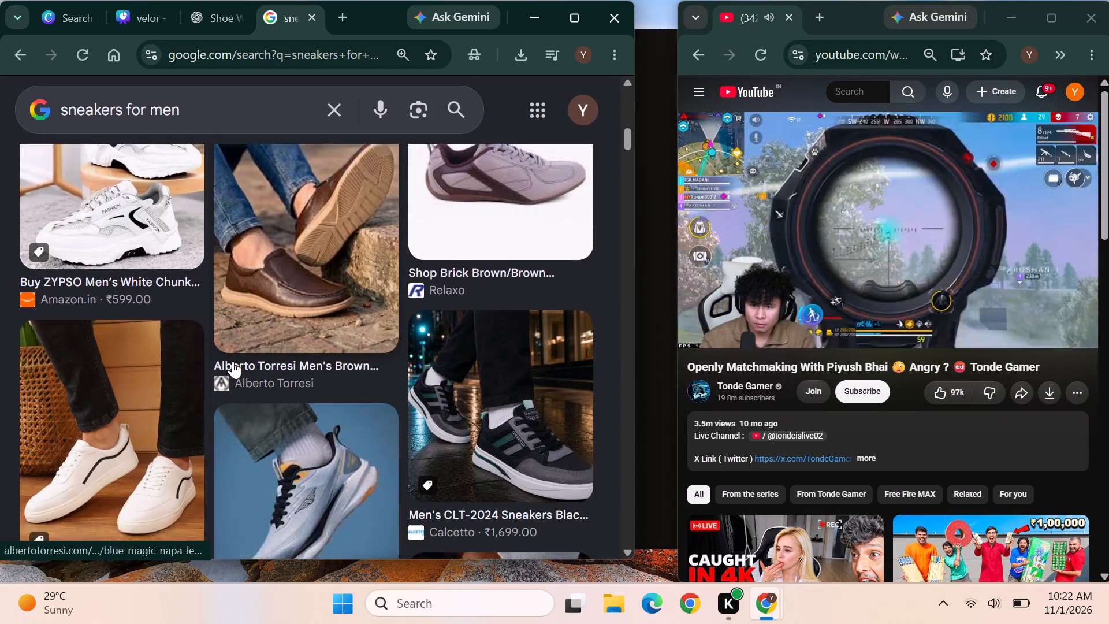
pyautogui.press('Down')
pyautogui.press('Down')
pyautogui.press('Down')
pyautogui.press('Down')
pyautogui.press('Down')
pyautogui.press('Down')
pyautogui.press('Down')
pyautogui.press('Down')
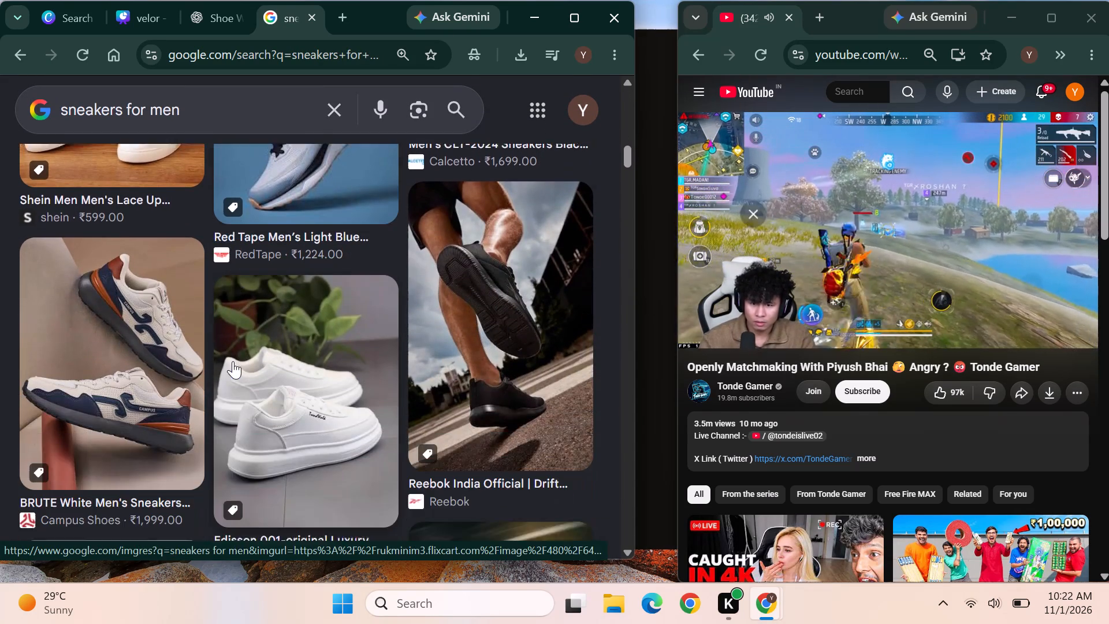
pyautogui.press('Down')
pyautogui.press('Down')
pyautogui.press('Down')
pyautogui.press('Down')
pyautogui.press('Down')
pyautogui.press('Down')
pyautogui.press('Down')
pyautogui.press('Down')
pyautogui.press('Down')
pyautogui.press('Down')
pyautogui.press('Down')
pyautogui.press('Down')
pyautogui.press('Down')
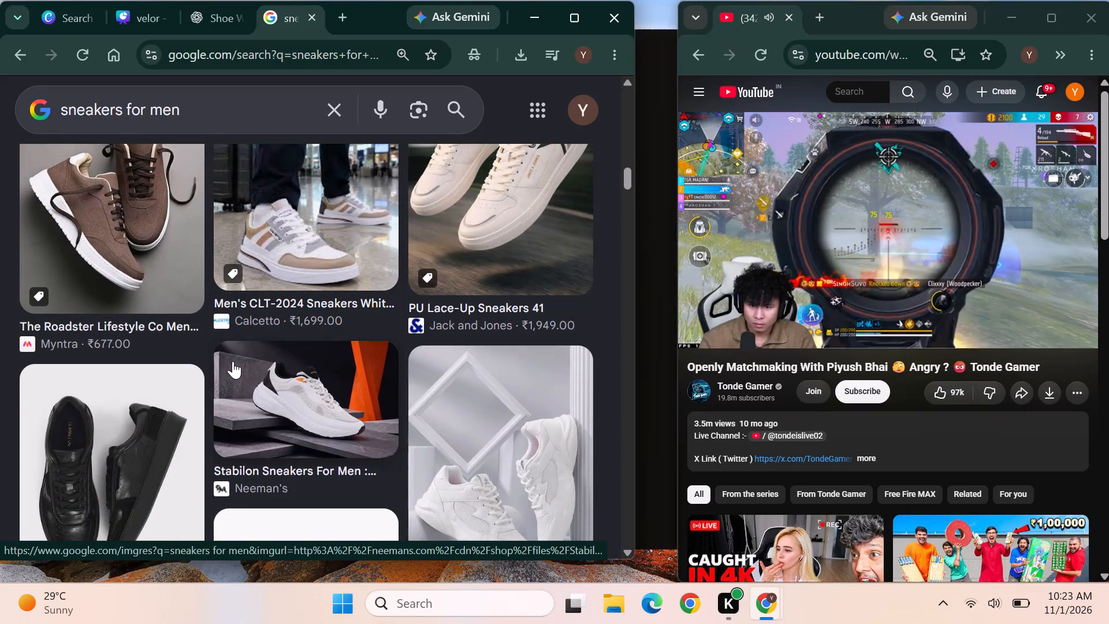
pyautogui.press('Up')
pyautogui.press('Up')
pyautogui.press('Up')
pyautogui.press('Up')
pyautogui.press('Up')
pyautogui.press('Up')
pyautogui.press('Down')
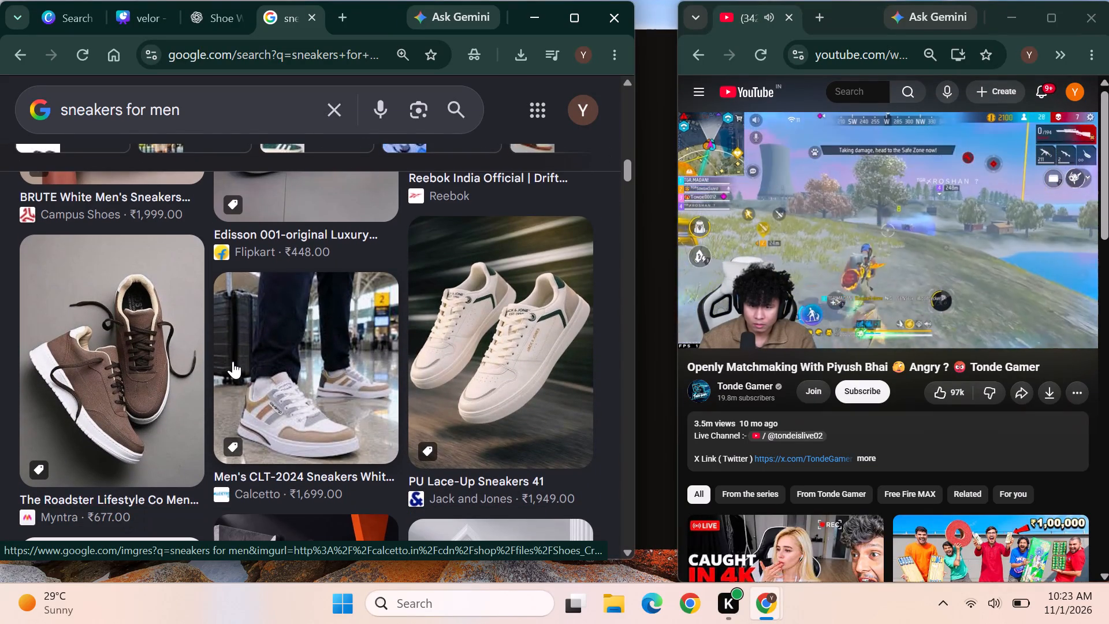
pyautogui.press('Down')
pyautogui.press('Down')
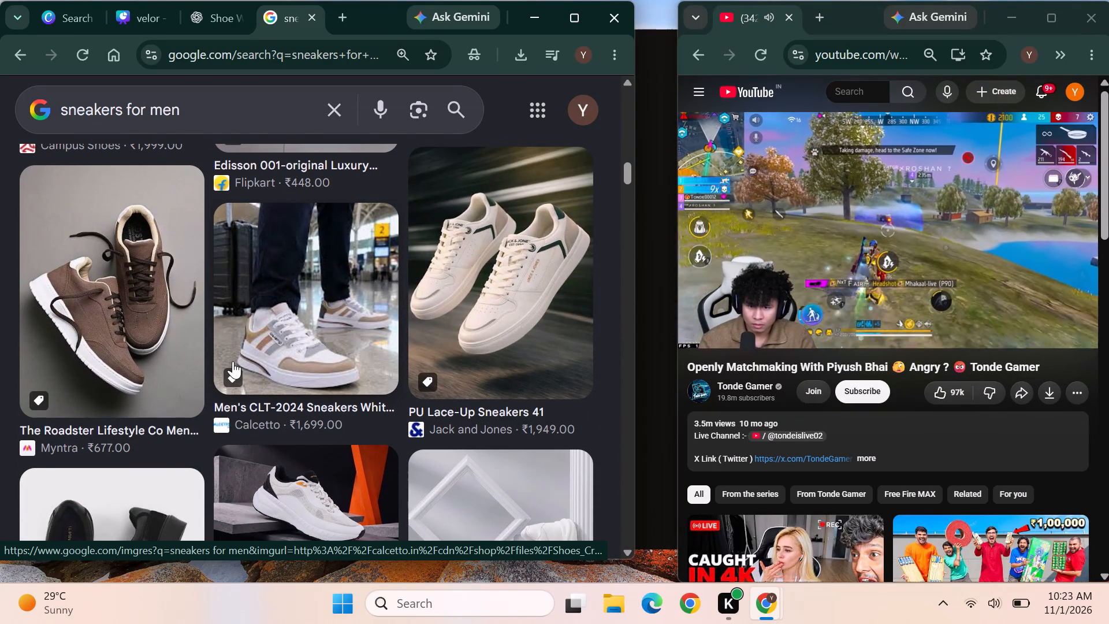
pyautogui.press('Right')
pyautogui.press('Down')
pyautogui.press('Down')
pyautogui.press('Down')
pyautogui.press('Down')
pyautogui.press('Down')
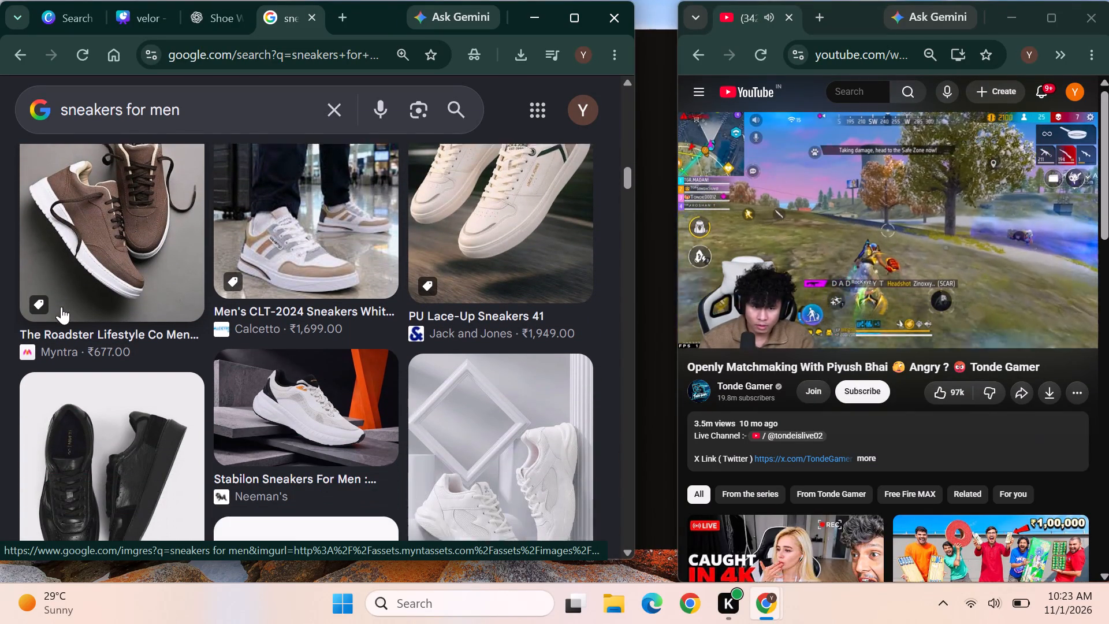
pyautogui.press('Down')
pyautogui.press('Down')
pyautogui.press('Down')
pyautogui.press('Down')
pyautogui.press('Down')
pyautogui.press('Down')
pyautogui.press('Down')
pyautogui.press('Down')
pyautogui.press('Down')
pyautogui.press('Down')
pyautogui.press('Down')
pyautogui.press('Down')
pyautogui.press('Down')
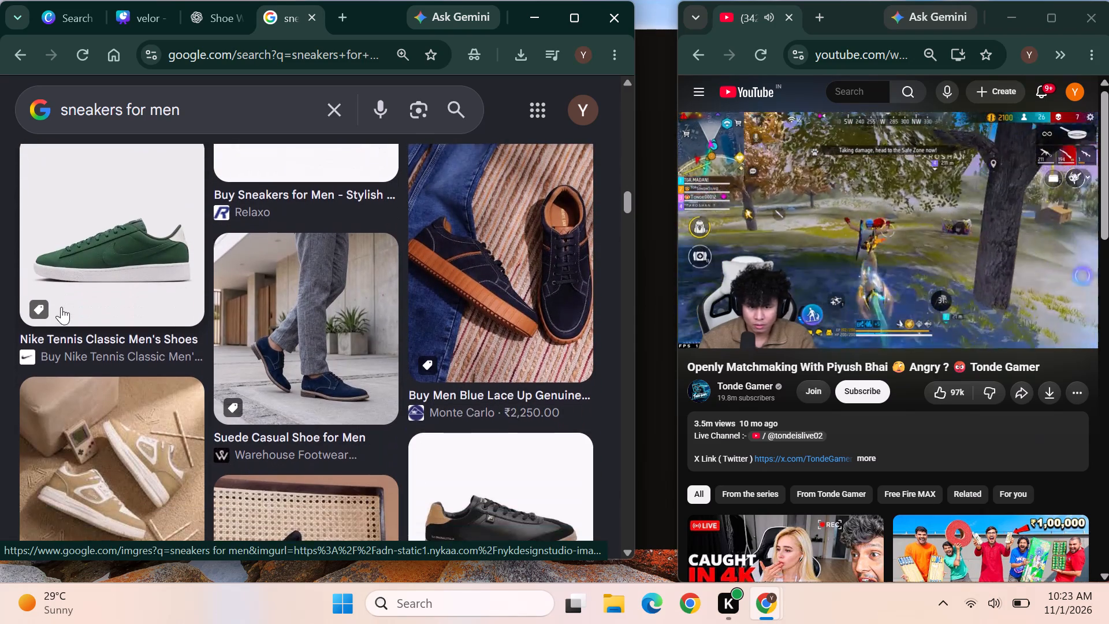
pyautogui.press('Down')
pyautogui.press('Down')
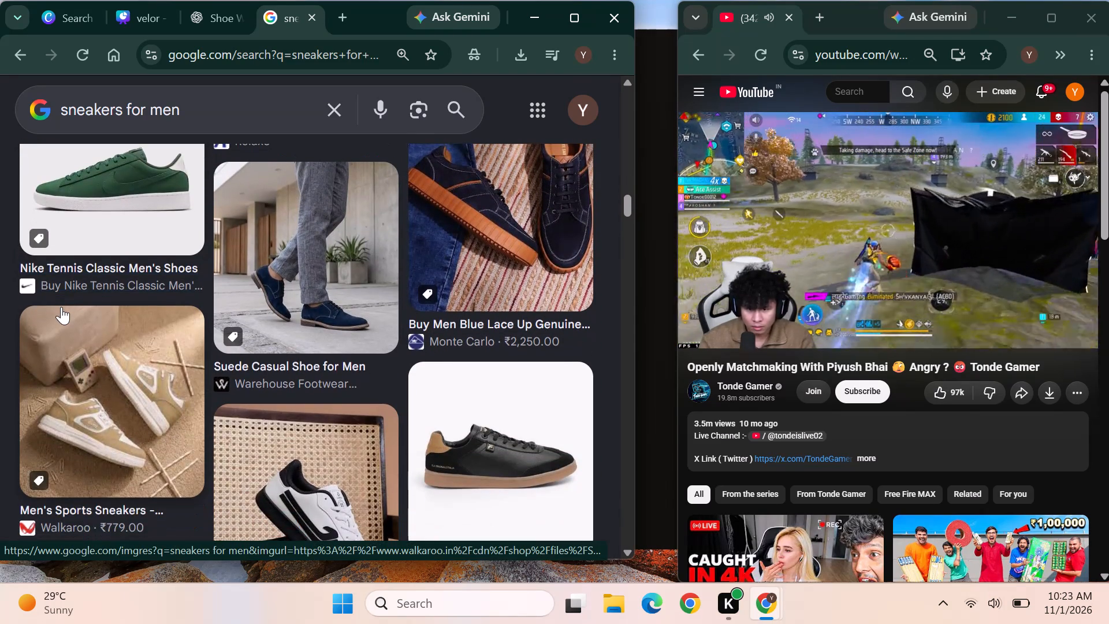
pyautogui.press('Down')
pyautogui.press('Down')
pyautogui.press('Down')
pyautogui.press('Down')
pyautogui.press('Down')
pyautogui.press('Down')
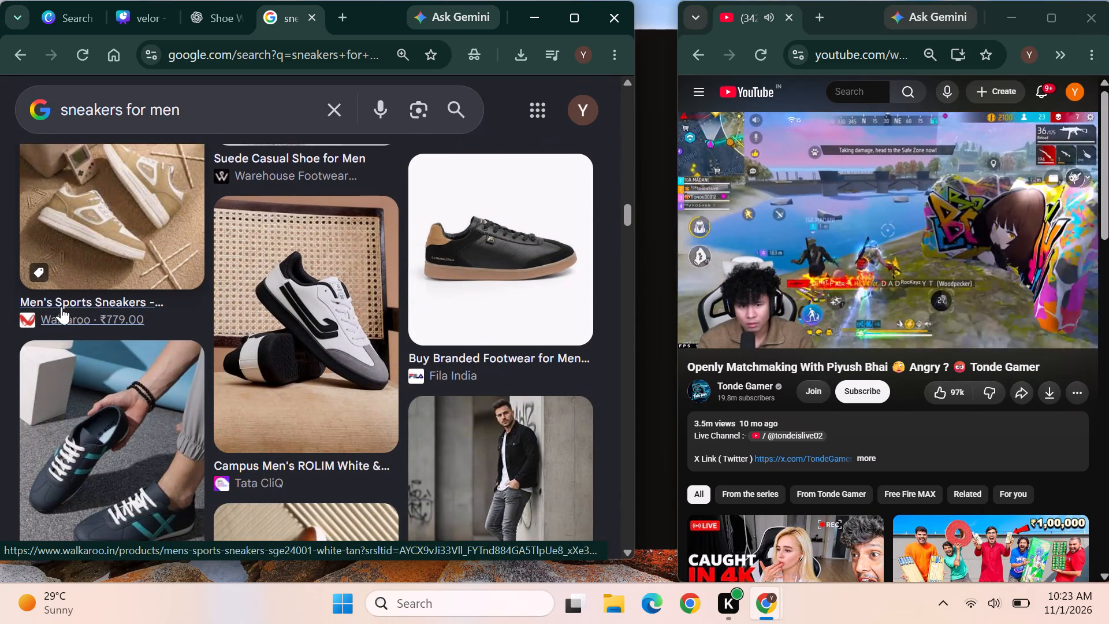
pyautogui.press('Down')
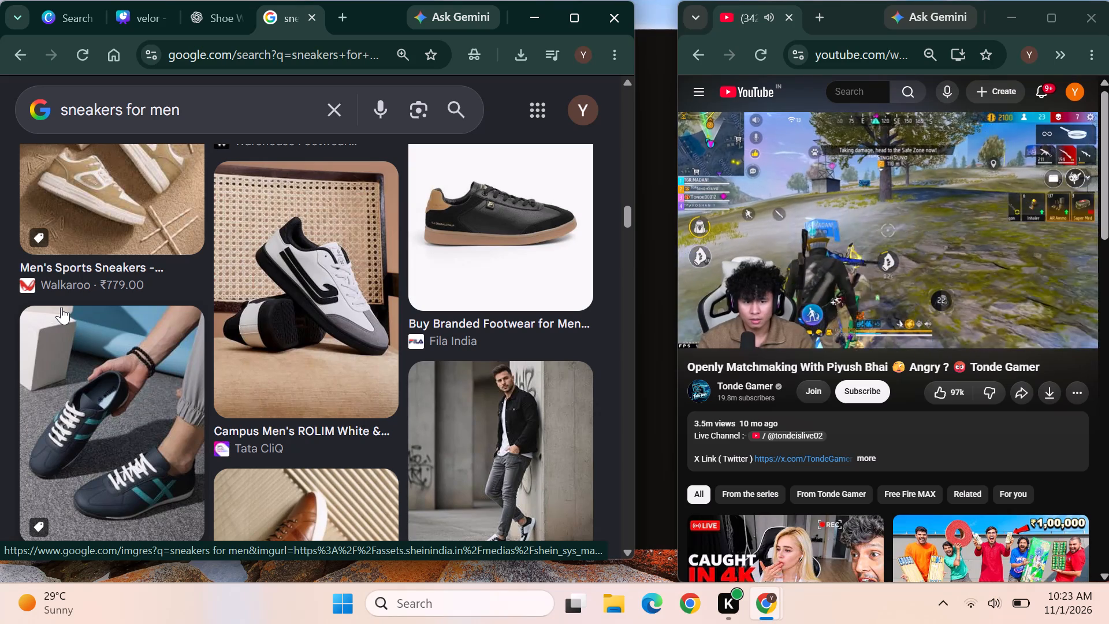
# Bring the Campus ROLIM white and black sneaker photo from the image results onto page 4 of the Canva presentation.
pyautogui.moveTo(311, 285); pyautogui.dragTo(304, 246)
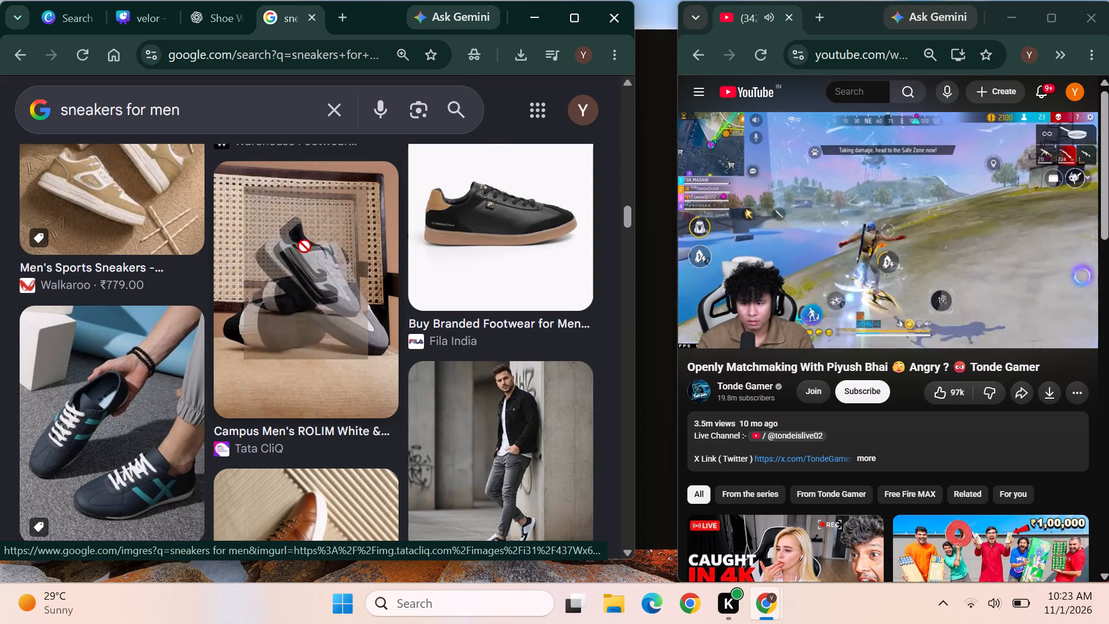
pyautogui.moveTo(304, 246); pyautogui.dragTo(168, 0)
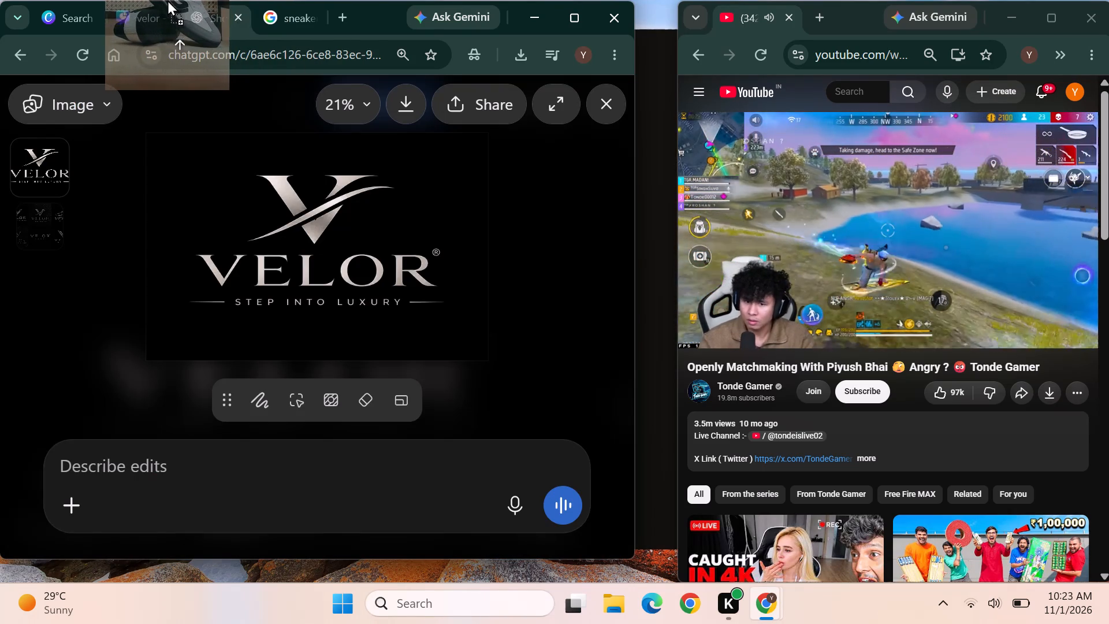
pyautogui.moveTo(168, 0); pyautogui.dragTo(154, 0)
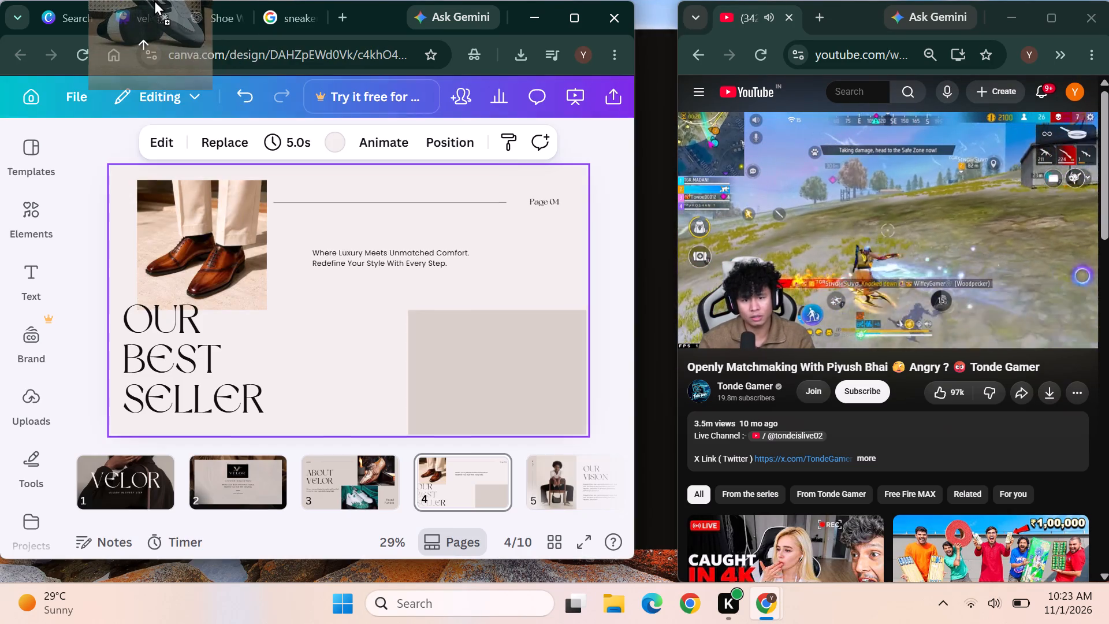
pyautogui.moveTo(154, 0); pyautogui.dragTo(415, 340)
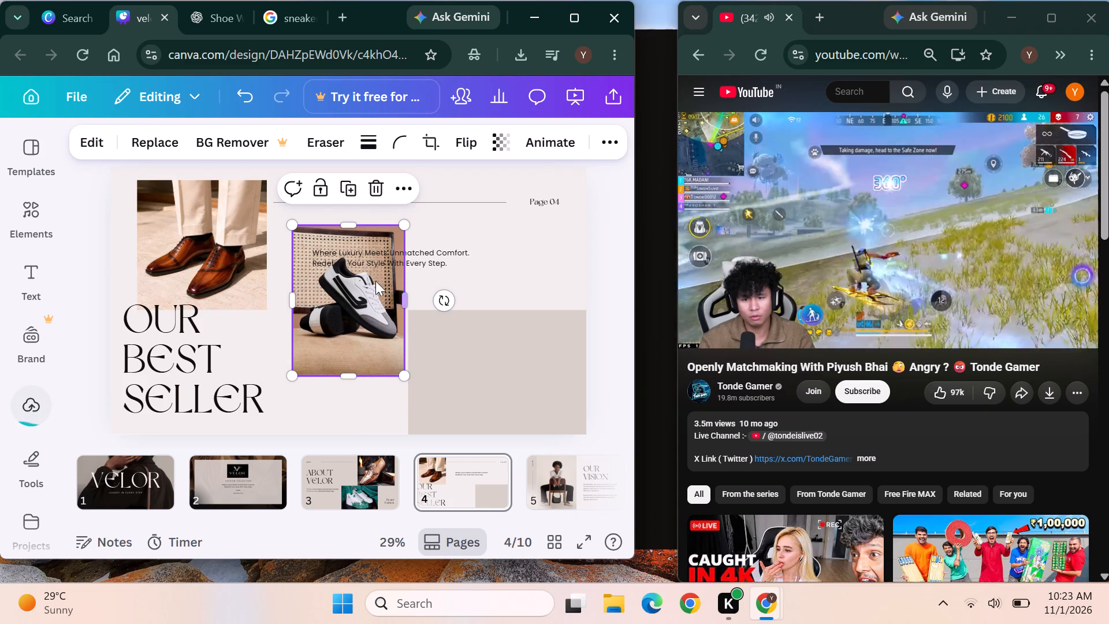
# Move the sneaker photo down over the beige block on page 4 and widen it to cover most of the block.
pyautogui.moveTo(329, 318); pyautogui.dragTo(393, 380)
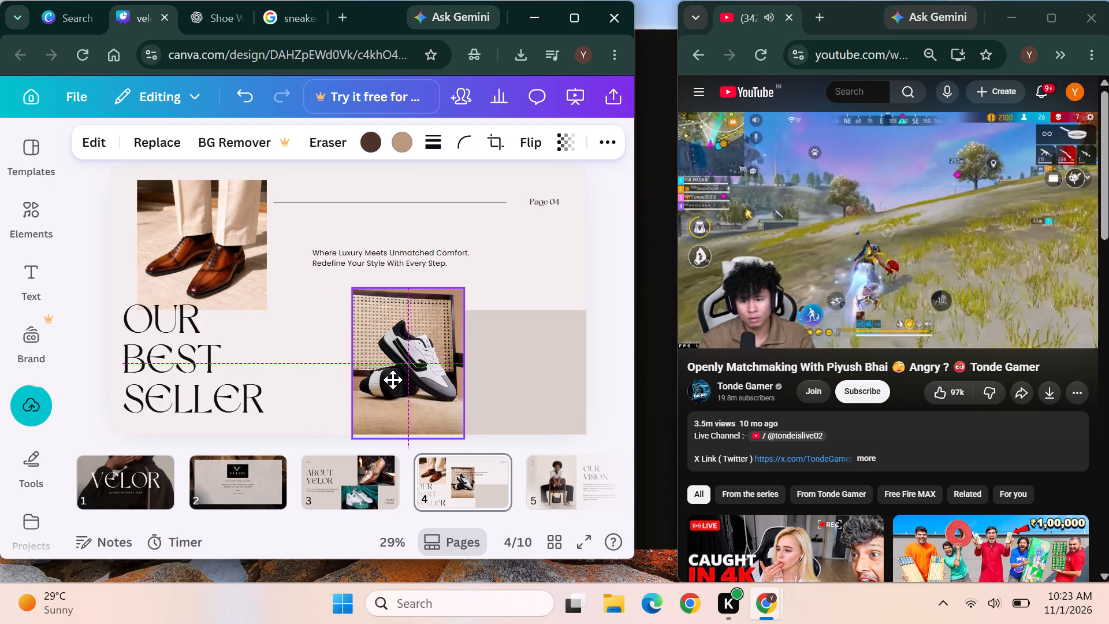
pyautogui.moveTo(393, 380); pyautogui.dragTo(392, 378)
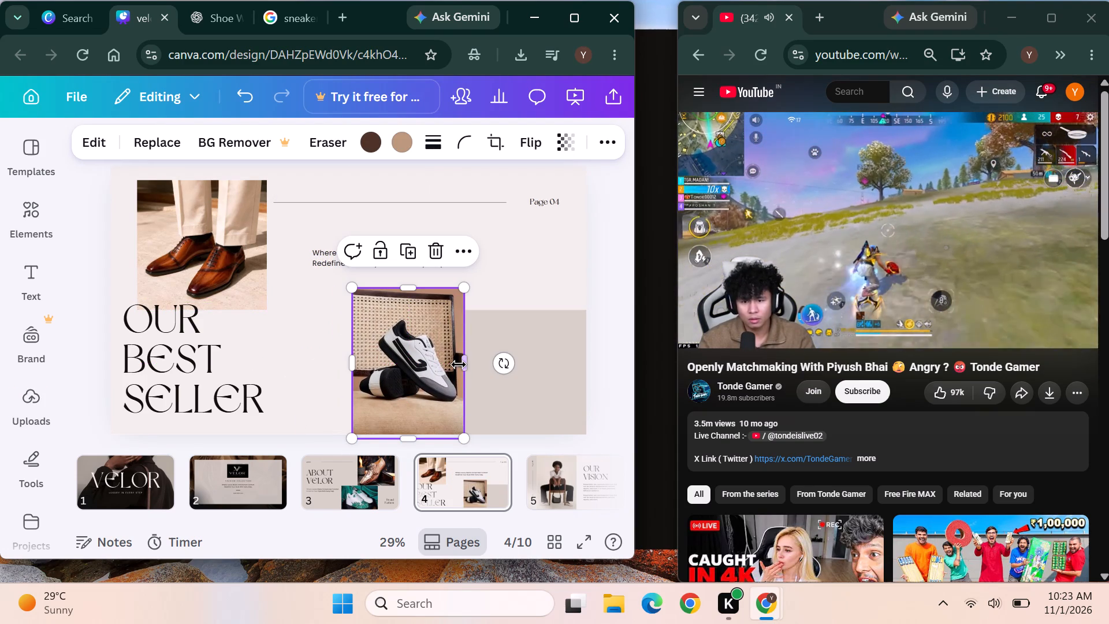
pyautogui.moveTo(459, 365); pyautogui.dragTo(544, 357)
pyautogui.click(608, 263)
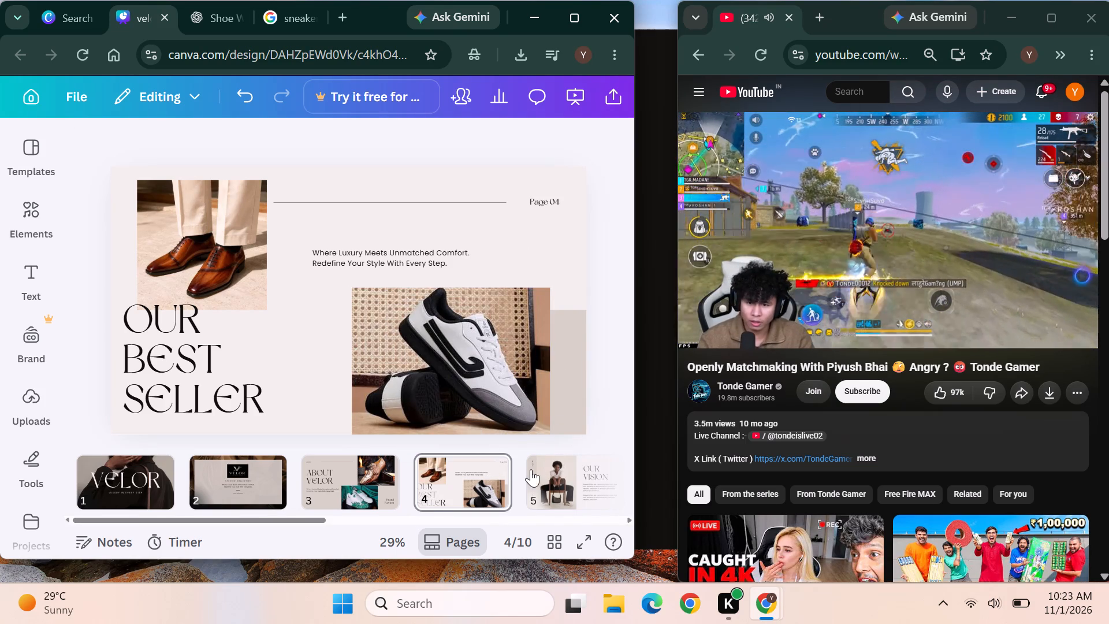
# Change the heading on page 5 to "OUR NEXT" by replacing the word "VISION".
pyautogui.click(532, 473)
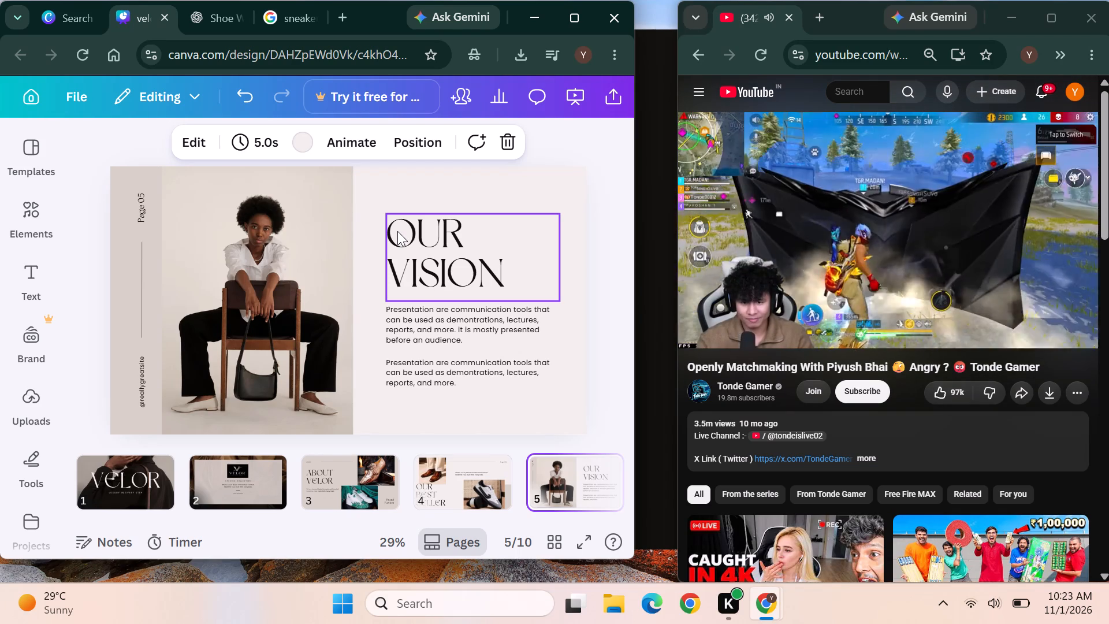
pyautogui.click(397, 231)
pyautogui.click(508, 270)
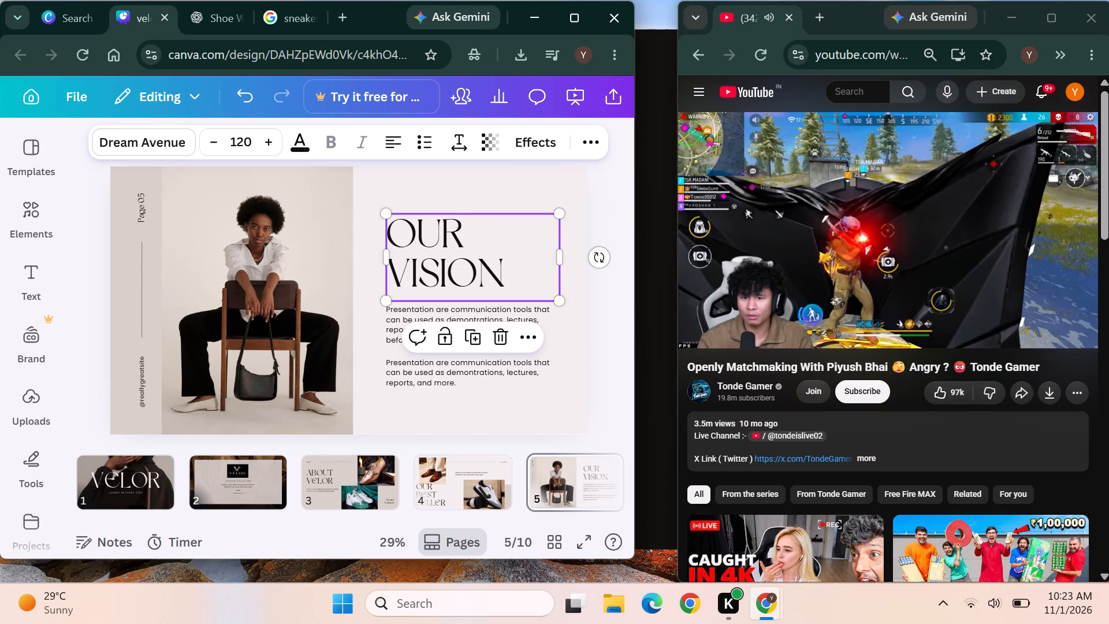
pyautogui.click(508, 270)
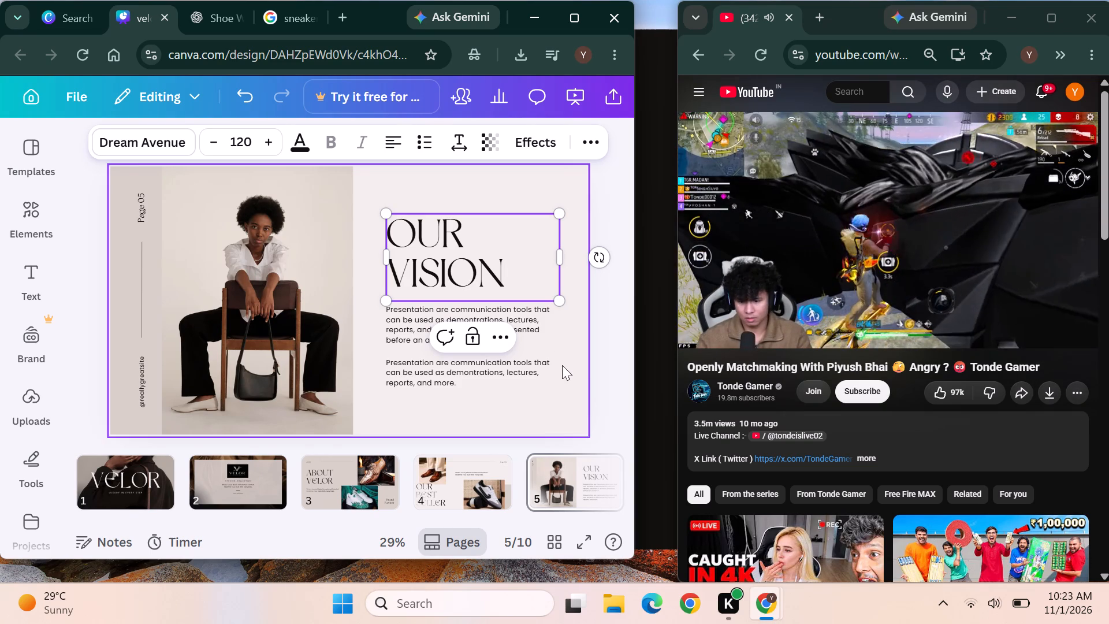
pyautogui.click(564, 378)
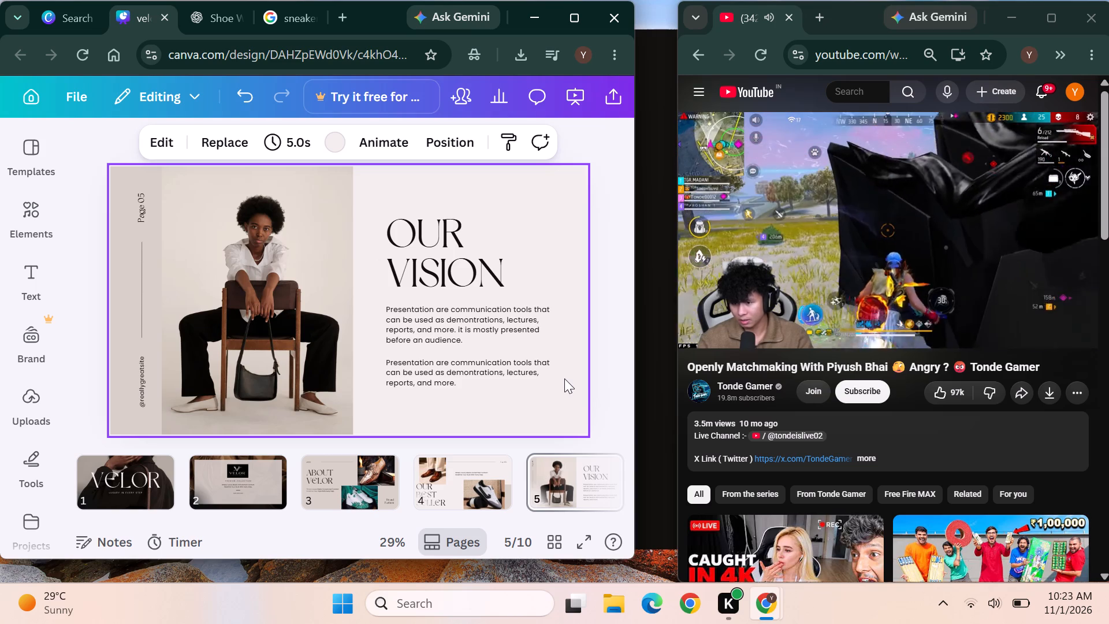
pyautogui.click(471, 233)
pyautogui.click(471, 233)
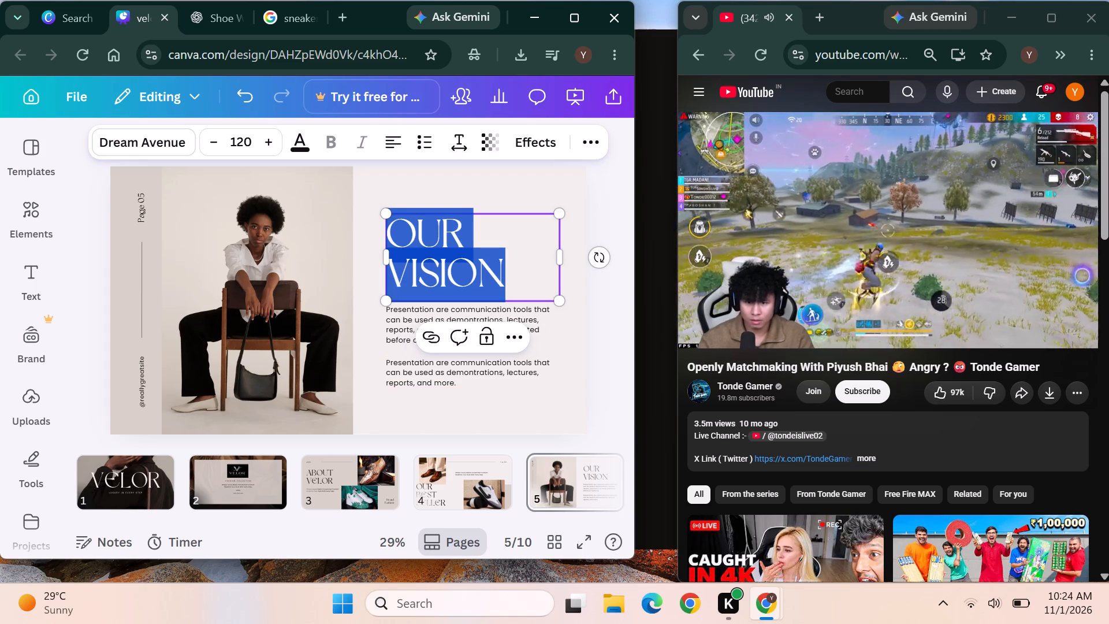
pyautogui.click(516, 266)
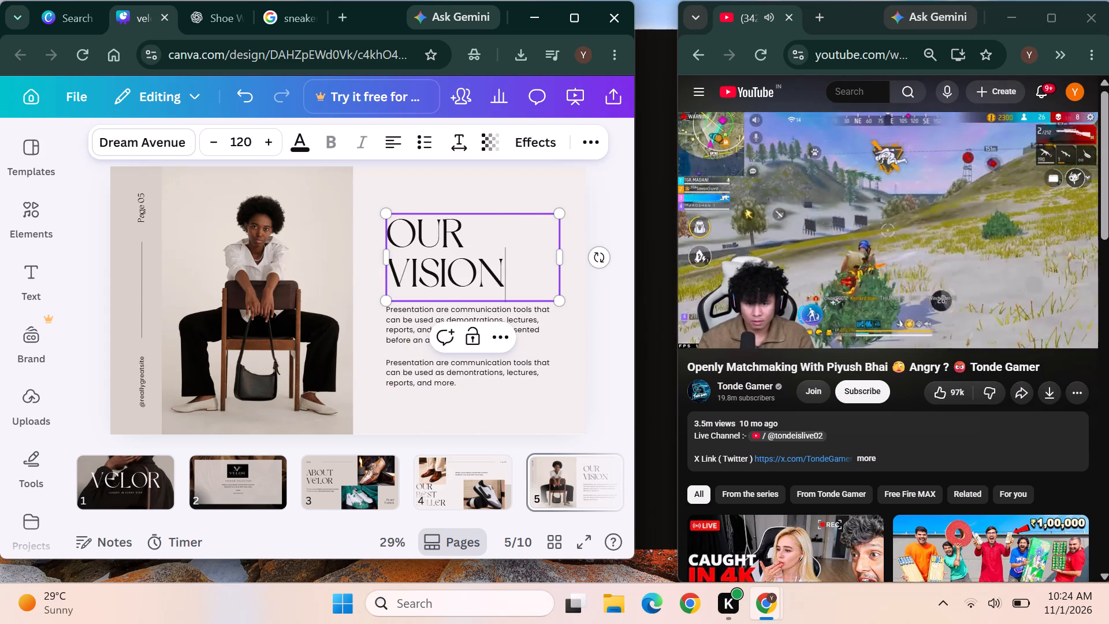
pyautogui.press('BackSpace')
pyautogui.press('BackSpace')
pyautogui.press('BackSpace')
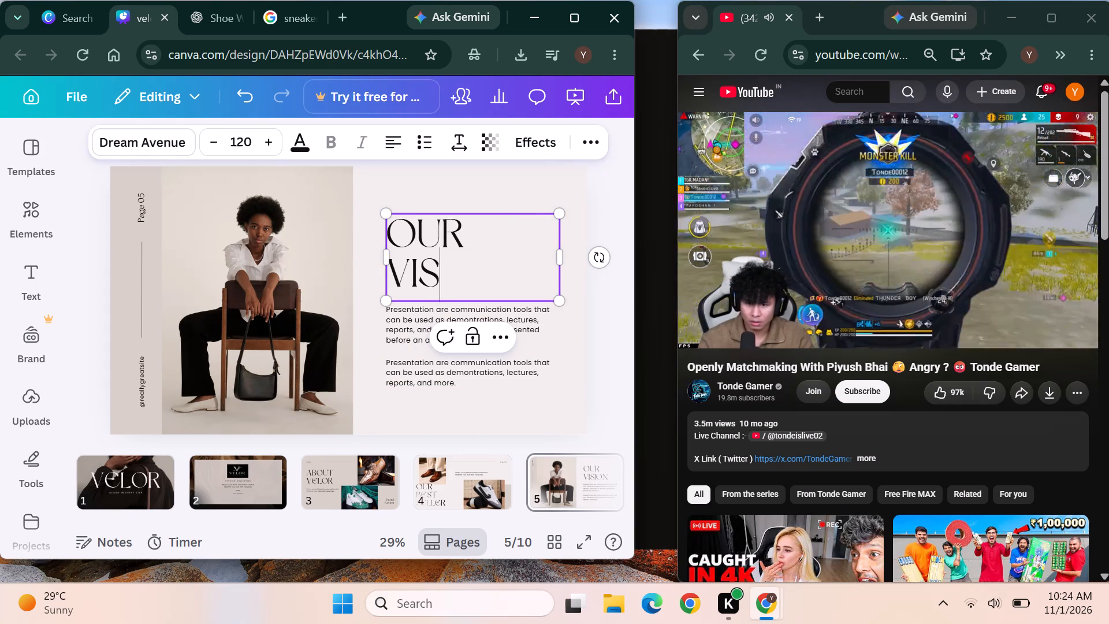
pyautogui.press('BackSpace')
pyautogui.press('BackSpace')
pyautogui.press('BackSpace')
pyautogui.write('next')
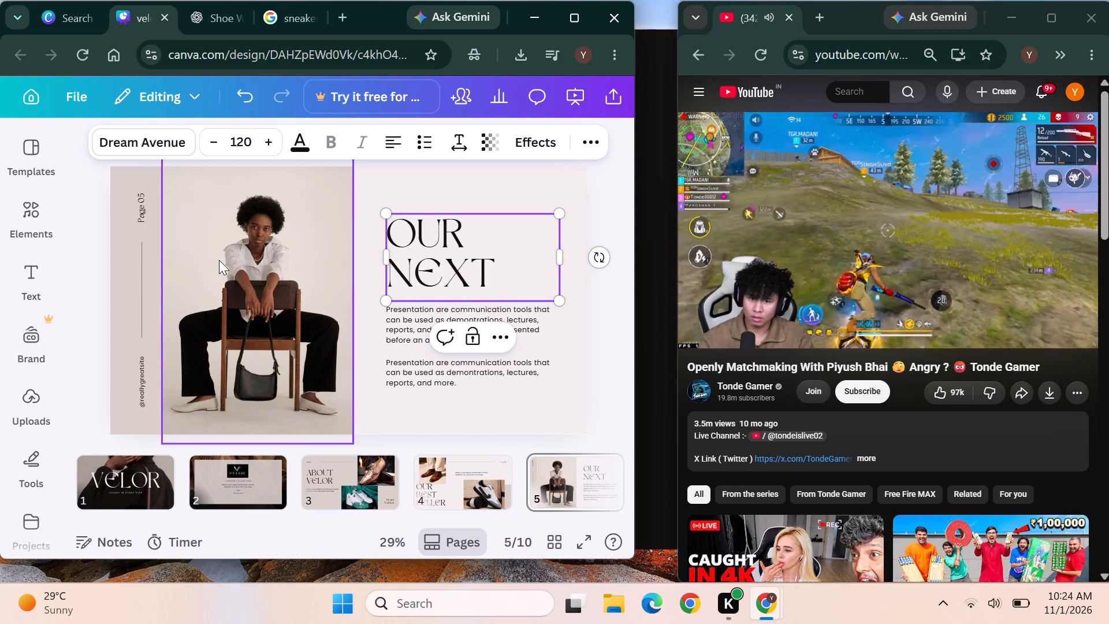
pyautogui.doubleClick(142, 370)
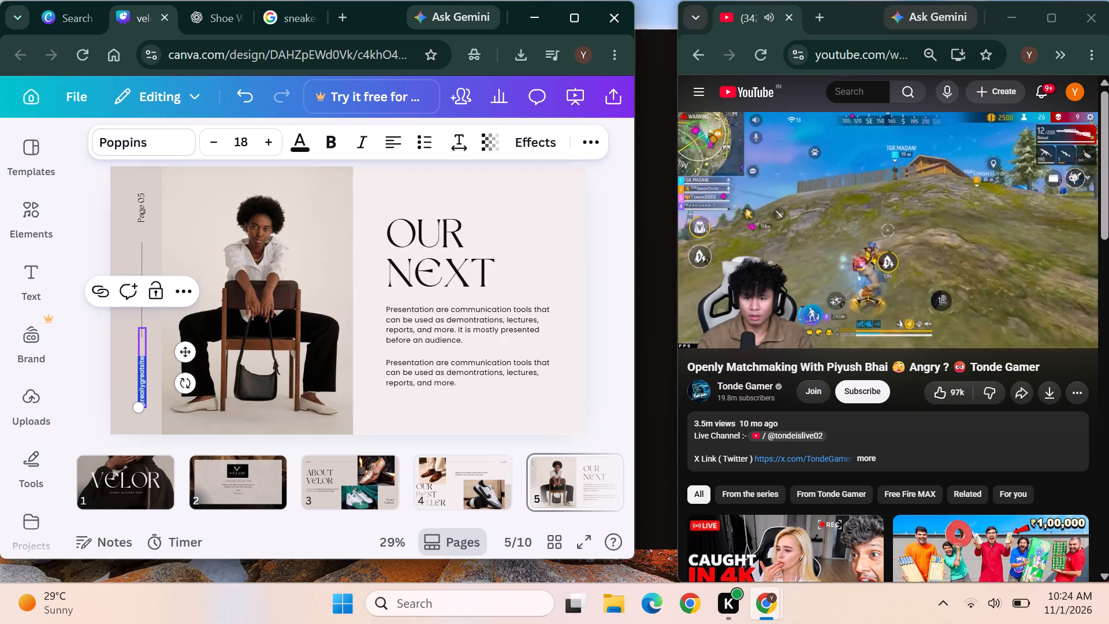
pyautogui.hotkey('shift', '@')
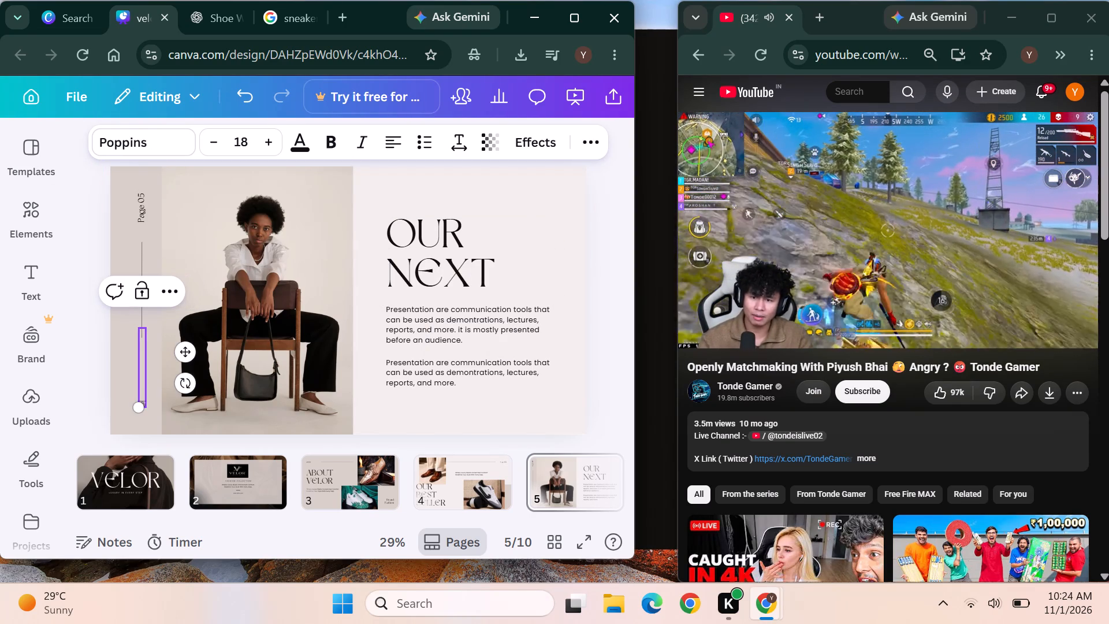
pyautogui.press('v')
pyautogui.write('elor')
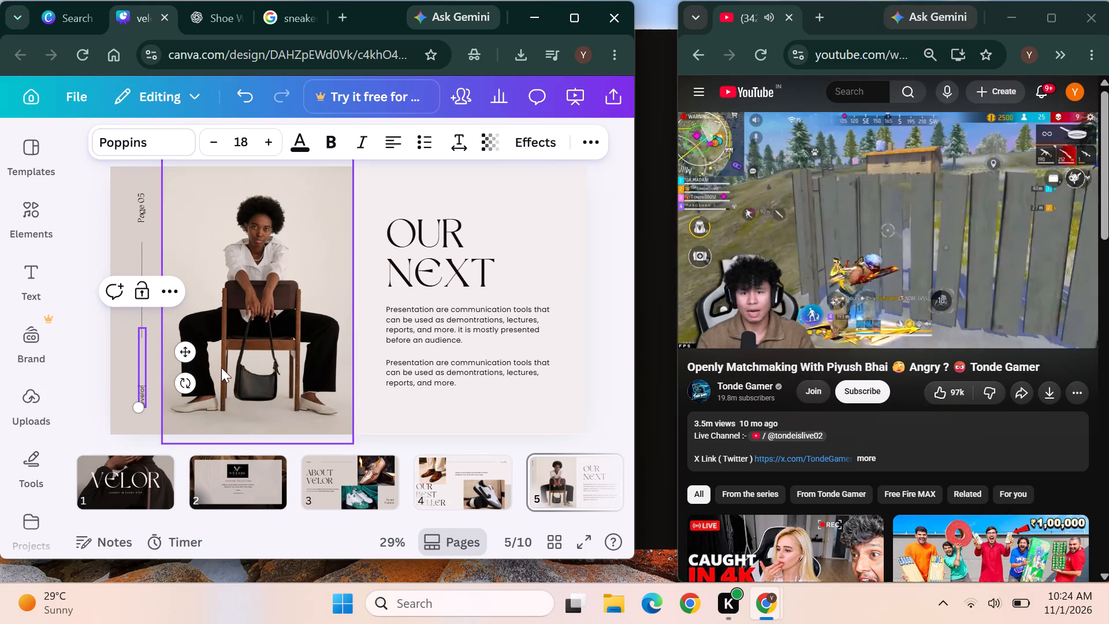
# Delete the photo of the woman on the chair from page 5 together with its grid.
pyautogui.click(221, 367)
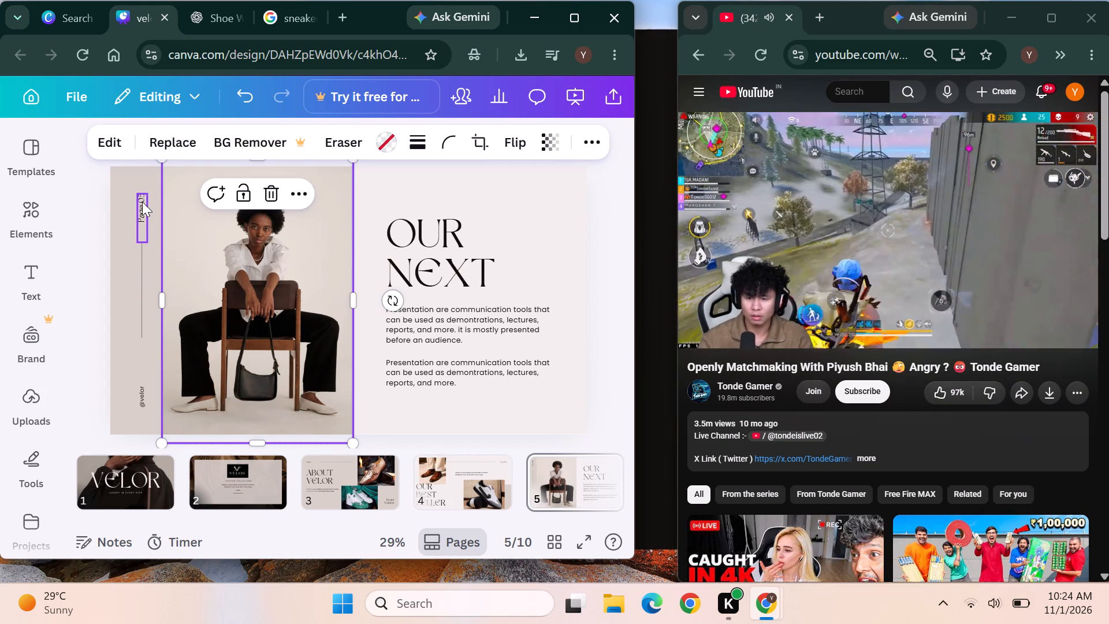
pyautogui.click(296, 198)
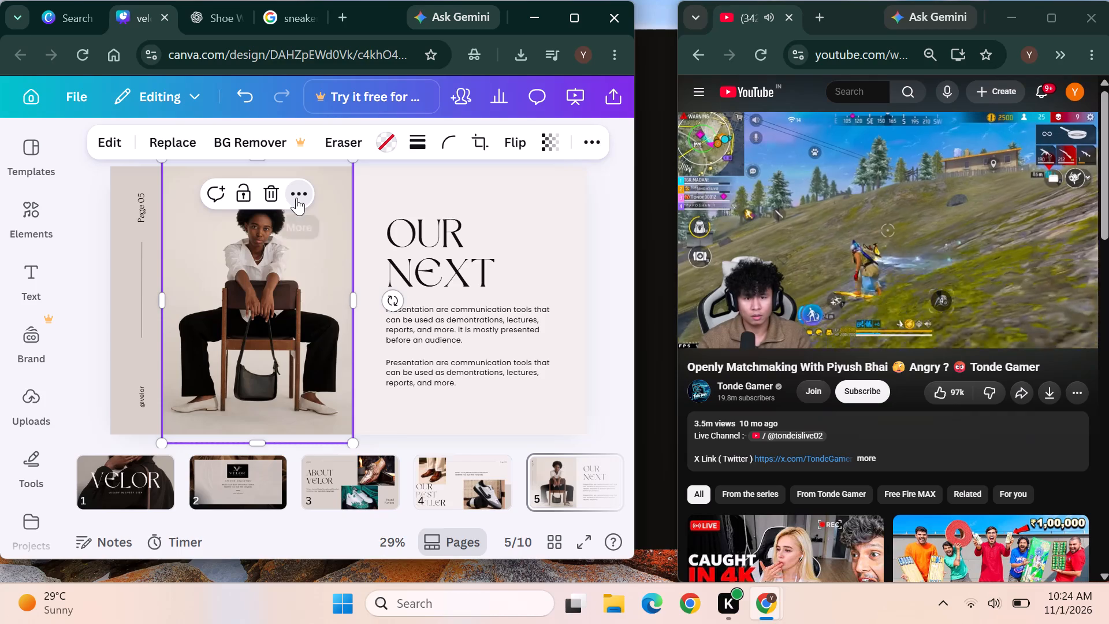
pyautogui.click(276, 193)
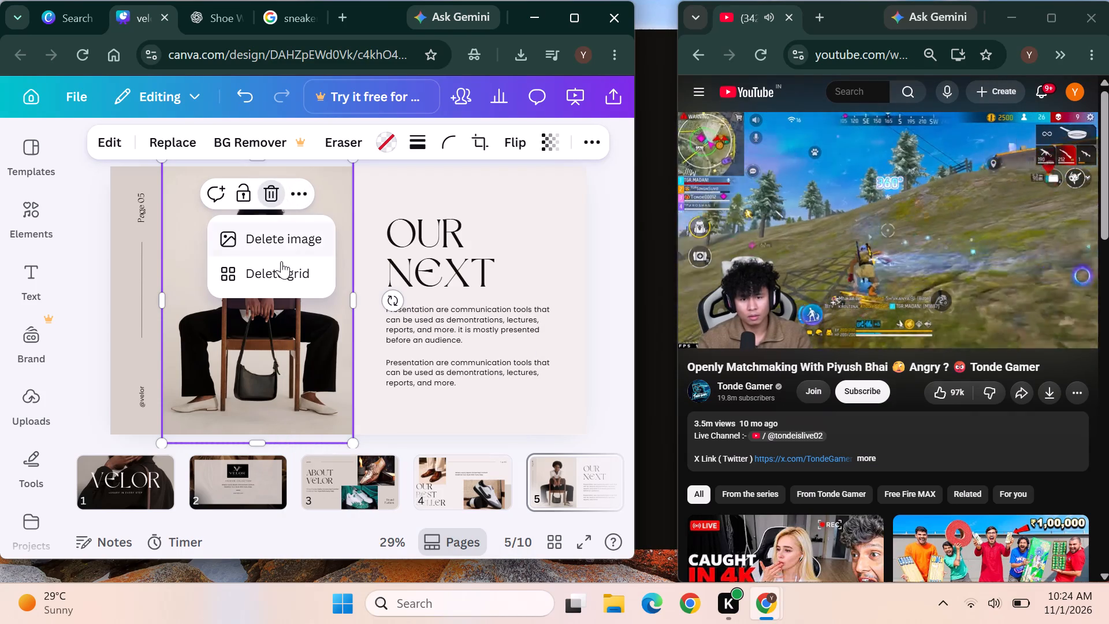
pyautogui.click(282, 281)
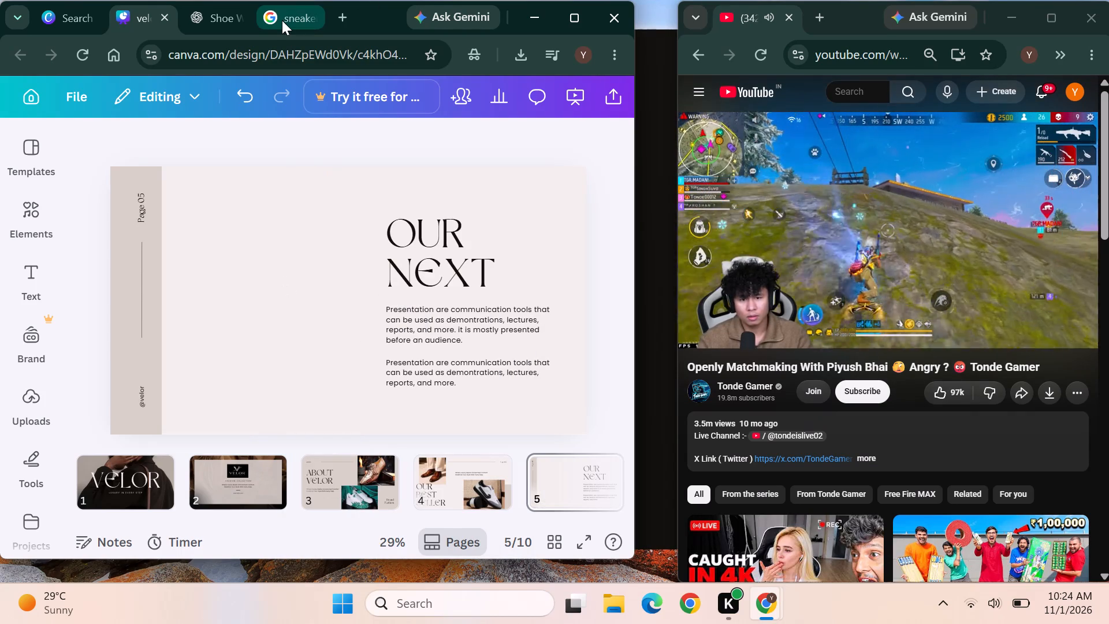
# Switch to the Google Images results and search for "futuristic sneakers".
pyautogui.click(283, 20)
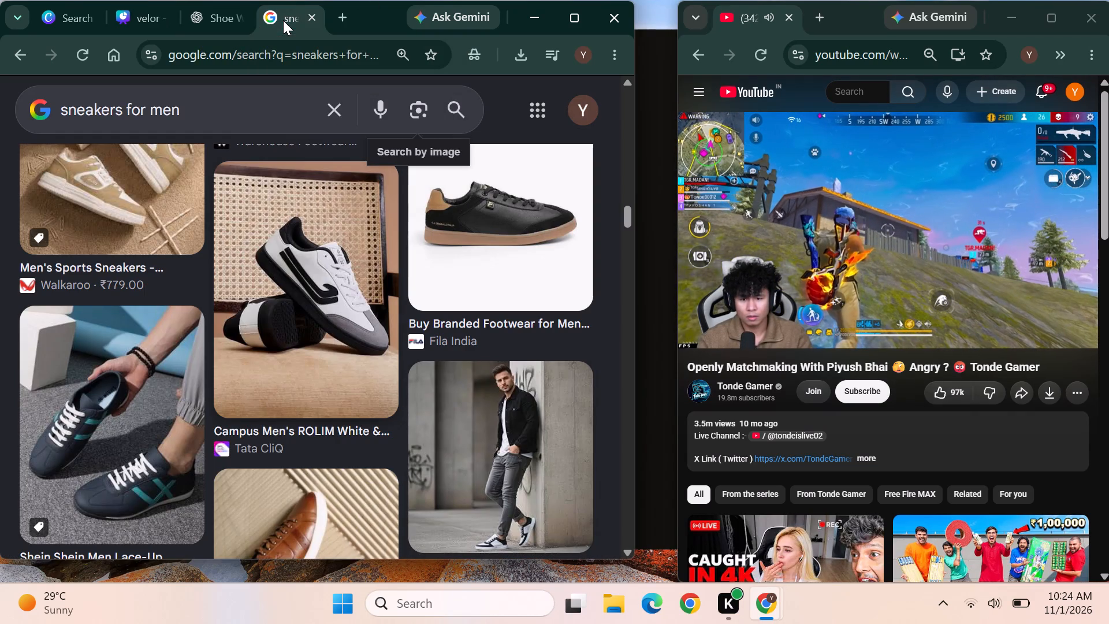
pyautogui.click(332, 113)
pyautogui.write('futur')
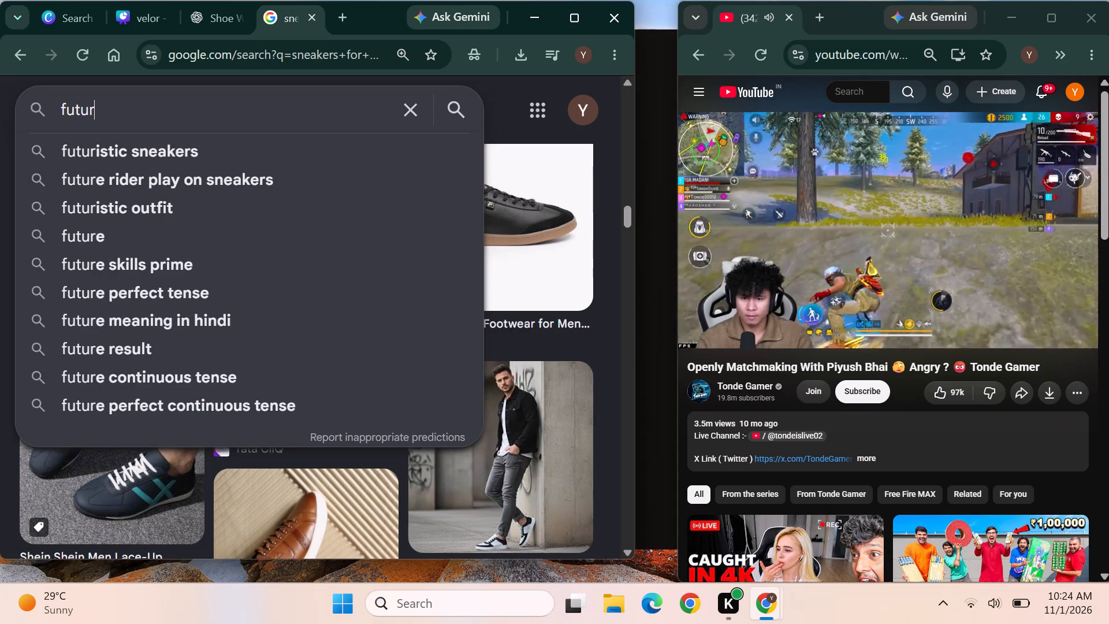
pyautogui.click(315, 147)
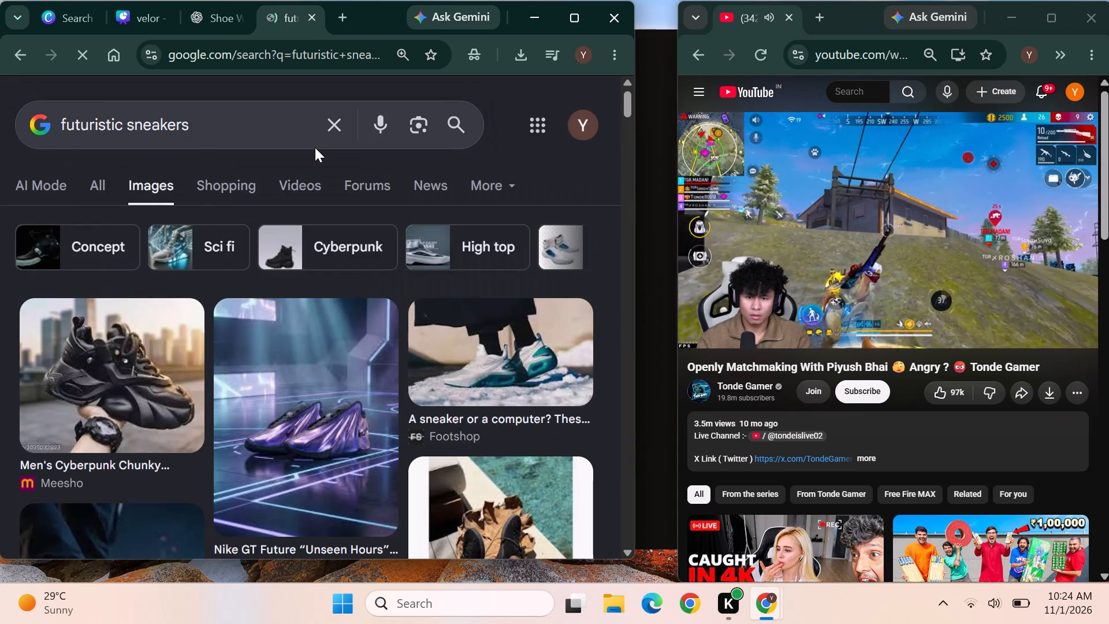
pyautogui.press('Down')
pyautogui.press('Down')
pyautogui.press('Down')
pyautogui.press('Down')
pyautogui.press('Down')
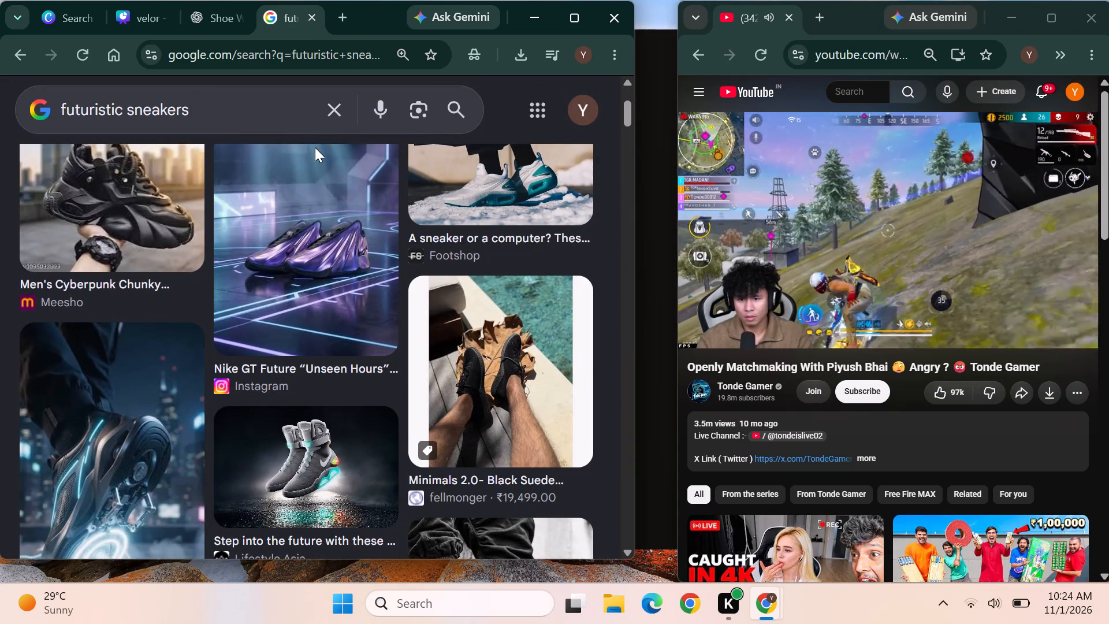
# Refine the image search to "futuristic luxury sneakers" by inserting the word "luxury" before "sneakers".
pyautogui.click(224, 120)
pyautogui.press('space')
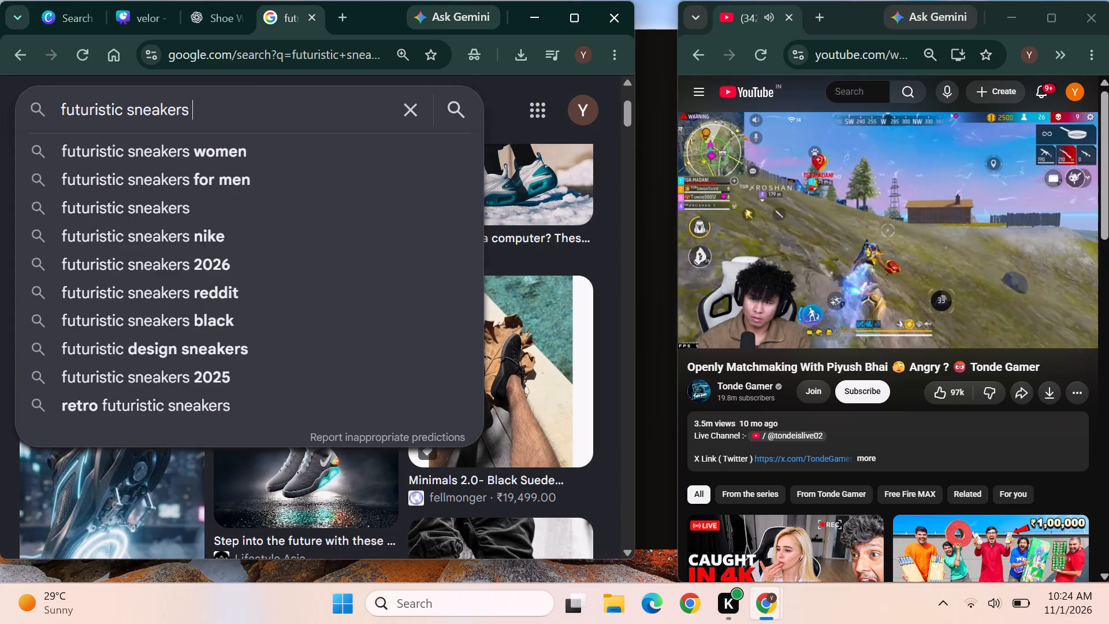
pyautogui.press('Left')
pyautogui.press('Left')
pyautogui.press('Left')
pyautogui.press('Left')
pyautogui.press('Left')
pyautogui.press('Left')
pyautogui.press('Left')
pyautogui.press('Left')
pyautogui.press('Left')
pyautogui.press('Left')
pyautogui.press('Left')
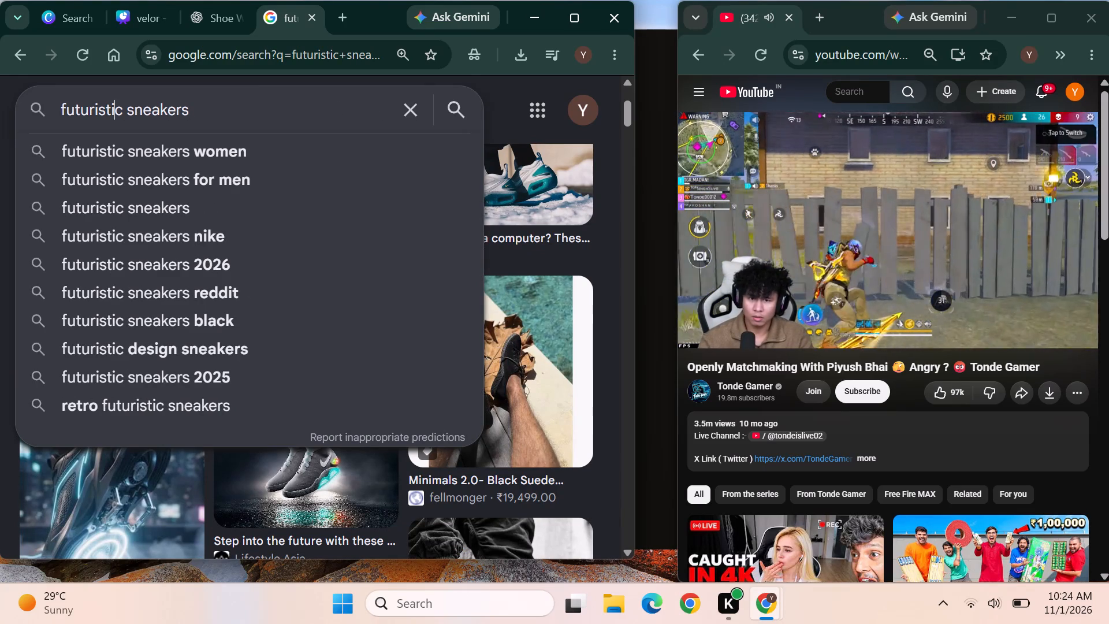
pyautogui.press('Right')
pyautogui.press('Right')
pyautogui.write('lux')
pyautogui.write('ury')
pyautogui.press('space')
pyautogui.press('Return')
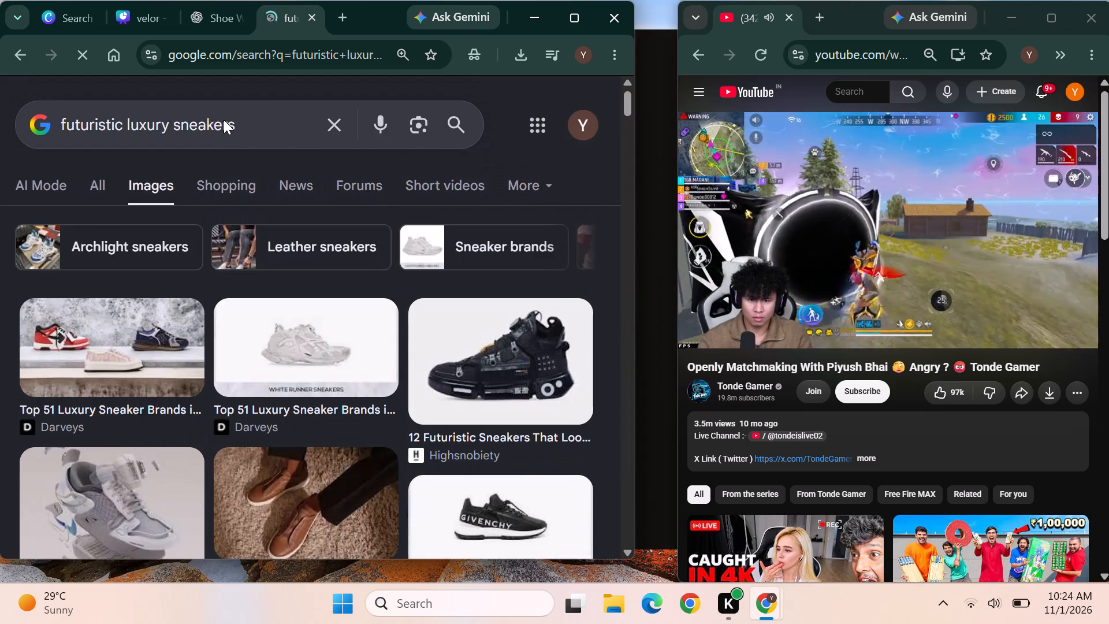
# Look through the futuristic luxury sneaker image results for a photo suited to the "OUR NEXT" page.
pyautogui.press('Down')
pyautogui.press('Down')
pyautogui.press('Down')
pyautogui.press('Down')
pyautogui.press('Down')
pyautogui.press('Down')
pyautogui.press('Down')
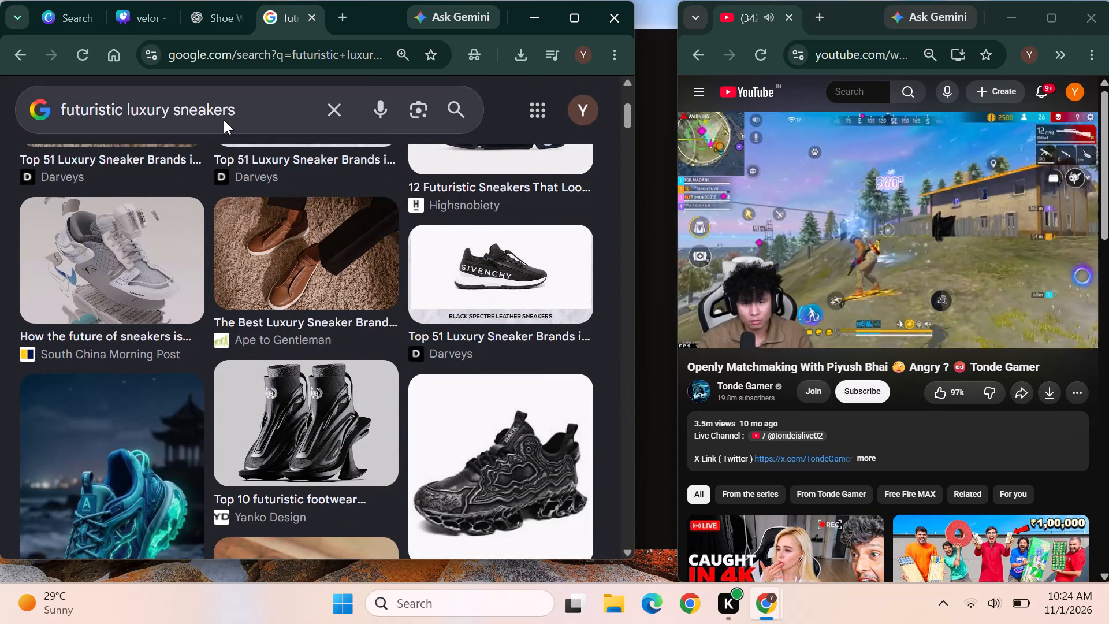
pyautogui.press('Down')
pyautogui.press('Down')
pyautogui.press('Down')
pyautogui.press('Down')
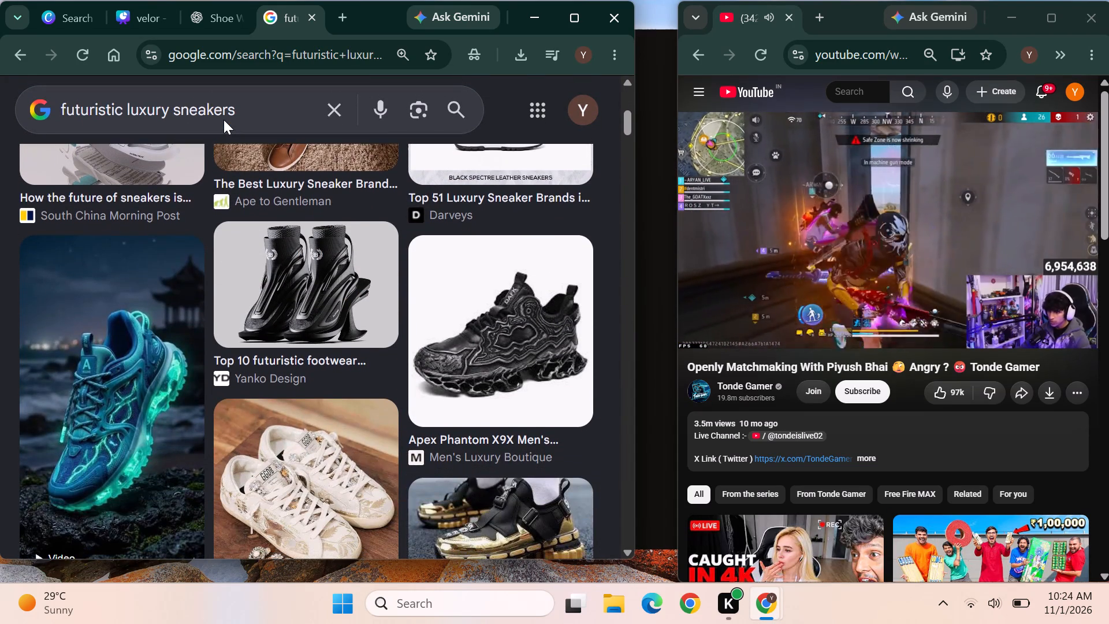
pyautogui.press('Down')
pyautogui.press('Down')
pyautogui.press('Down')
pyautogui.press('Down')
pyautogui.press('Down')
pyautogui.press('Down')
pyautogui.press('Down')
pyautogui.press('Down')
pyautogui.press('Down')
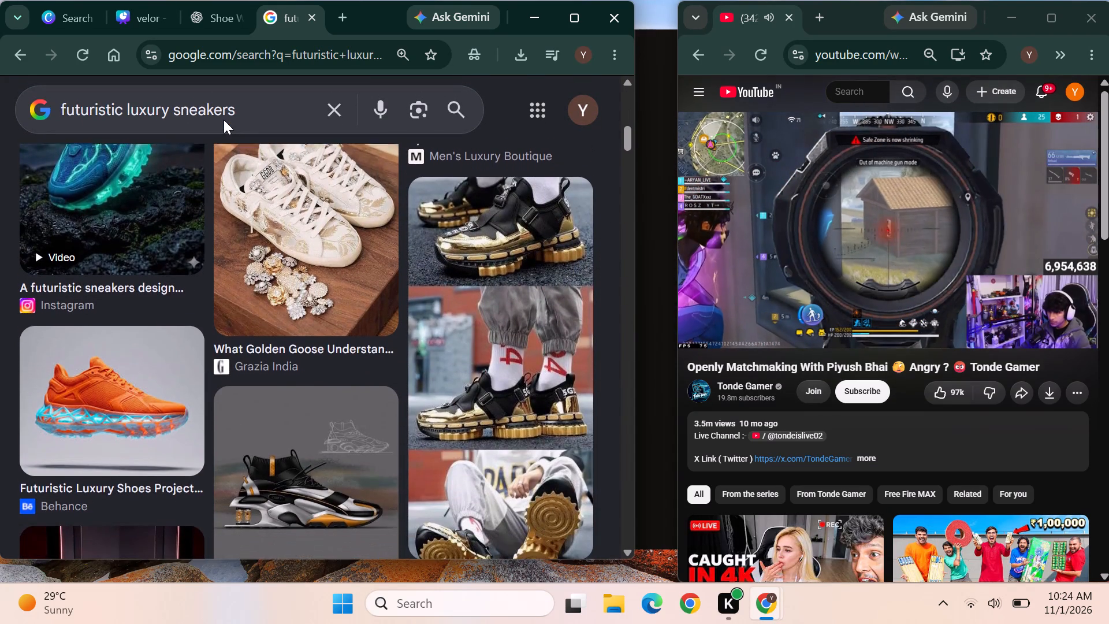
pyautogui.press('Down')
pyautogui.press('Down')
pyautogui.press('Up')
pyautogui.press('Up')
pyautogui.press('Up')
pyautogui.press('Up')
pyautogui.press('Up')
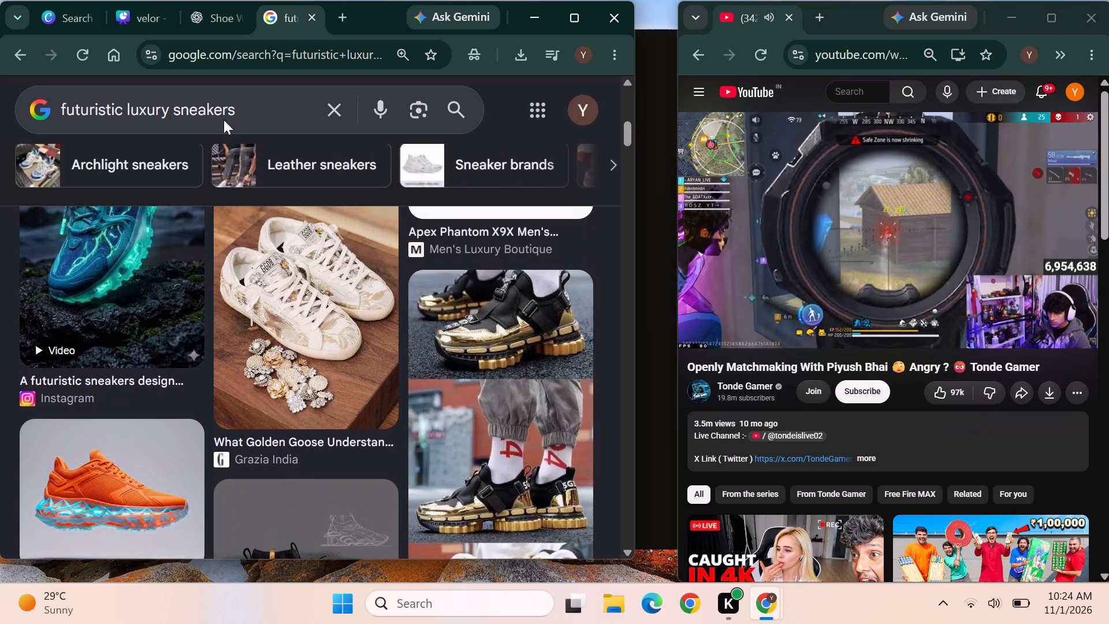
pyautogui.press('Down')
pyautogui.press('Down')
pyautogui.press('Down')
pyautogui.press('Down')
pyautogui.press('Down')
pyautogui.press('Down')
pyautogui.press('Down')
pyautogui.press('Down')
pyautogui.press('Down')
pyautogui.press('Down')
pyautogui.press('Down')
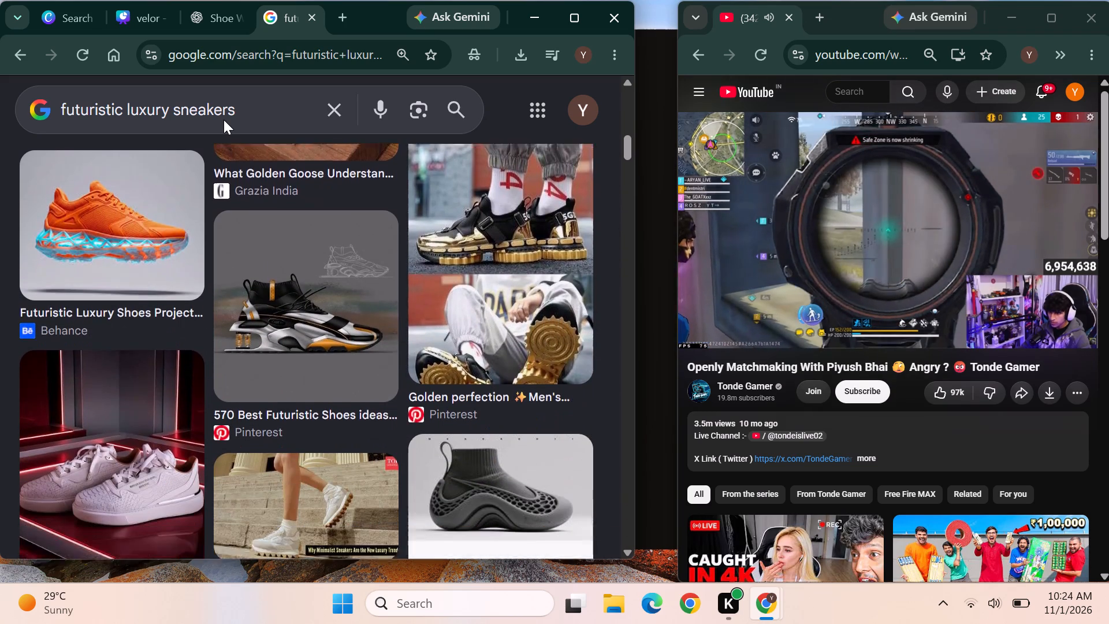
pyautogui.press('Down')
pyautogui.press('Down')
pyautogui.press('Down')
pyautogui.press('Down')
pyautogui.press('Down')
pyautogui.press('Down')
pyautogui.press('Down')
pyautogui.press('Down')
pyautogui.press('Down')
pyautogui.press('Down')
pyautogui.press('Down')
pyautogui.press('Down')
pyautogui.press('Down')
pyautogui.press('Down')
pyautogui.press('Down')
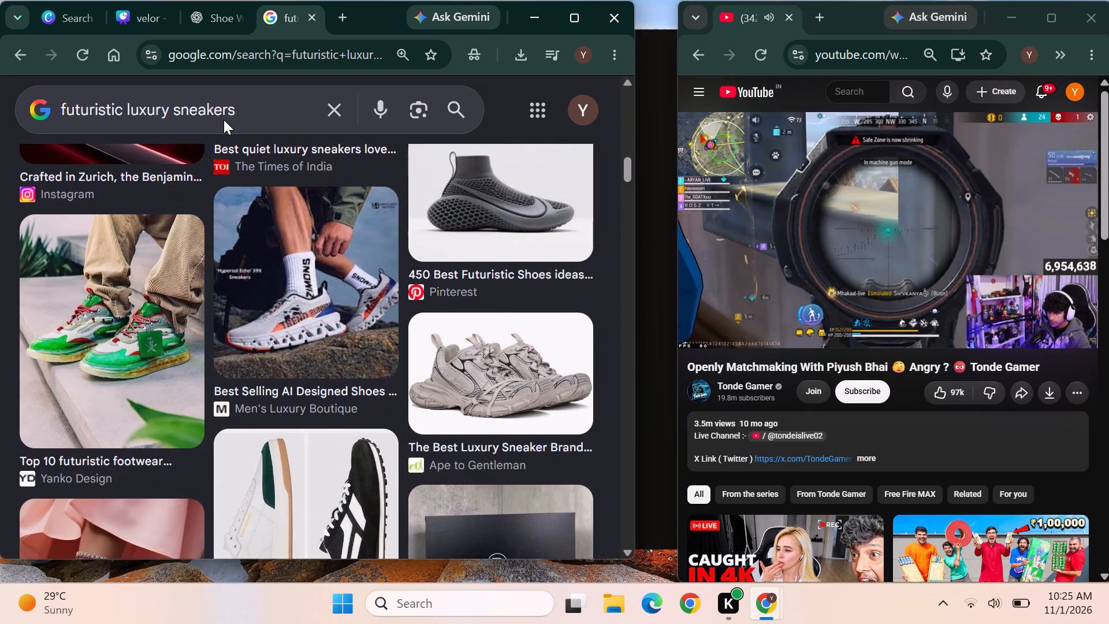
pyautogui.press('Down')
pyautogui.press('Down')
pyautogui.press('Down')
pyautogui.press('Down')
pyautogui.press('Down')
pyautogui.press('Down')
pyautogui.press('Down')
pyautogui.press('Down')
pyautogui.press('Down')
pyautogui.press('Down')
pyautogui.press('Down')
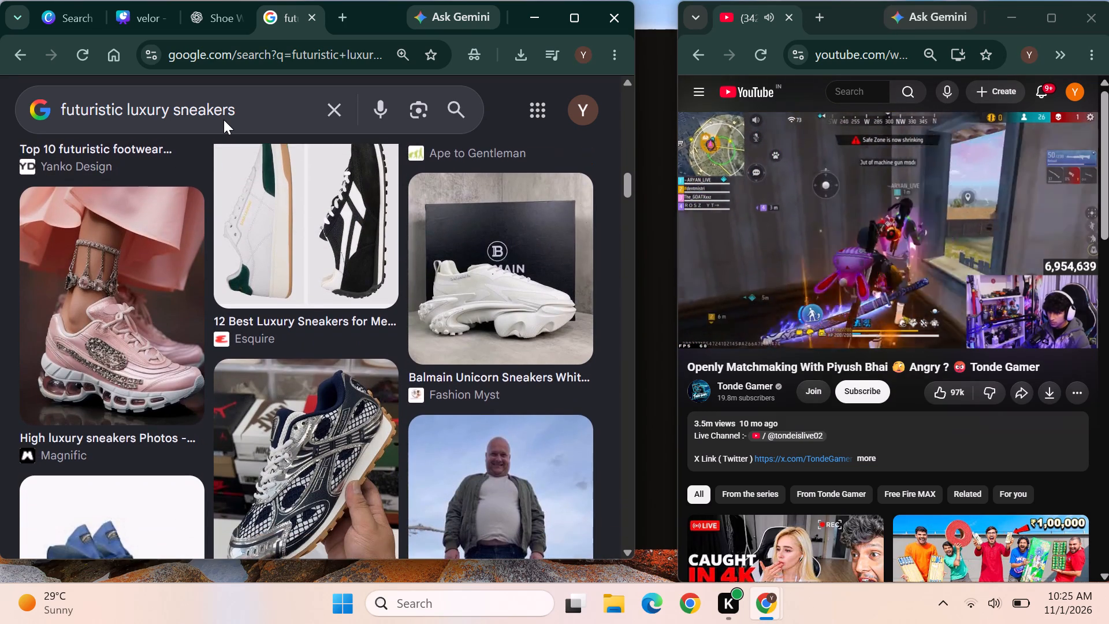
pyautogui.press('Down')
pyautogui.press('Down')
pyautogui.press('Down')
pyautogui.press('Down')
pyautogui.press('Down')
pyautogui.press('Down')
pyautogui.press('Down')
pyautogui.press('Down')
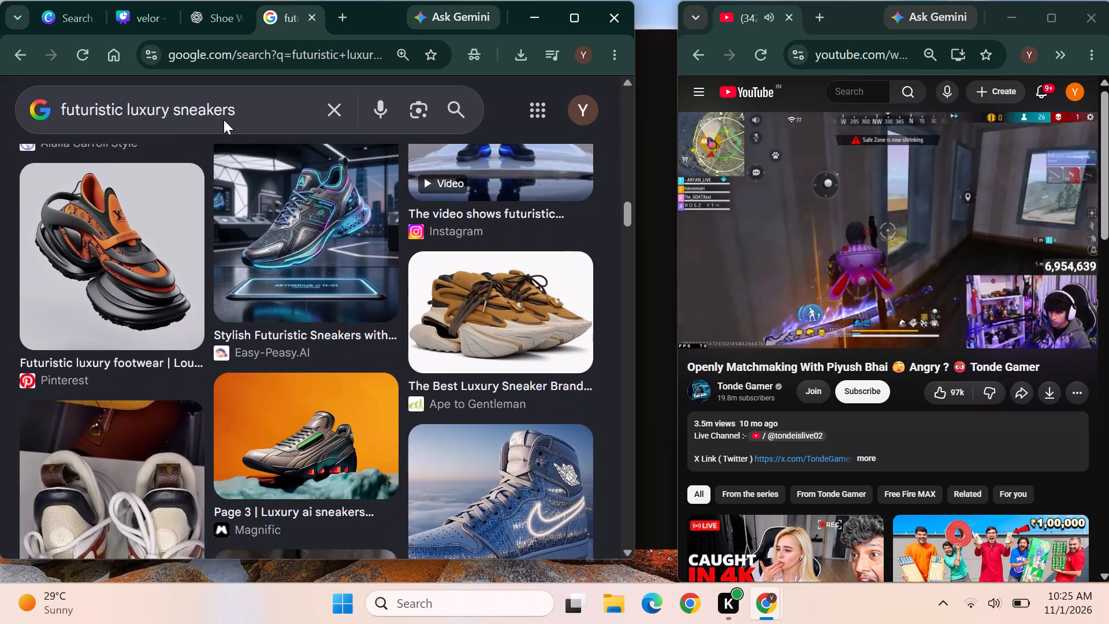
pyautogui.press('Down')
pyautogui.press('Down')
pyautogui.press('Down')
pyautogui.press('Down')
pyautogui.press('Down')
pyautogui.press('Down')
pyautogui.press('Down')
pyautogui.press('Down')
pyautogui.press('Down')
pyautogui.press('Down')
pyautogui.press('Down')
pyautogui.press('Down')
pyautogui.press('Down')
pyautogui.press('Down')
pyautogui.press('Down')
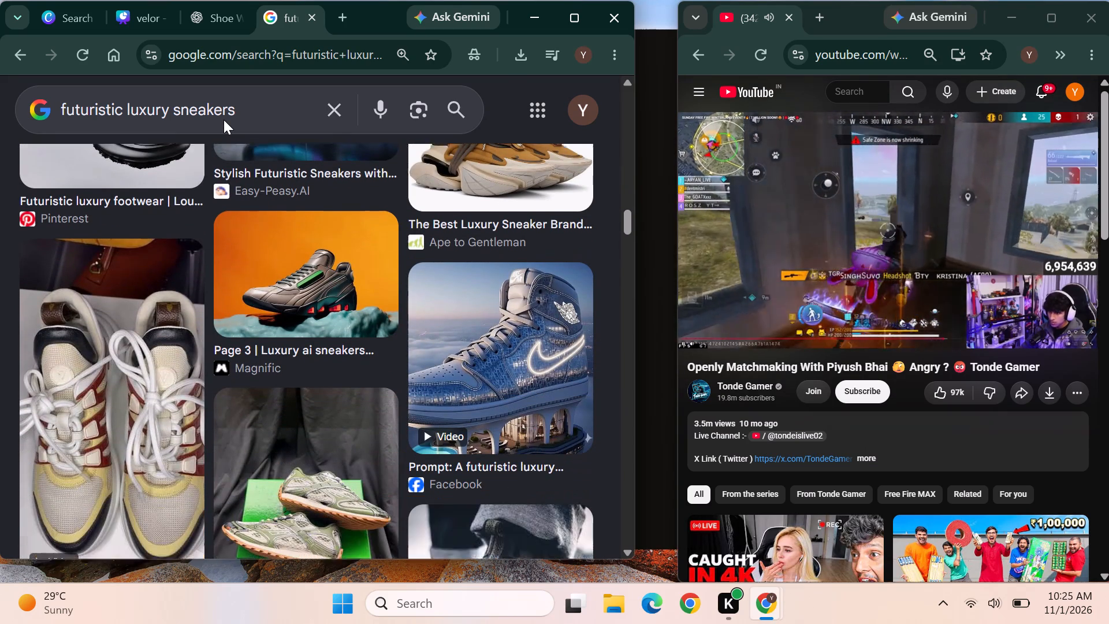
pyautogui.press('Up')
pyautogui.press('Up')
pyautogui.press('Up')
pyautogui.press('Up')
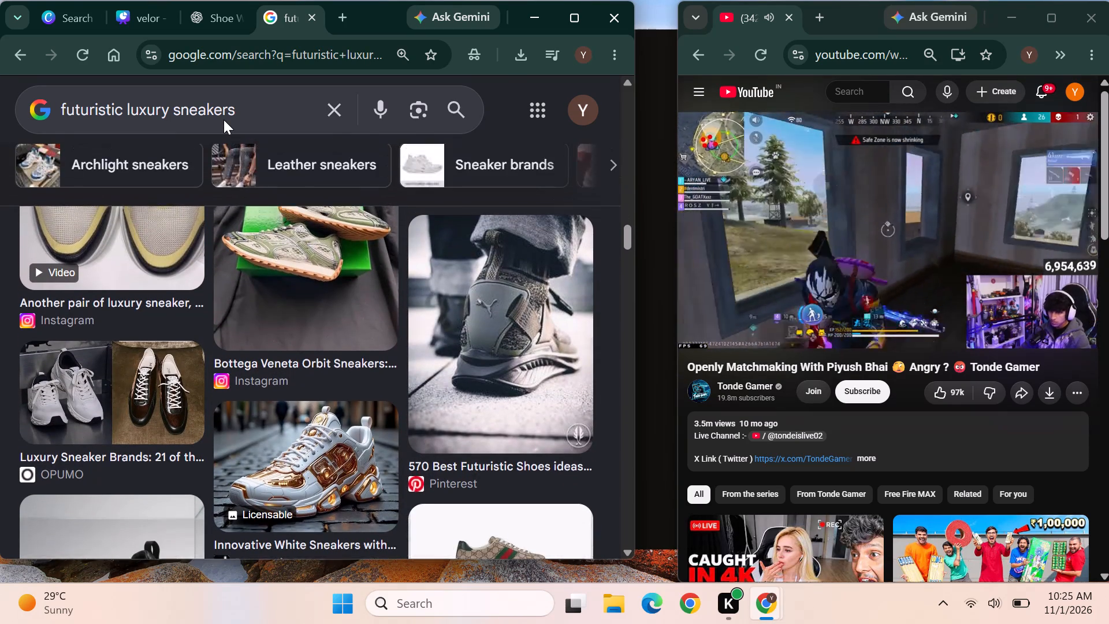
pyautogui.press('Down')
pyautogui.press('Down')
pyautogui.press('Down')
pyautogui.press('Down')
pyautogui.press('Down')
pyautogui.press('Down')
pyautogui.press('Down')
pyautogui.press('Down')
pyautogui.press('Down')
pyautogui.press('Down')
pyautogui.press('Down')
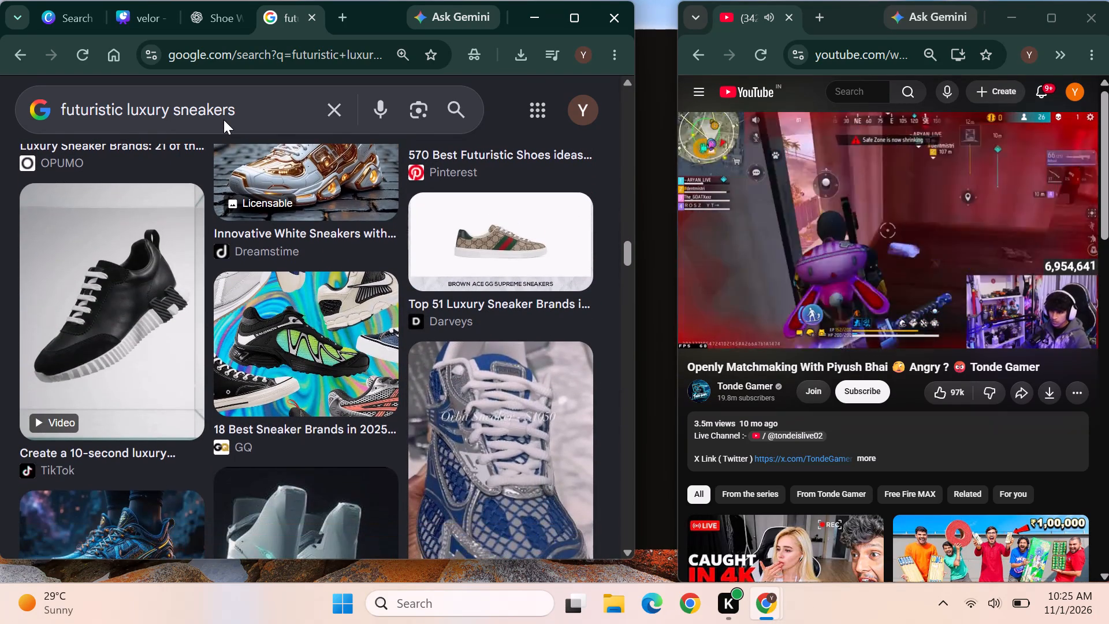
pyautogui.press('Up')
pyautogui.press('Up')
pyautogui.press('Up')
pyautogui.press('Down')
pyautogui.press('Down')
pyautogui.press('Down')
pyautogui.press('Down')
pyautogui.press('Down')
pyautogui.press('Down')
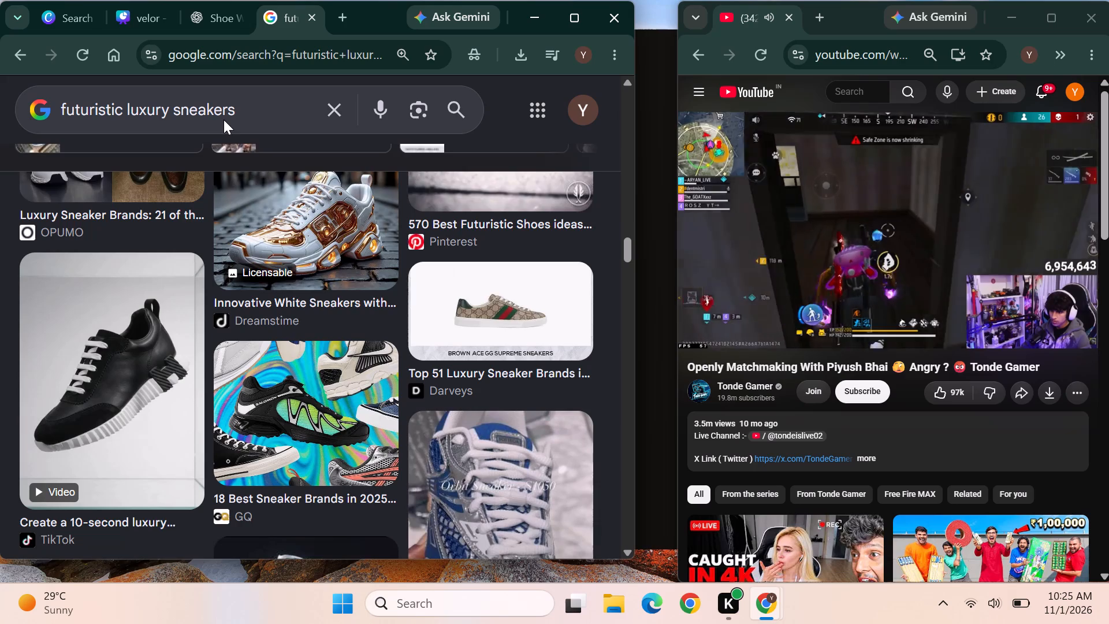
pyautogui.press('Down')
pyautogui.press('Down')
pyautogui.press('Down')
pyautogui.press('Down')
pyautogui.press('Down')
pyautogui.press('Down')
pyautogui.press('Down')
pyautogui.press('Down')
pyautogui.press('Down')
pyautogui.press('Down')
pyautogui.press('Down')
pyautogui.press('Down')
pyautogui.press('Down')
pyautogui.press('Down')
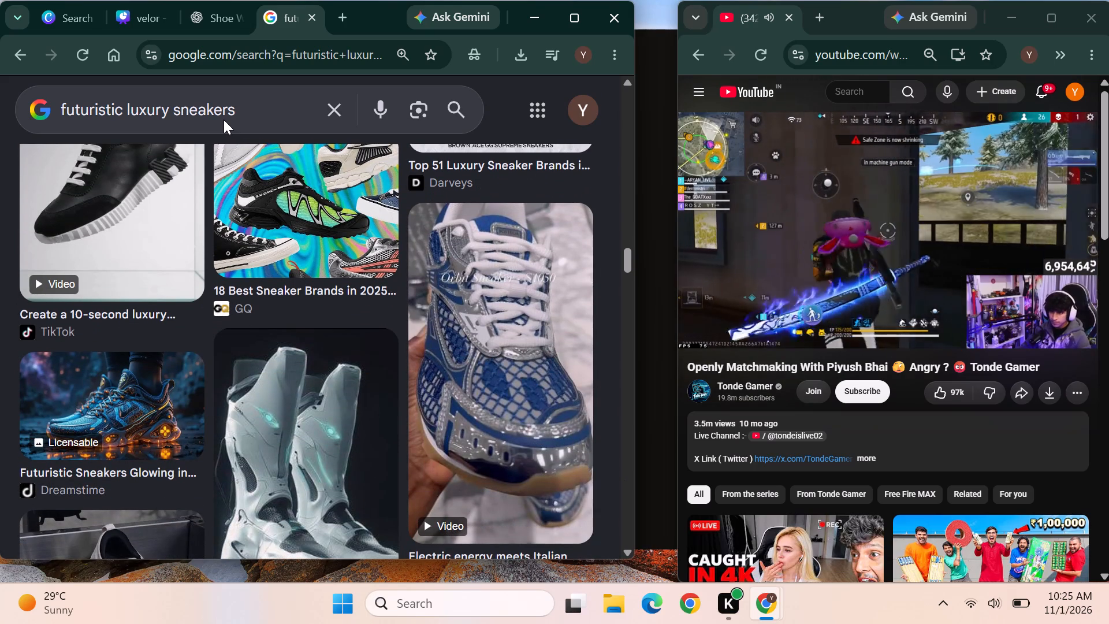
# Look further through the futuristic luxury sneaker image results for a photo suited to the "OUR NEXT" page.
pyautogui.press('Down')
pyautogui.press('Down')
pyautogui.press('Down')
pyautogui.press('Down')
pyautogui.press('Down')
pyautogui.press('Down')
pyautogui.press('Down')
pyautogui.press('Down')
pyautogui.press('Down')
pyautogui.press('Down')
pyautogui.press('Down')
pyautogui.press('Down')
pyautogui.press('Down')
pyautogui.press('Down')
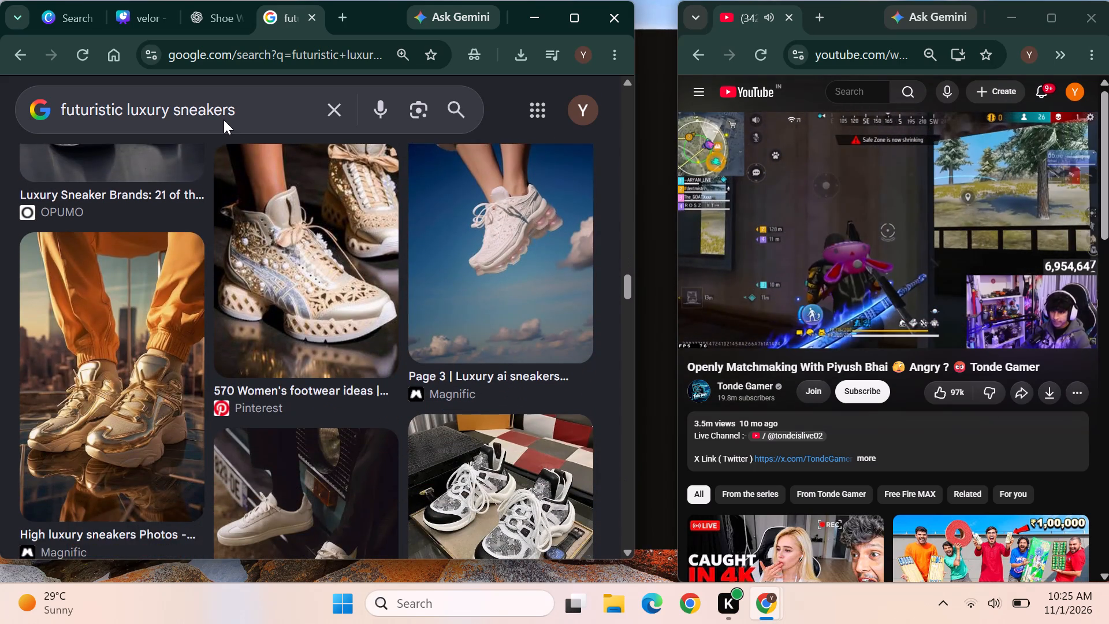
pyautogui.press('Down')
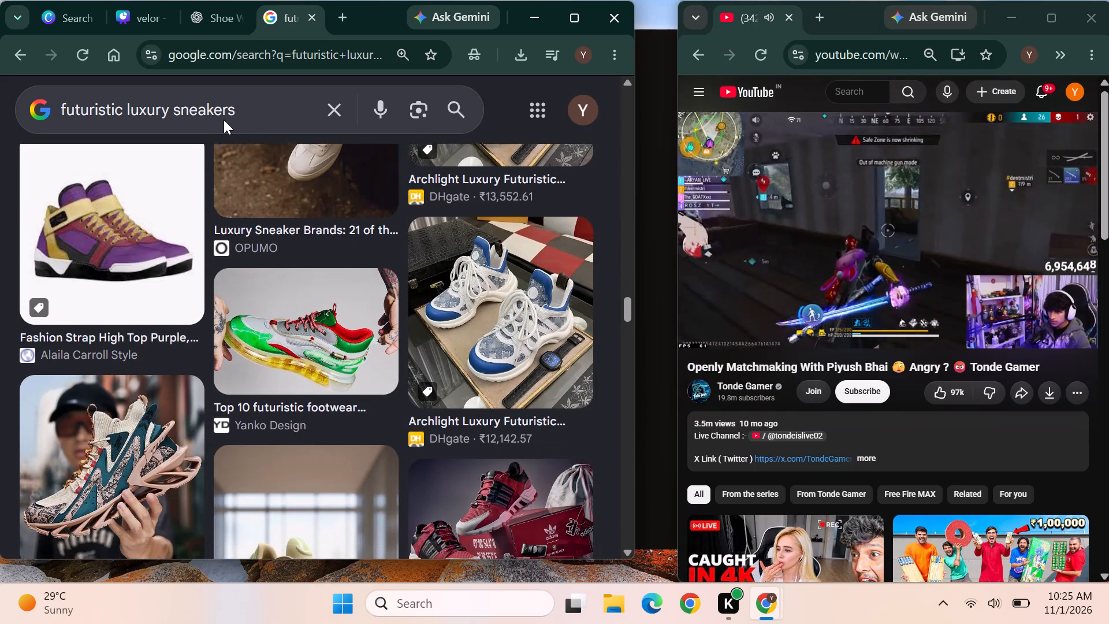
pyautogui.press('Down')
pyautogui.press('Down')
pyautogui.press('Down')
pyautogui.press('Down')
pyautogui.press('Down')
pyautogui.press('Down')
pyautogui.press('Down')
pyautogui.press('Down')
pyautogui.press('Down')
pyautogui.press('Down')
pyautogui.press('Down')
pyautogui.press('Down')
pyautogui.press('Down')
pyautogui.press('Down')
pyautogui.press('Down')
pyautogui.press('Down')
pyautogui.press('Down')
pyautogui.press('Down')
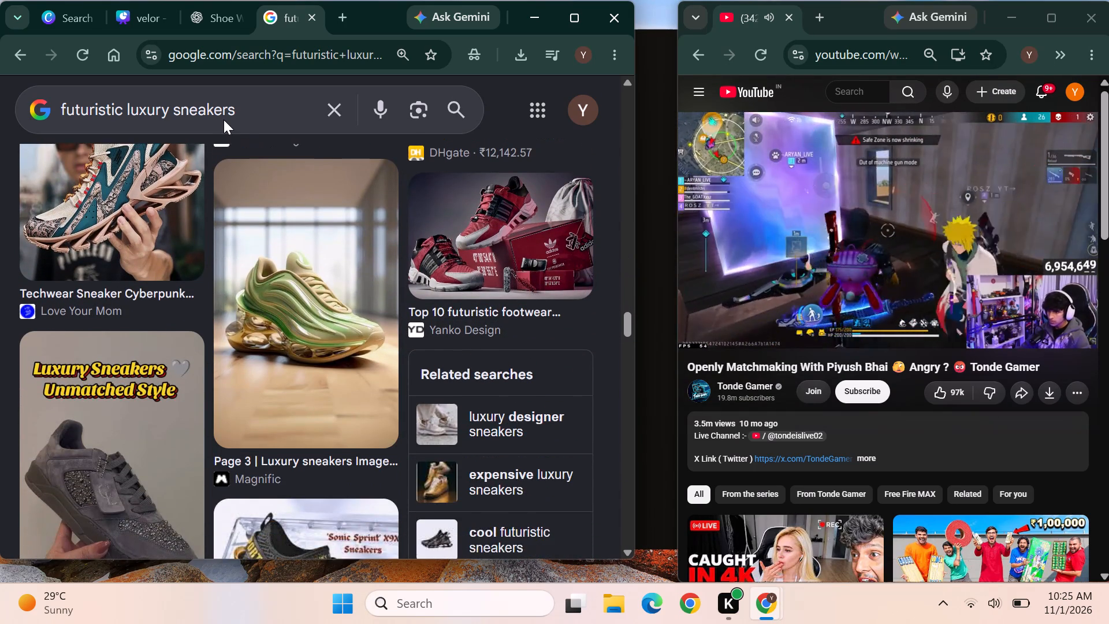
pyautogui.press('Down')
pyautogui.press('Down')
pyautogui.press('Down')
pyautogui.press('Down')
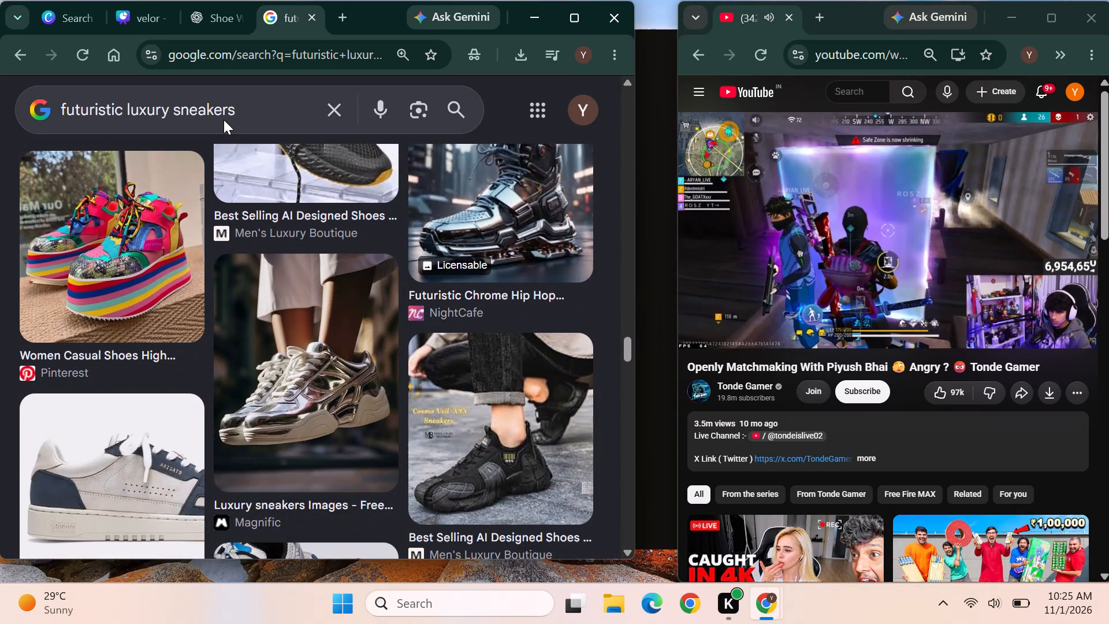
pyautogui.press('Down')
pyautogui.press('Down')
pyautogui.press('Down')
pyautogui.press('Down')
pyautogui.press('Down')
pyautogui.press('Down')
pyautogui.press('Down')
pyautogui.press('Down')
pyautogui.press('Down')
pyautogui.press('Down')
pyautogui.press('Down')
pyautogui.press('Down')
pyautogui.press('Down')
pyautogui.press('Down')
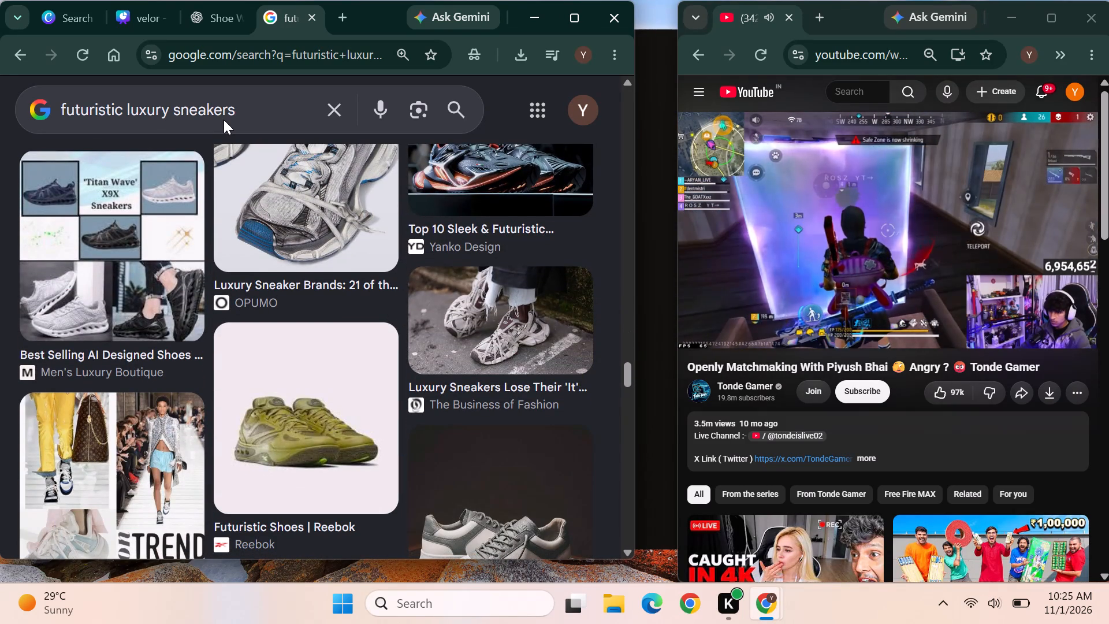
# Change the image search to "futuristic luxury lofar" by replacing the word "sneakers".
pyautogui.press('BackSpace')
pyautogui.press('BackSpace')
pyautogui.press('BackSpace')
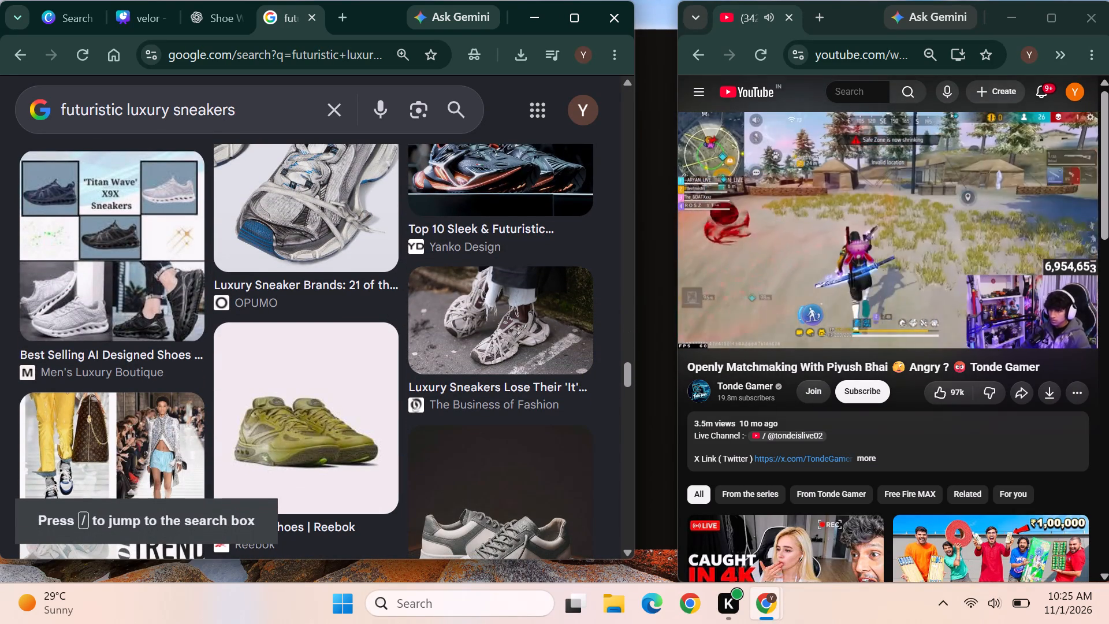
pyautogui.press('BackSpace')
pyautogui.click(235, 112)
pyautogui.press('BackSpace')
pyautogui.press('BackSpace')
pyautogui.press('BackSpace')
pyautogui.press('BackSpace')
pyautogui.press('BackSpace')
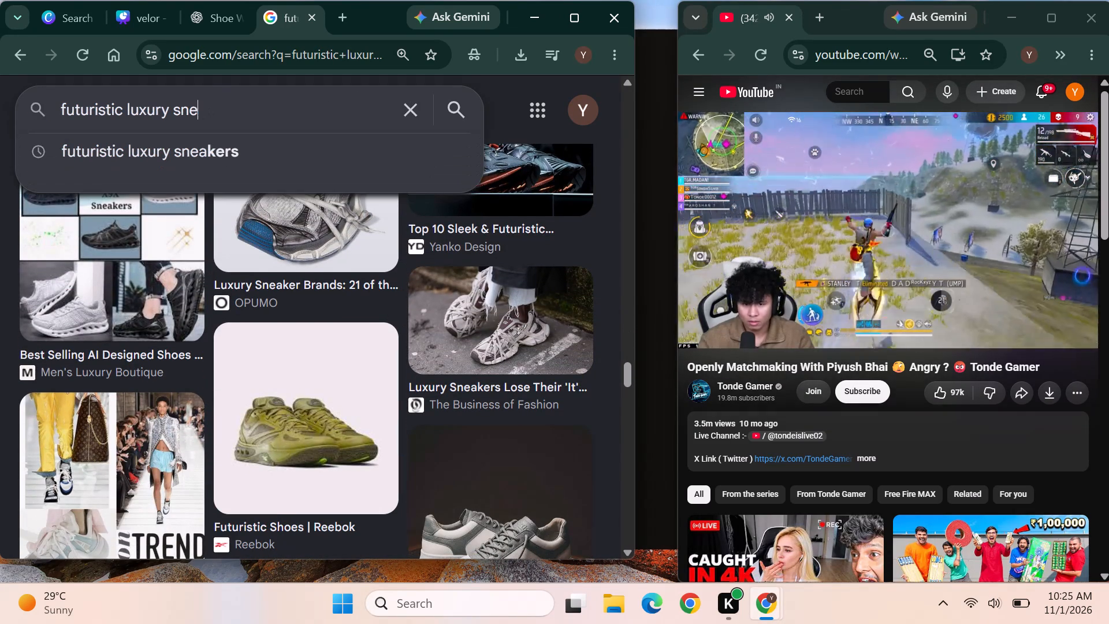
pyautogui.press('BackSpace')
pyautogui.press('BackSpace')
pyautogui.press('BackSpace')
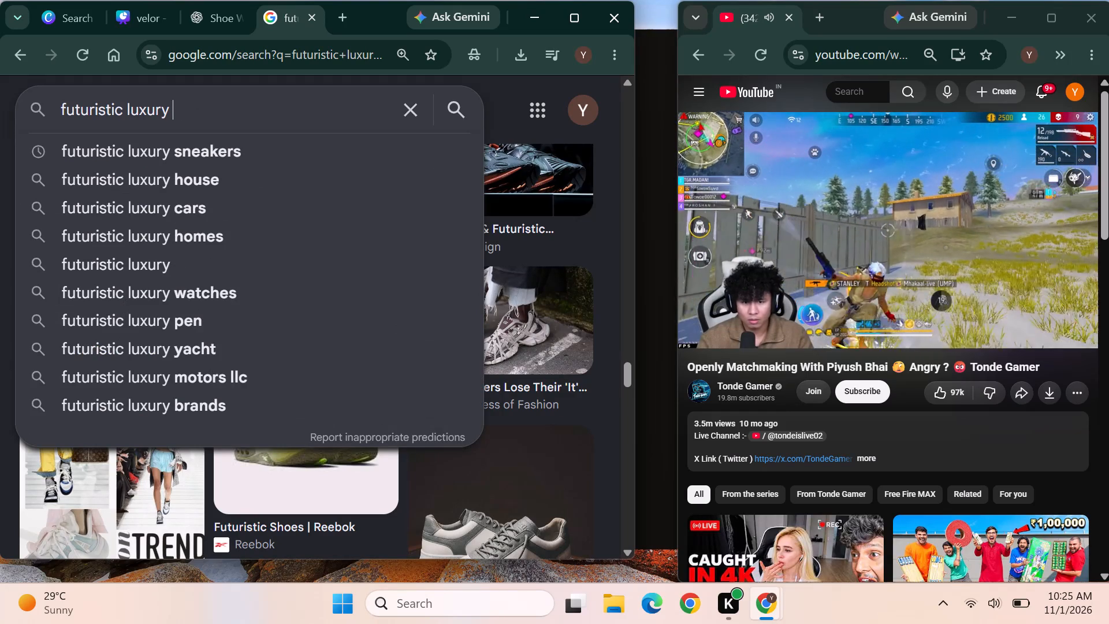
pyautogui.write('lo')
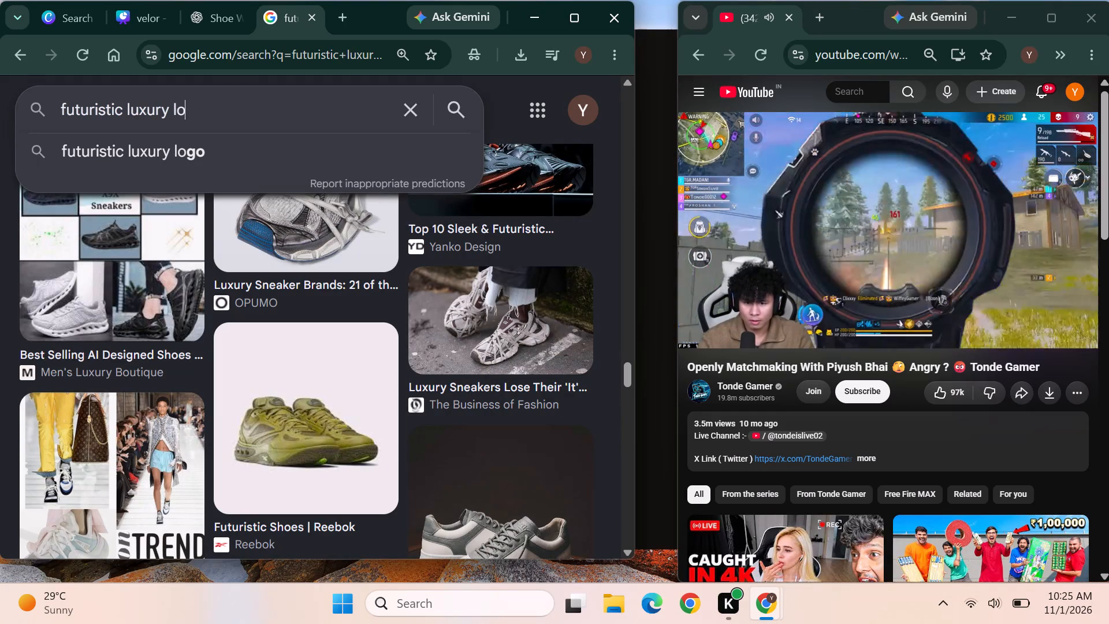
pyautogui.write('far')
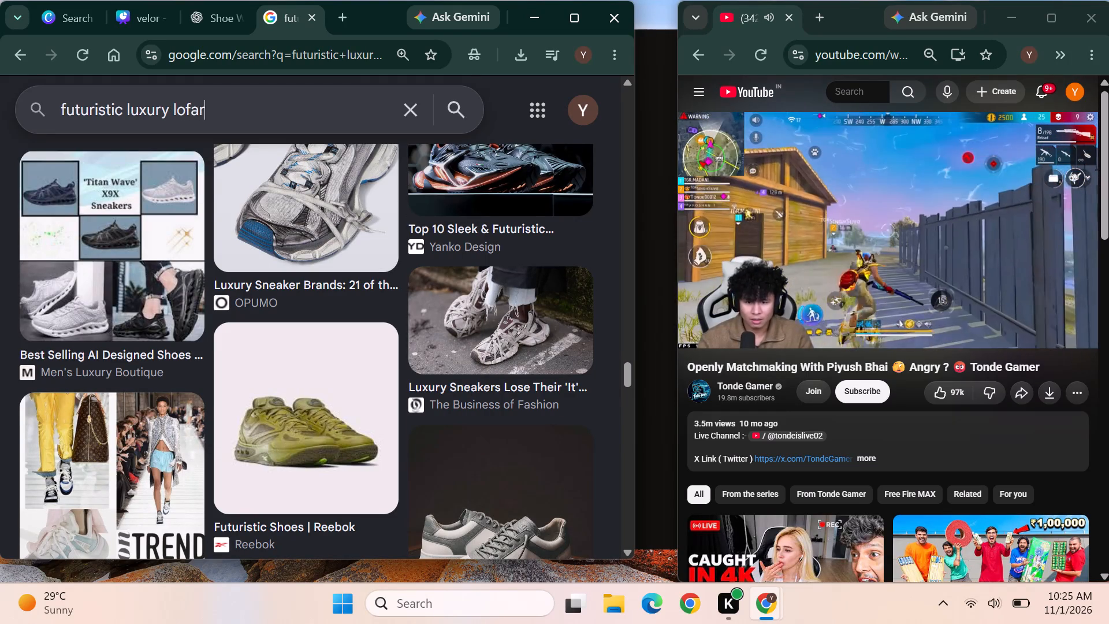
pyautogui.press('Return')
# Bring the brown-and-white loafers photo from the image results onto page 5 of the Canva design, at the lower end beside the beige side band.
pyautogui.press('Down')
pyautogui.press('Down')
pyautogui.press('Down')
pyautogui.press('Down')
pyautogui.press('Down')
pyautogui.press('Down')
pyautogui.press('Down')
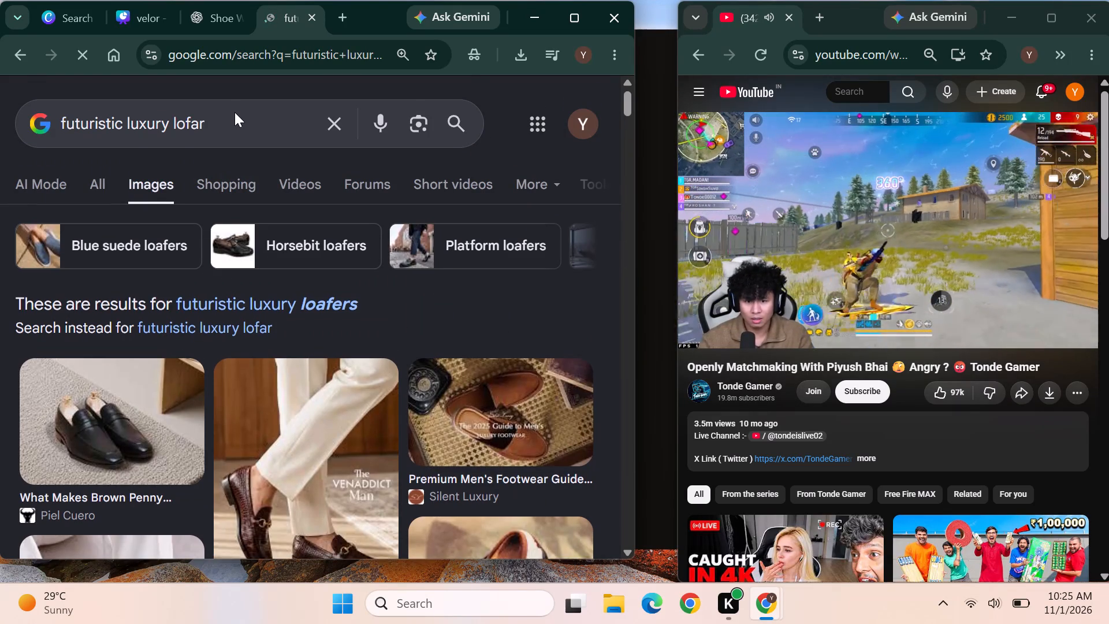
pyautogui.press('Down')
pyautogui.press('Down')
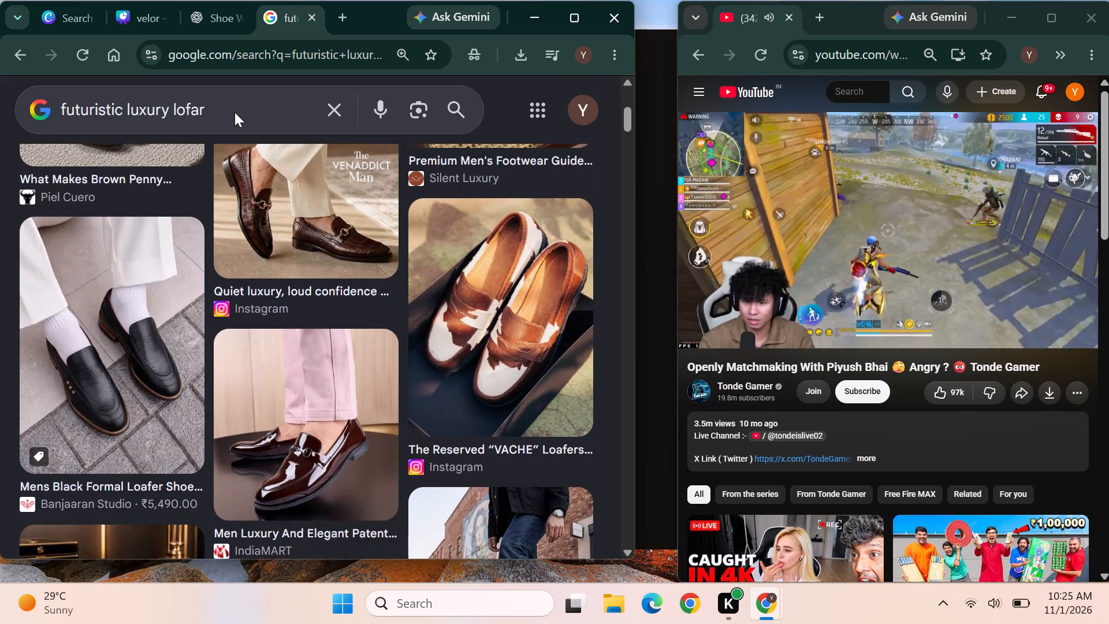
pyautogui.moveTo(503, 291); pyautogui.dragTo(233, 13)
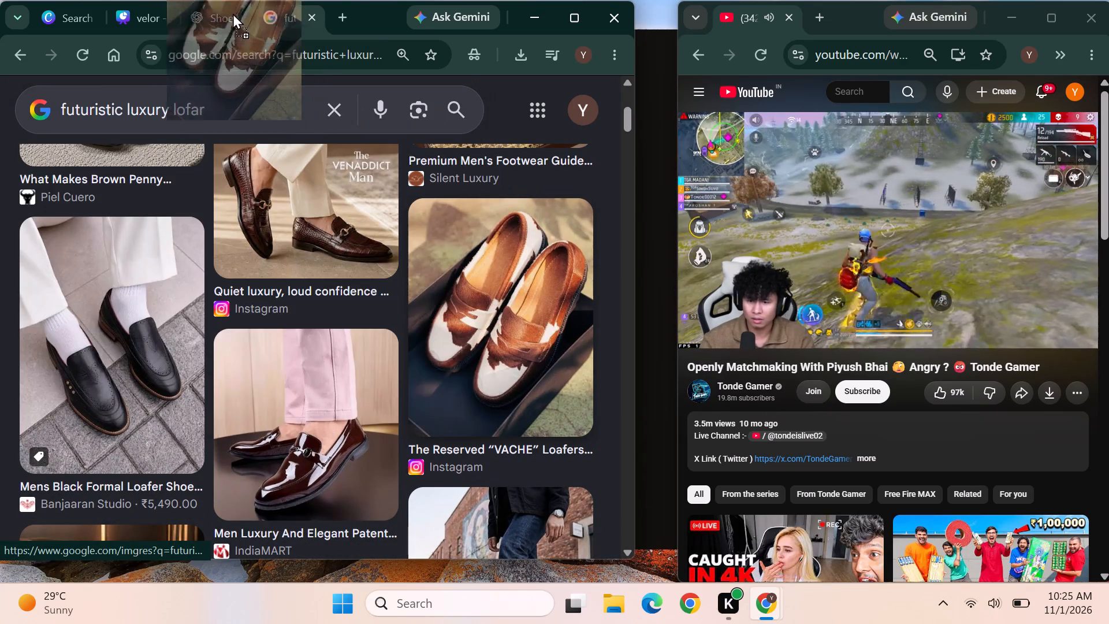
pyautogui.moveTo(233, 13); pyautogui.dragTo(270, 252)
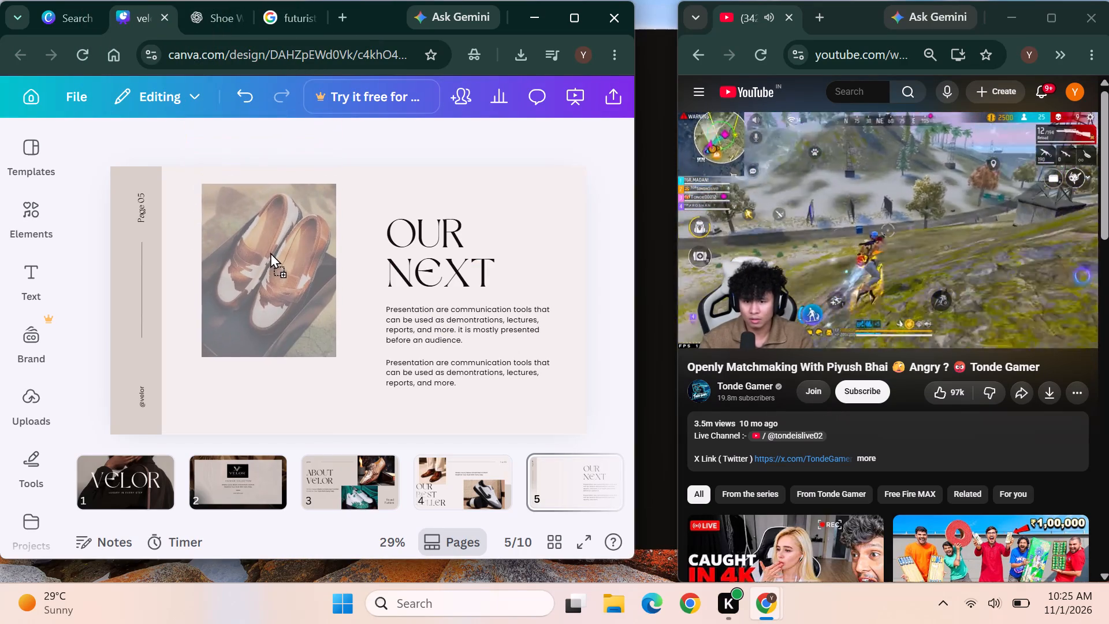
pyautogui.moveTo(270, 252); pyautogui.dragTo(258, 264)
pyautogui.moveTo(385, 257); pyautogui.dragTo(263, 310)
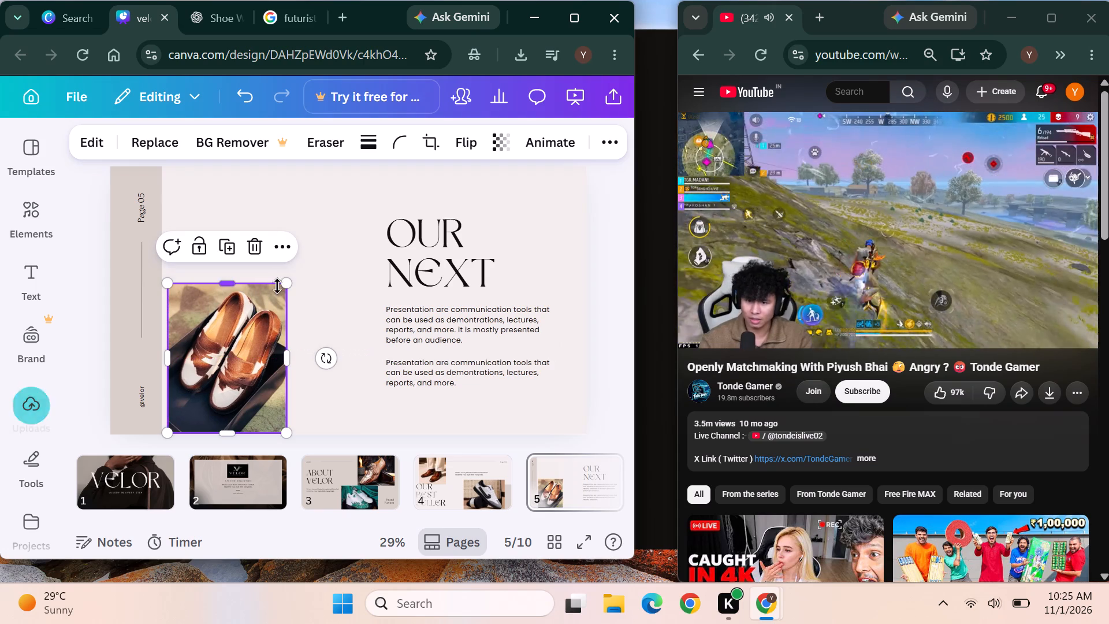
# Enlarge the loafers photo on page 5 to nearly the full page height, leaving a small gap before the "OUR NEXT" text.
pyautogui.moveTo(284, 283); pyautogui.dragTo(355, 161)
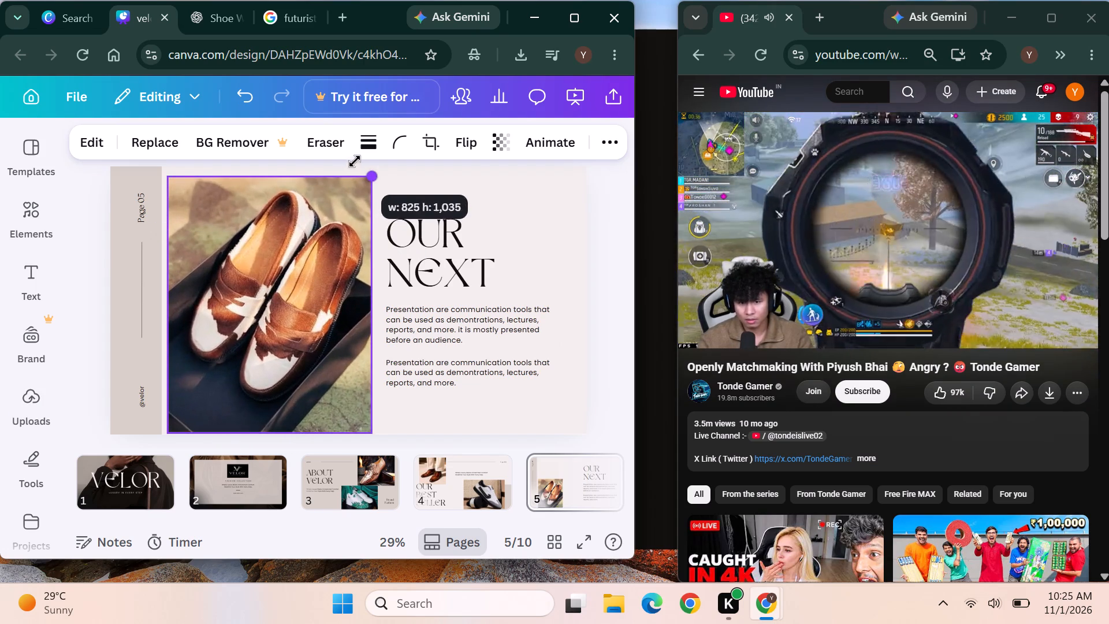
pyautogui.moveTo(355, 161); pyautogui.dragTo(364, 148)
pyautogui.click(522, 181)
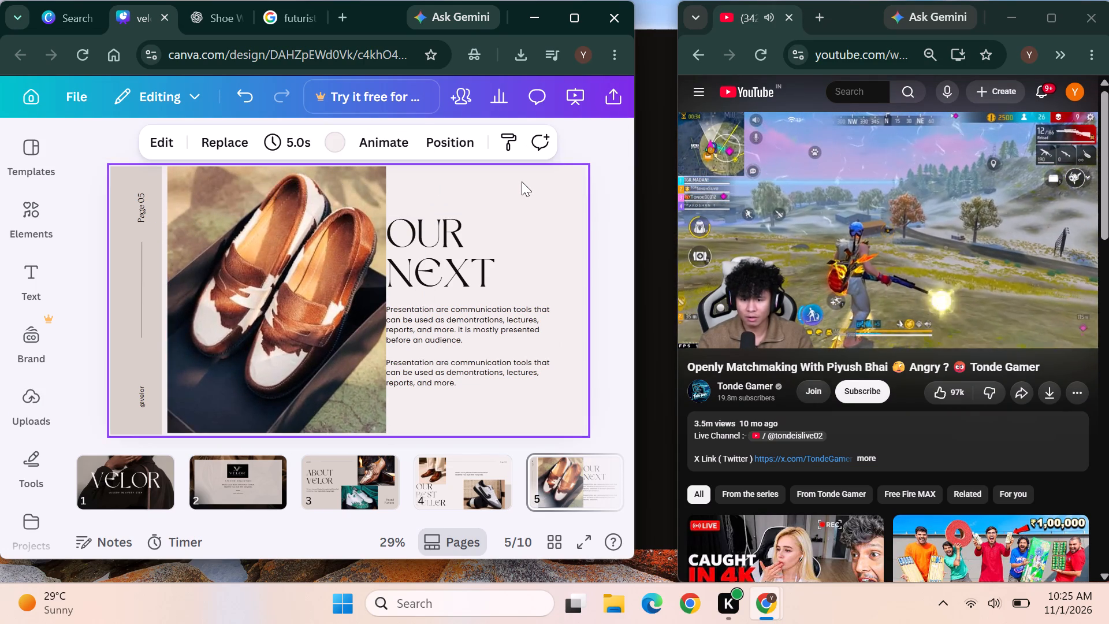
pyautogui.click(374, 281)
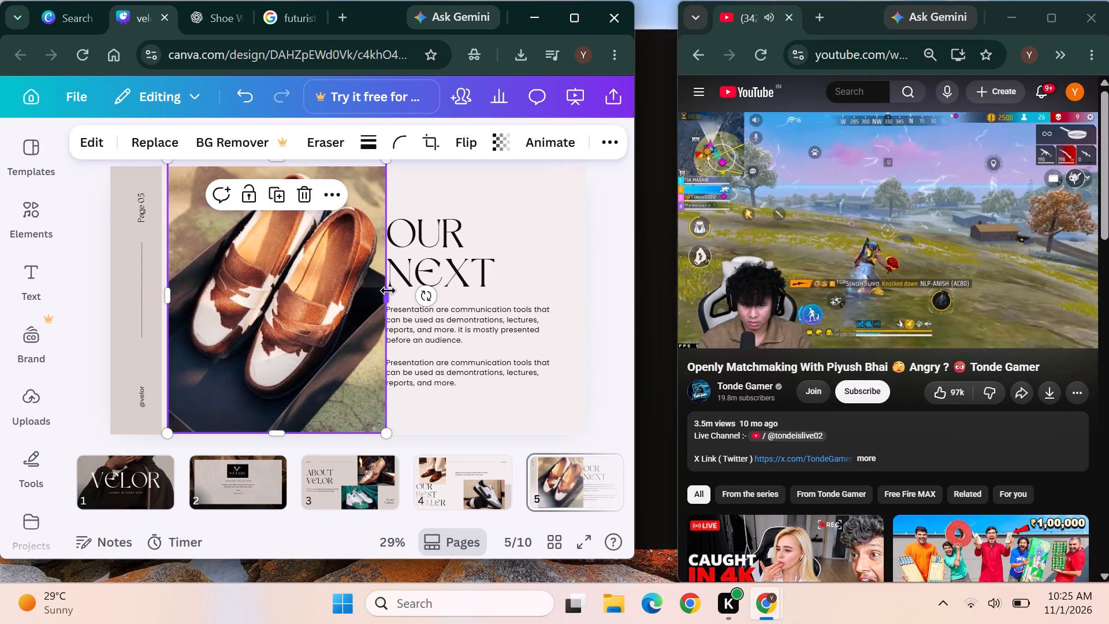
pyautogui.click(388, 291)
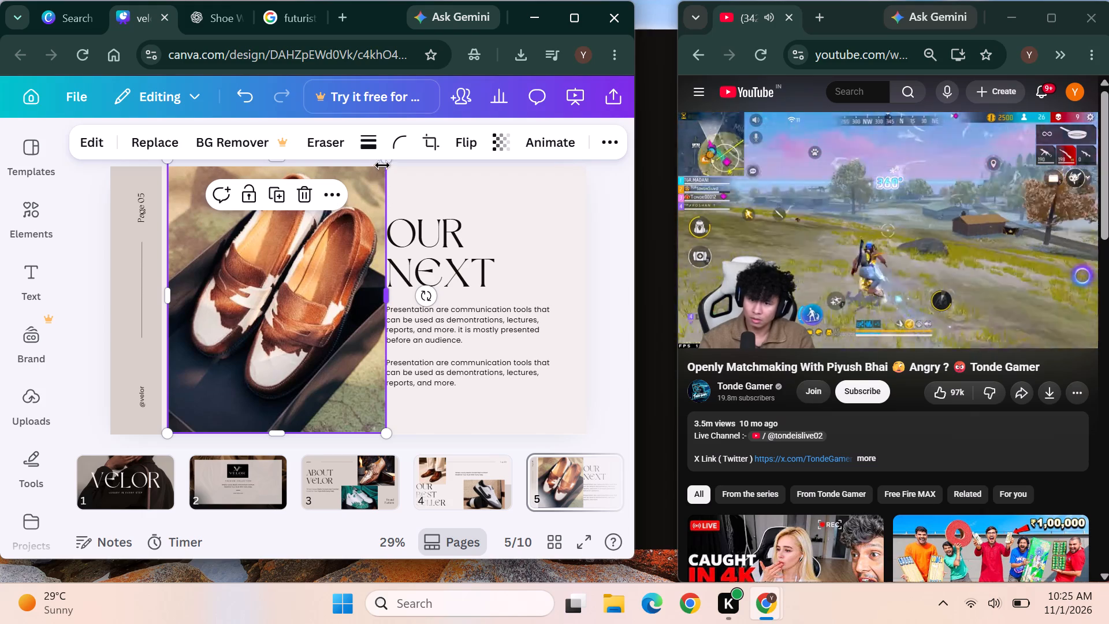
pyautogui.moveTo(382, 164); pyautogui.dragTo(371, 179)
pyautogui.click(502, 174)
pyautogui.click(333, 297)
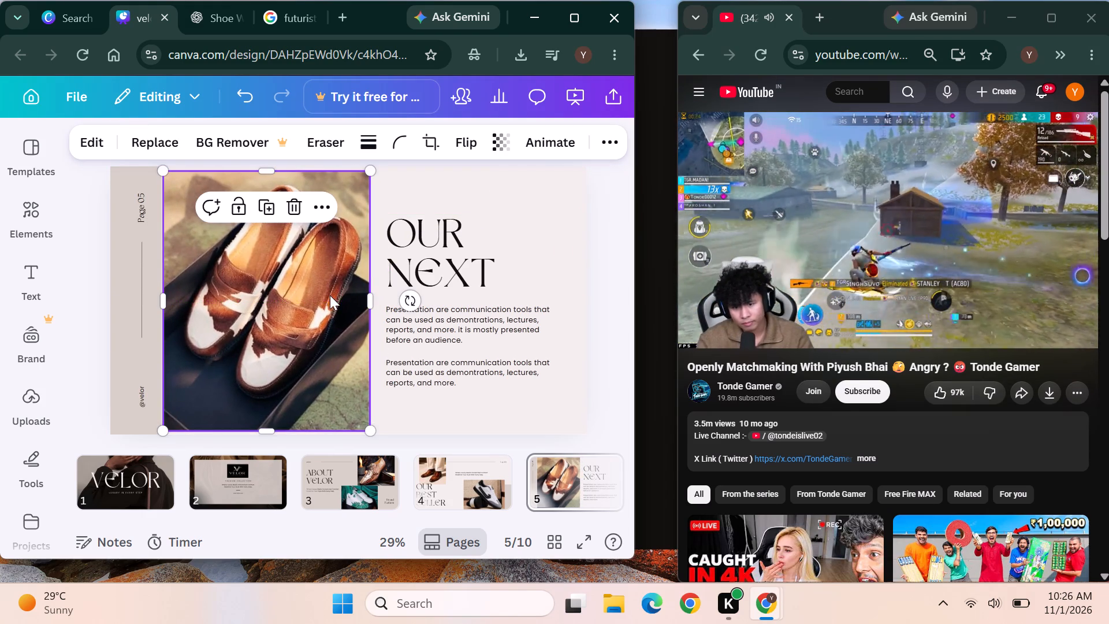
pyautogui.click(518, 221)
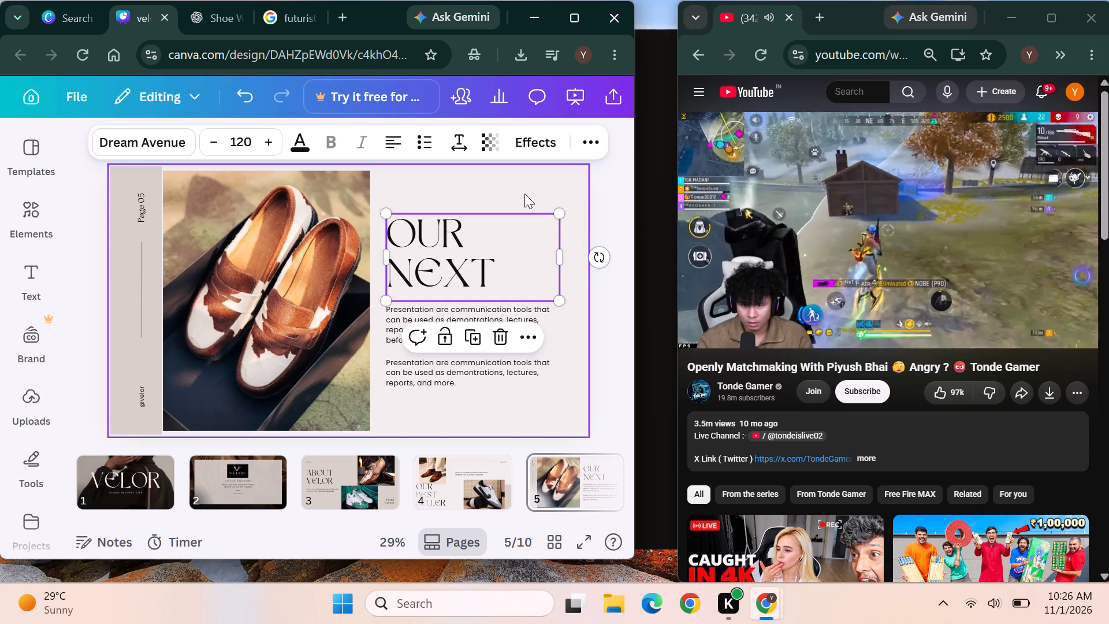
pyautogui.click(524, 194)
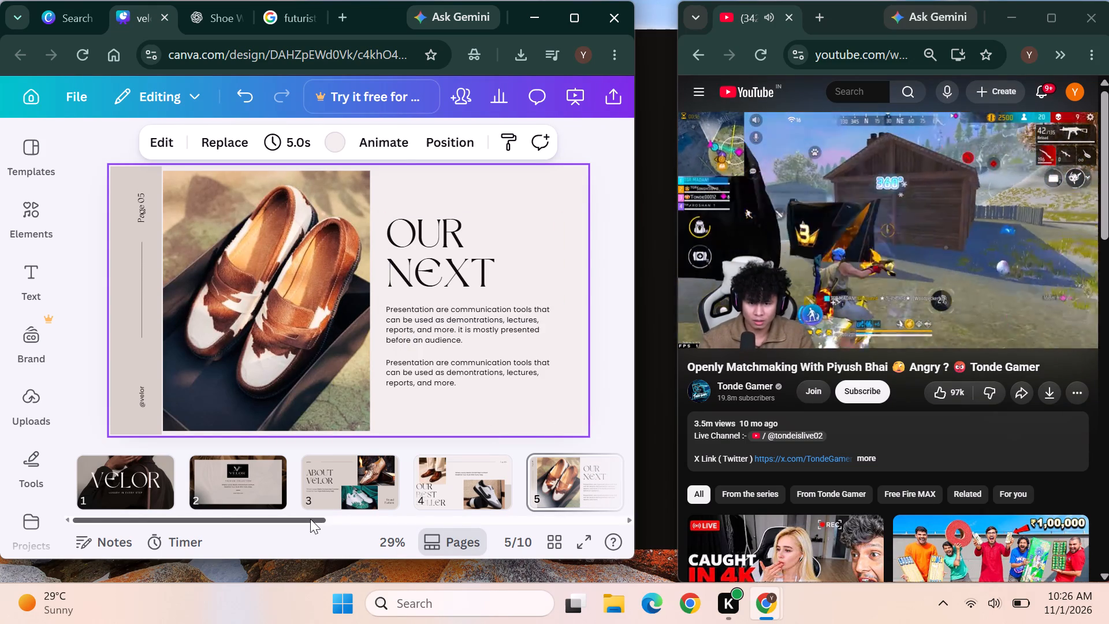
# Delete the "NEW CONCEPT" page, page 6, from the presentation.
pyautogui.moveTo(310, 519); pyautogui.dragTo(596, 502)
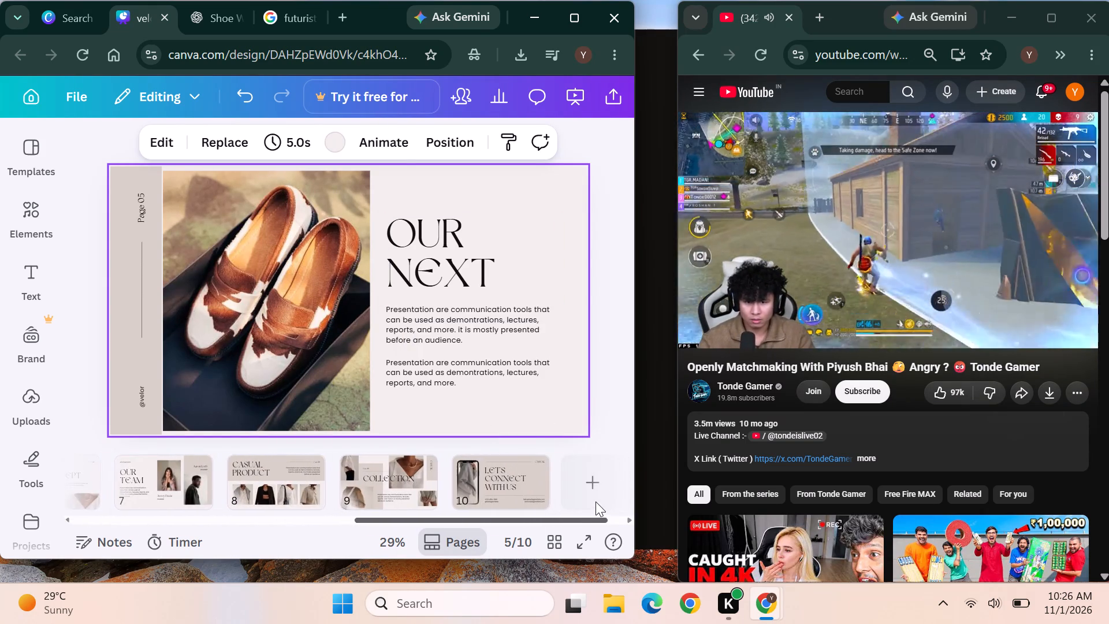
pyautogui.moveTo(596, 502); pyautogui.dragTo(496, 536)
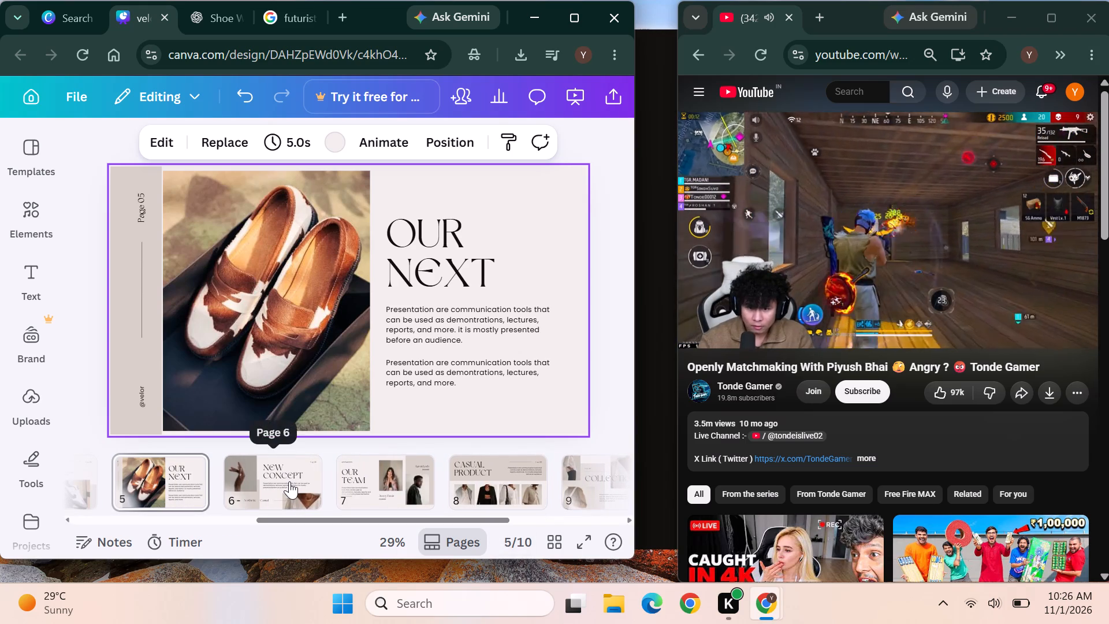
pyautogui.click(289, 481)
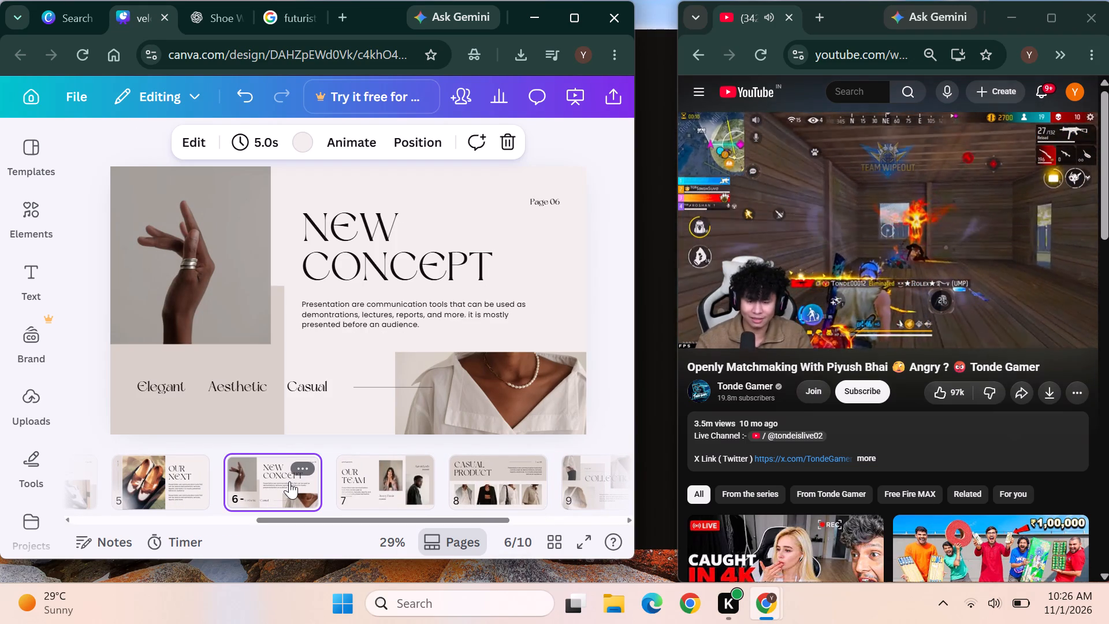
pyautogui.click(302, 463)
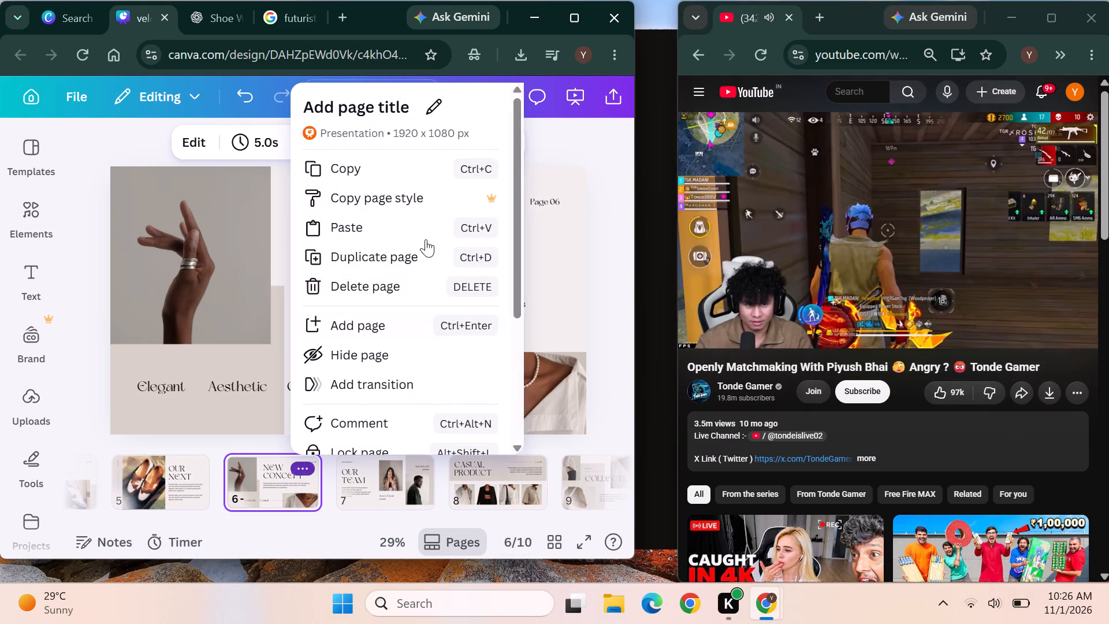
pyautogui.click(407, 285)
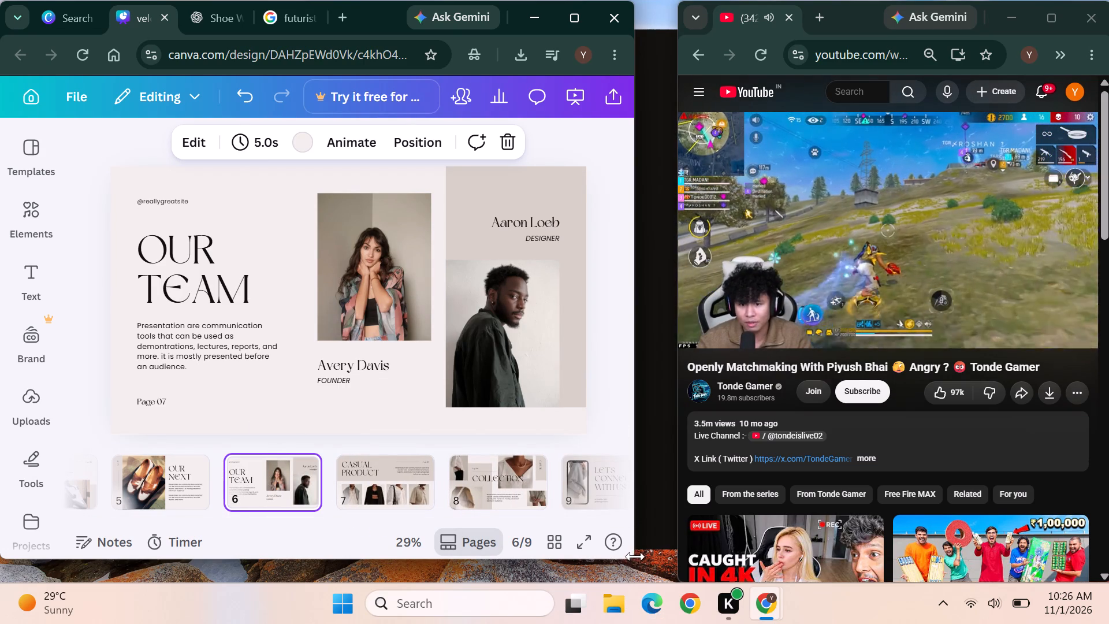
# Enlarge the Canva browser window until it meets the YouTube window and the taskbar.
pyautogui.moveTo(635, 559); pyautogui.dragTo(664, 567)
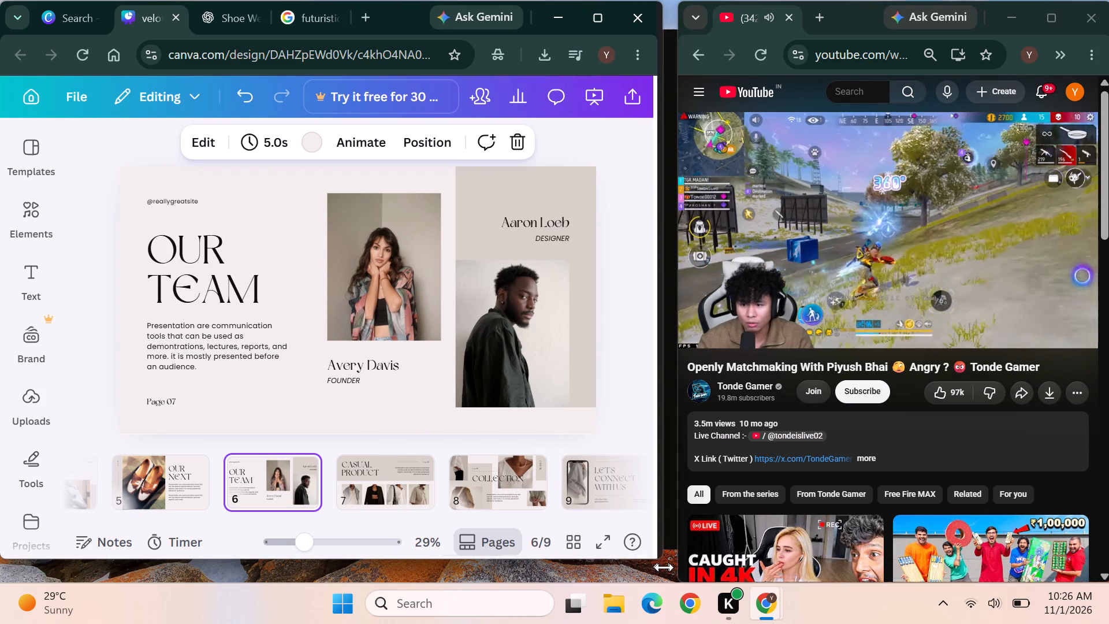
pyautogui.moveTo(664, 567); pyautogui.dragTo(652, 571)
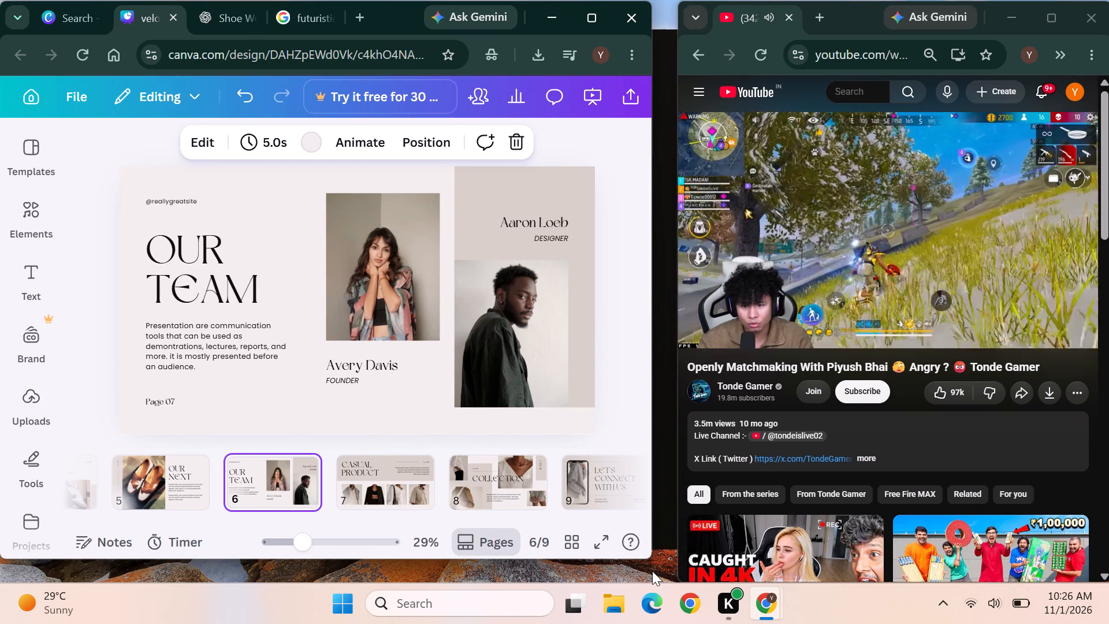
pyautogui.moveTo(652, 559); pyautogui.dragTo(669, 576)
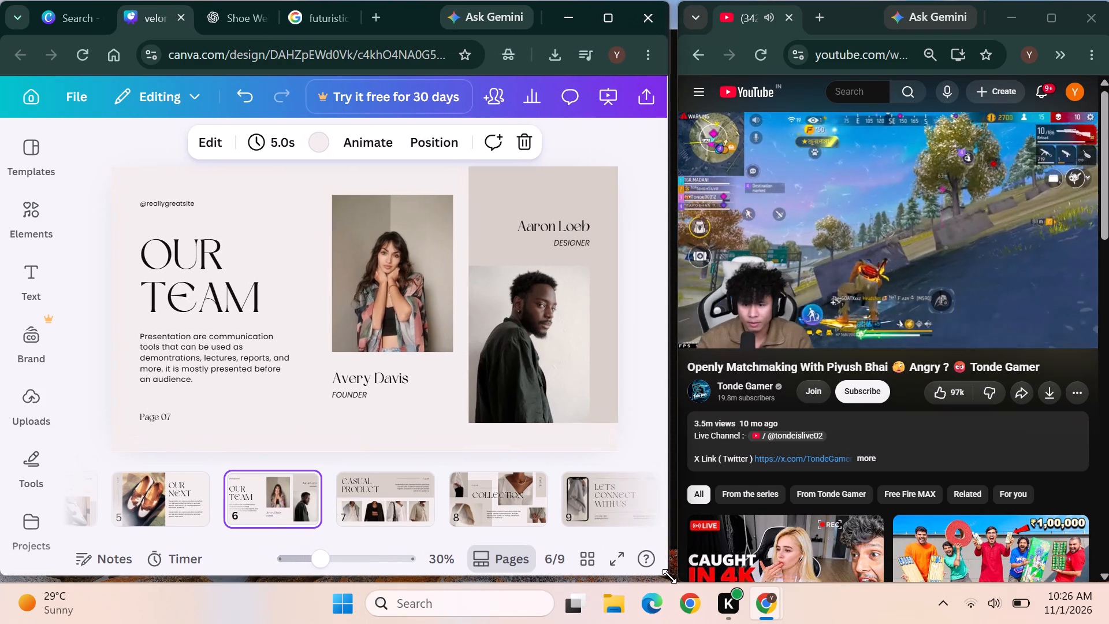
pyautogui.moveTo(669, 576); pyautogui.dragTo(675, 580)
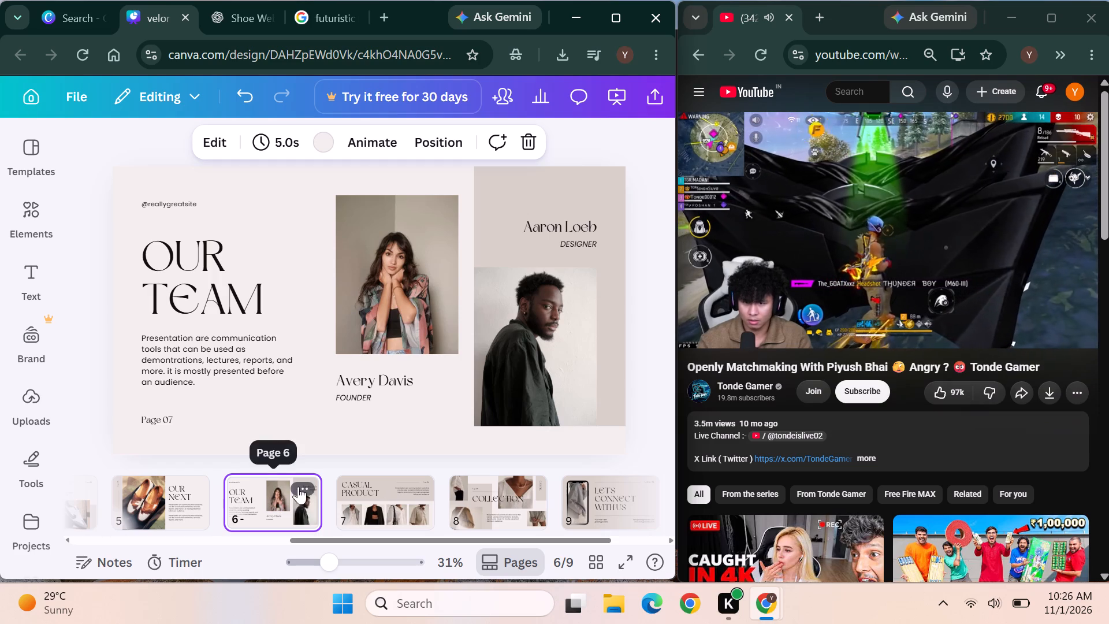
# Delete the "OUR TEAM" page, now page 6, from the presentation.
pyautogui.click(309, 489)
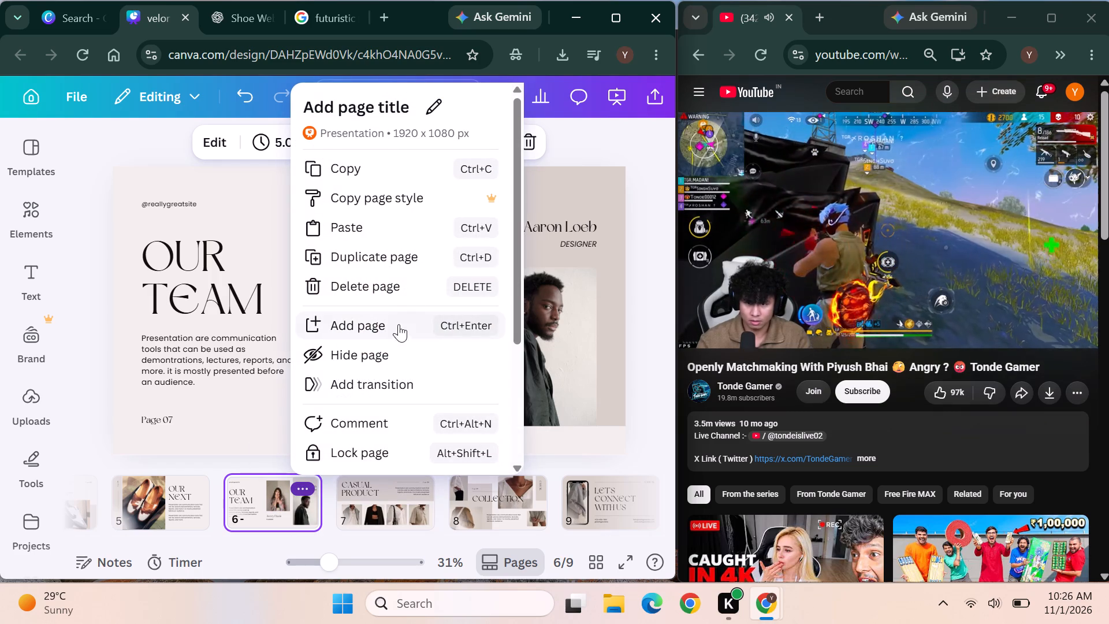
pyautogui.click(410, 293)
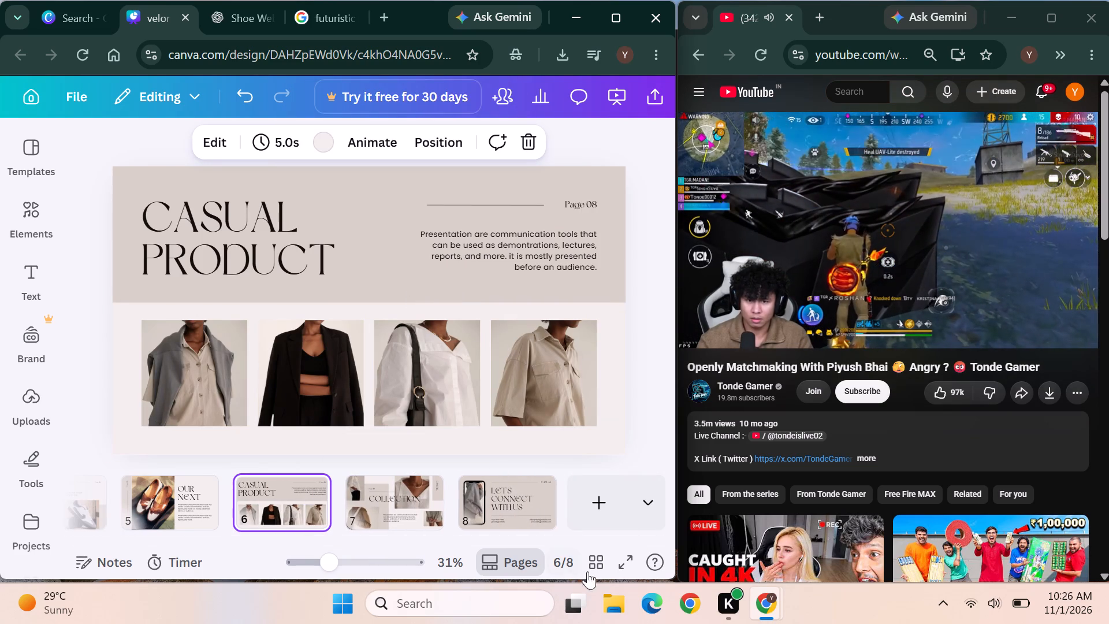
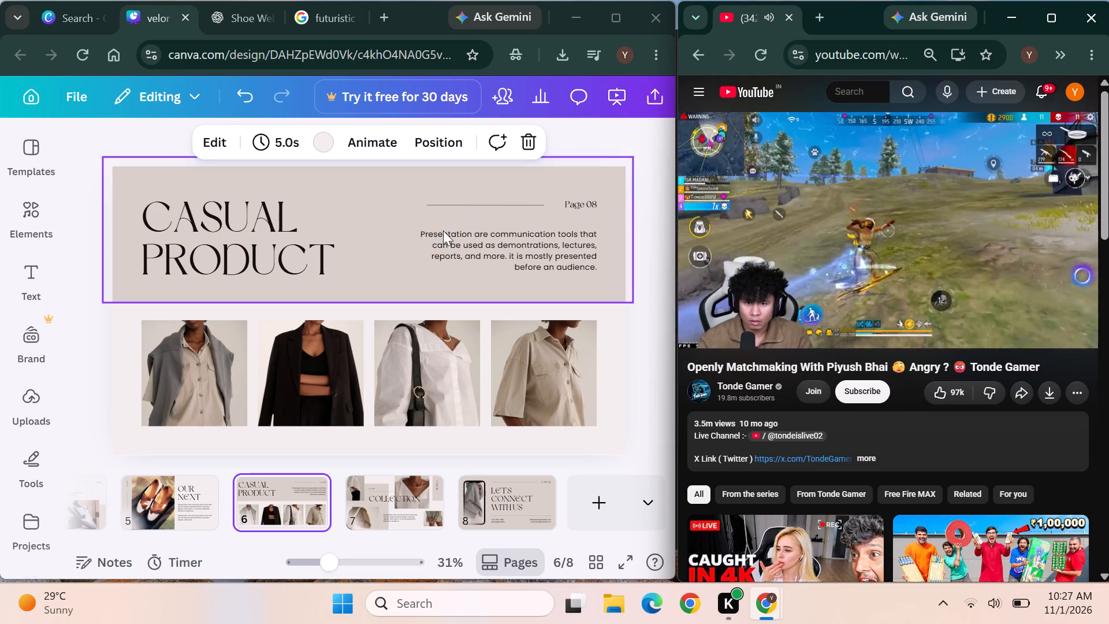
# Open the "COLLECTION" page, page 7, to review its layout.
pyautogui.click(372, 495)
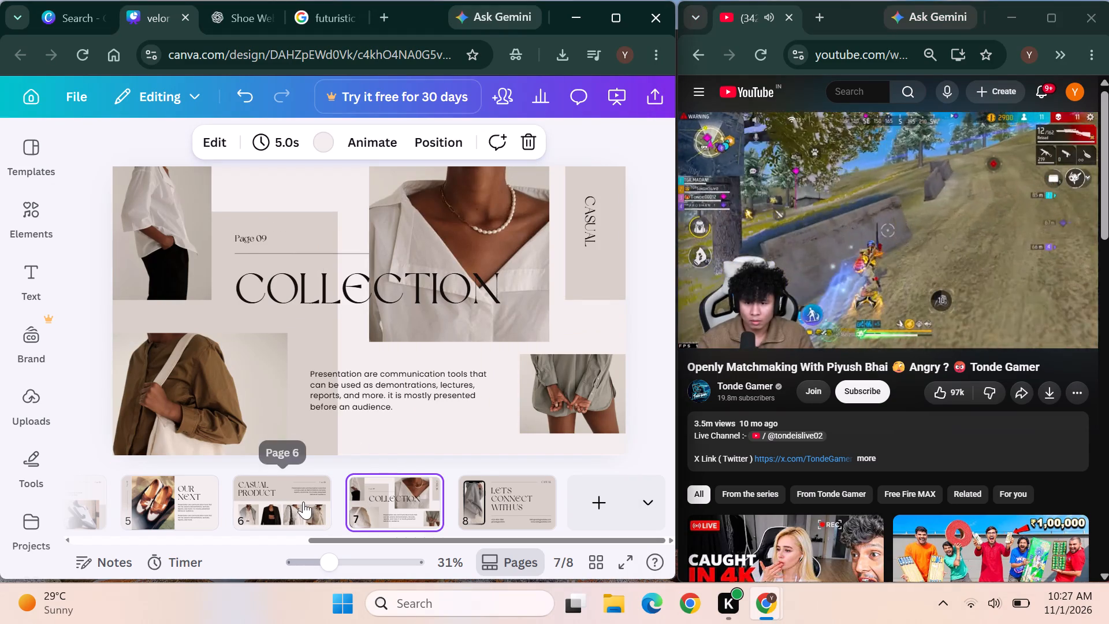
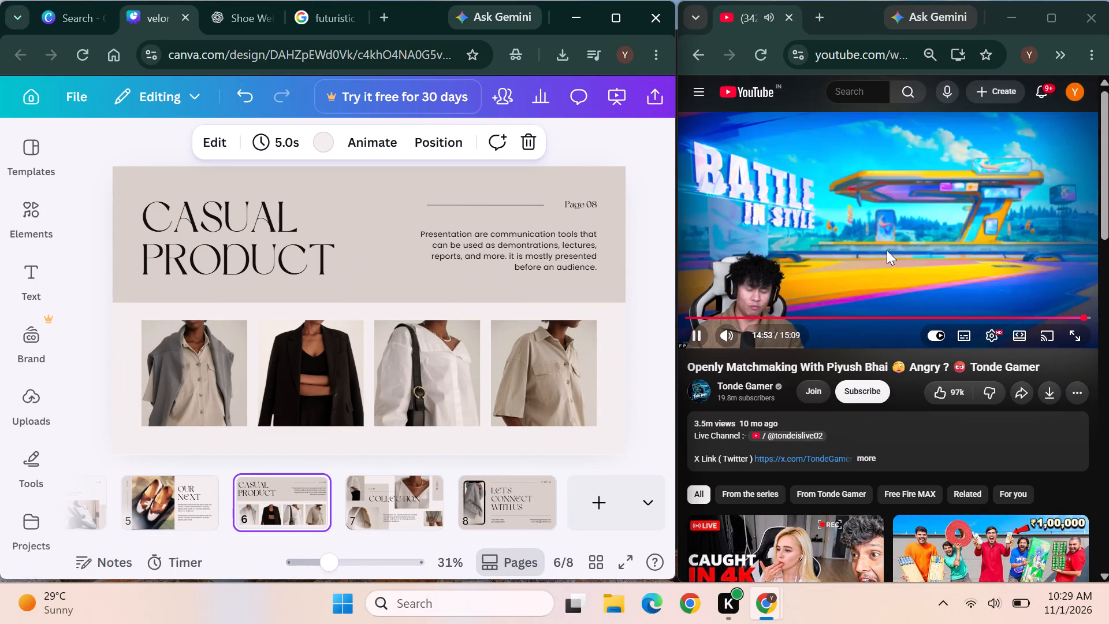
# Switch to YouTube and play the recommended video "When YouTubers Forgot They Were LIVE...", skipping its ads.
pyautogui.moveTo(1104, 195); pyautogui.dragTo(1089, 252)
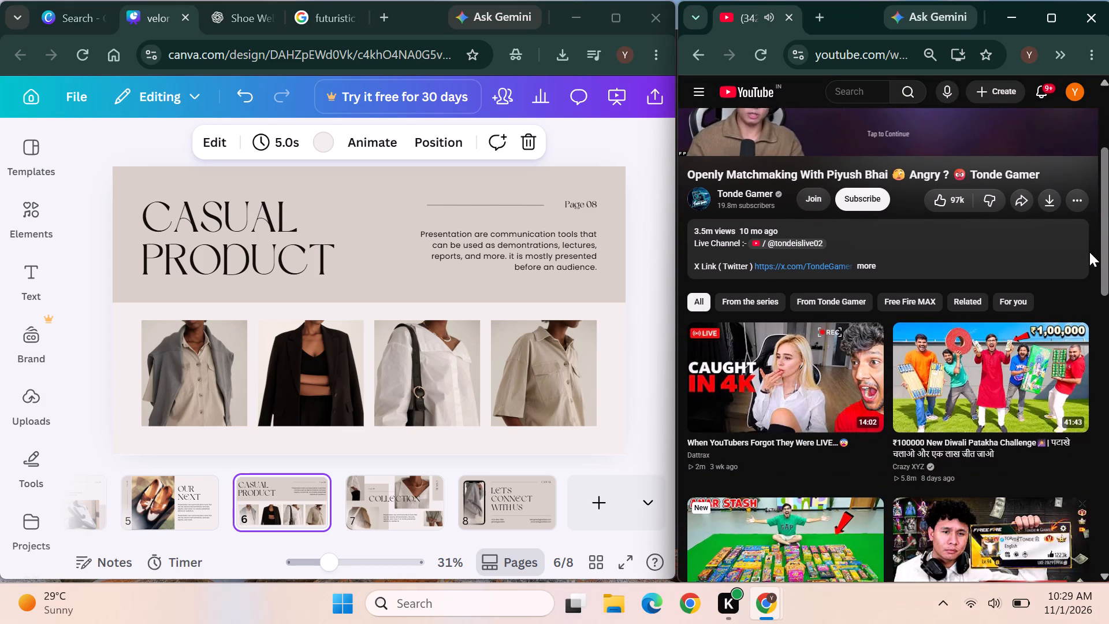
pyautogui.moveTo(1089, 252); pyautogui.dragTo(1087, 278)
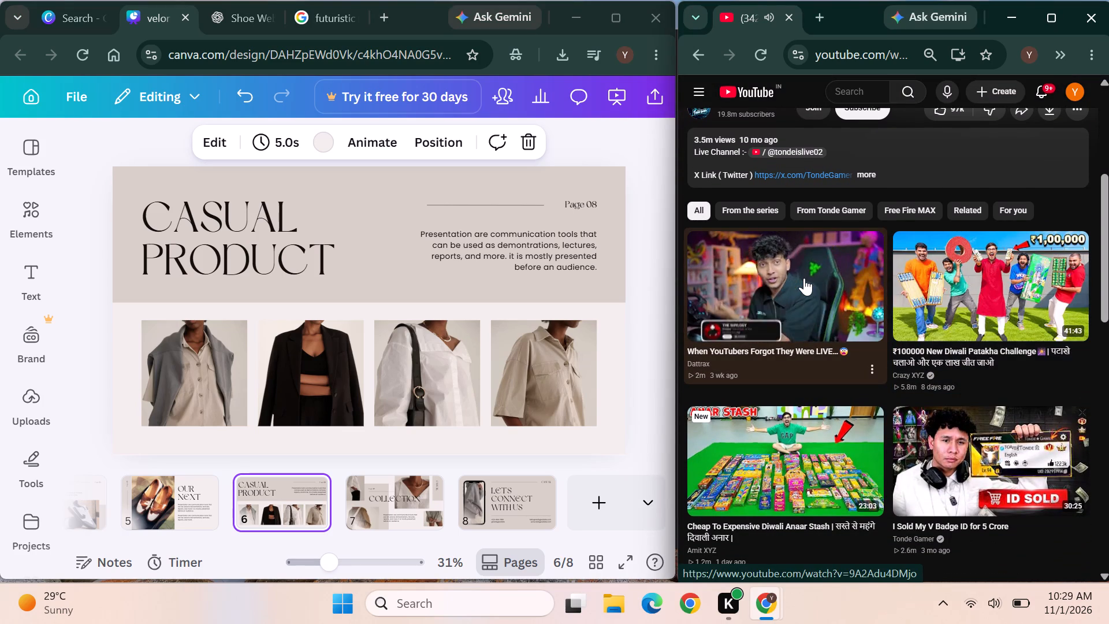
pyautogui.click(804, 278)
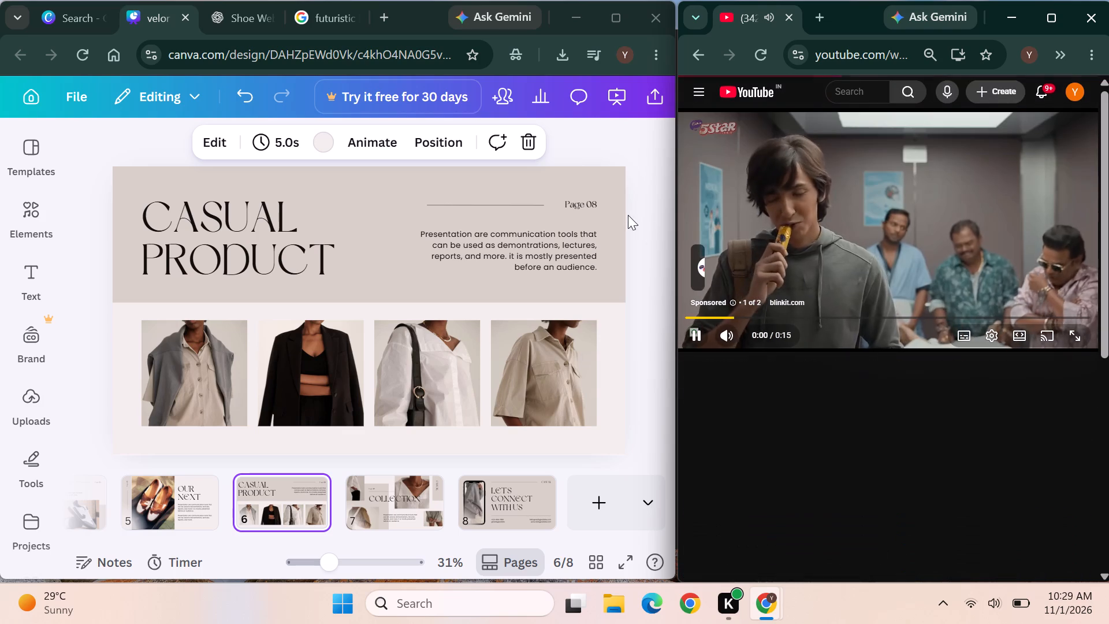
pyautogui.click(425, 492)
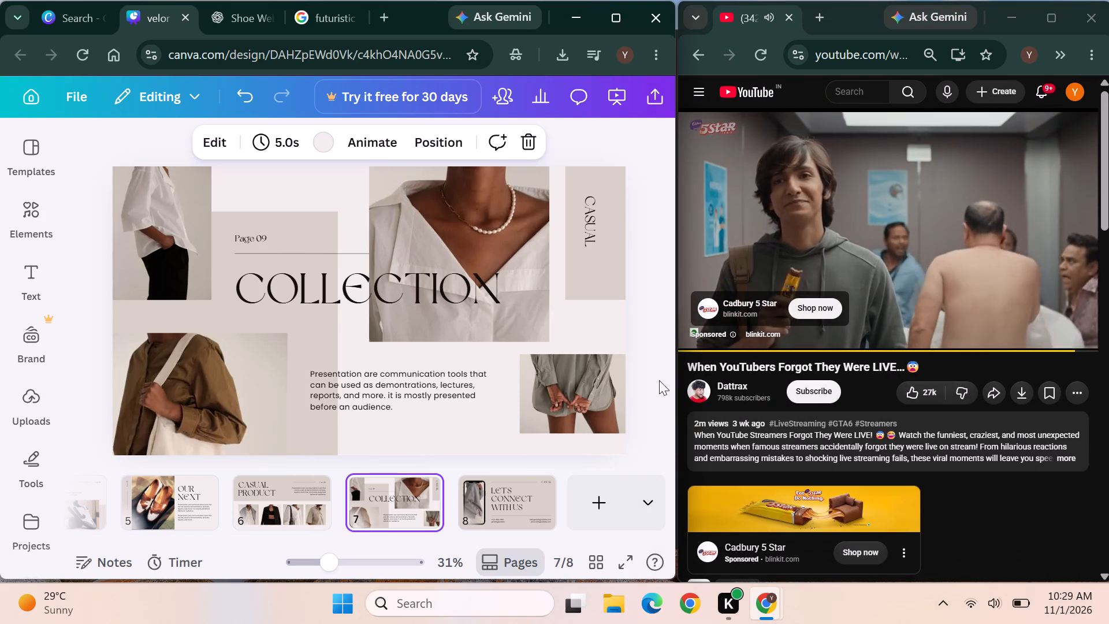
pyautogui.click(1058, 296)
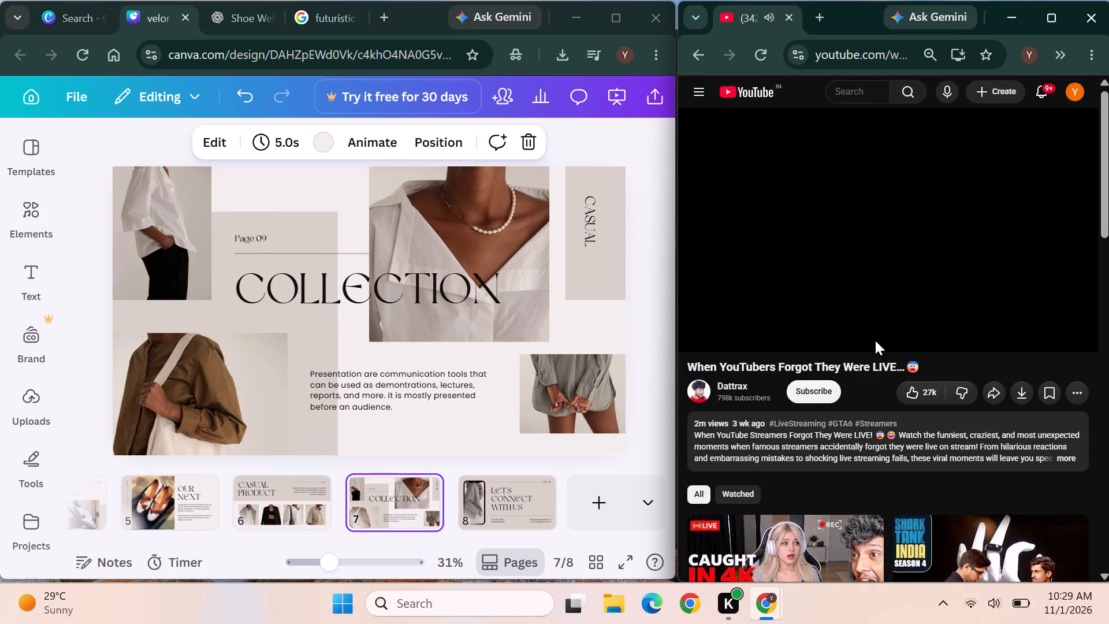
# Delete all four clothing photos together with their grids from the "CASUAL PRODUCT" page, page 6, in Canva.
pyautogui.click(277, 488)
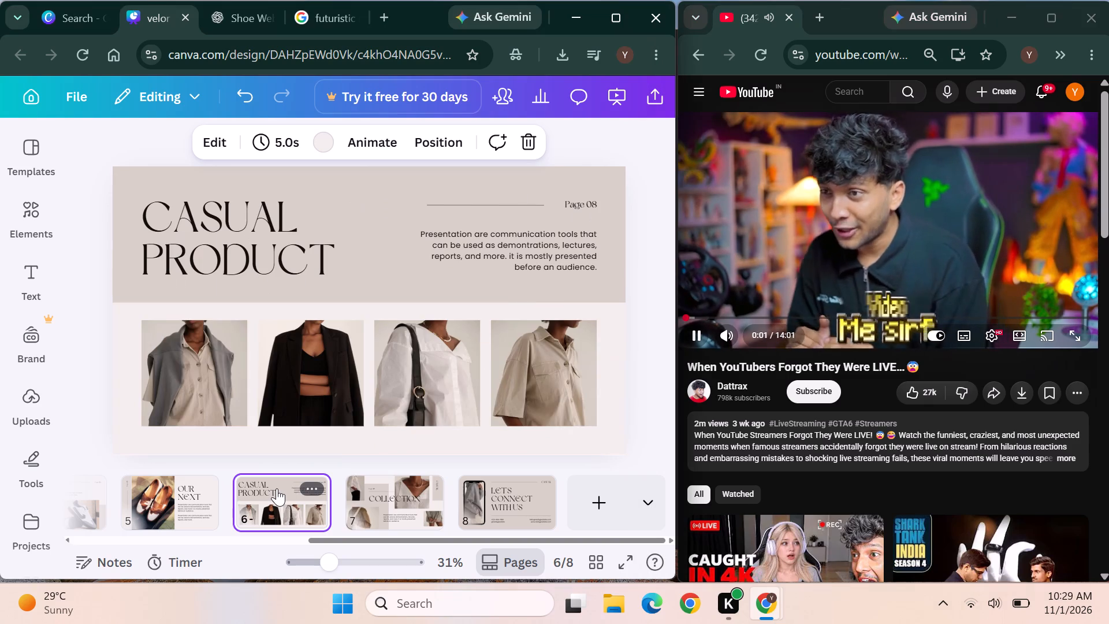
pyautogui.click(213, 357)
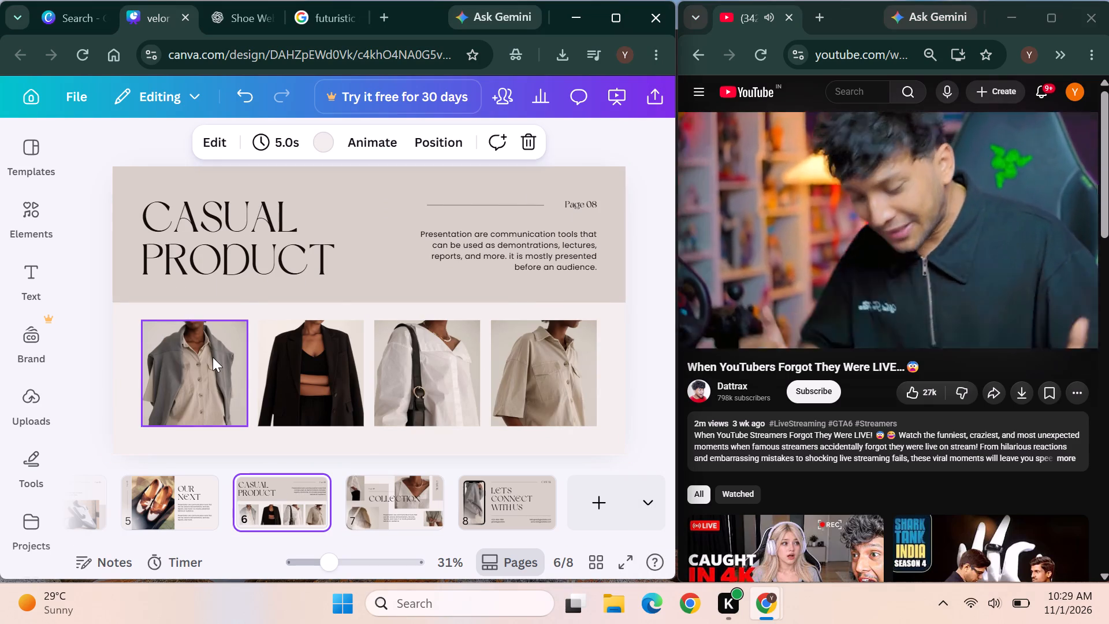
pyautogui.click(217, 275)
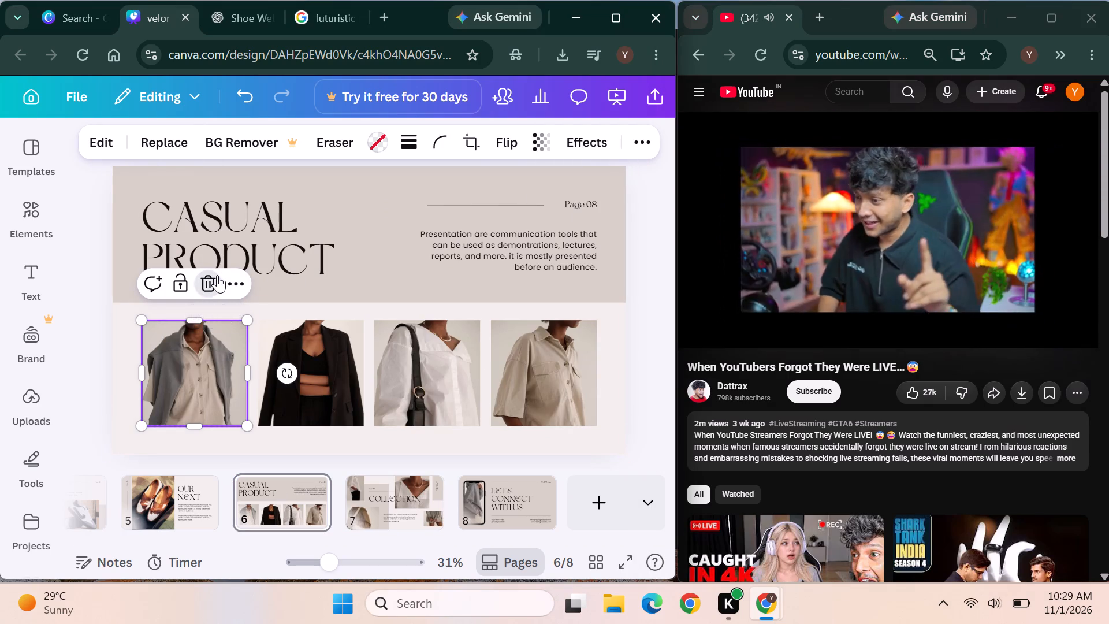
pyautogui.click(207, 359)
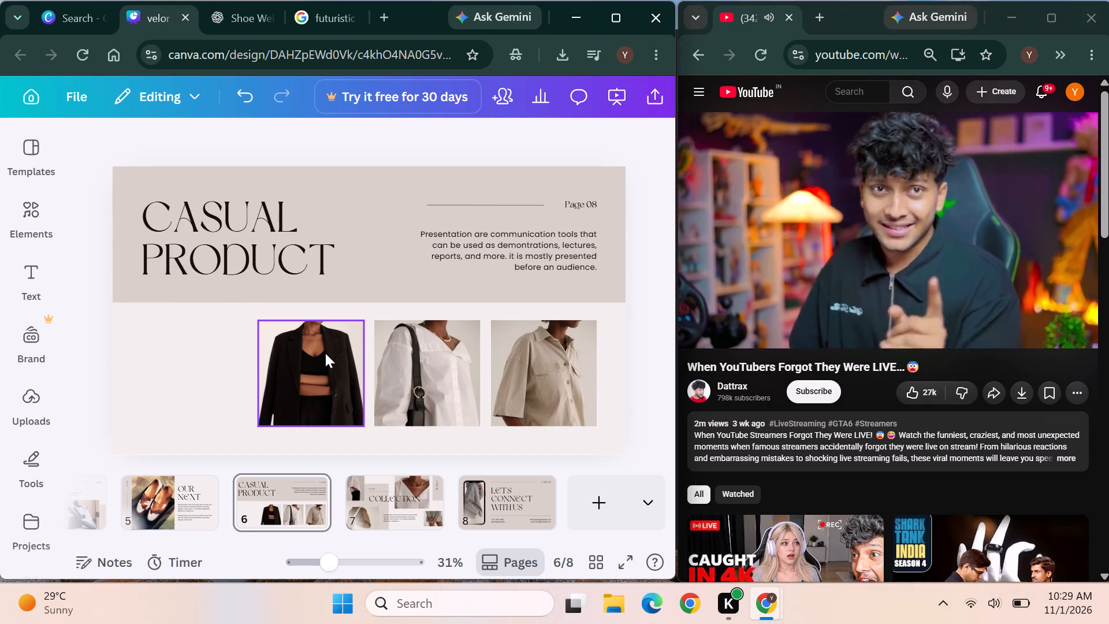
pyautogui.click(325, 353)
pyautogui.click(315, 278)
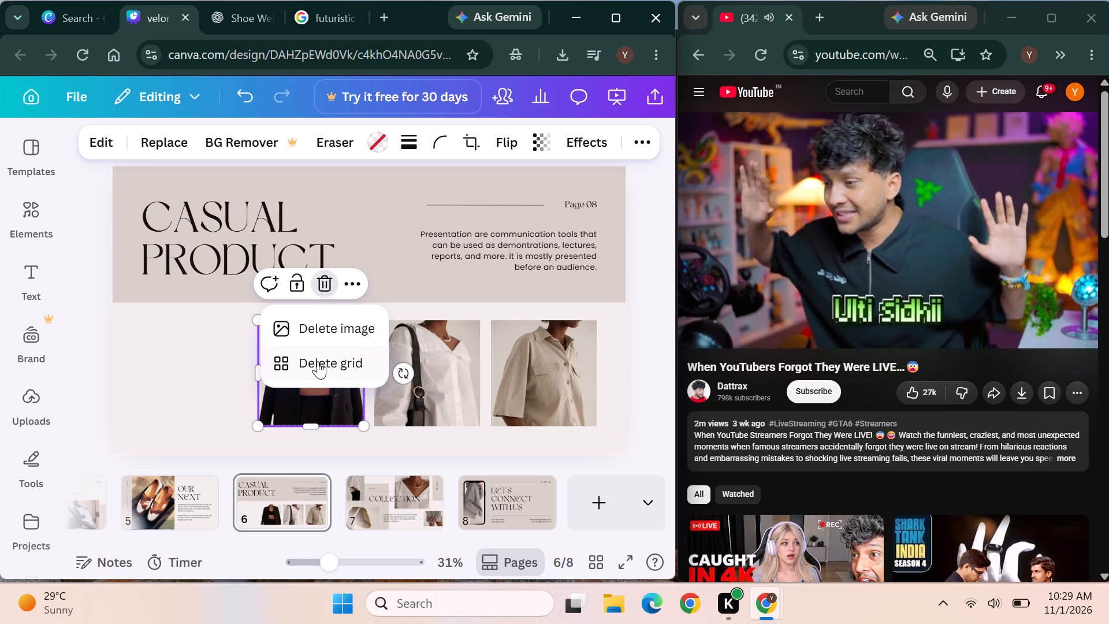
pyautogui.click(318, 362)
pyautogui.click(438, 348)
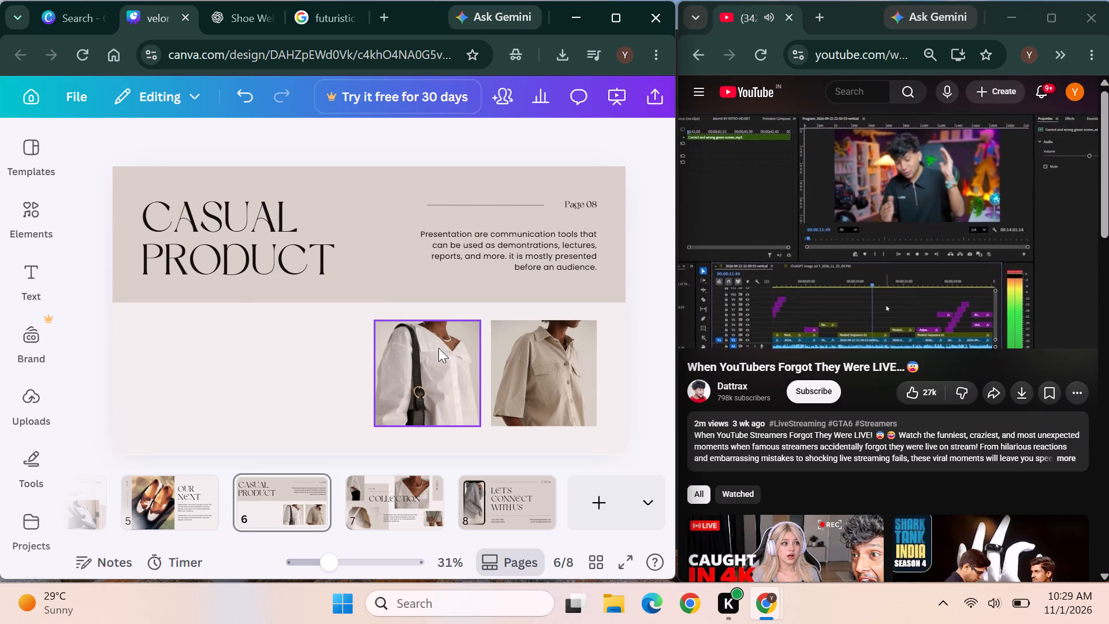
pyautogui.click(437, 287)
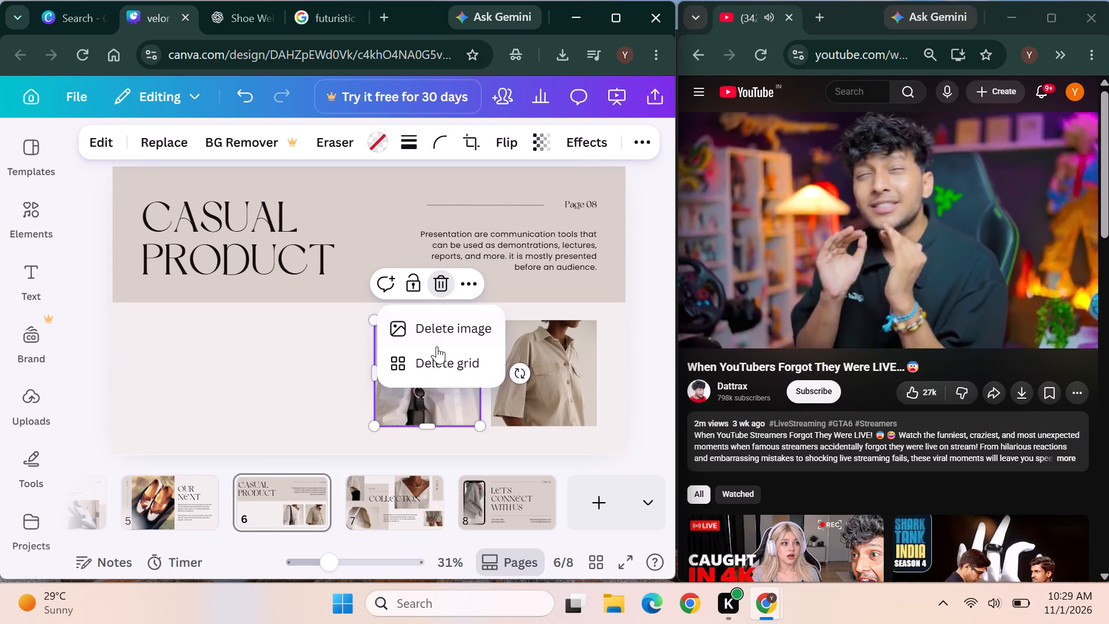
pyautogui.click(435, 363)
pyautogui.click(527, 367)
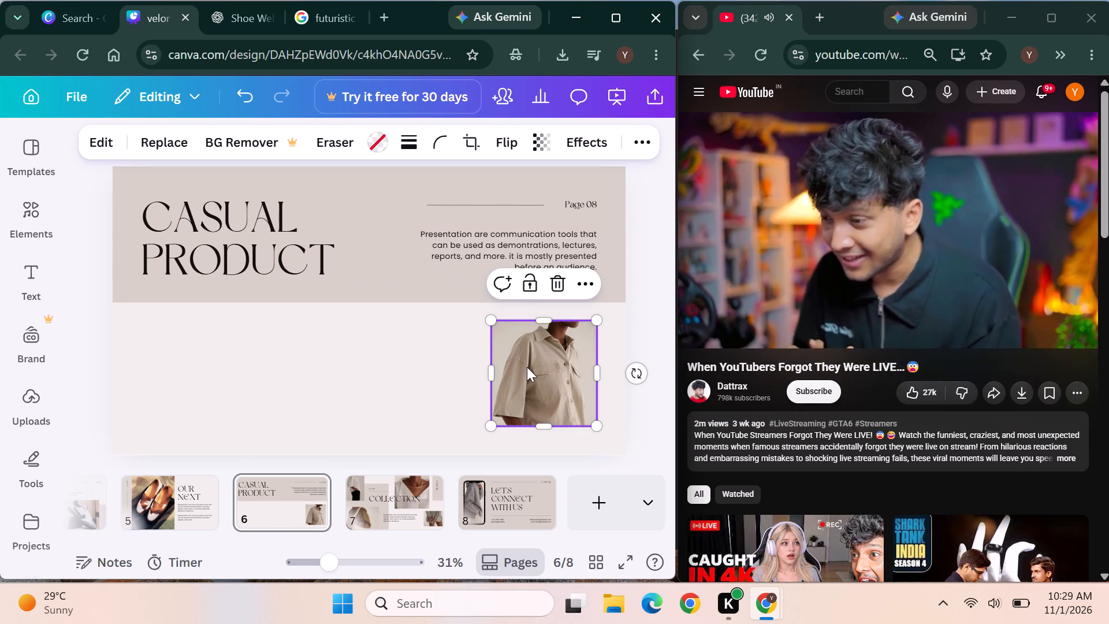
pyautogui.click(553, 287)
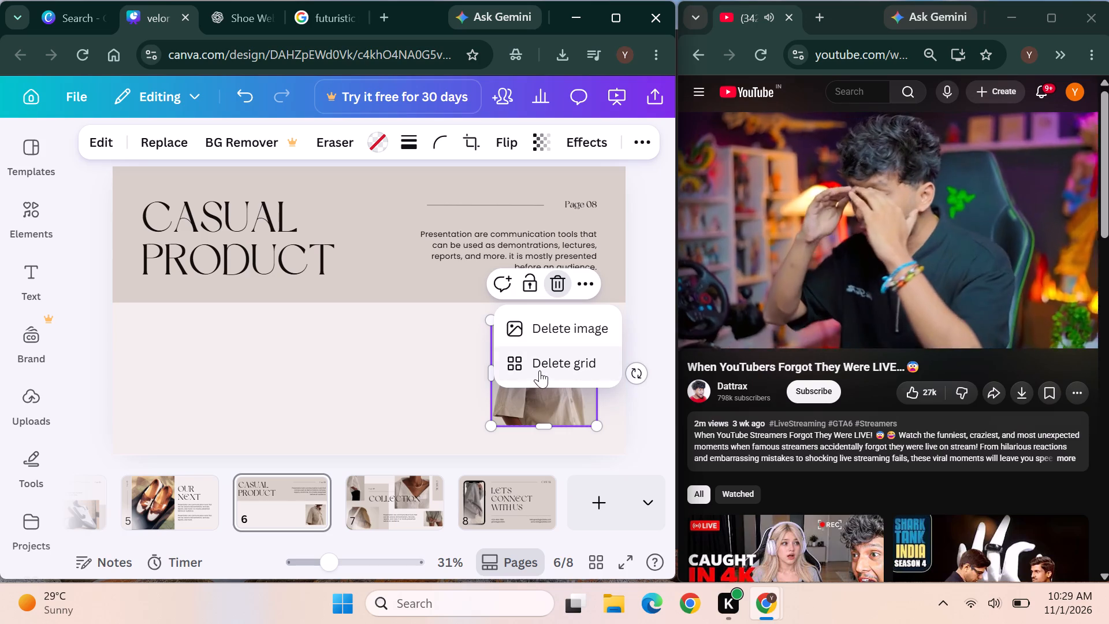
pyautogui.click(539, 370)
# Delete the "Page 08" label from the header of the "CASUAL PRODUCT" page.
pyautogui.click(567, 211)
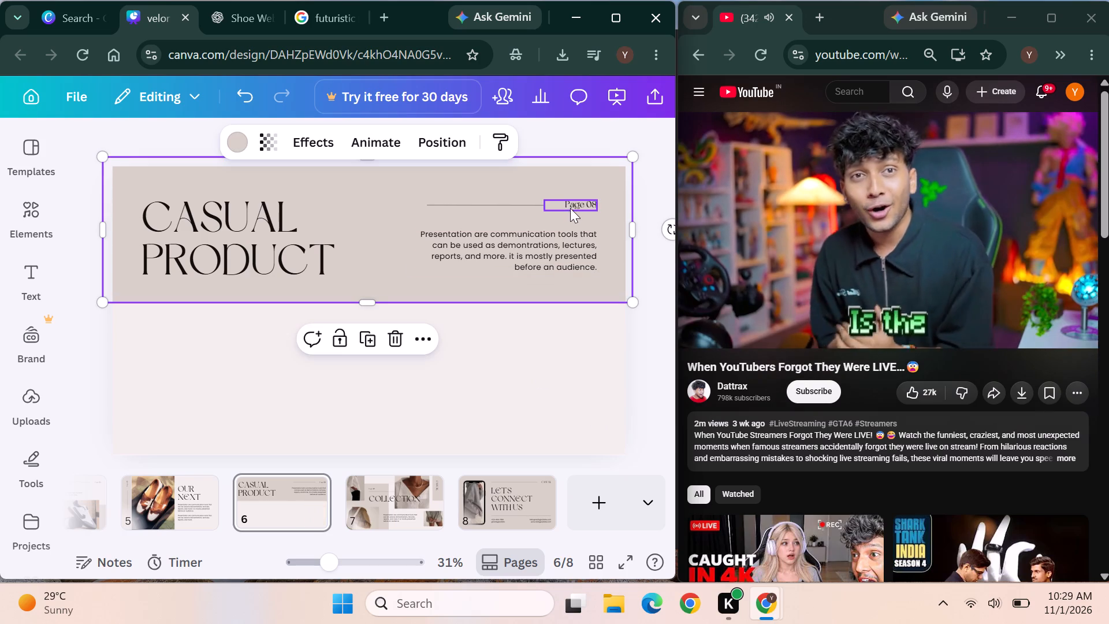
pyautogui.click(574, 205)
pyautogui.click(595, 242)
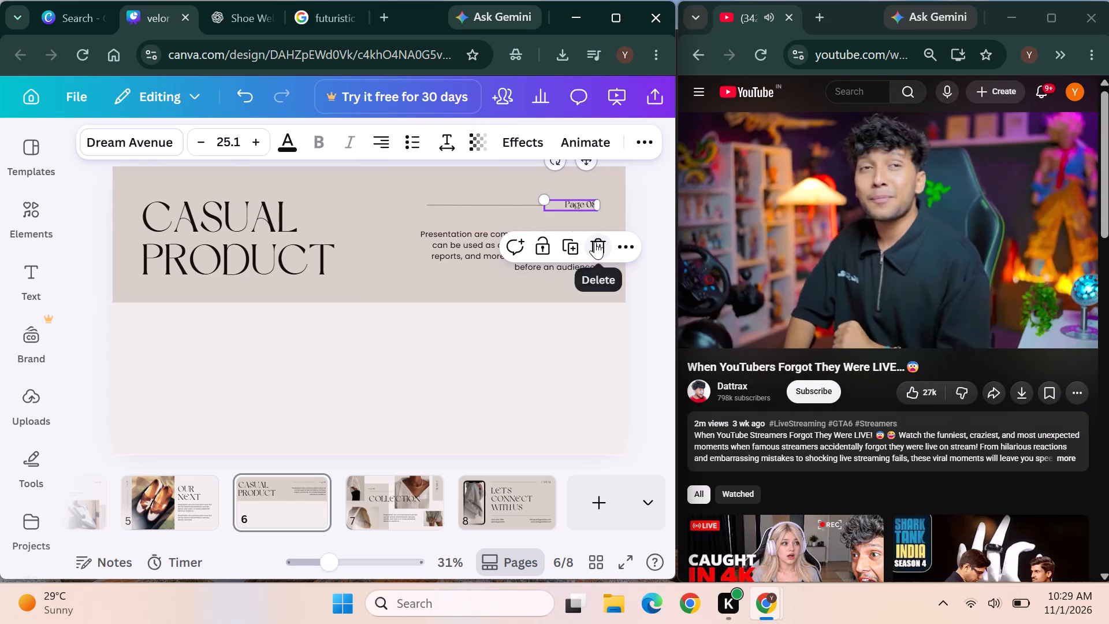
# Replace the header's description paragraph with "Where Luxury Meets Unmatched Comfort. Redefine Your Style With Every Step.".
pyautogui.doubleClick(576, 242)
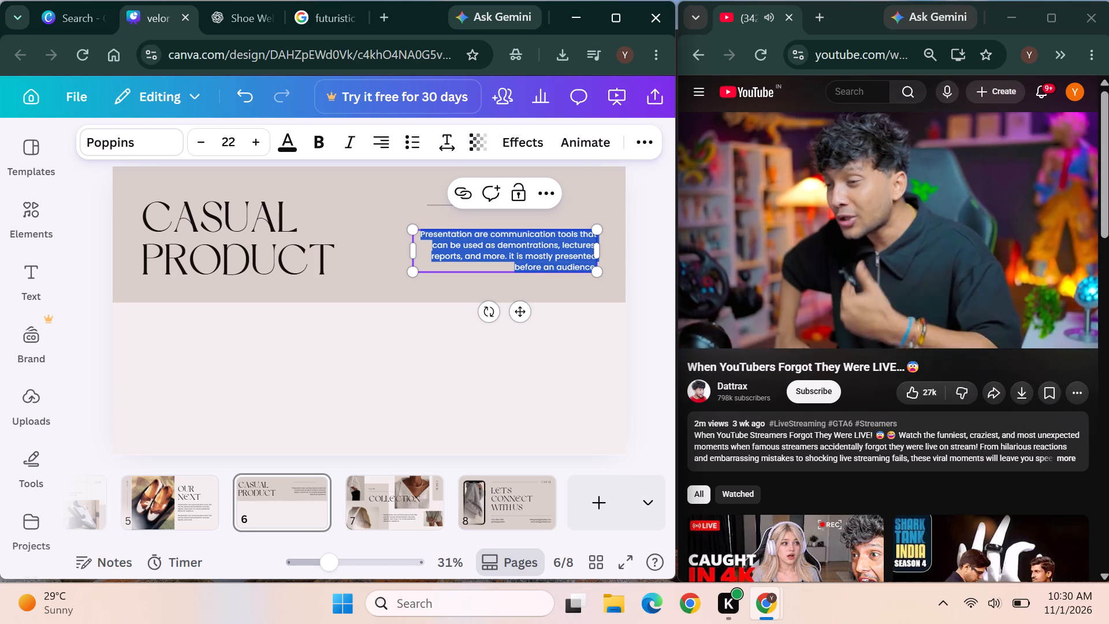
pyautogui.hotkey('ctrl', 'v')
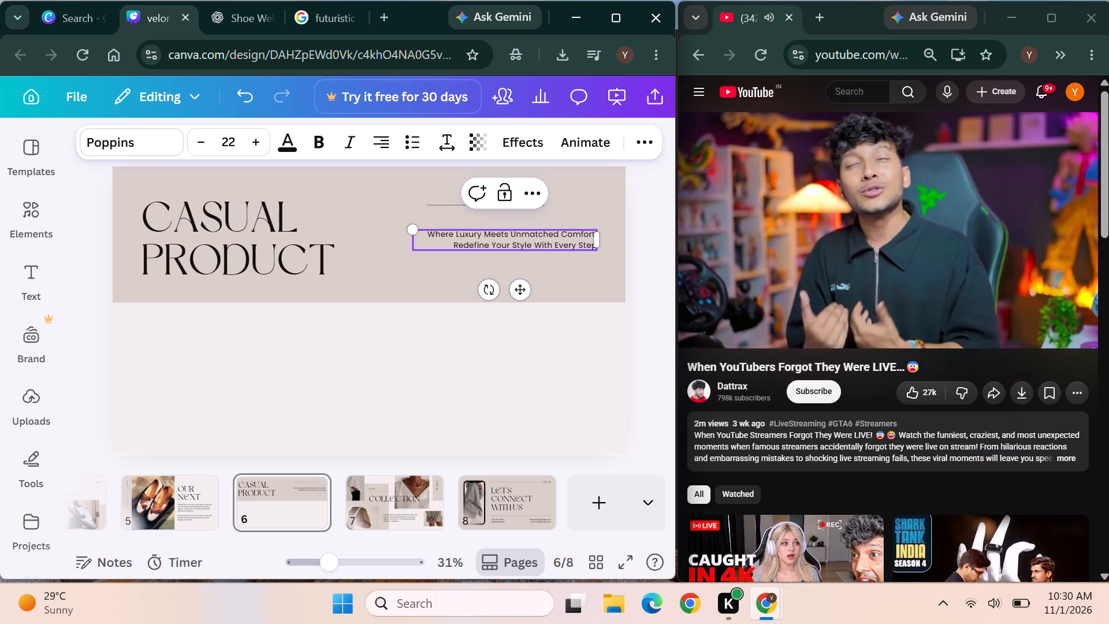
pyautogui.press('.')
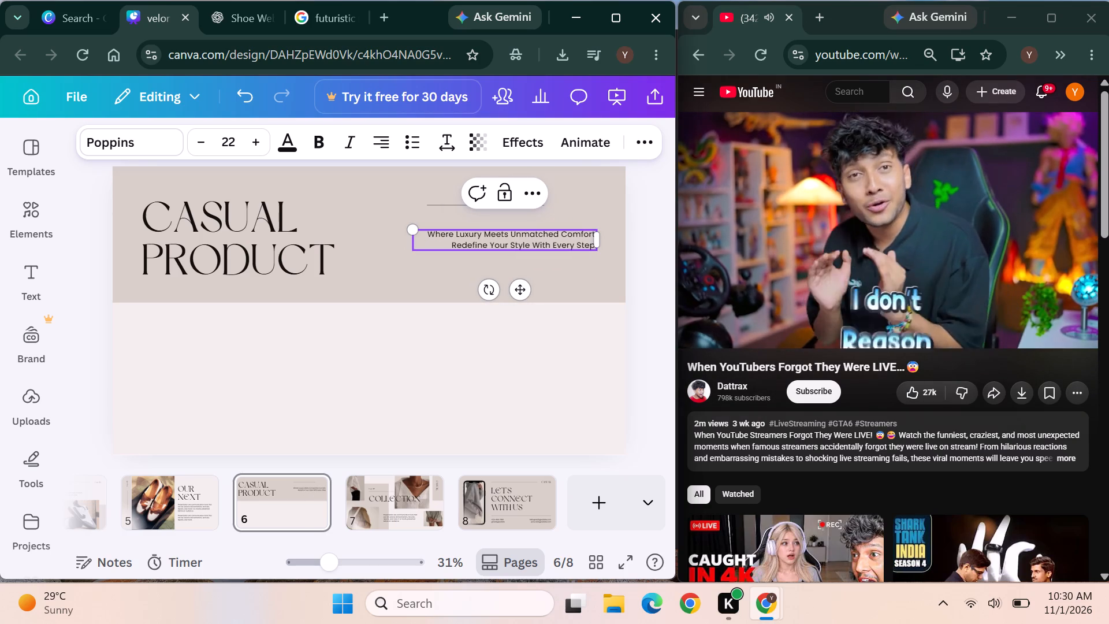
pyautogui.click(409, 273)
pyautogui.click(499, 365)
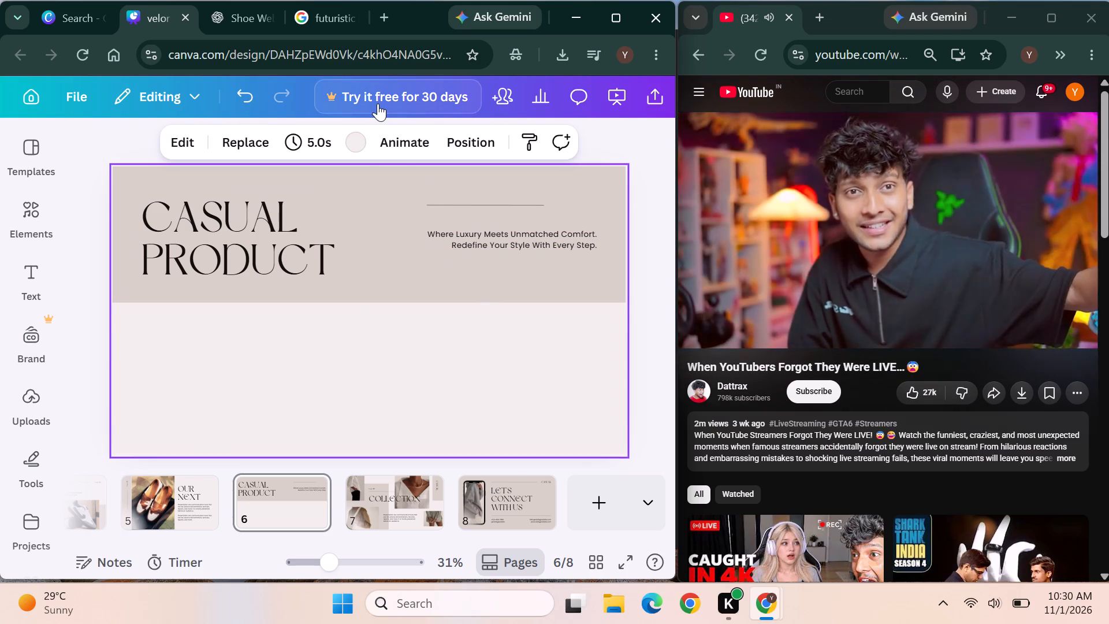
# Switch to the Google Images results for "futuristic luxury lofar".
pyautogui.click(334, 21)
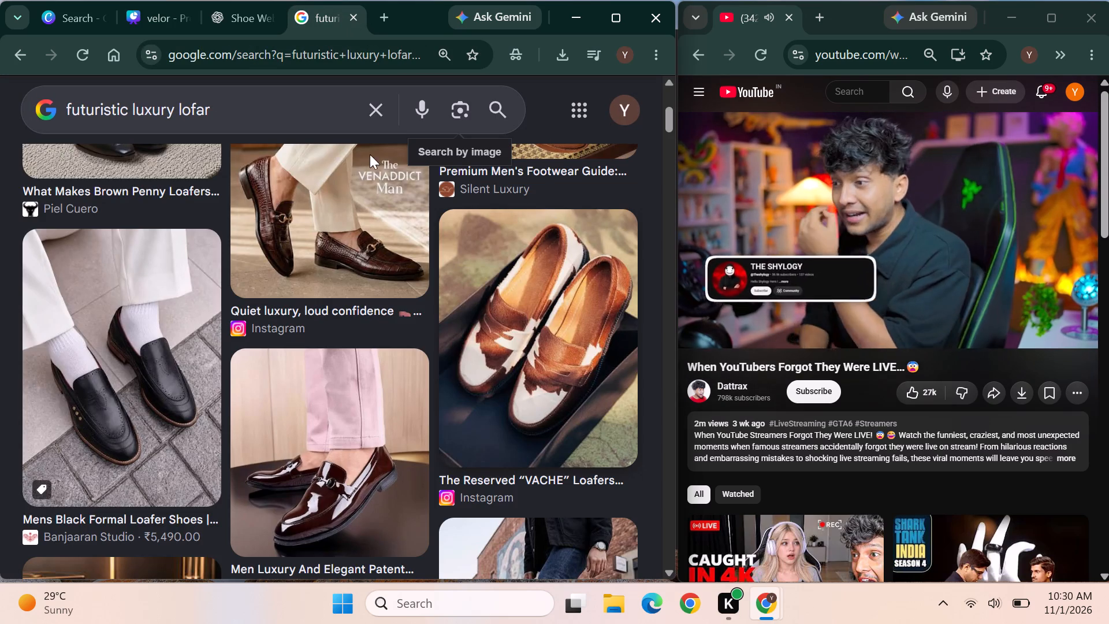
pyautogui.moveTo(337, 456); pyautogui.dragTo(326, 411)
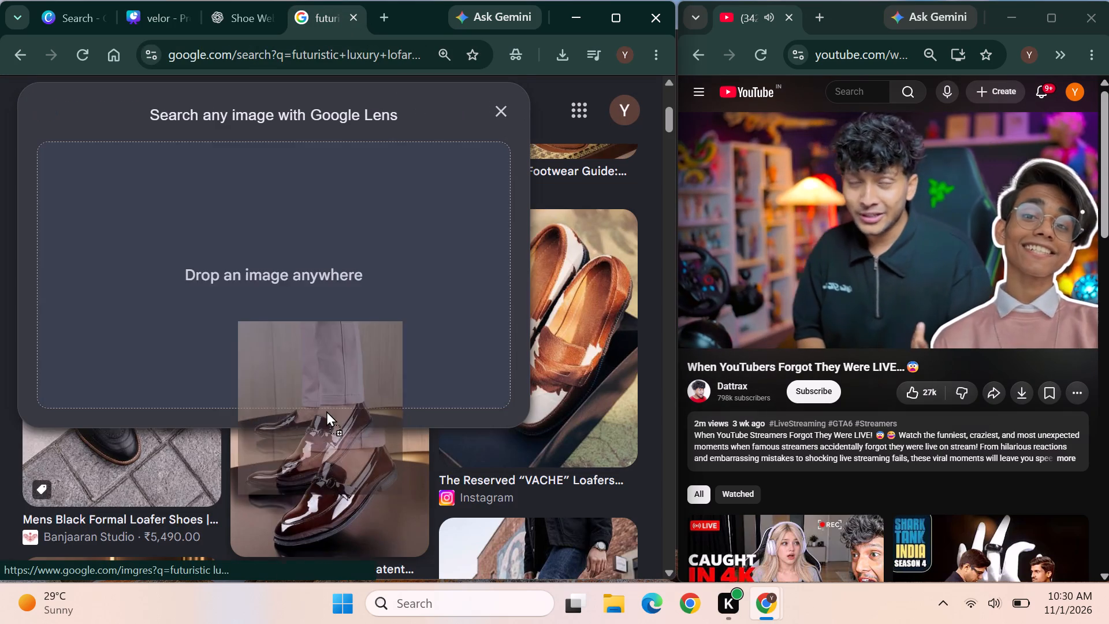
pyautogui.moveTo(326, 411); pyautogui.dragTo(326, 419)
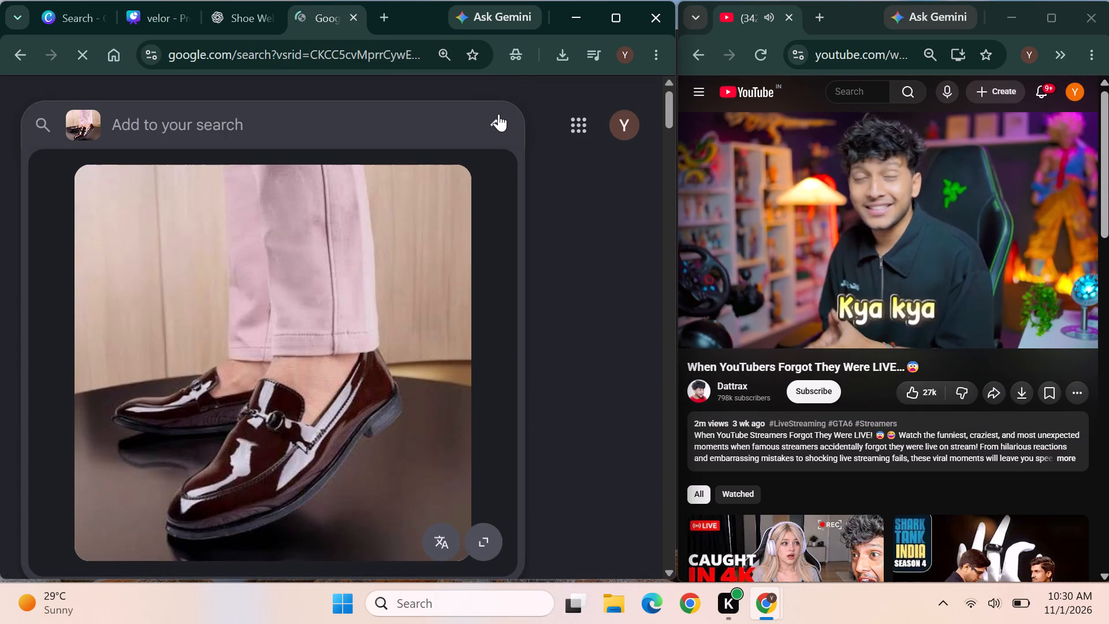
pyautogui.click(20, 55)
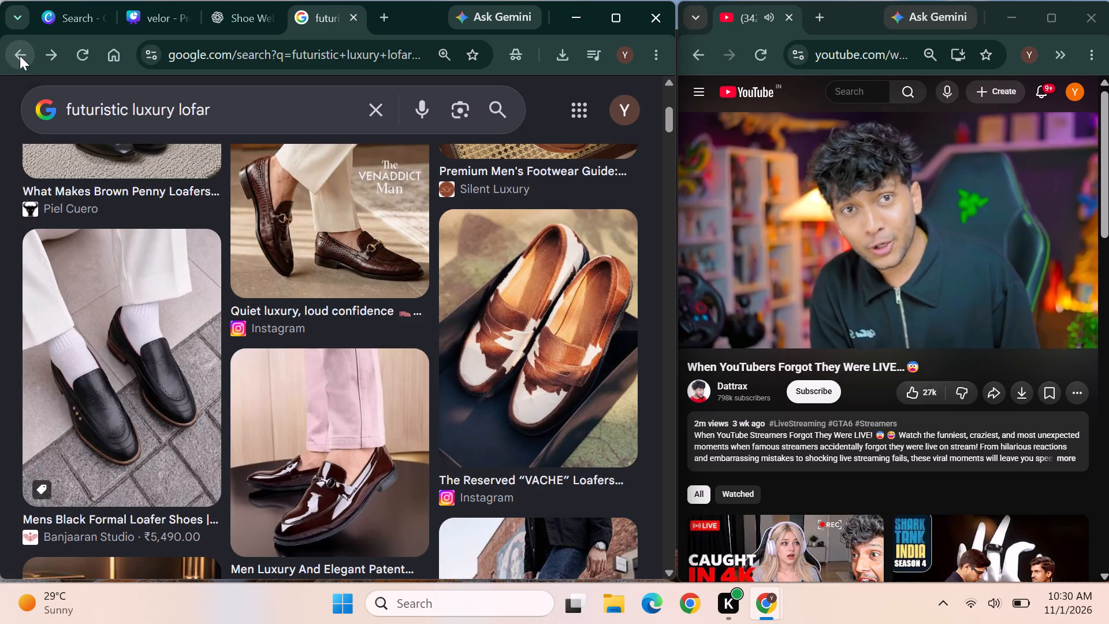
# Browse the "futuristic luxury lofar" image results for a loafer photo suited to the "CASUAL PRODUCT" page.
pyautogui.press('Down')
pyautogui.press('Down')
pyautogui.press('Down')
pyautogui.press('Down')
pyautogui.press('Down')
pyautogui.press('Down')
pyautogui.press('Down')
pyautogui.press('Down')
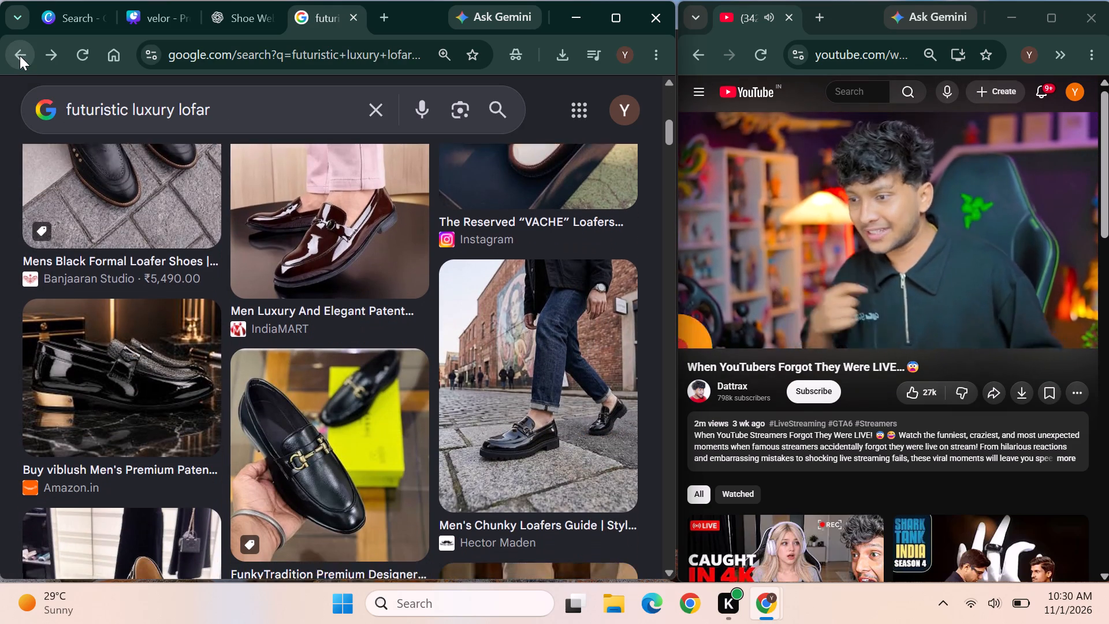
pyautogui.press('Down')
pyautogui.press('Down')
pyautogui.press('Down')
pyautogui.press('Down')
pyautogui.press('Down')
pyautogui.press('Down')
pyautogui.press('Down')
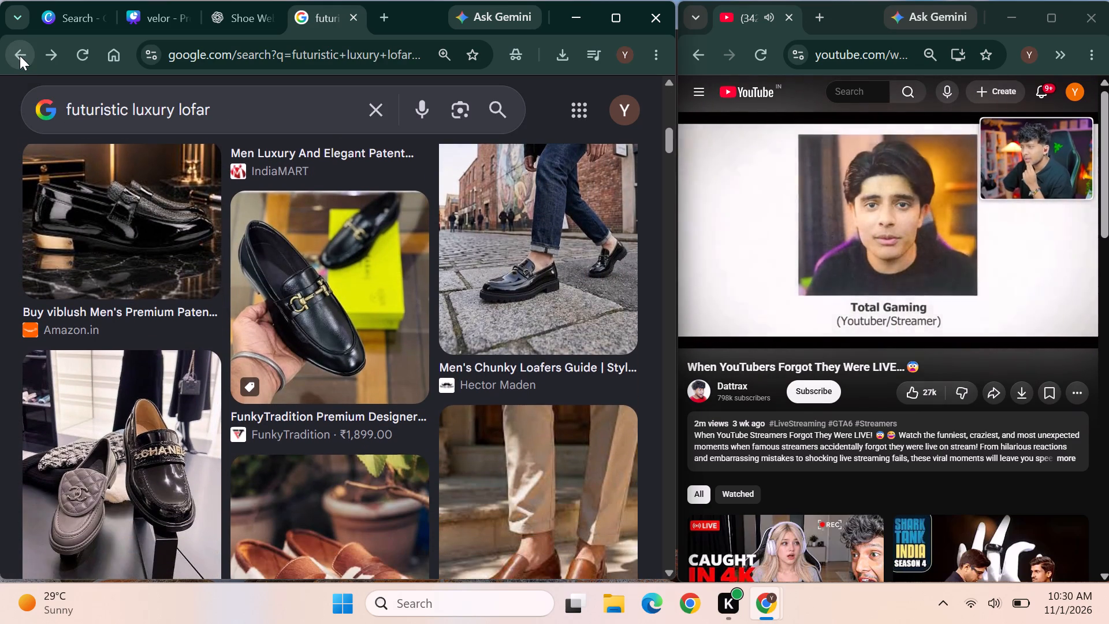
pyautogui.press('Down')
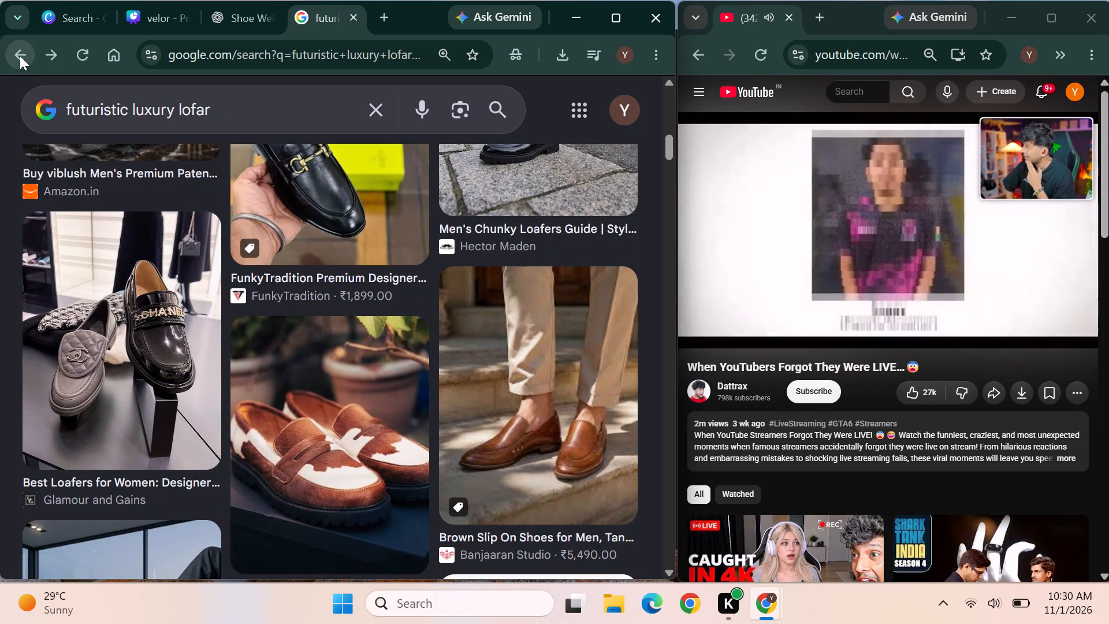
pyautogui.press('Down')
pyautogui.press('Down')
pyautogui.press('Down')
pyautogui.press('Down')
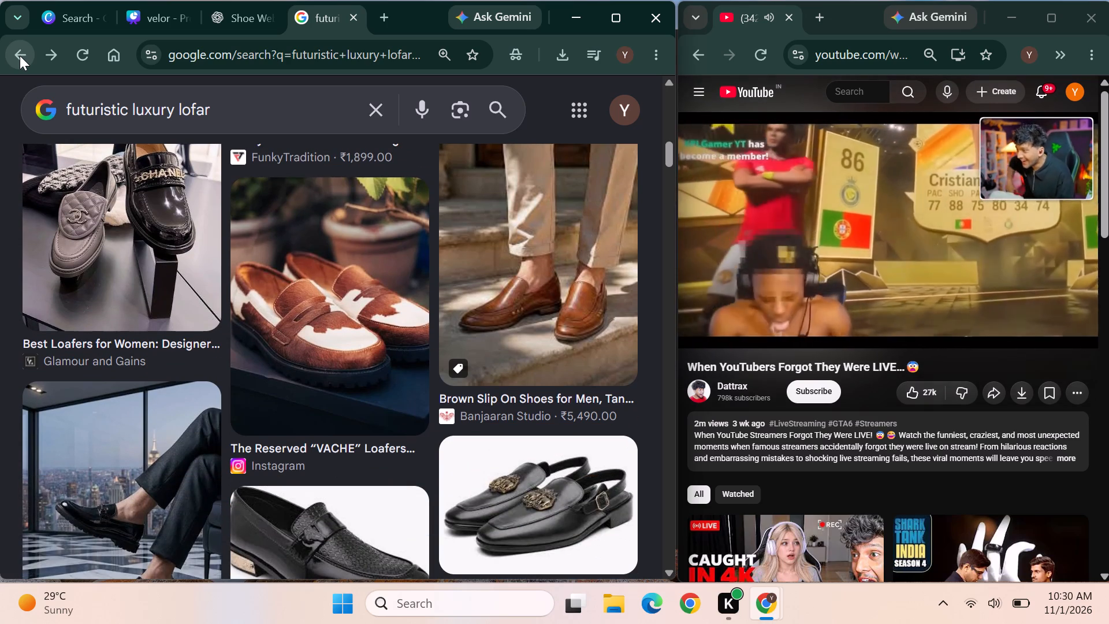
pyautogui.press('Up')
pyautogui.press('Up')
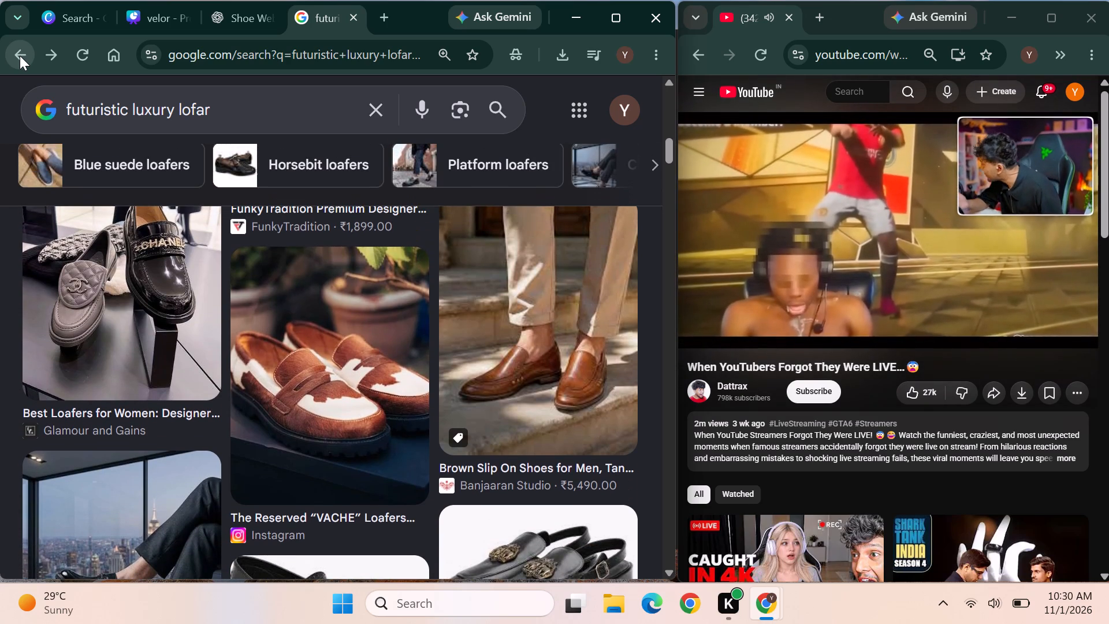
pyautogui.press('Up')
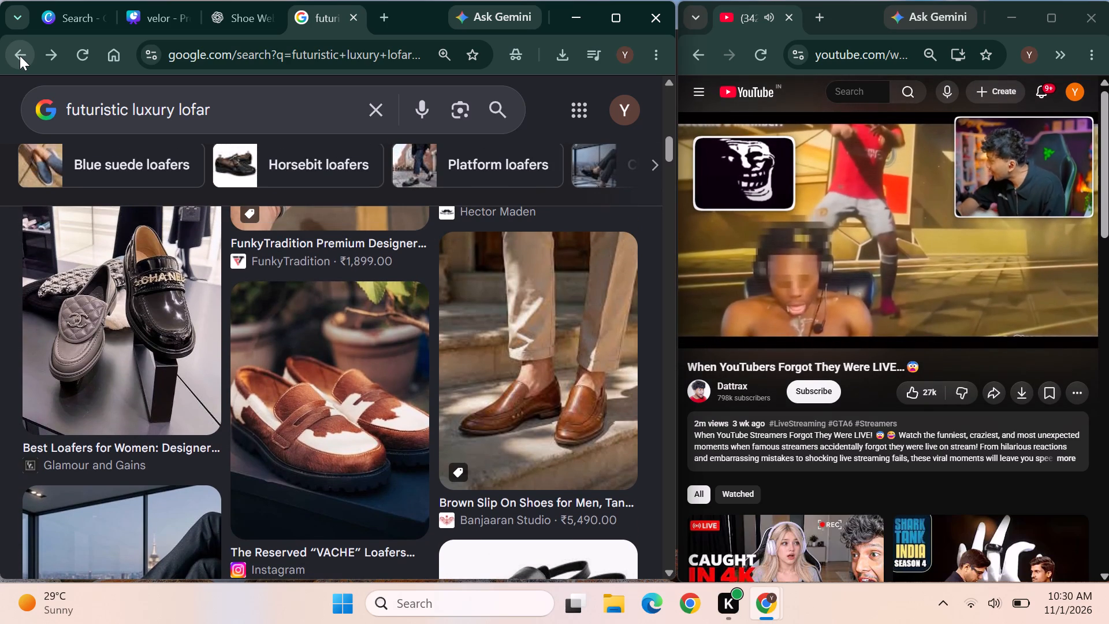
pyautogui.press('Down')
pyautogui.press('Down')
pyautogui.press('Down')
pyautogui.press('Down')
pyautogui.press('Down')
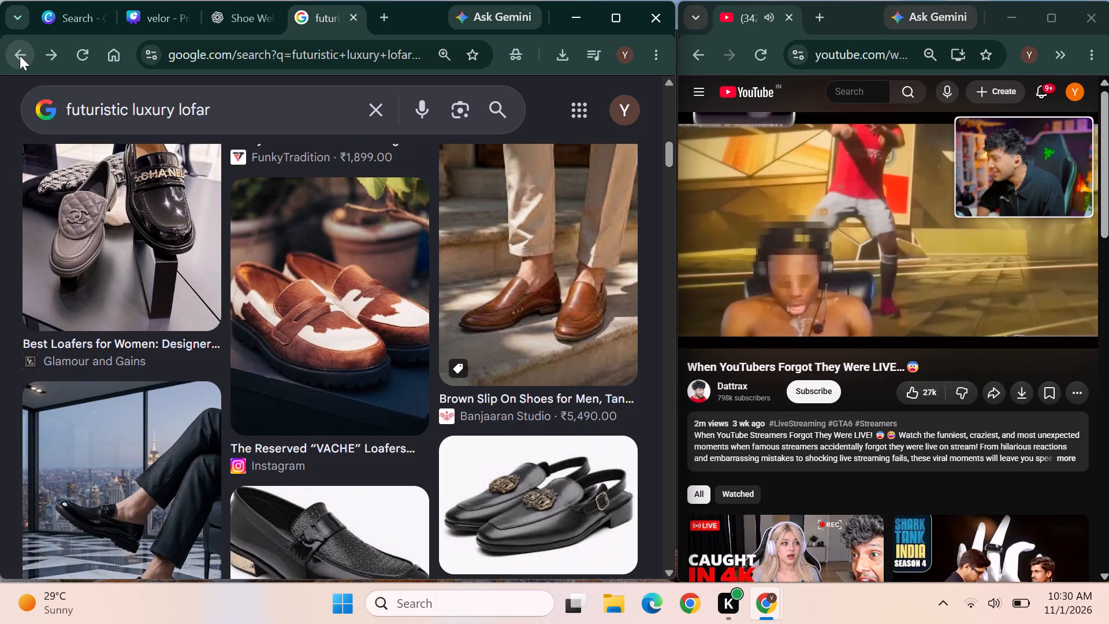
pyautogui.press('Down')
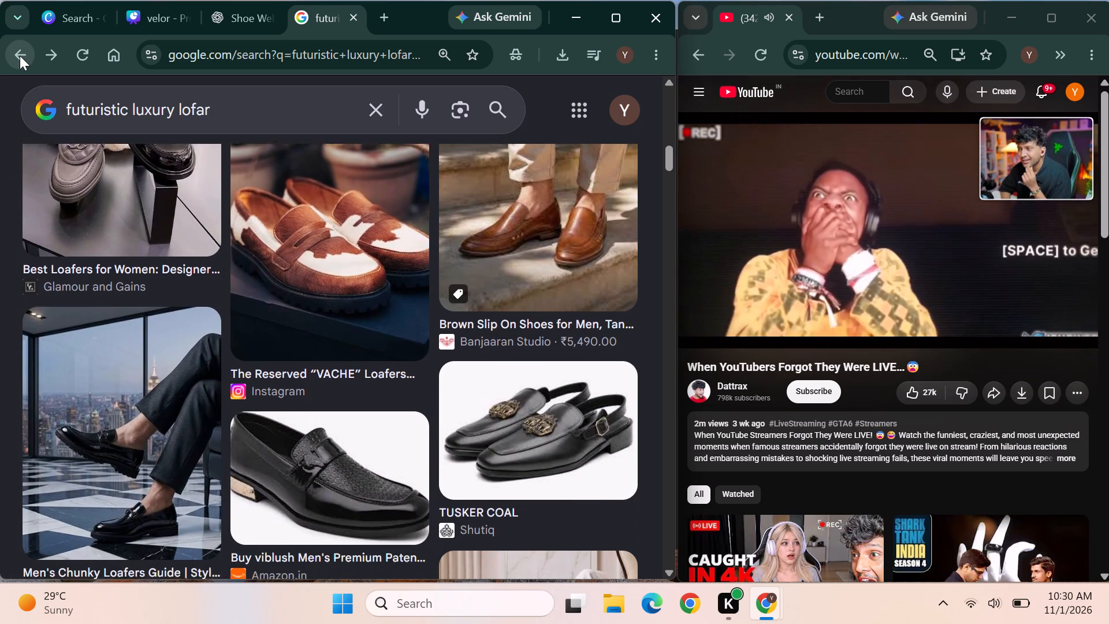
pyautogui.press('Down')
pyautogui.press('Down')
pyautogui.press('Down')
pyautogui.press('Down')
pyautogui.press('Down')
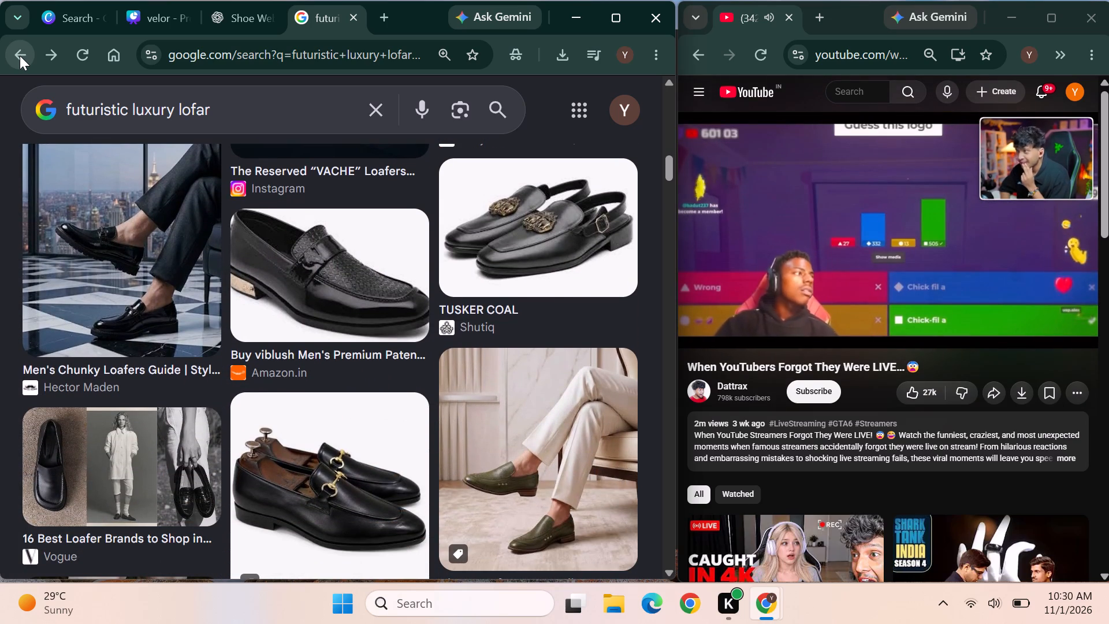
pyautogui.press('Down')
pyautogui.press('Down')
pyautogui.press('Down')
pyautogui.press('Down')
pyautogui.press('Down')
pyautogui.press('Down')
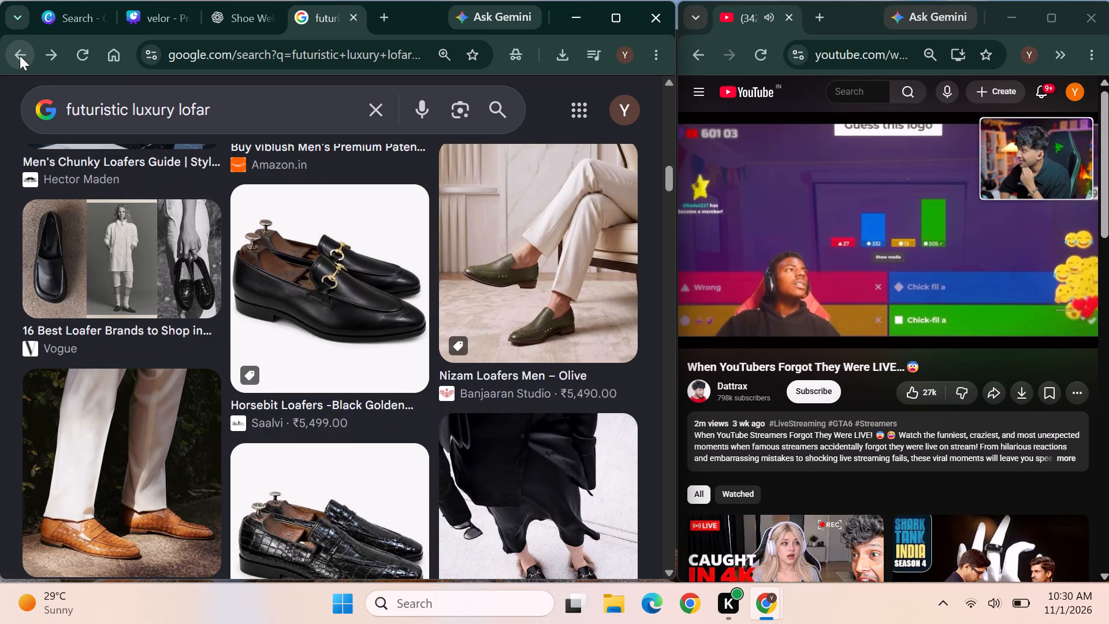
pyautogui.press('Down')
pyautogui.press('Down')
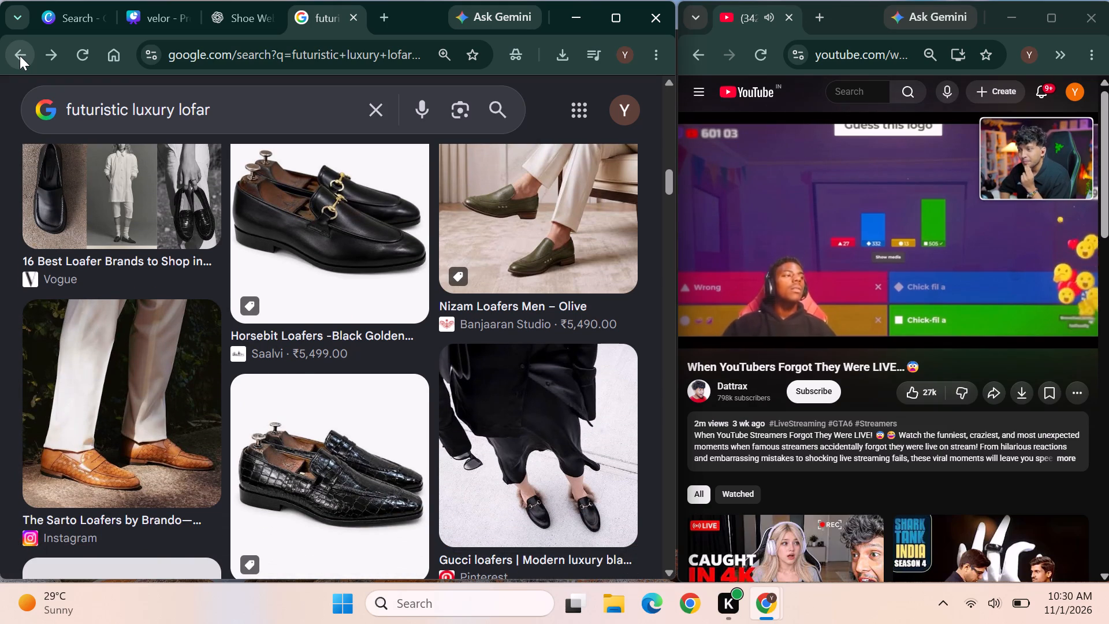
pyautogui.press('Down')
pyautogui.press('Down')
pyautogui.press('Down')
pyautogui.press('Down')
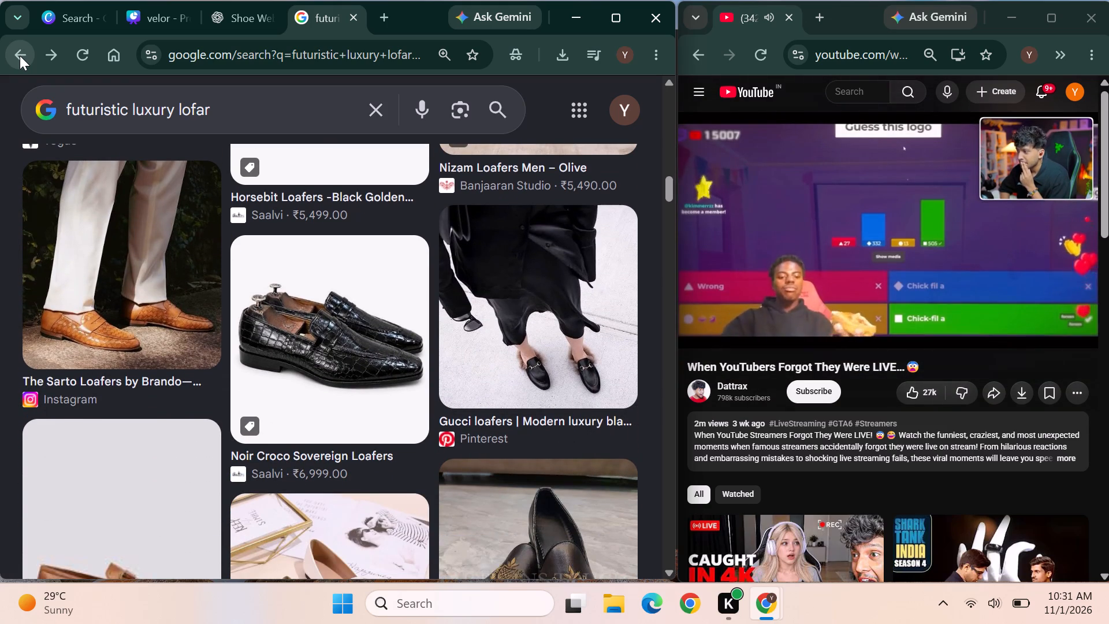
pyautogui.press('Down')
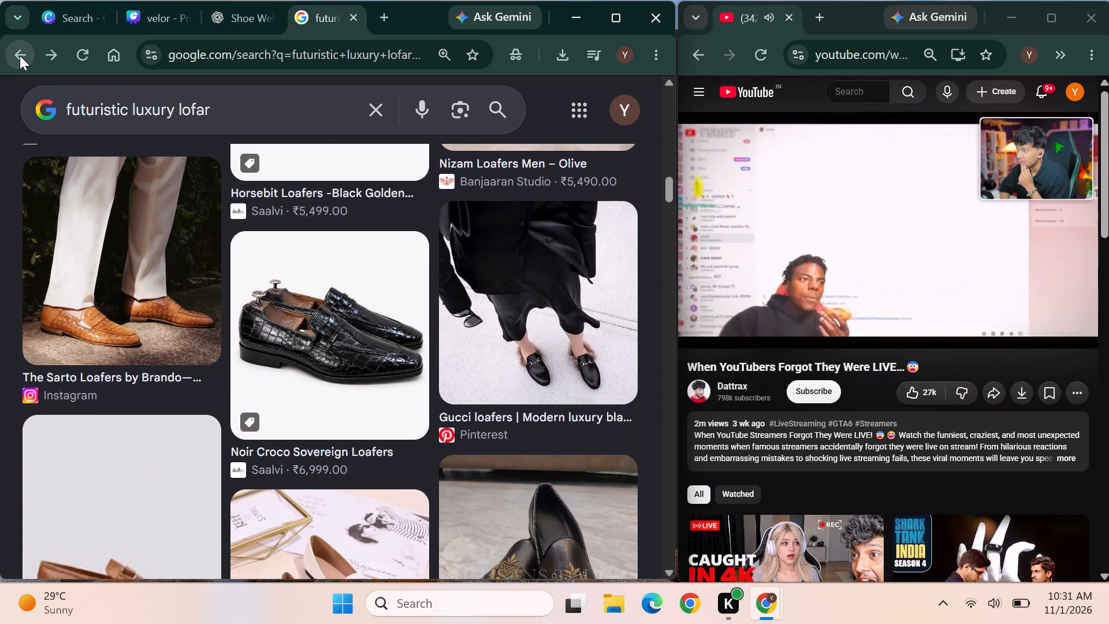
pyautogui.press('Down')
pyautogui.press('Down')
pyautogui.press('Down')
pyautogui.press('Down')
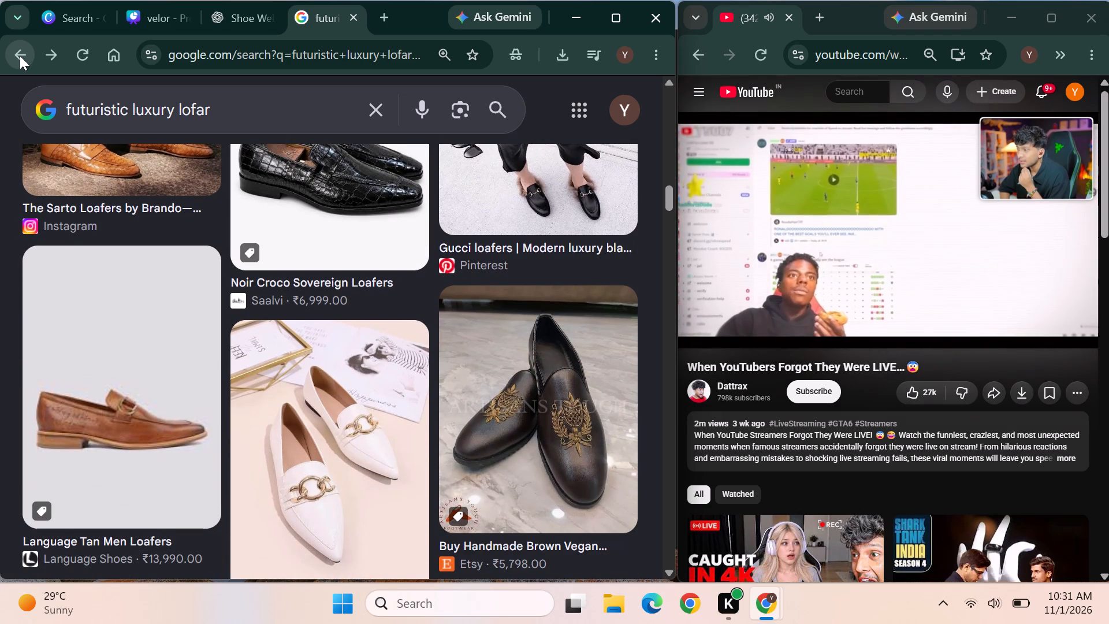
pyautogui.press('Down')
pyautogui.press('Down')
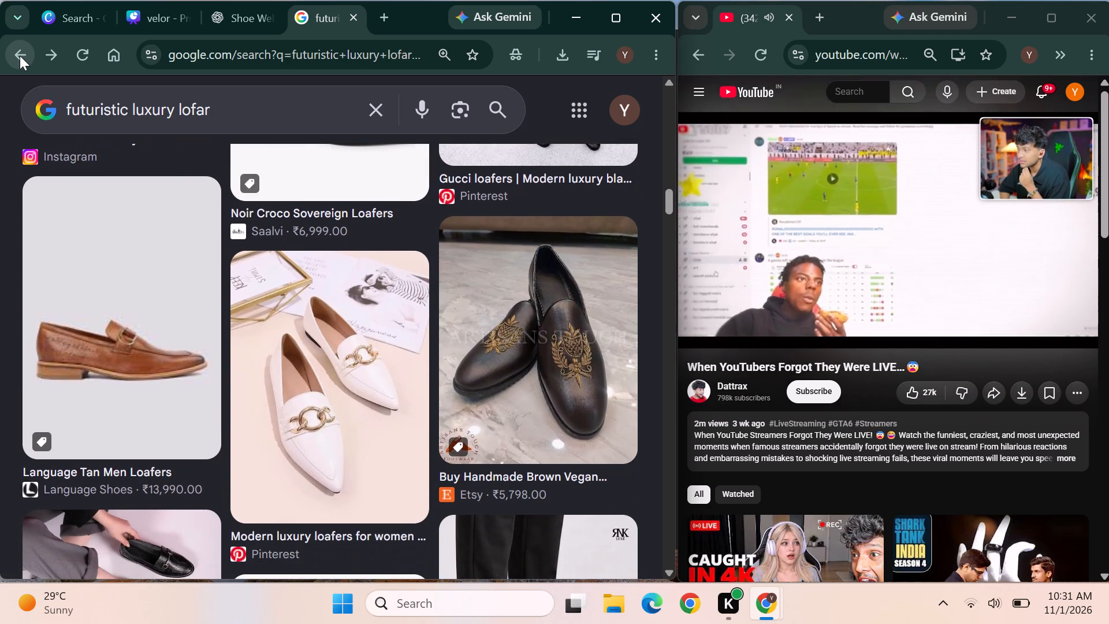
pyautogui.press('Down')
pyautogui.press('Down')
pyautogui.press('Down')
pyautogui.press('Down')
pyautogui.press('Down')
pyautogui.press('Down')
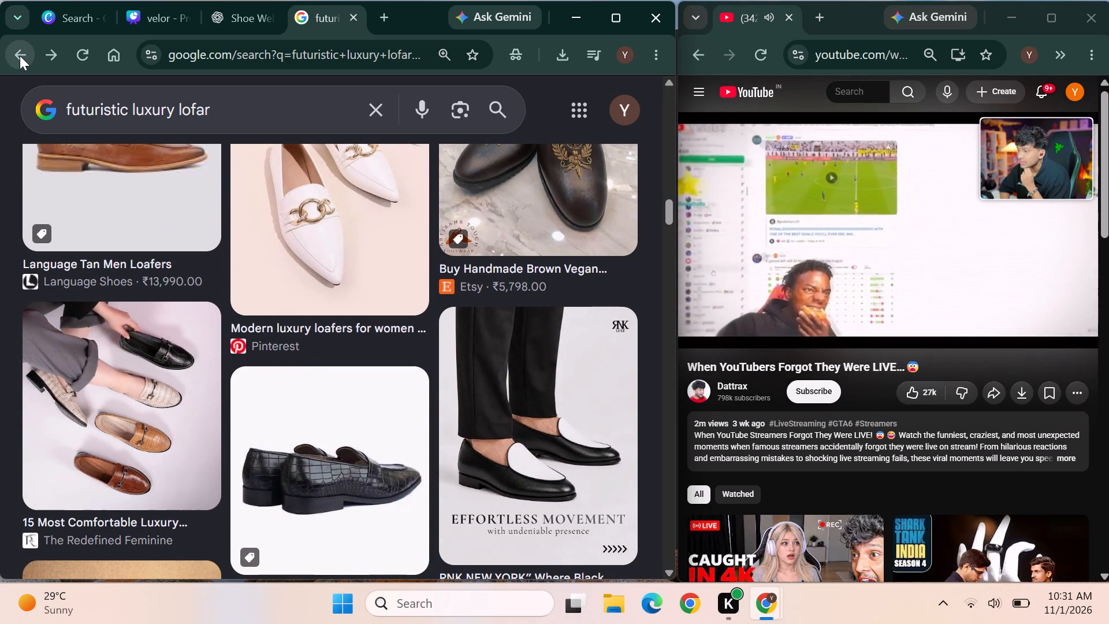
pyautogui.press('Down')
pyautogui.press('Down')
pyautogui.press('Down')
pyautogui.press('Down')
pyautogui.press('Down')
pyautogui.press('Down')
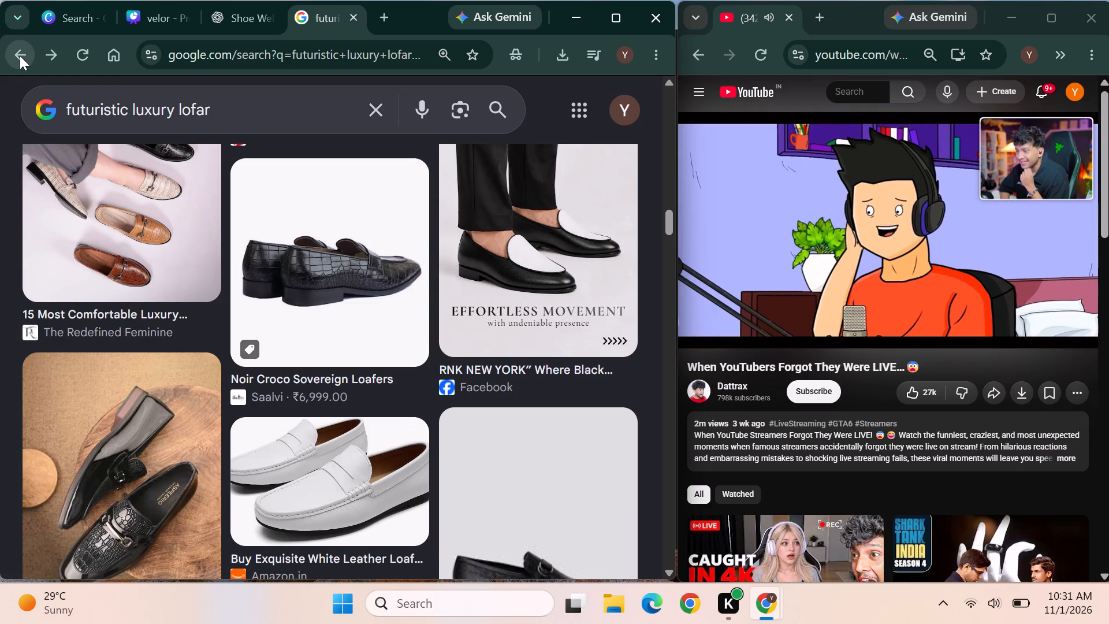
pyautogui.press('Down')
pyautogui.press('Down')
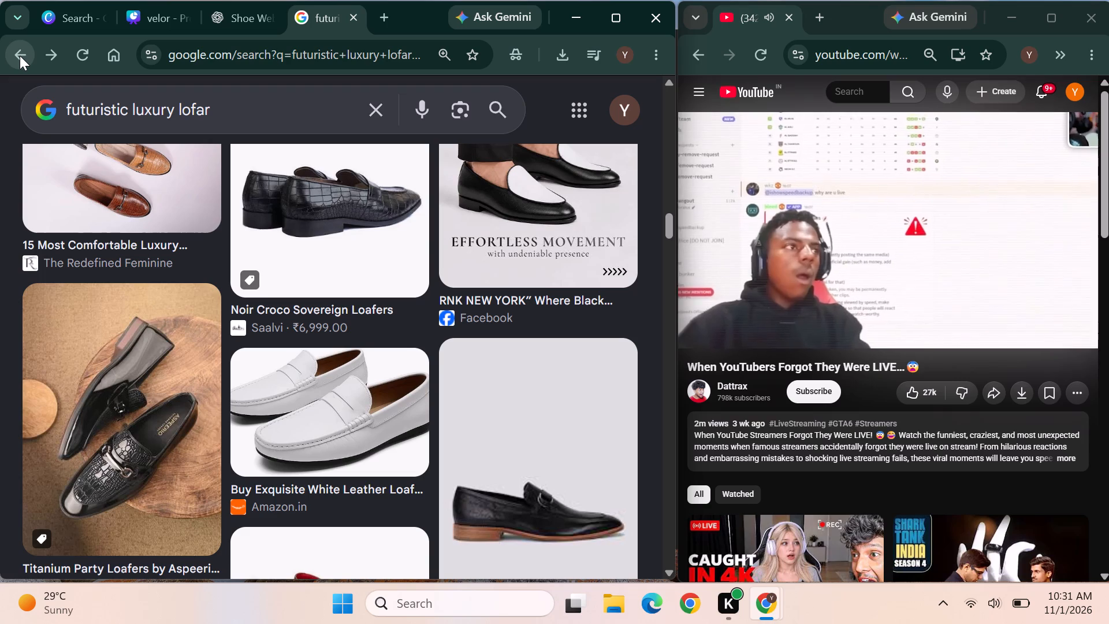
pyautogui.press('Down')
pyautogui.press('Down')
pyautogui.press('Down')
pyautogui.press('Down')
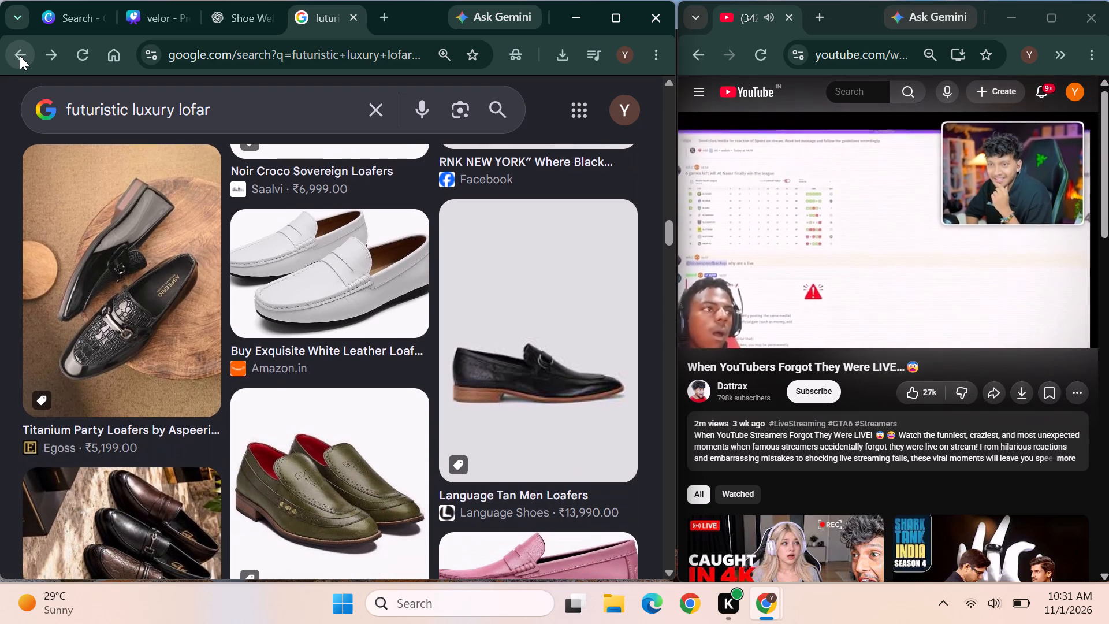
# Insert the black "Titanium Party Loafers" photo from Google Images onto the "CASUAL PRODUCT" page in Canva.
pyautogui.moveTo(126, 244); pyautogui.dragTo(182, 6)
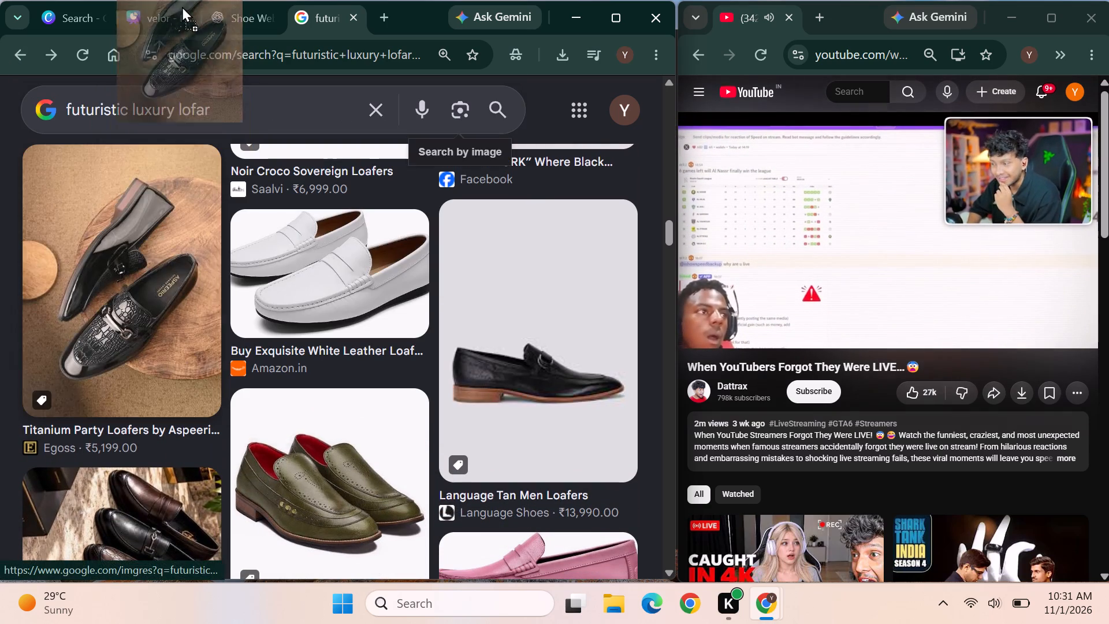
pyautogui.moveTo(182, 6); pyautogui.dragTo(210, 333)
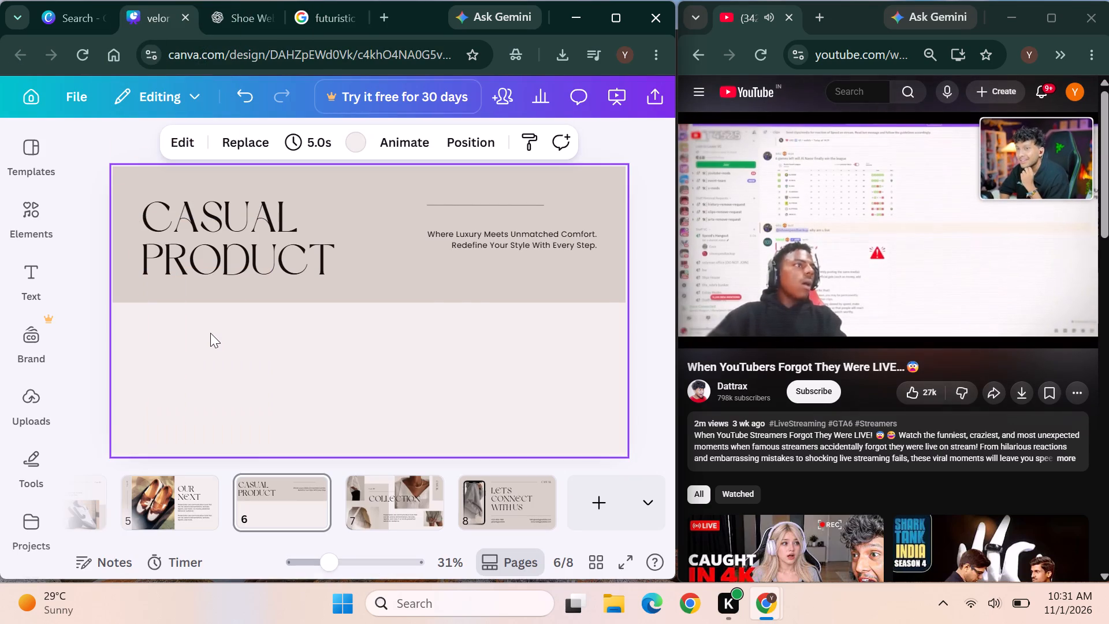
# Trim the loafer photo's top edge, shrink it, and place it below the header, aligned with the title's left edge.
pyautogui.moveTo(353, 311); pyautogui.dragTo(177, 359)
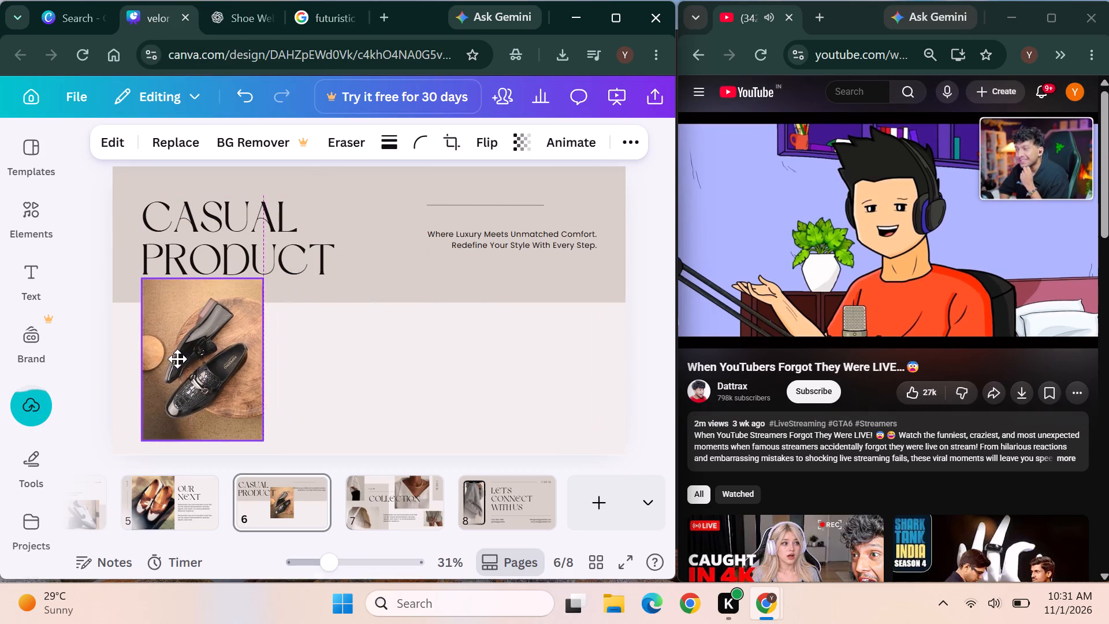
pyautogui.moveTo(177, 359); pyautogui.dragTo(176, 357)
pyautogui.moveTo(193, 275); pyautogui.dragTo(199, 285)
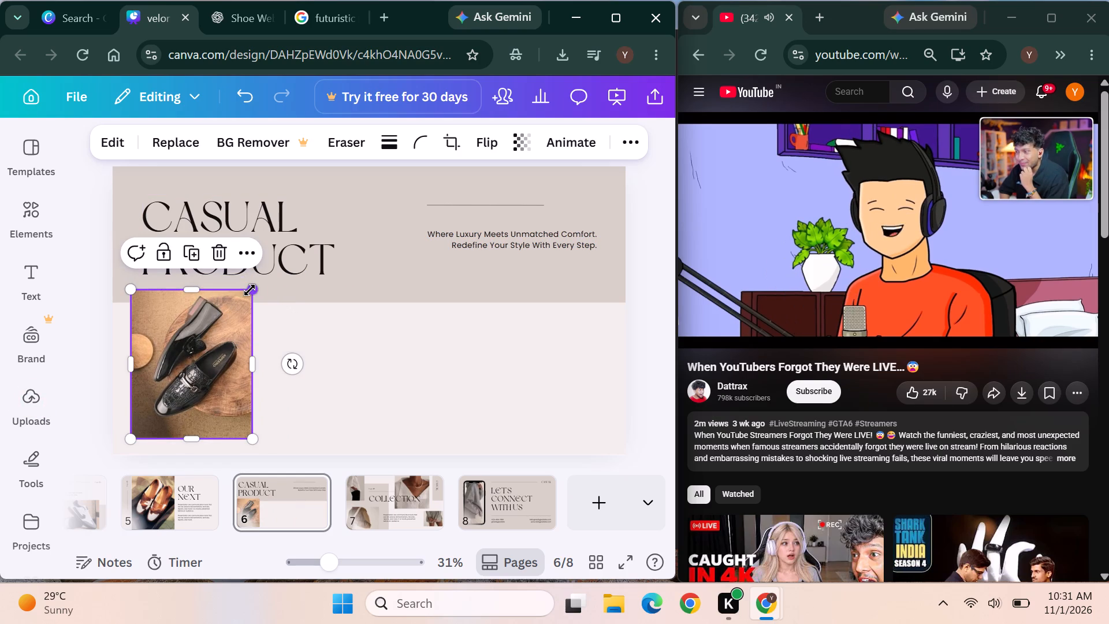
pyautogui.moveTo(250, 290); pyautogui.dragTo(236, 318)
pyautogui.moveTo(183, 361); pyautogui.dragTo(190, 366)
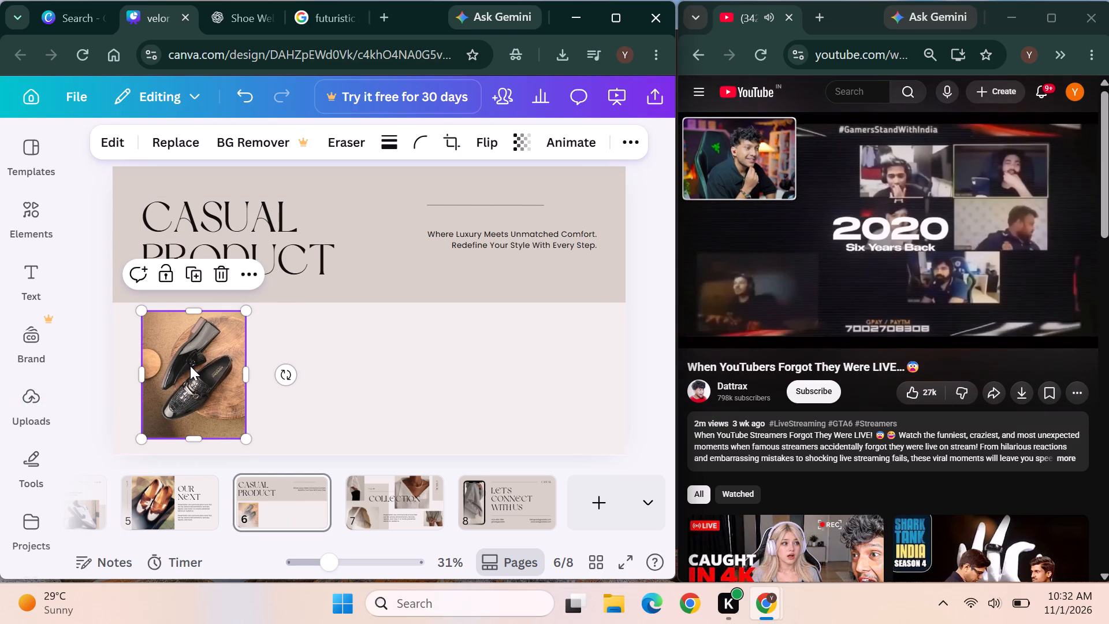
pyautogui.click(355, 322)
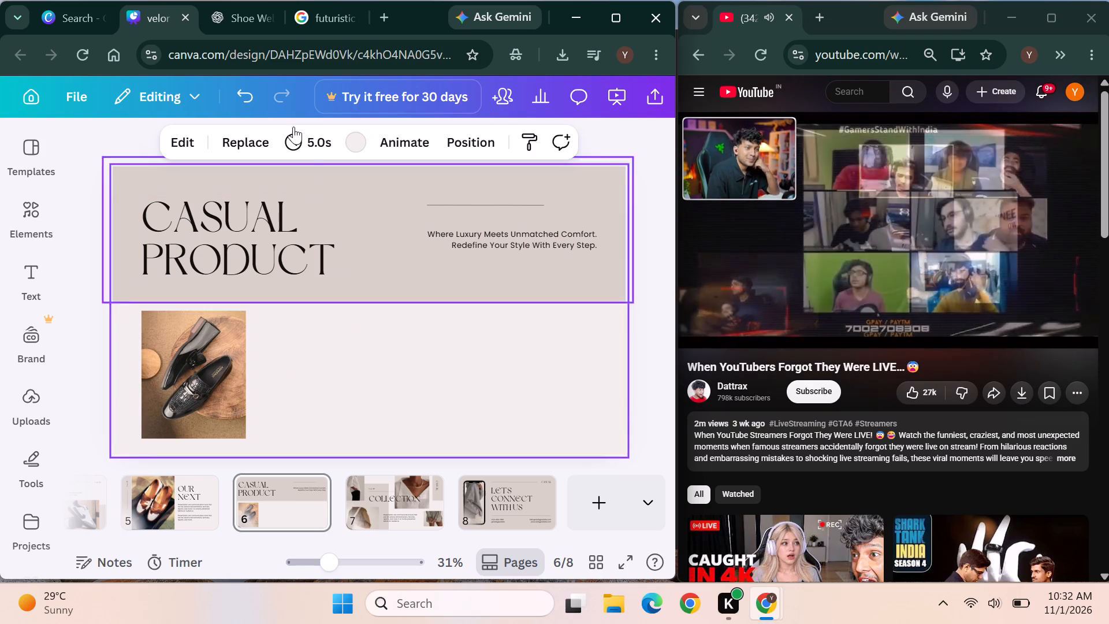
# Switch back to the Google Images results and browse further for a second loafer photo.
pyautogui.click(330, 26)
pyautogui.press('Down')
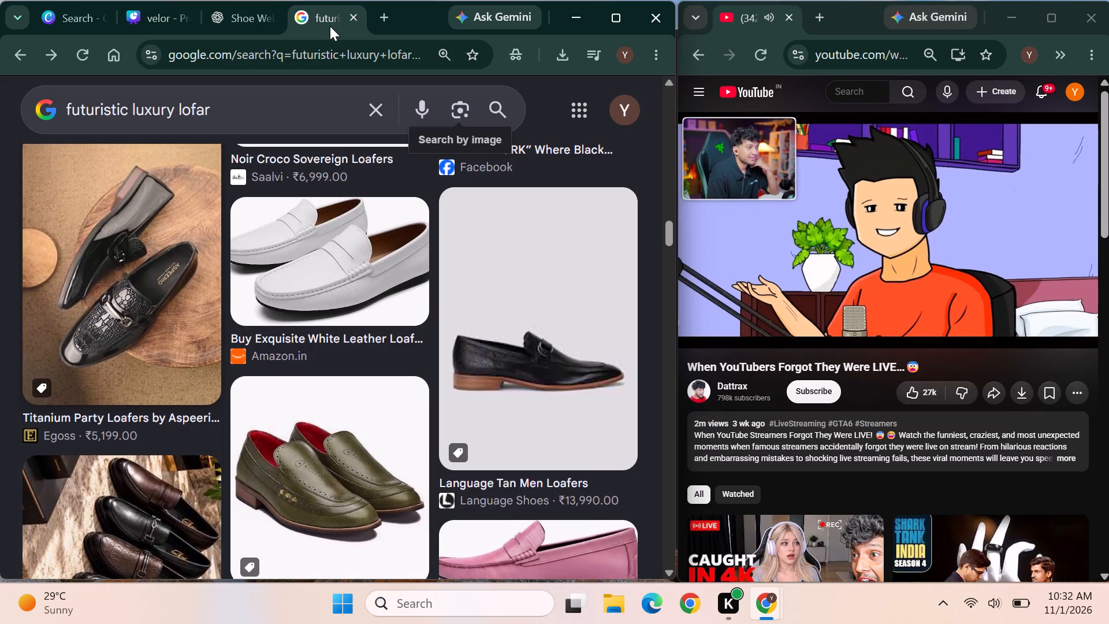
pyautogui.press('Down')
pyautogui.press('Down')
pyautogui.press('Down')
pyautogui.press('Down')
pyautogui.press('Down')
pyautogui.press('Down')
pyautogui.press('Down')
pyautogui.press('Down')
pyautogui.press('Down')
pyautogui.press('Down')
pyautogui.press('Down')
pyautogui.press('Down')
pyautogui.press('Down')
pyautogui.press('Down')
pyautogui.press('Down')
pyautogui.press('Down')
pyautogui.press('Down')
pyautogui.press('Down')
pyautogui.press('Down')
pyautogui.press('Down')
pyautogui.press('Down')
pyautogui.press('Down')
pyautogui.press('Down')
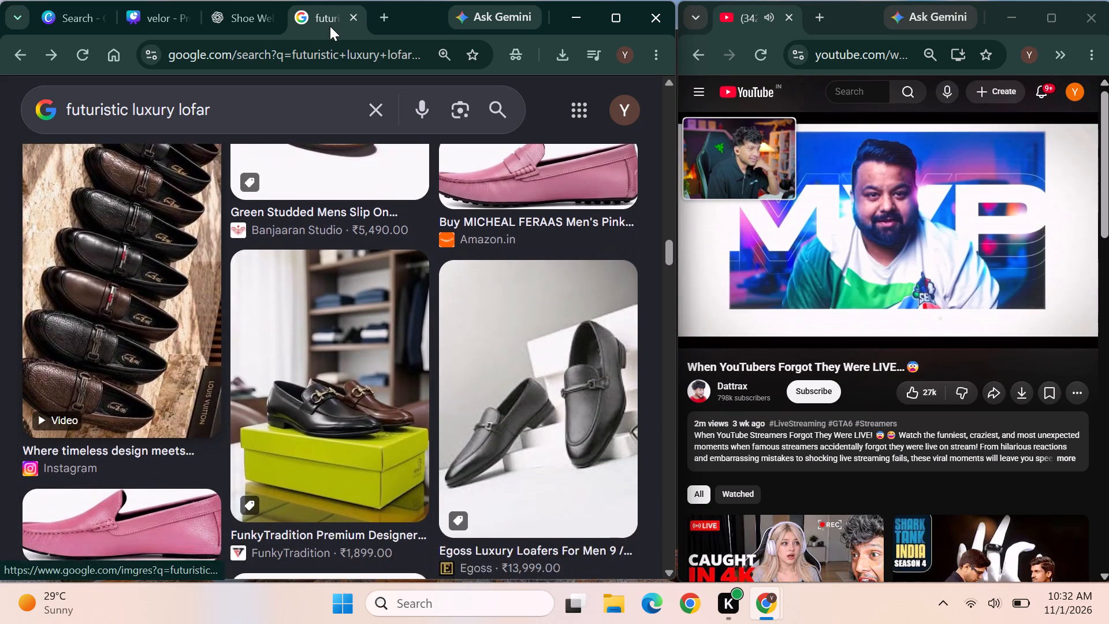
pyautogui.press('Down')
pyautogui.press('Down')
pyautogui.press('Down')
pyautogui.press('Down')
pyautogui.press('Down')
pyautogui.press('Down')
pyautogui.press('Down')
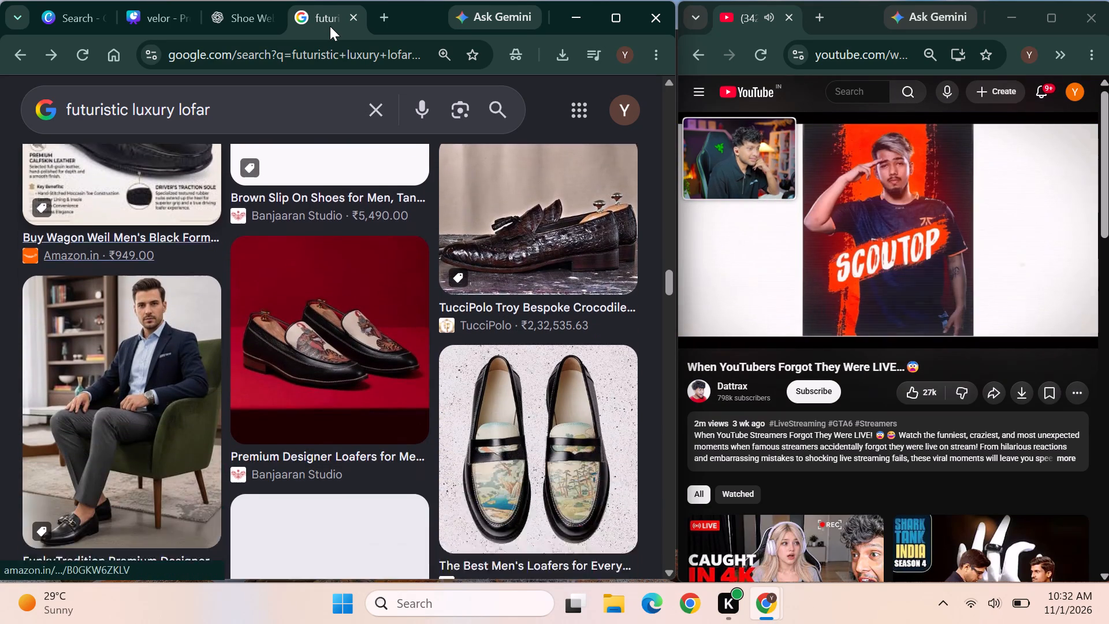
pyautogui.press('Down')
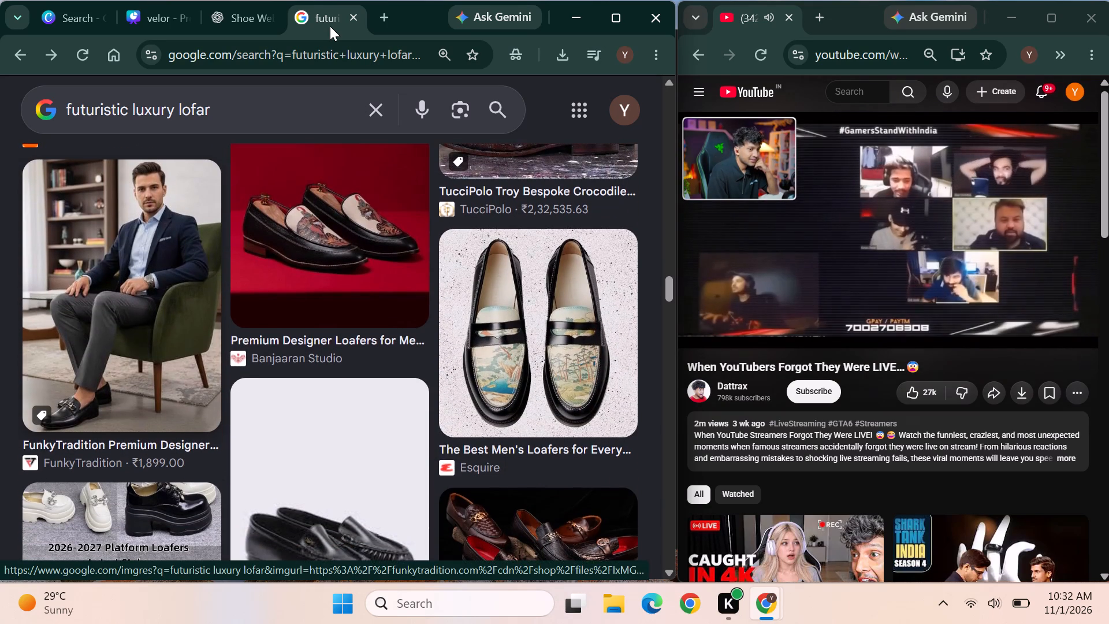
pyautogui.press('Down')
pyautogui.press('Down')
pyautogui.press('Down')
pyautogui.press('Down')
pyautogui.press('Down')
pyautogui.press('Down')
pyautogui.press('Down')
pyautogui.press('Down')
pyautogui.press('Down')
pyautogui.press('Down')
pyautogui.press('Down')
pyautogui.press('Down')
pyautogui.press('Down')
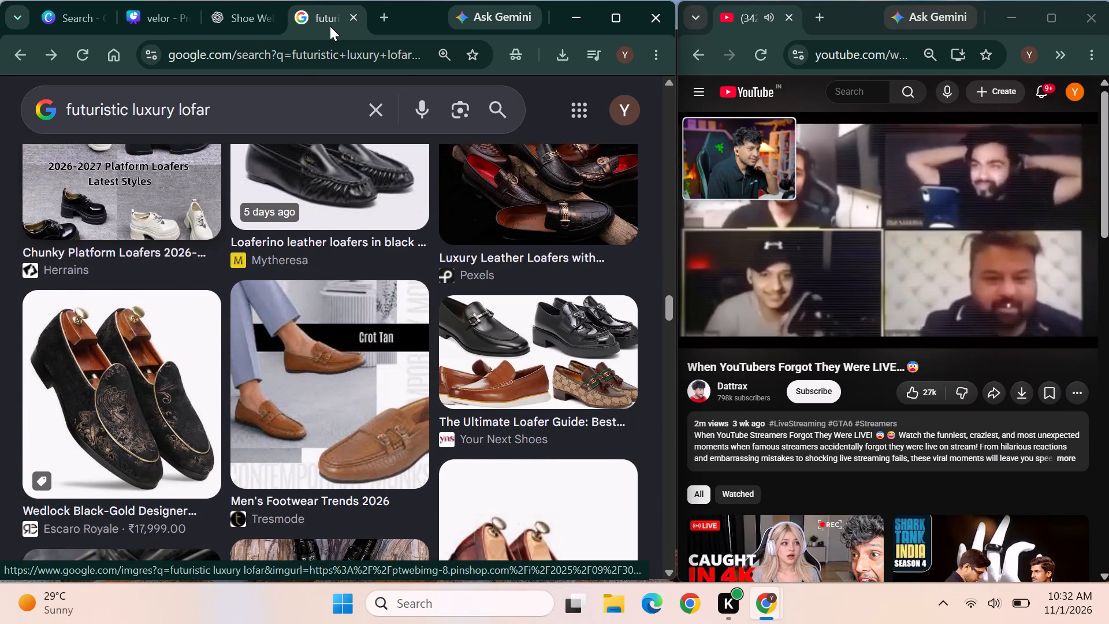
pyautogui.press('Down')
pyautogui.press('Down')
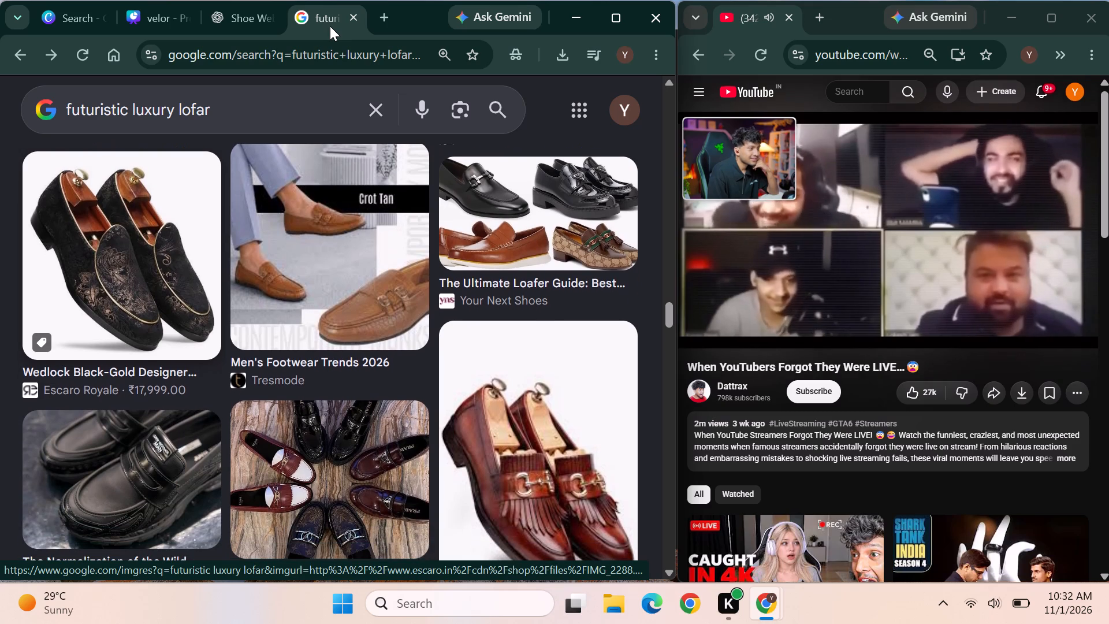
# Insert the "Wedlock Black-Gold Designer" loafer photo from Google Images onto the "CASUAL PRODUCT" page in Canva.
pyautogui.moveTo(102, 234); pyautogui.dragTo(148, 99)
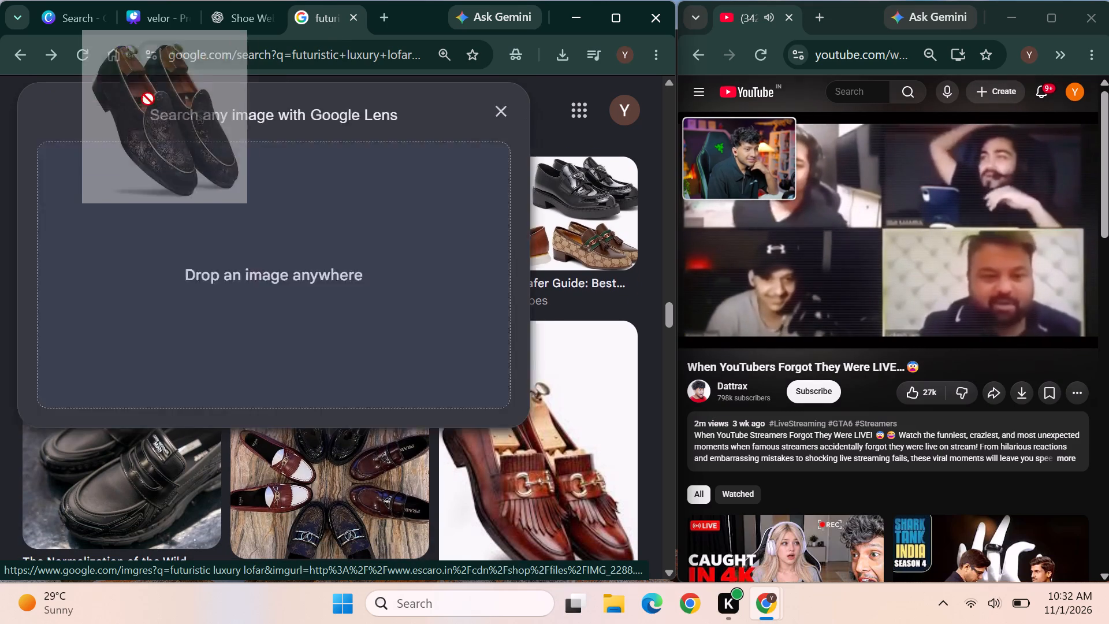
pyautogui.moveTo(148, 99); pyautogui.dragTo(297, 335)
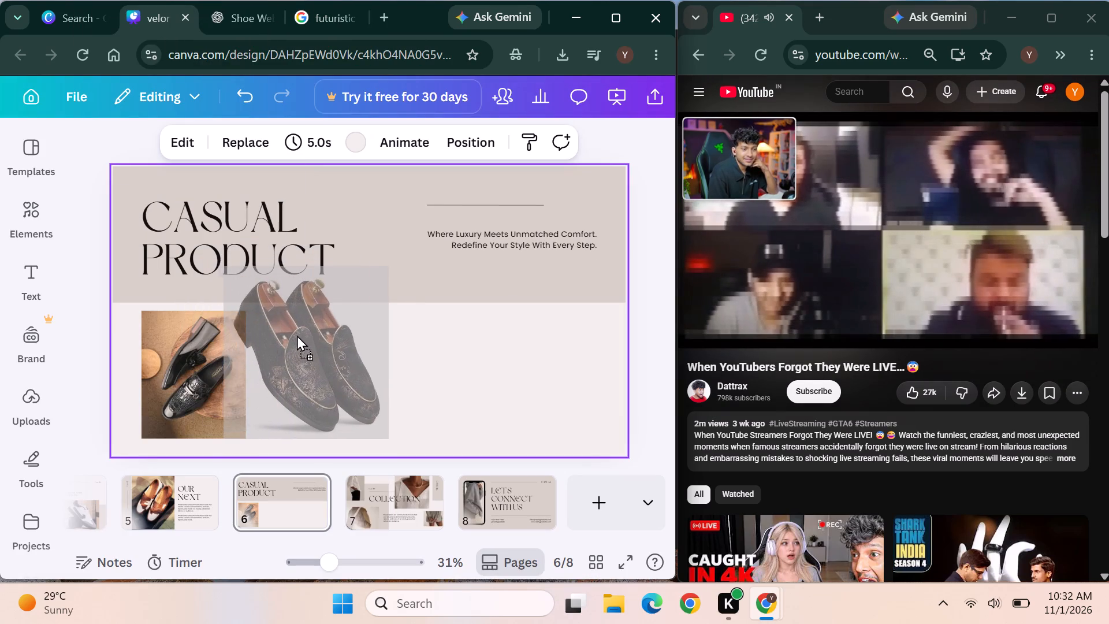
pyautogui.moveTo(297, 335); pyautogui.dragTo(325, 336)
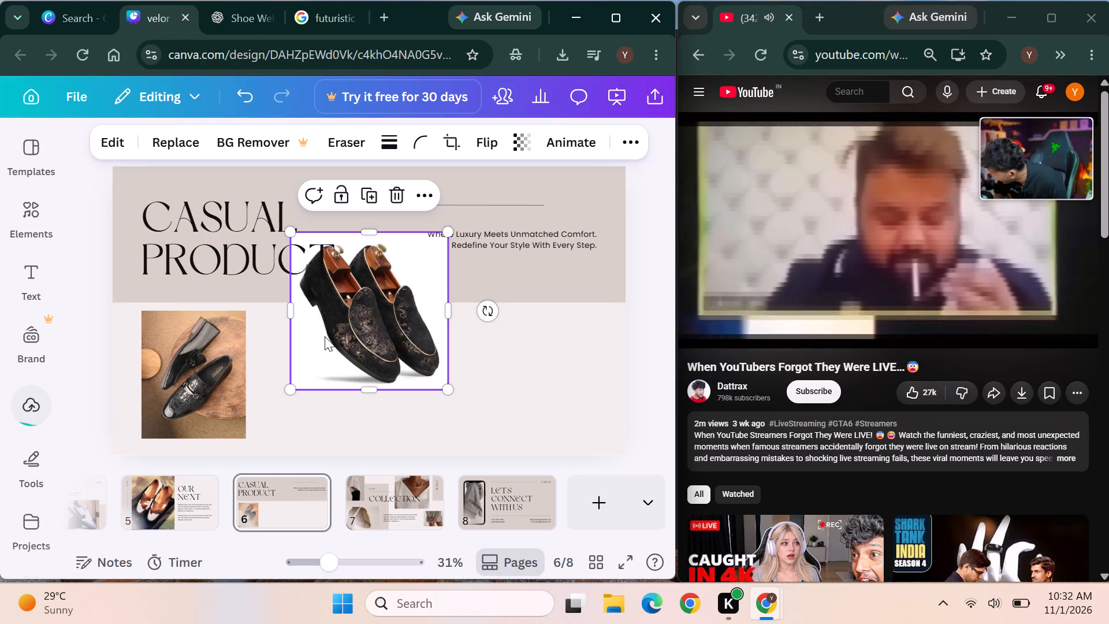
# Shrink the black-gold loafer photo to the first photo's height and place it beside that photo with matching top and bottom edges.
pyautogui.moveTo(367, 315); pyautogui.dragTo(350, 378)
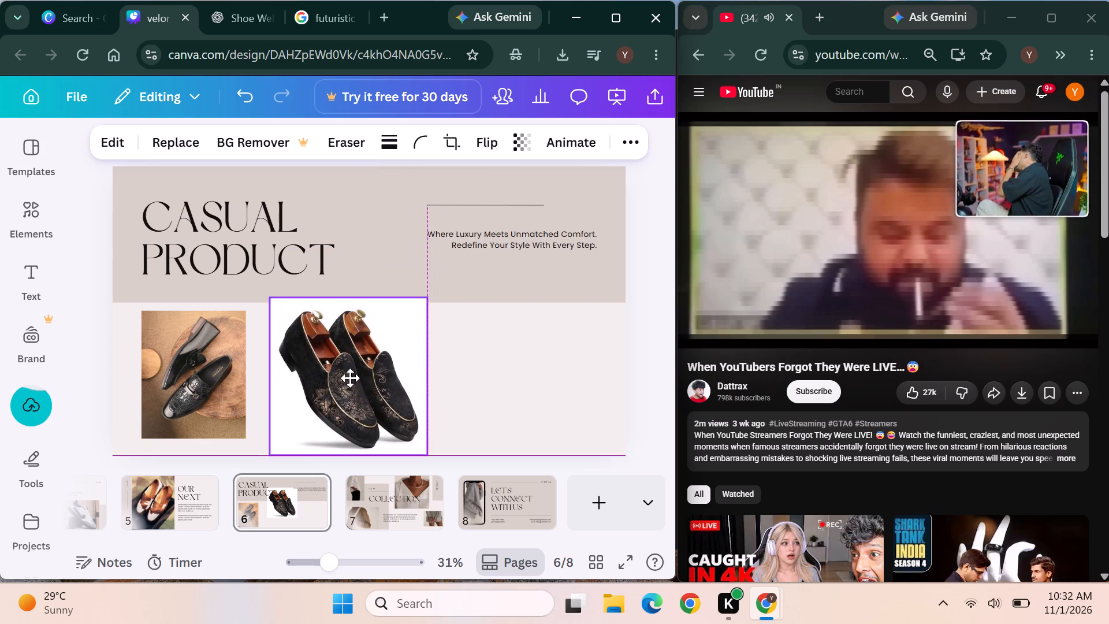
pyautogui.moveTo(350, 378); pyautogui.dragTo(352, 365)
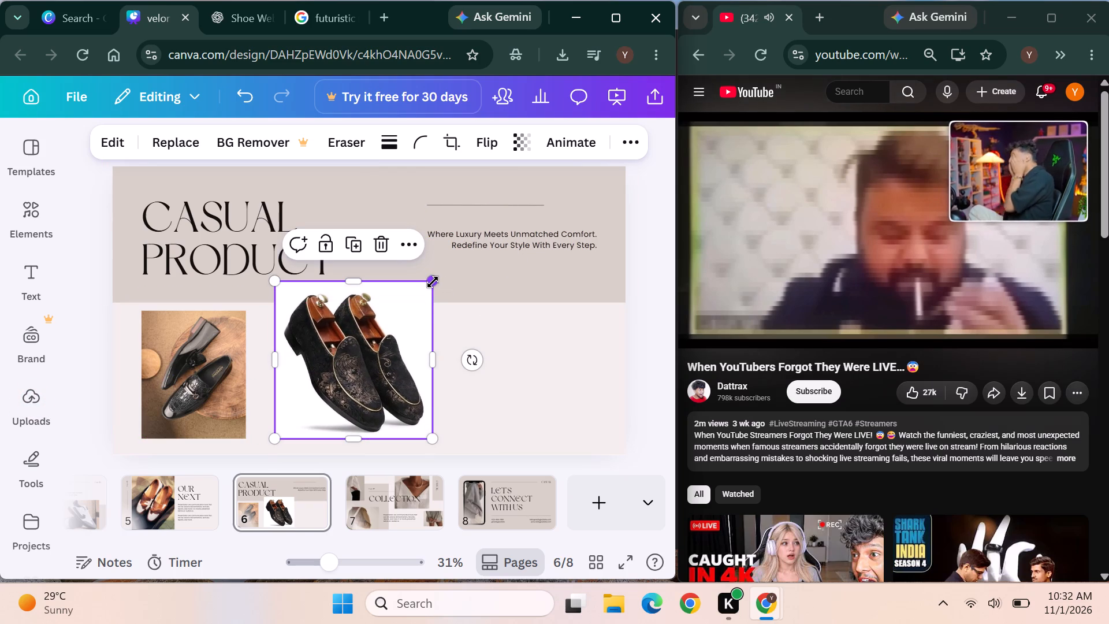
pyautogui.moveTo(433, 282); pyautogui.dragTo(395, 309)
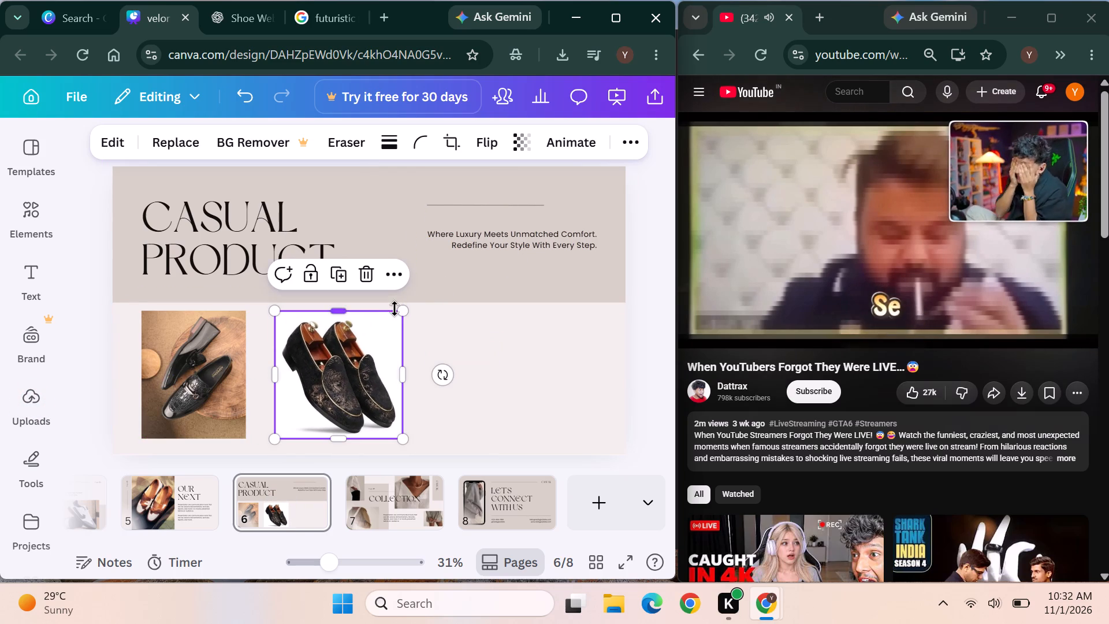
pyautogui.click(404, 369)
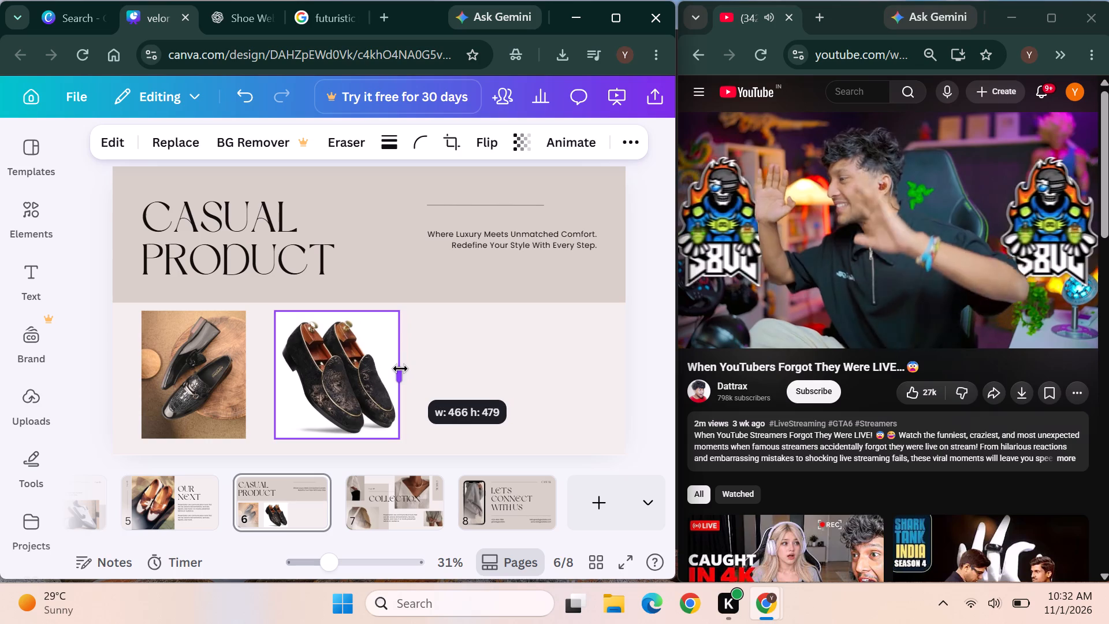
pyautogui.moveTo(329, 386); pyautogui.dragTo(321, 386)
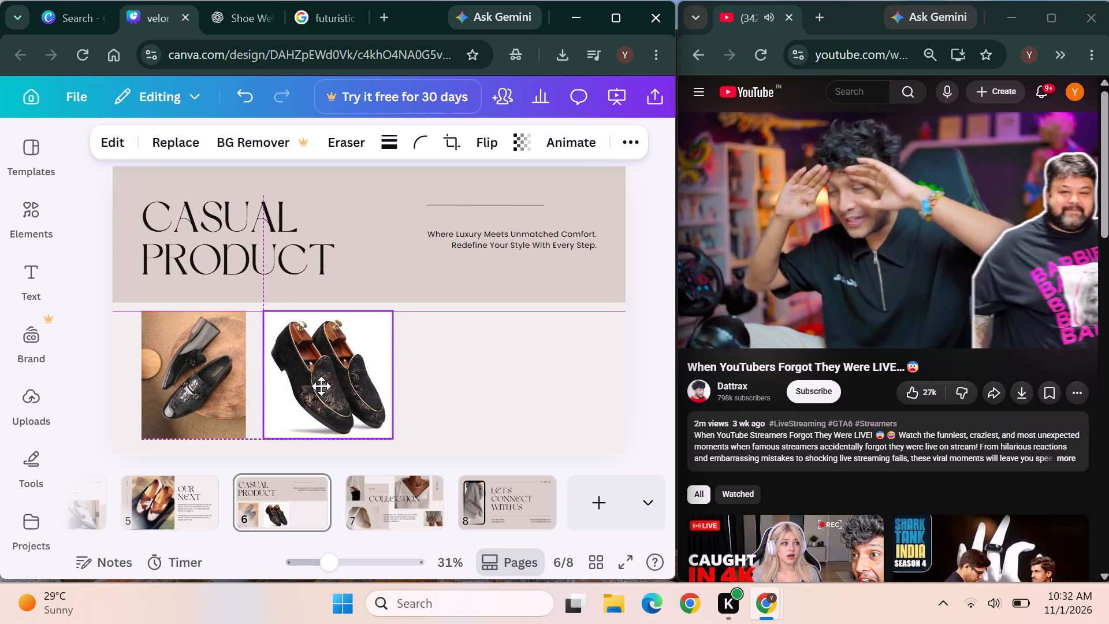
pyautogui.moveTo(321, 386); pyautogui.dragTo(320, 386)
pyautogui.click(488, 347)
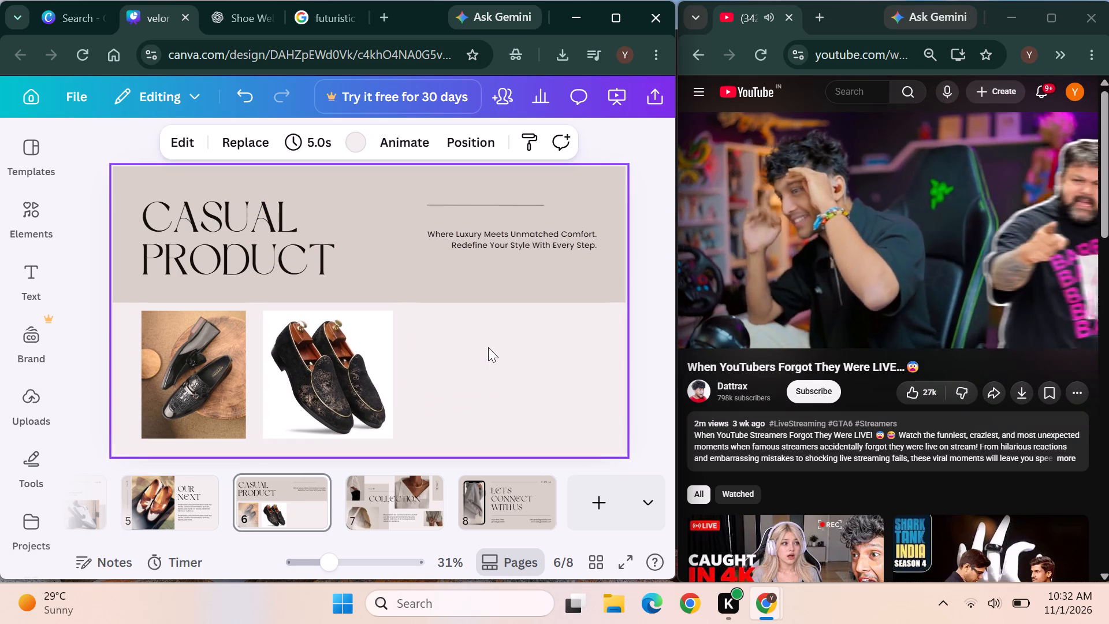
# Switch back to the Google Images loafer results and browse further for a third loafer photo.
pyautogui.click(322, 17)
pyautogui.press('Down')
pyautogui.press('Down')
pyautogui.press('Down')
pyautogui.press('Down')
pyautogui.press('Down')
pyautogui.press('Down')
pyautogui.press('Down')
pyautogui.press('Down')
pyautogui.press('Down')
pyautogui.press('Down')
pyautogui.press('Down')
pyautogui.press('Down')
pyautogui.press('Down')
pyautogui.press('Down')
pyautogui.press('Down')
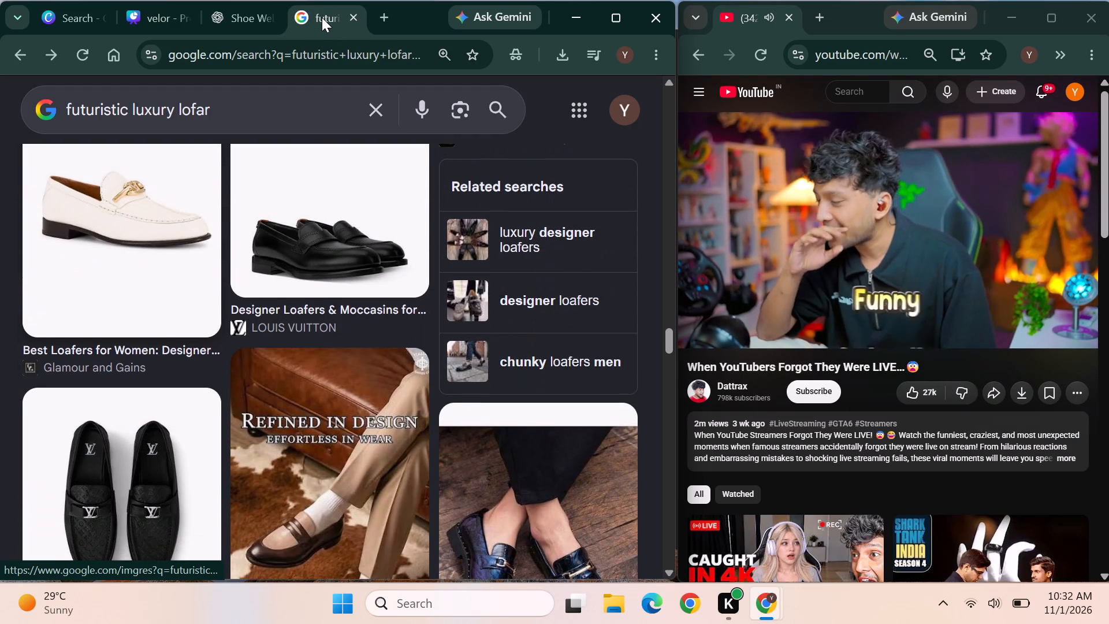
pyautogui.press('Down')
pyautogui.press('Down')
pyautogui.press('Down')
pyautogui.press('Down')
pyautogui.press('Down')
pyautogui.press('Down')
pyautogui.press('Down')
pyautogui.press('Down')
pyautogui.press('Down')
pyautogui.press('Down')
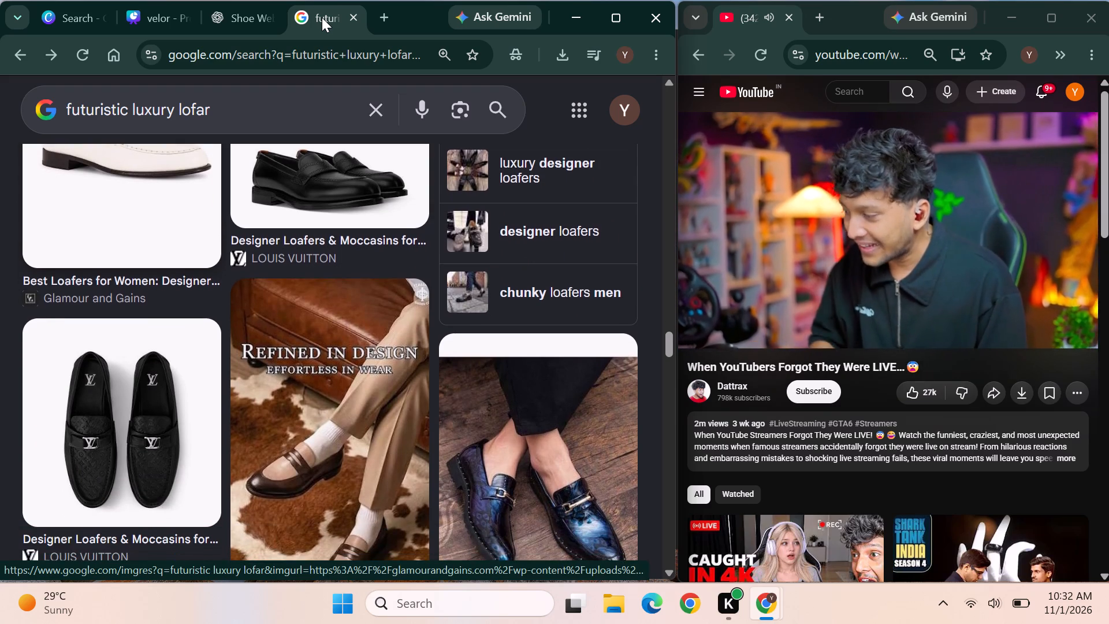
pyautogui.press('Down')
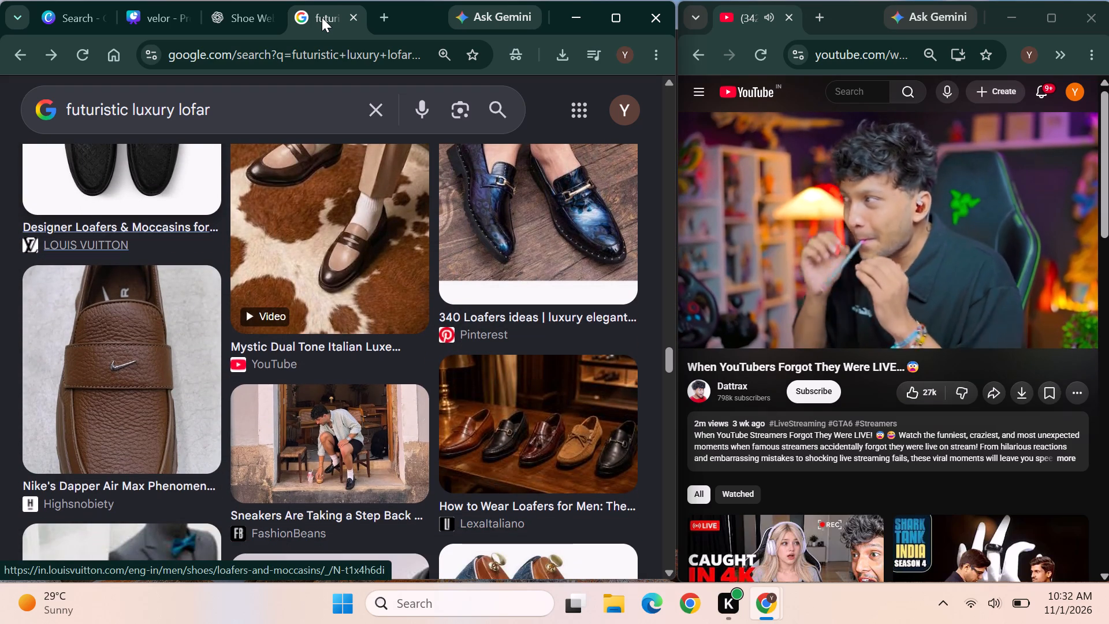
pyautogui.press('Down')
pyautogui.press('Down')
pyautogui.press('Down')
pyautogui.press('Down')
pyautogui.press('Down')
pyautogui.press('Down')
pyautogui.press('Down')
pyautogui.press('Down')
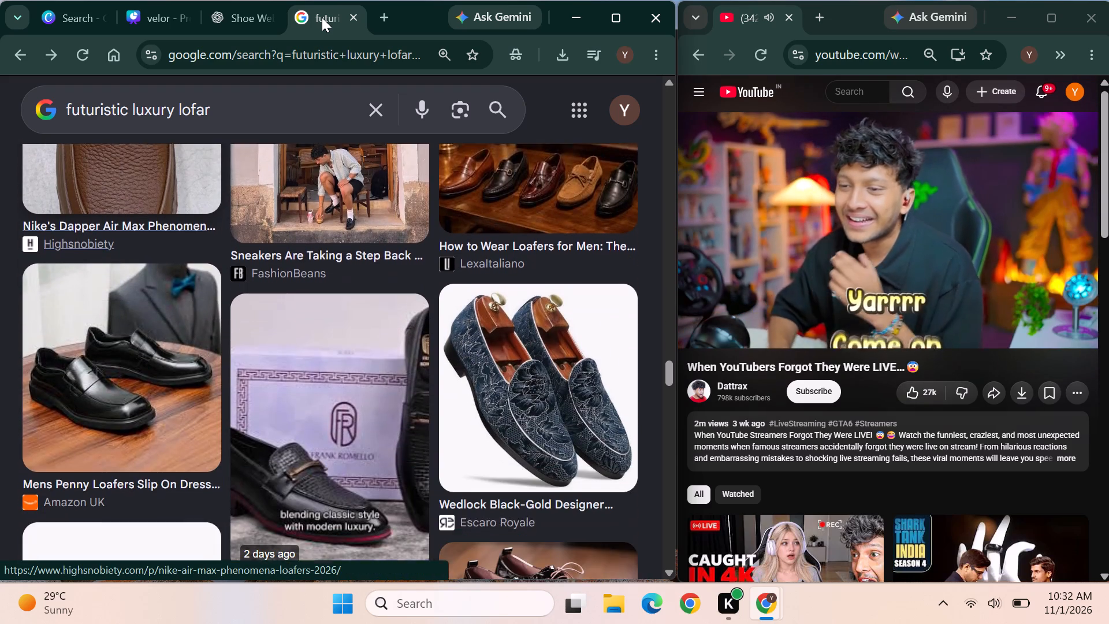
pyautogui.press('Down')
pyautogui.press('Down')
pyautogui.press('Down')
pyautogui.press('Down')
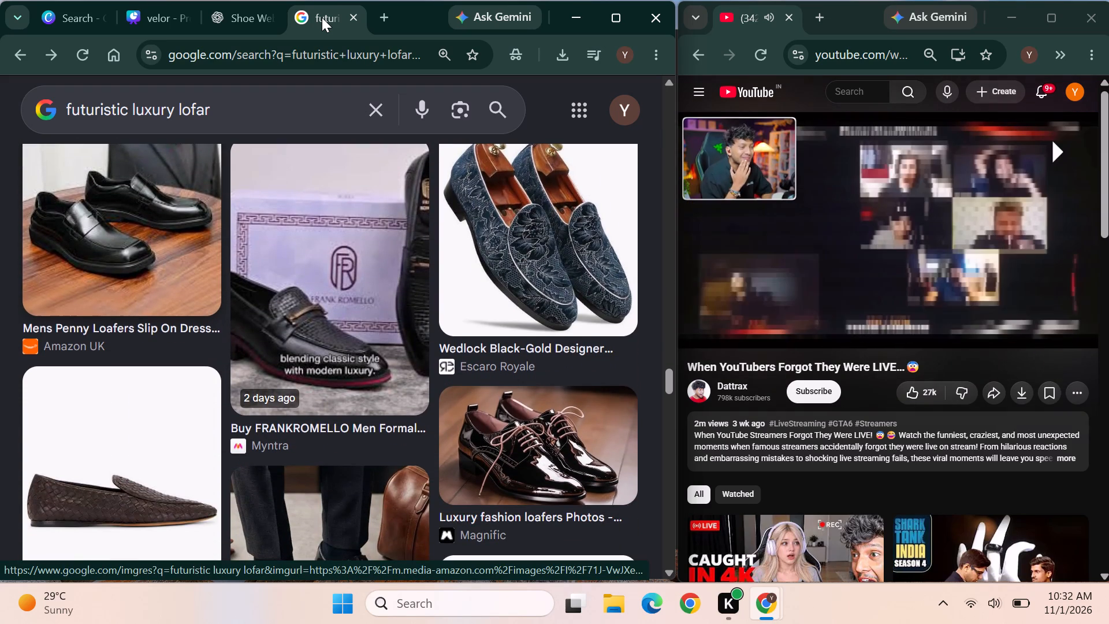
pyautogui.press('Down')
pyautogui.press('Down')
pyautogui.press('Down')
pyautogui.press('Down')
pyautogui.press('Down')
pyautogui.press('Down')
pyautogui.press('Down')
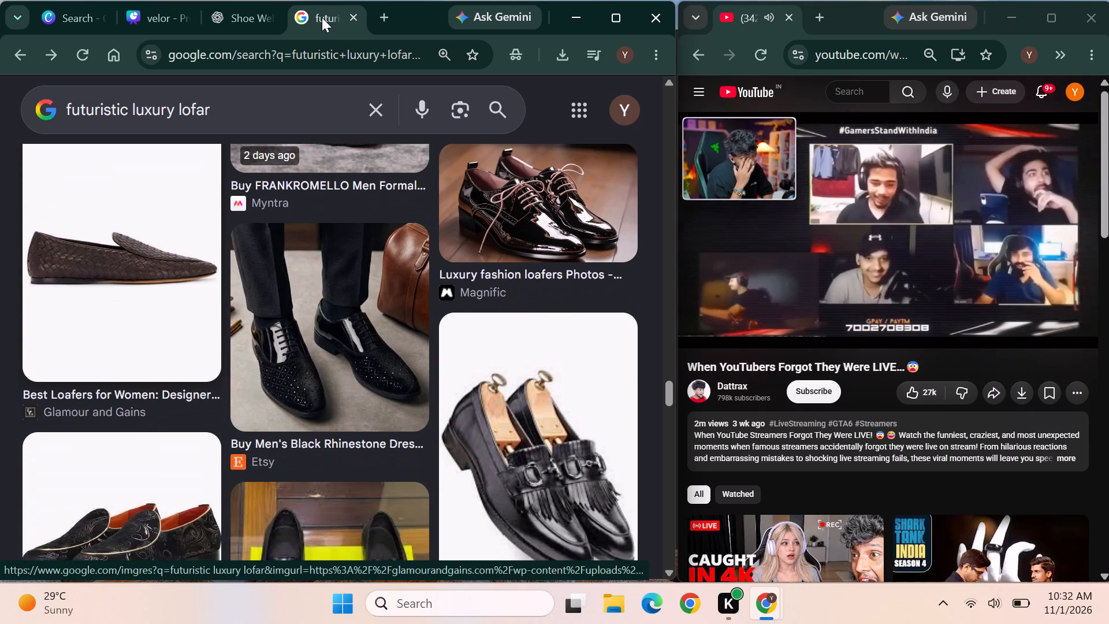
pyautogui.press('Up')
pyautogui.press('Down')
pyautogui.press('Down')
pyautogui.press('Down')
pyautogui.press('Down')
pyautogui.press('Up')
pyautogui.press('Up')
pyautogui.press('Up')
pyautogui.press('Up')
pyautogui.press('Up')
pyautogui.press('Up')
pyautogui.press('Up')
pyautogui.press('Up')
pyautogui.press('Up')
pyautogui.press('Up')
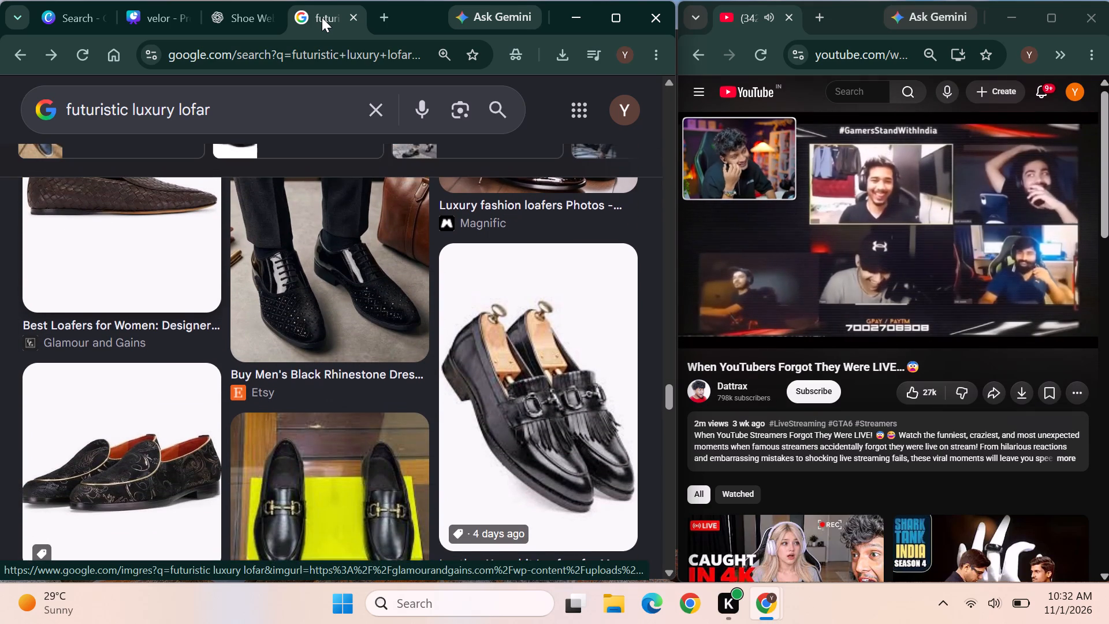
# Insert the navy floral "Wedlock Black-Gold Designer" loafer photo from Google Images onto the "CASUAL PRODUCT" page in Canva.
pyautogui.moveTo(516, 242); pyautogui.dragTo(244, 144)
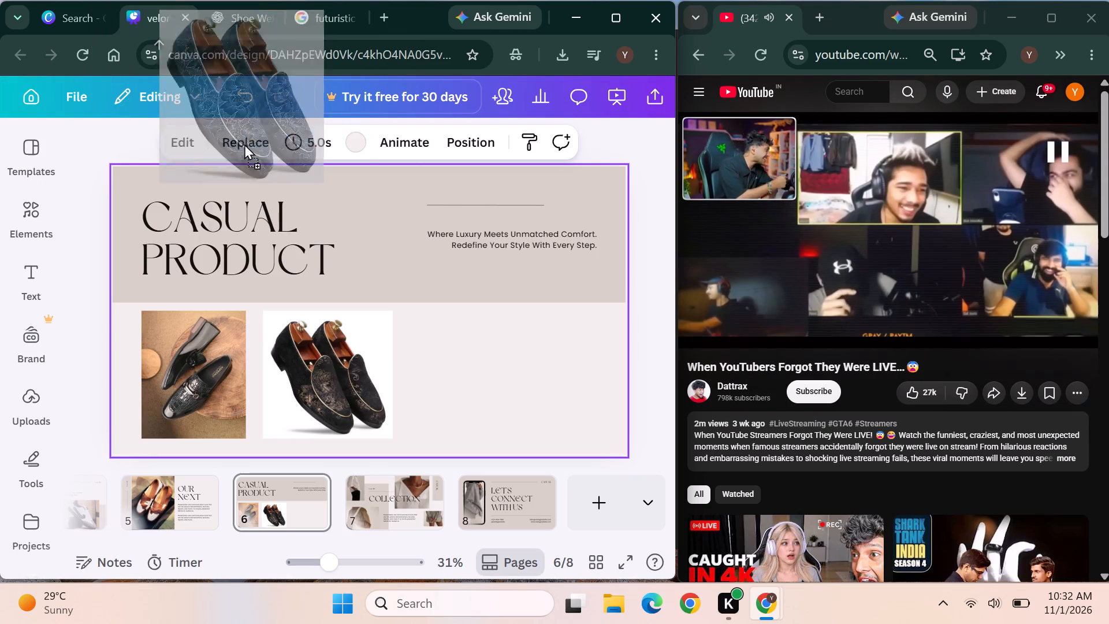
pyautogui.moveTo(244, 144); pyautogui.dragTo(477, 355)
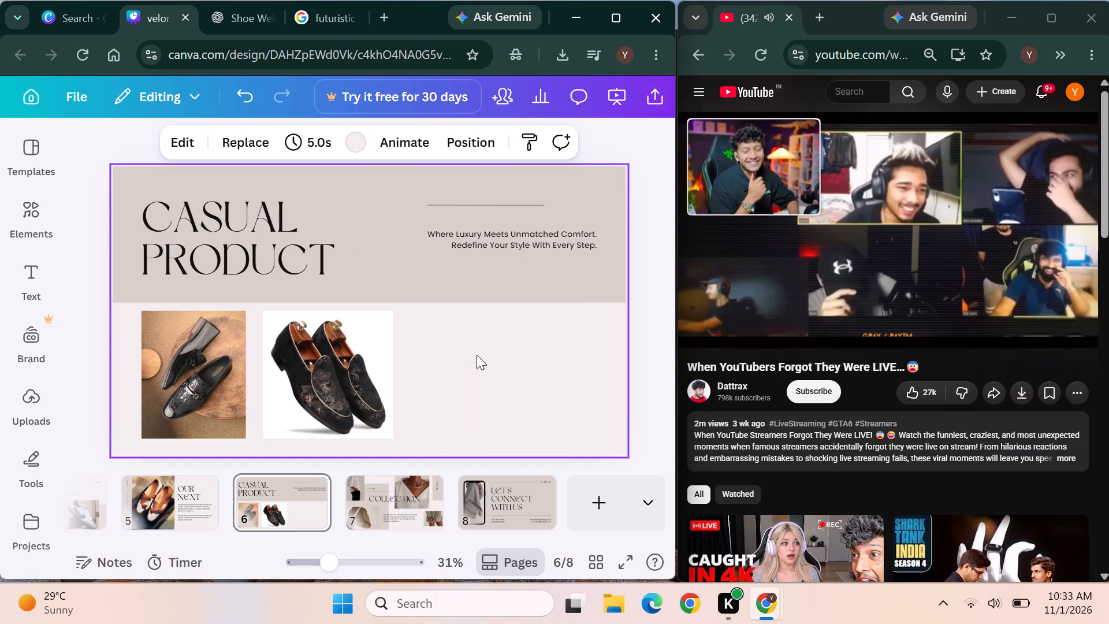
# Shrink the navy loafer photo to the other photos' height and place it in the row just after the black-gold loafers.
pyautogui.moveTo(389, 314); pyautogui.dragTo(516, 348)
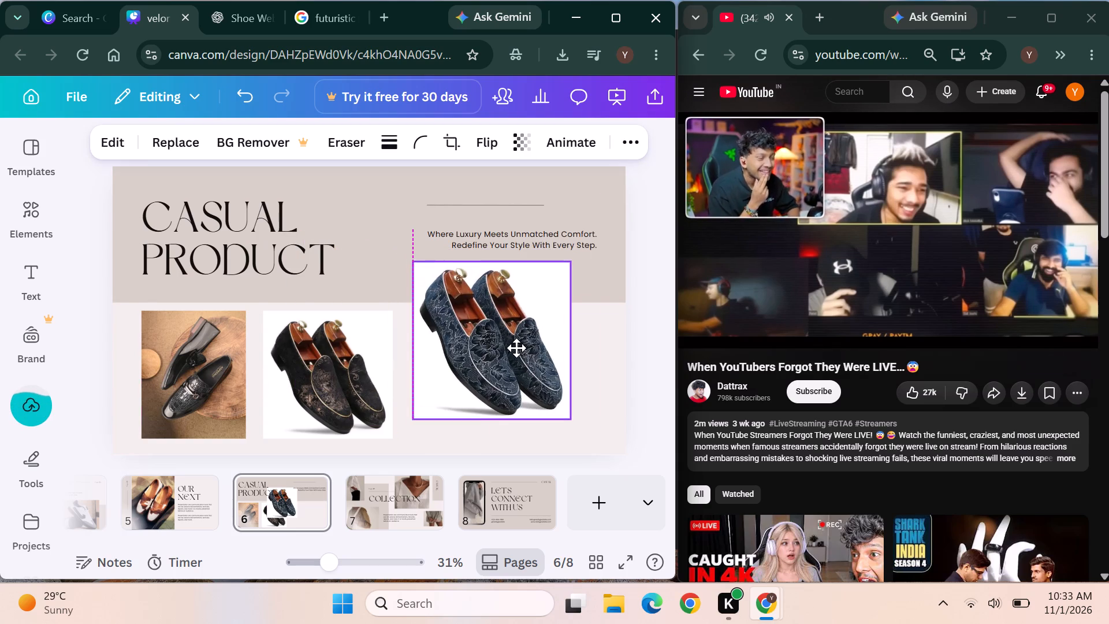
pyautogui.moveTo(516, 348); pyautogui.dragTo(512, 362)
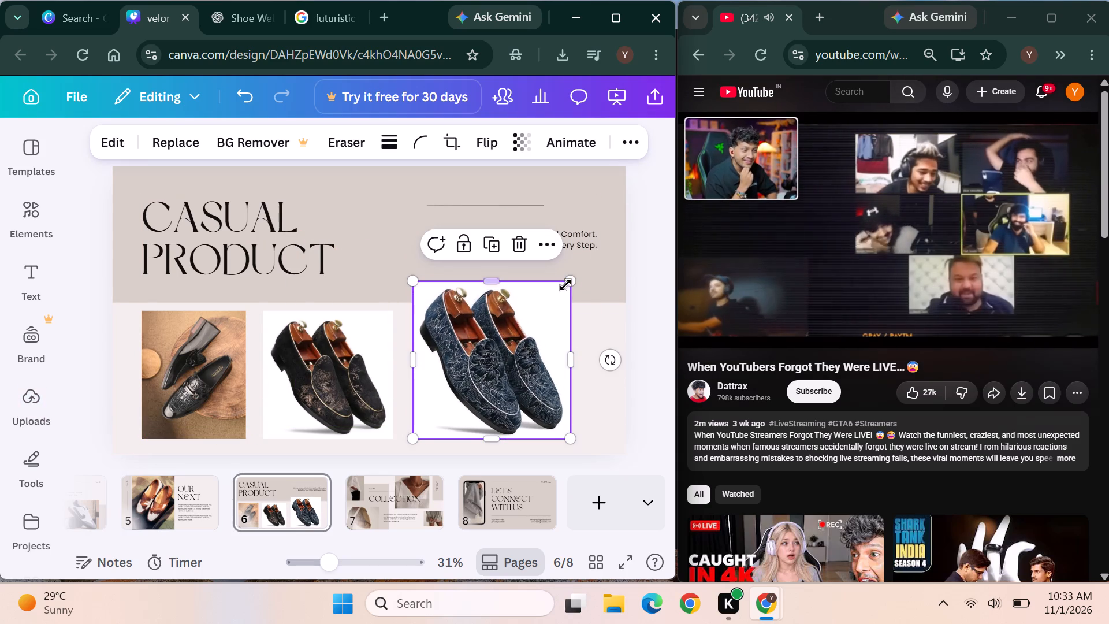
pyautogui.moveTo(567, 282); pyautogui.dragTo(530, 312)
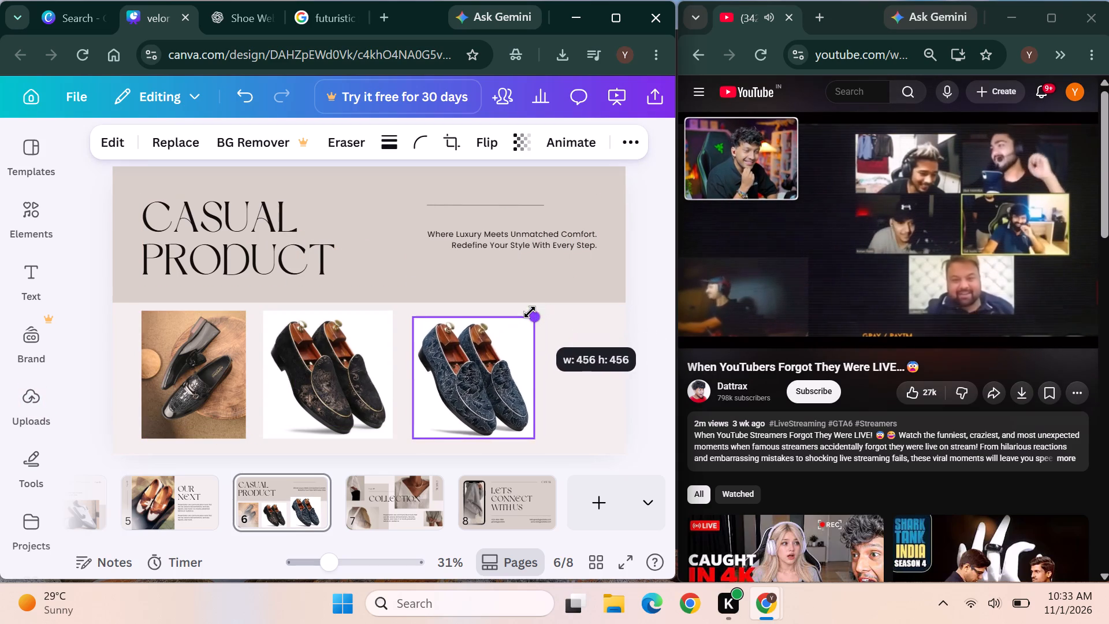
pyautogui.moveTo(530, 312); pyautogui.dragTo(531, 309)
pyautogui.moveTo(485, 339); pyautogui.dragTo(472, 341)
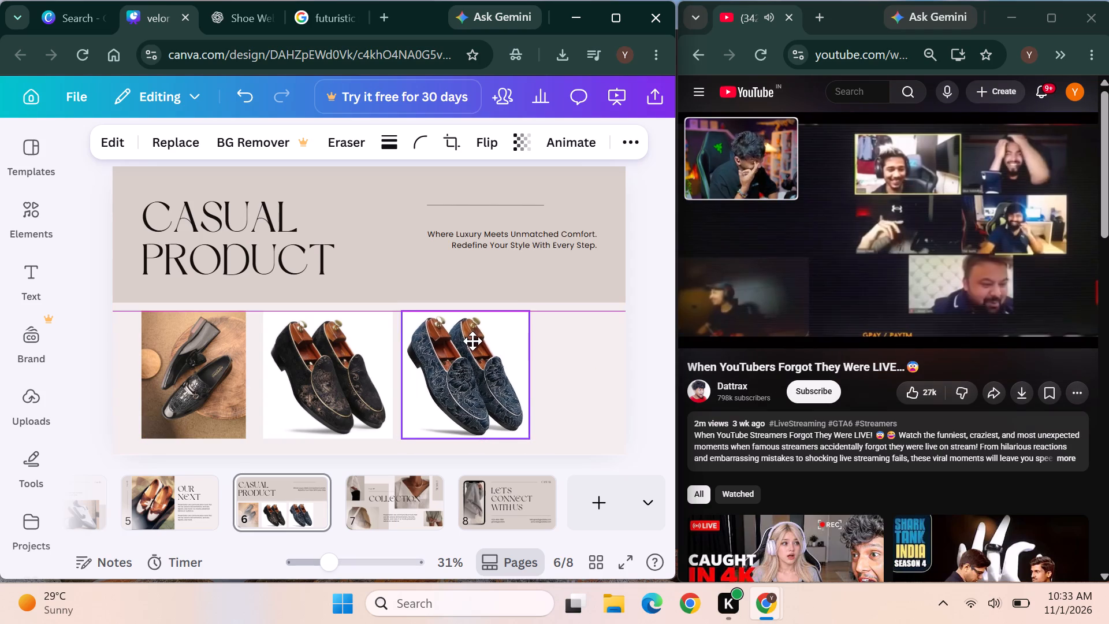
pyautogui.moveTo(472, 341); pyautogui.dragTo(470, 342)
# Shift the middle black-gold loafer photo slightly toward the first photo to even out the gaps in the row.
pyautogui.click(338, 377)
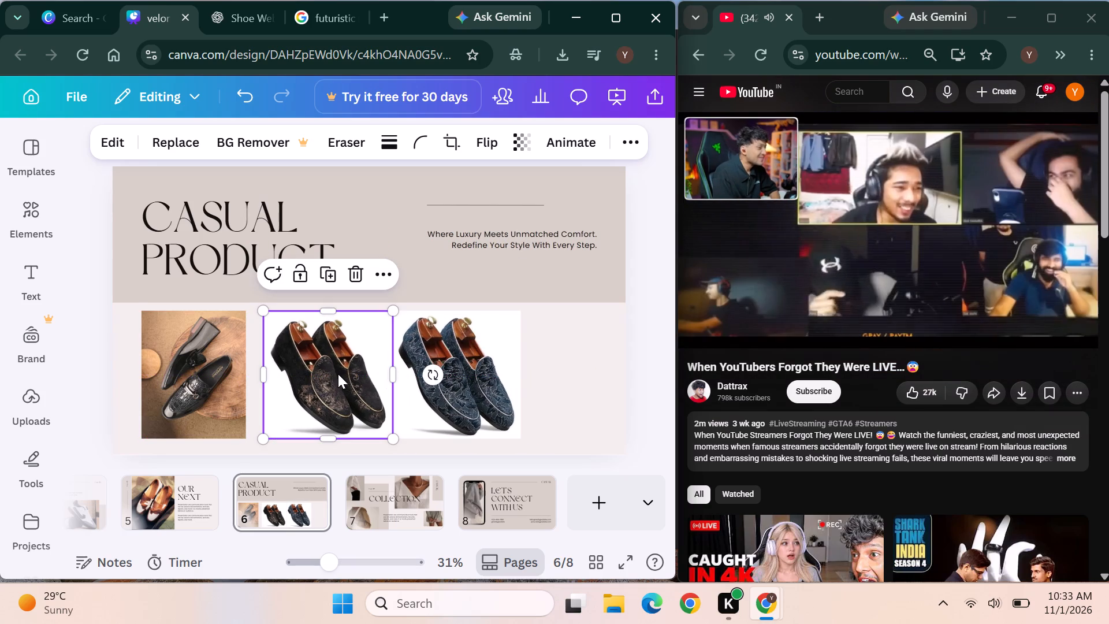
pyautogui.moveTo(333, 376); pyautogui.dragTo(328, 376)
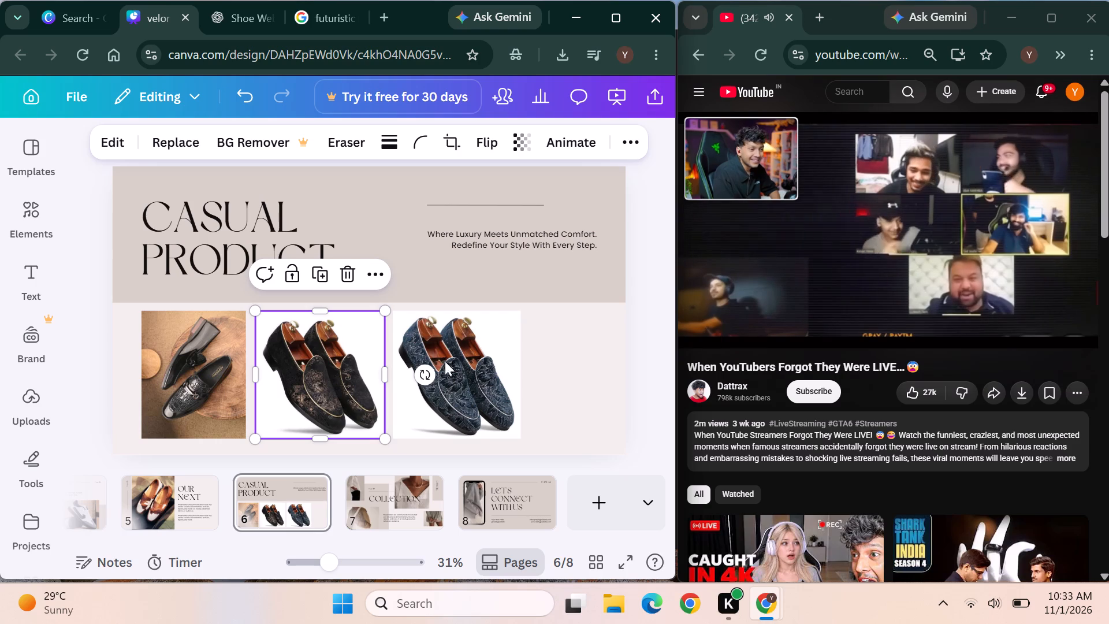
pyautogui.click(545, 331)
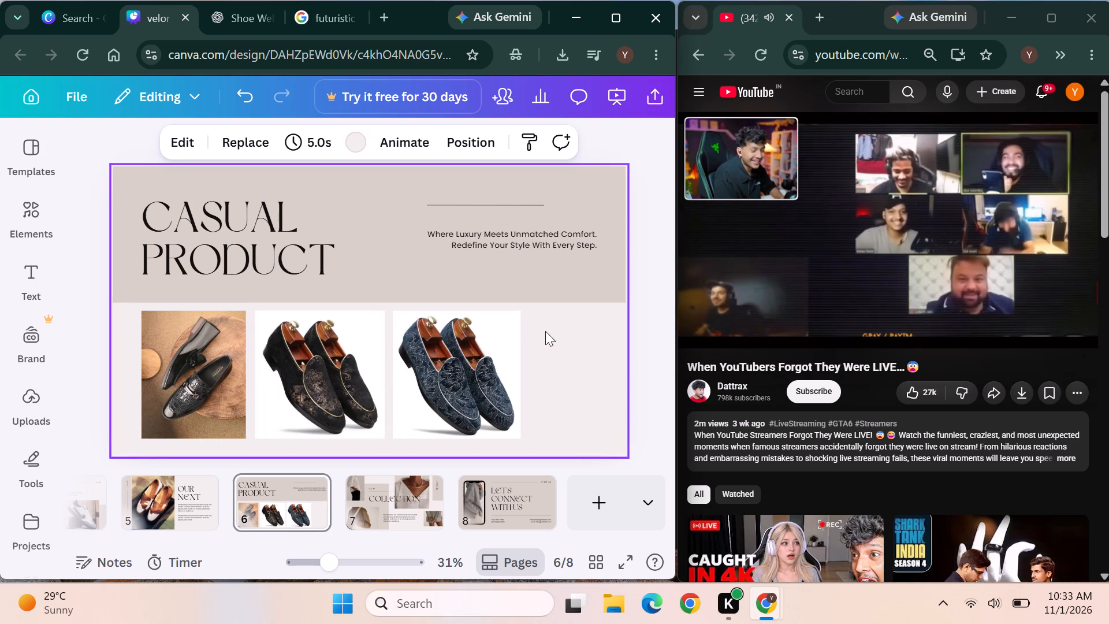
# Switch back to the Google Images loafer results and browse further down for another shoe photo.
pyautogui.click(311, 20)
pyautogui.press('Down')
pyautogui.press('Down')
pyautogui.press('Down')
pyautogui.press('Down')
pyautogui.press('Down')
pyautogui.press('Down')
pyautogui.press('Down')
pyautogui.press('Down')
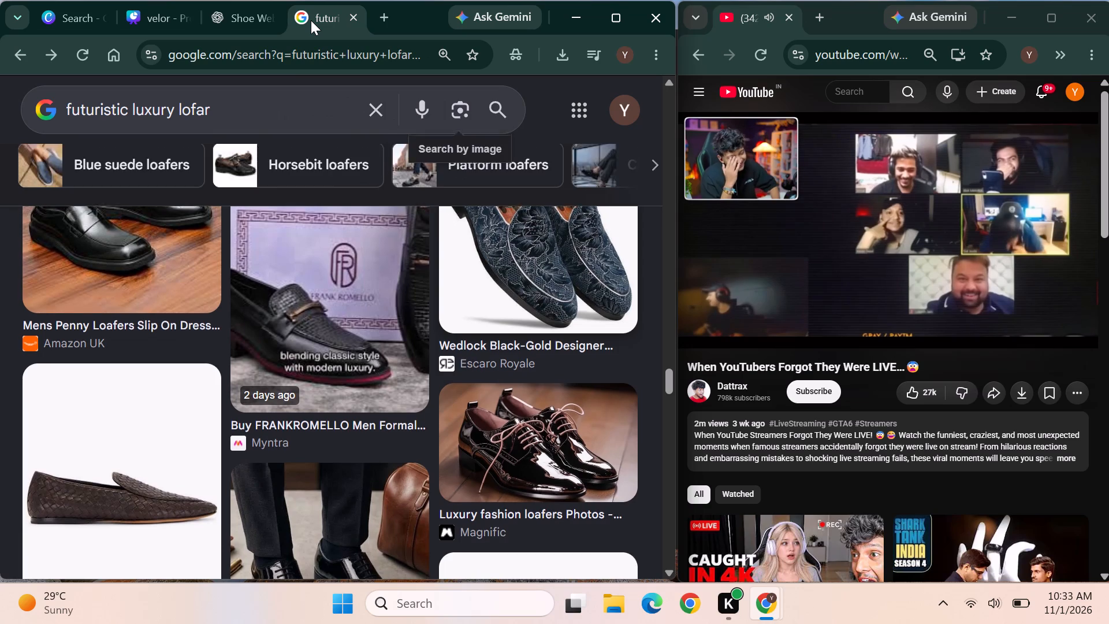
pyautogui.press('Down')
pyautogui.press('Down')
pyautogui.press('Down')
pyautogui.press('Down')
pyautogui.press('Down')
pyautogui.press('Down')
pyautogui.press('Down')
pyautogui.press('Down')
pyautogui.press('Down')
pyautogui.press('Down')
pyautogui.press('Down')
pyautogui.press('Down')
pyautogui.press('Down')
pyautogui.press('Down')
pyautogui.press('Down')
pyautogui.press('Down')
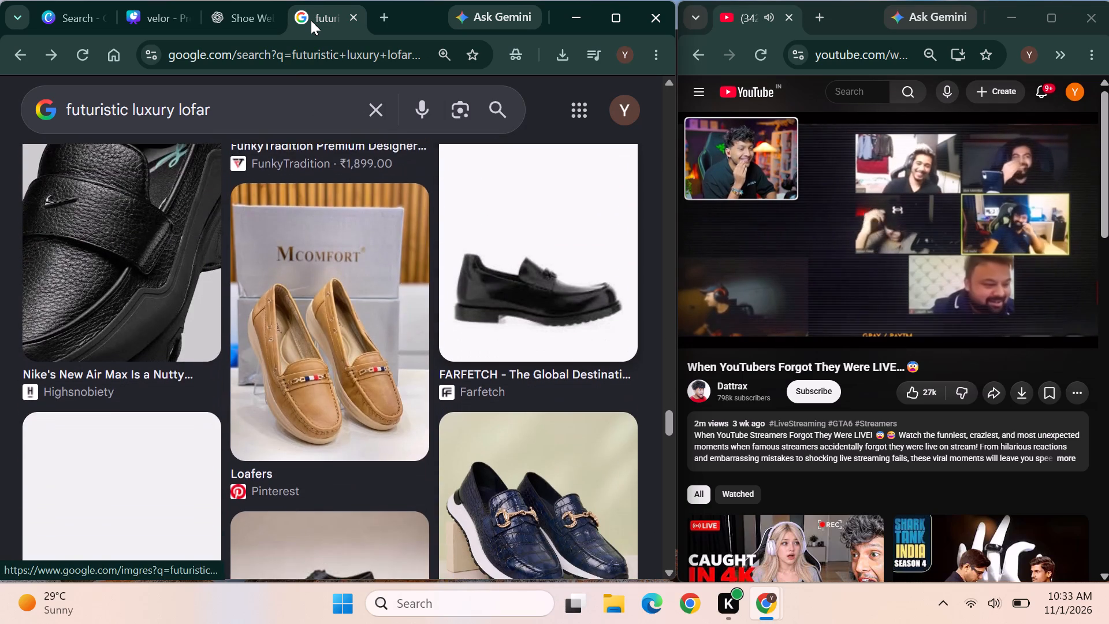
pyautogui.press('Down')
pyautogui.press('Down')
pyautogui.press('Down')
pyautogui.press('Down')
pyautogui.press('Down')
pyautogui.press('Down')
pyautogui.press('Down')
pyautogui.press('Down')
pyautogui.press('Down')
pyautogui.press('Down')
pyautogui.press('Down')
pyautogui.press('Down')
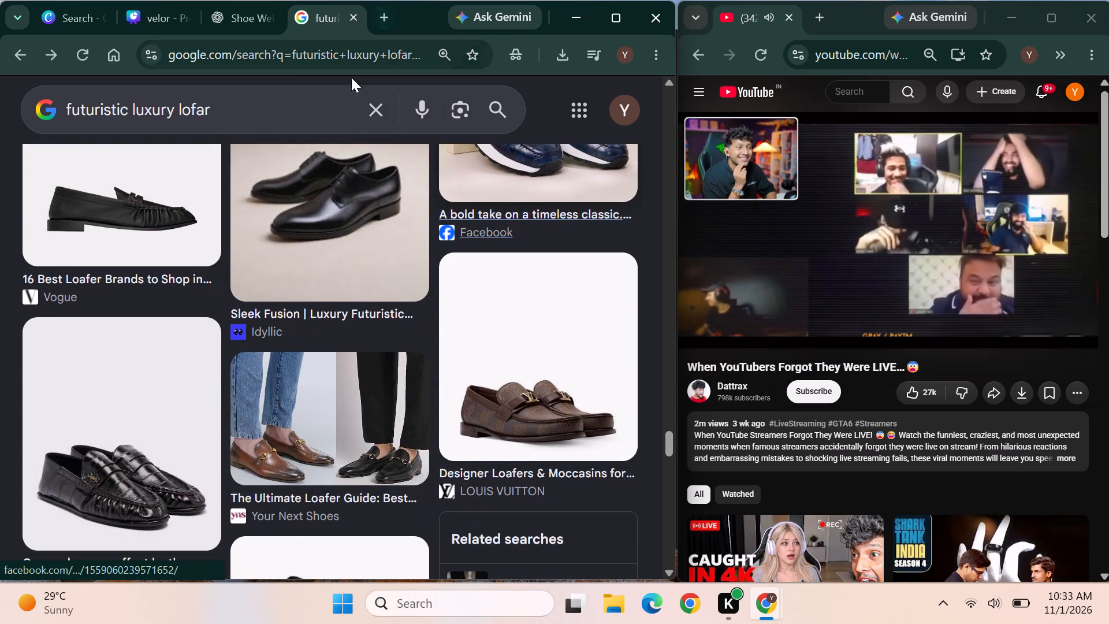
# Replace the Google Images query with a search for "customized sneakers for men".
pyautogui.click(370, 107)
pyautogui.press('c')
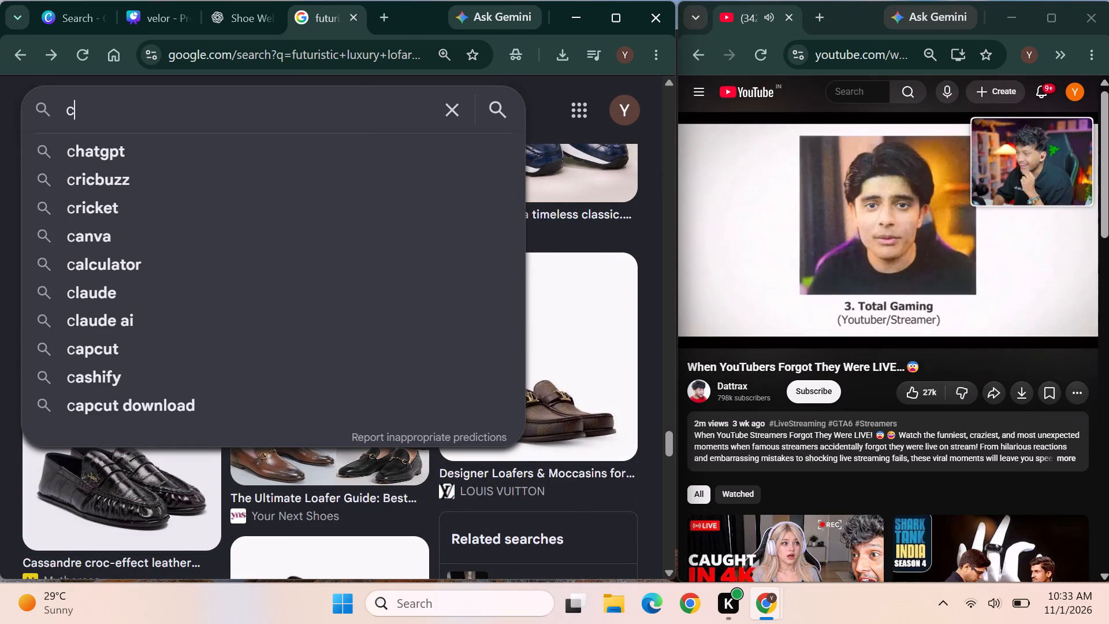
pyautogui.write('ustomi')
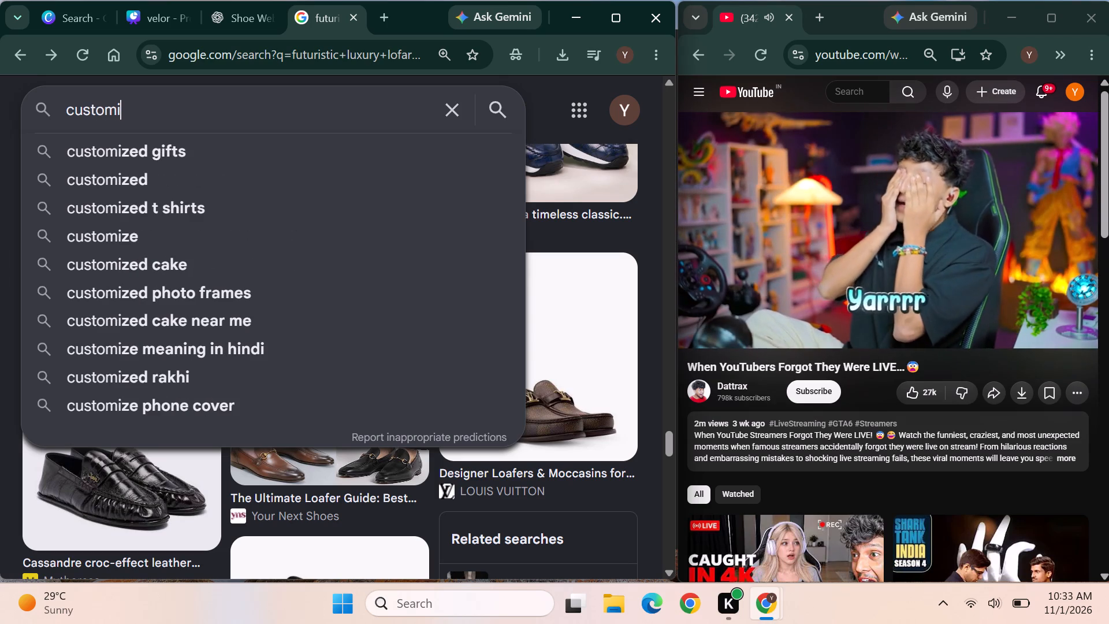
pyautogui.press('Down')
pyautogui.press('Down')
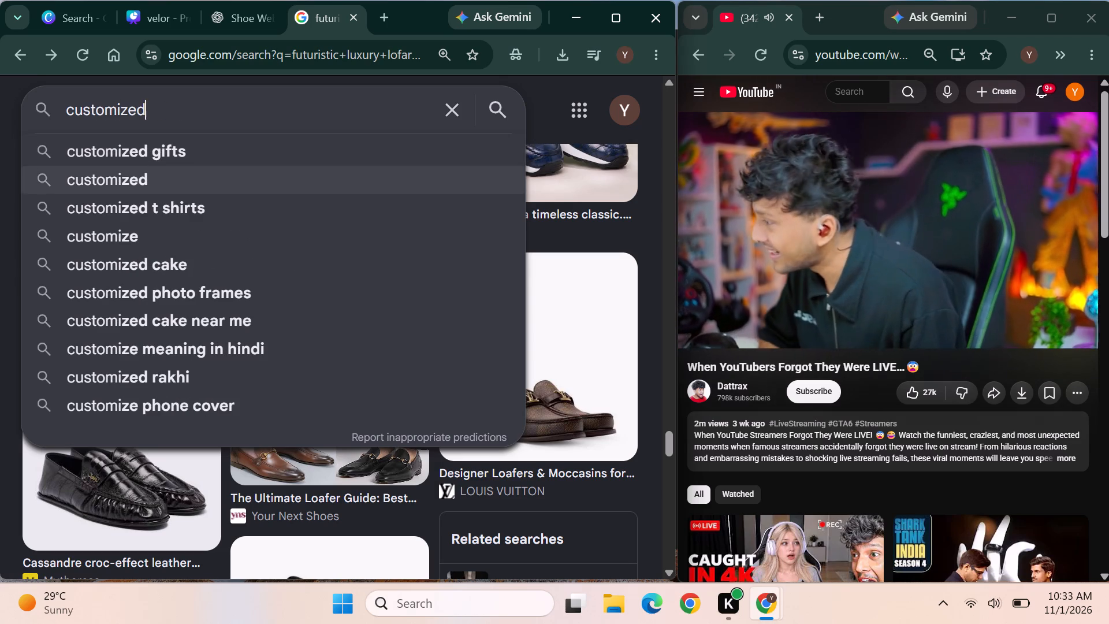
pyautogui.press('space')
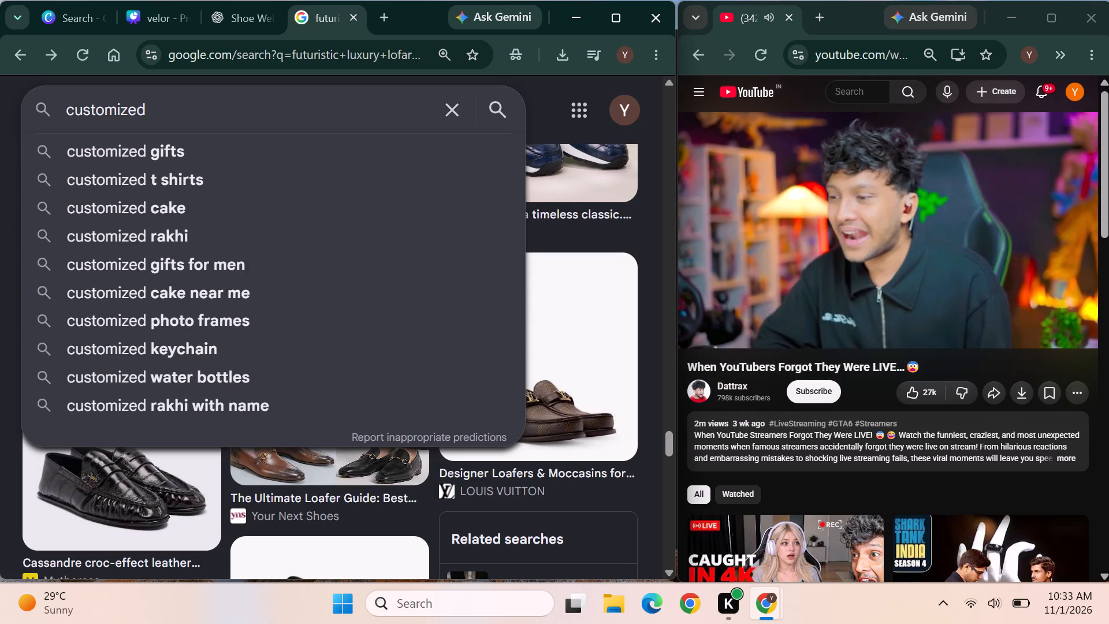
pyautogui.write('sn')
pyautogui.press('Down')
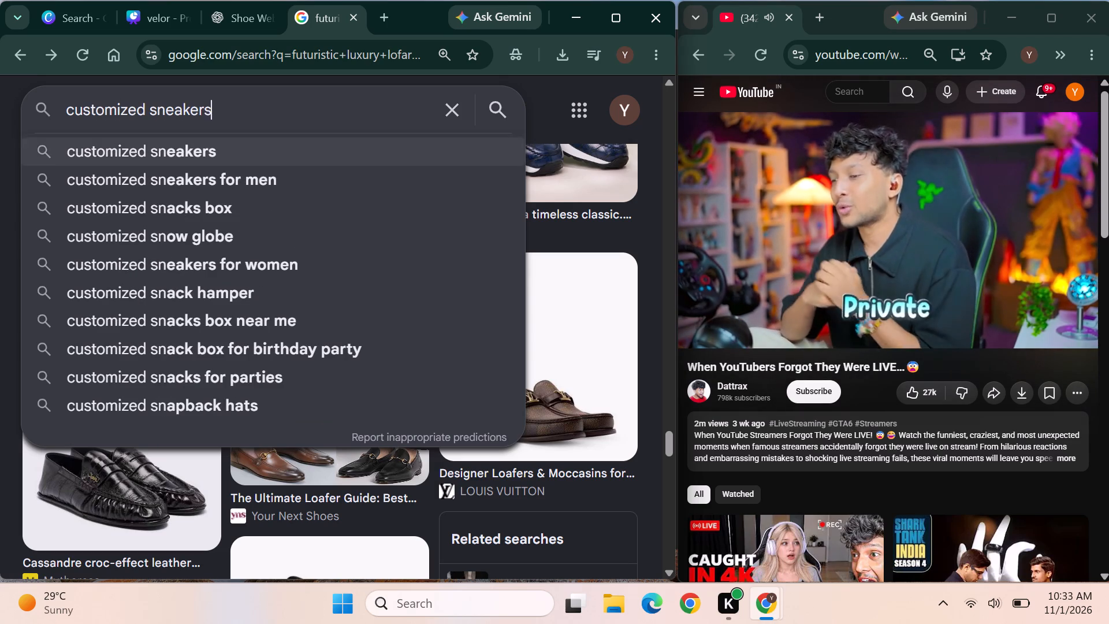
pyautogui.press('Down')
pyautogui.press('Return')
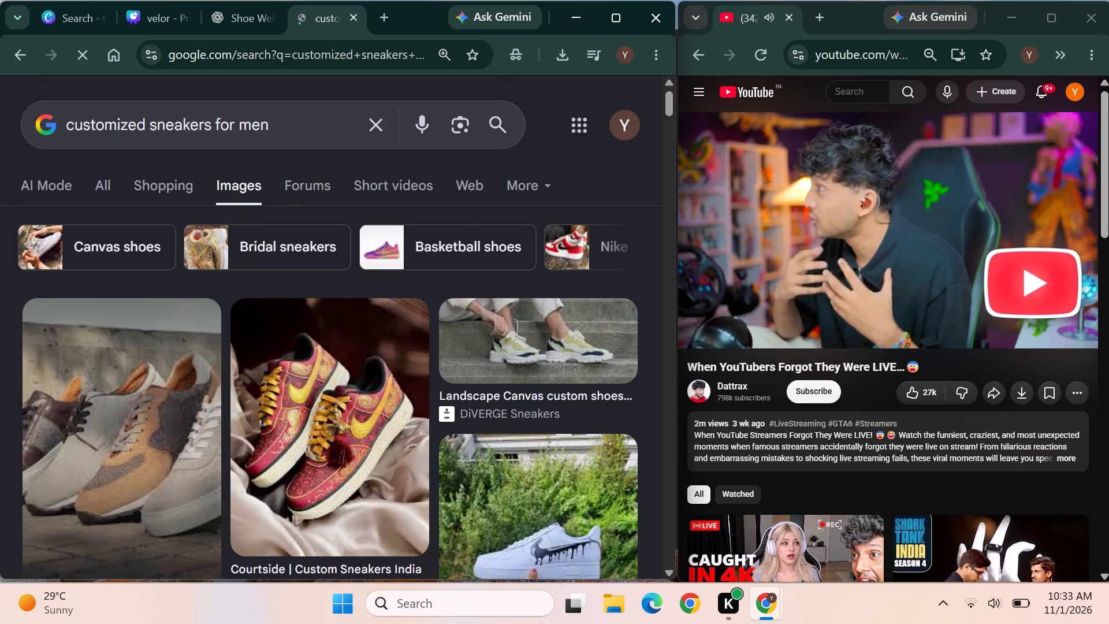
# Browse the customized men's sneaker image results for a shoe photo suitable for the casual product page.
pyautogui.press('Down')
pyautogui.press('Down')
pyautogui.press('Down')
pyautogui.press('Down')
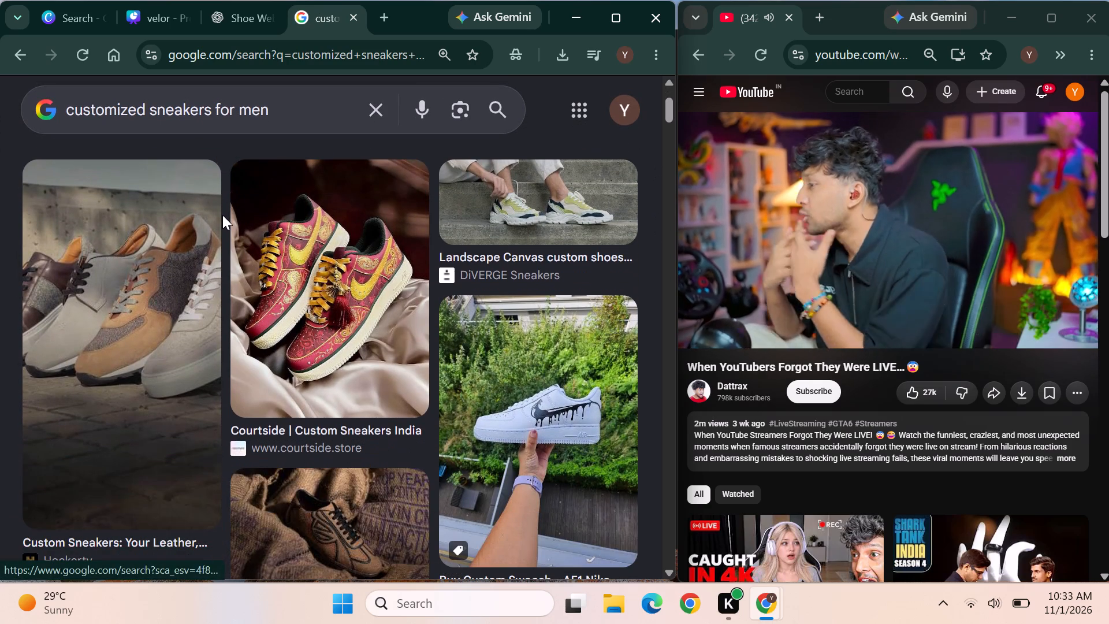
pyautogui.press('Up')
pyautogui.press('Down')
pyautogui.press('Down')
pyautogui.press('Down')
pyautogui.press('Down')
pyautogui.press('Down')
pyautogui.press('Down')
pyautogui.press('Down')
pyautogui.press('Down')
pyautogui.press('Down')
pyautogui.press('Down')
pyautogui.press('Down')
pyautogui.press('Down')
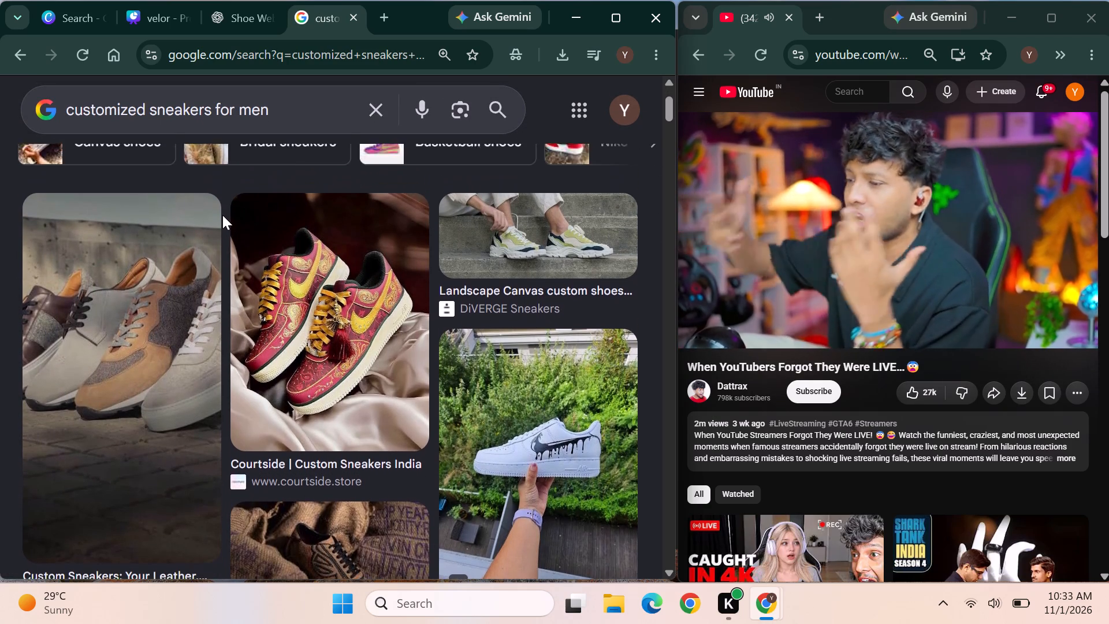
pyautogui.press('Down')
pyautogui.press('Down')
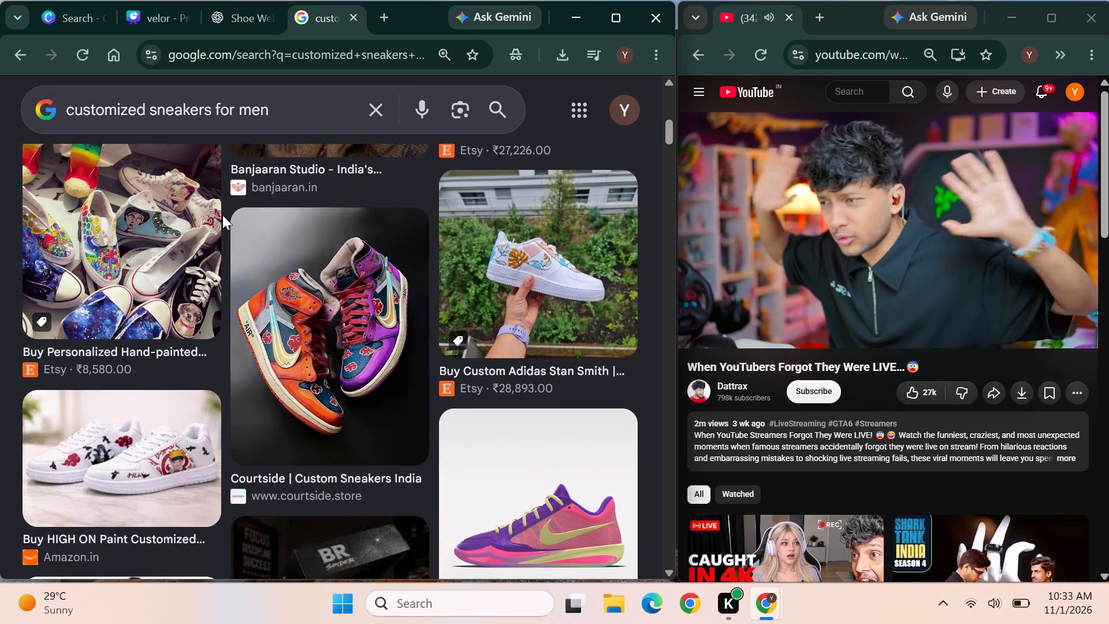
pyautogui.press('Down')
pyautogui.press('Down')
pyautogui.press('Down')
pyautogui.press('Down')
pyautogui.press('Down')
pyautogui.press('Down')
pyautogui.press('Down')
pyautogui.press('Down')
pyautogui.press('Down')
pyautogui.press('Down')
pyautogui.press('Down')
pyautogui.press('Down')
pyautogui.press('Down')
pyautogui.press('Down')
pyautogui.press('Down')
pyautogui.press('Down')
pyautogui.press('Down')
pyautogui.press('Down')
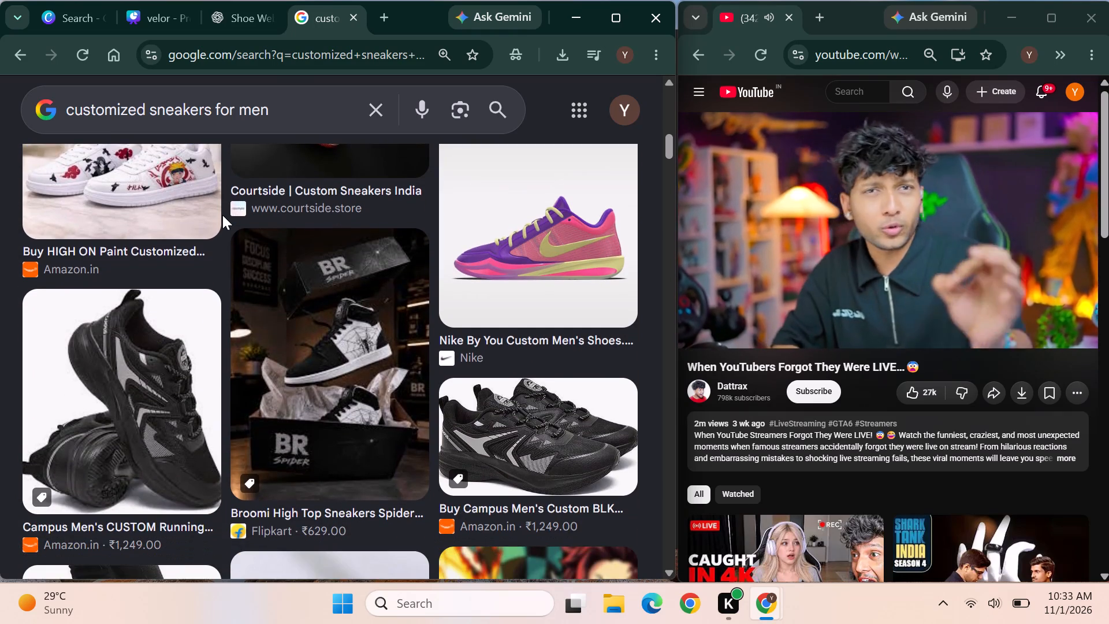
pyautogui.press('Down')
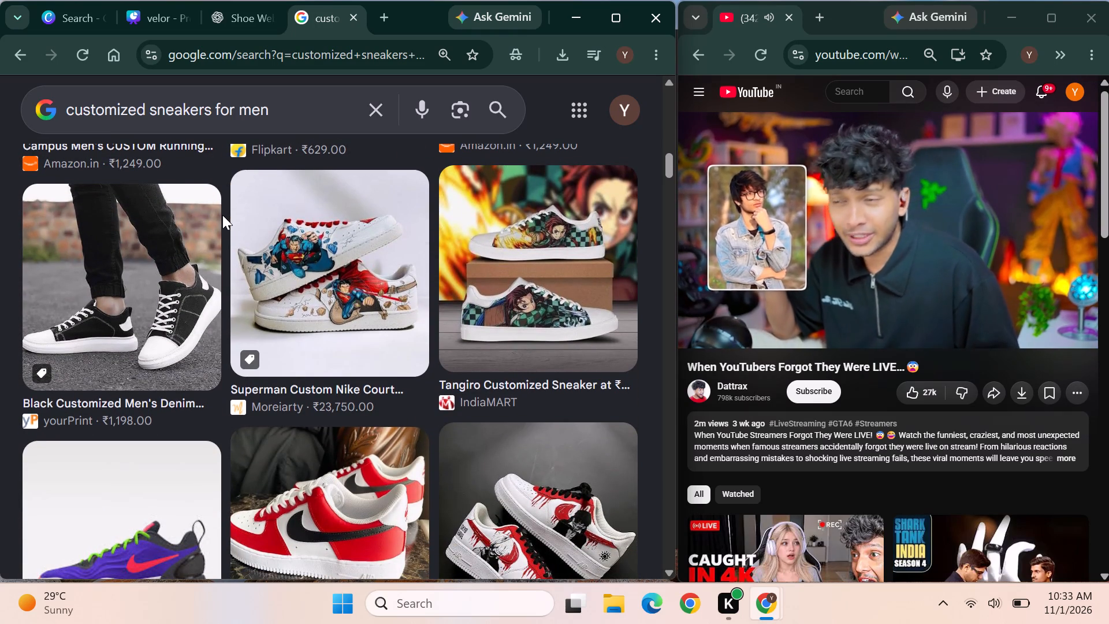
pyautogui.press('Down')
pyautogui.press('Down')
pyautogui.press('Down')
pyautogui.press('Down')
pyautogui.press('Down')
pyautogui.press('Up')
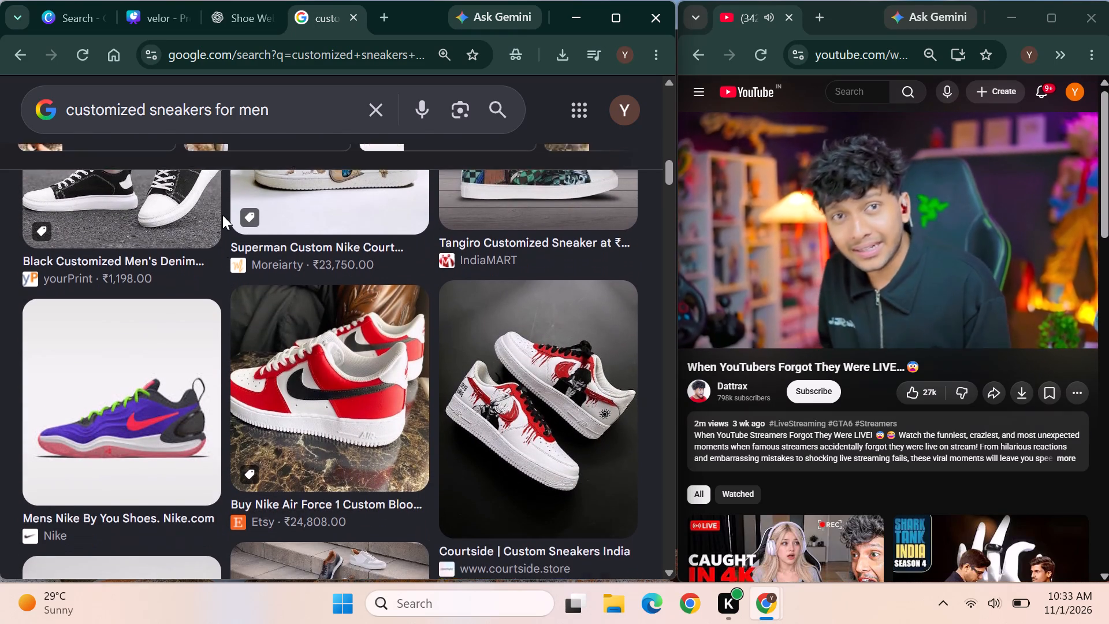
pyautogui.press('Up')
pyautogui.press('Up')
pyautogui.press('Up')
pyautogui.press('Up')
pyautogui.press('Up')
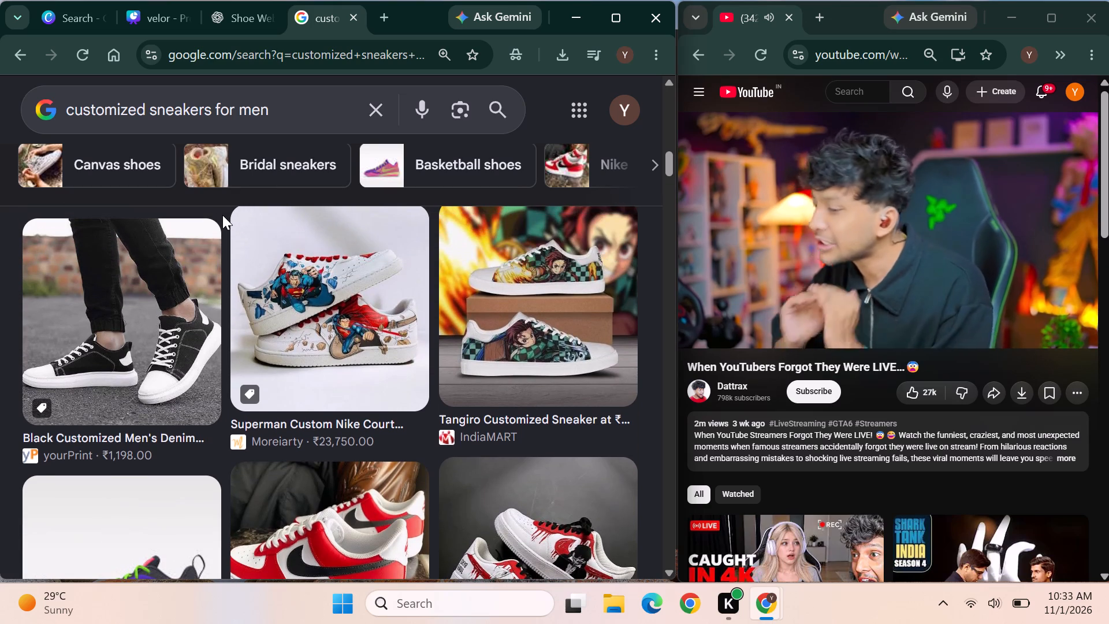
pyautogui.press('Down')
pyautogui.press('Down')
pyautogui.press('Down')
pyautogui.press('Down')
pyautogui.press('Down')
pyautogui.press('Down')
pyautogui.press('Down')
pyautogui.press('Down')
pyautogui.press('Down')
pyautogui.press('Down')
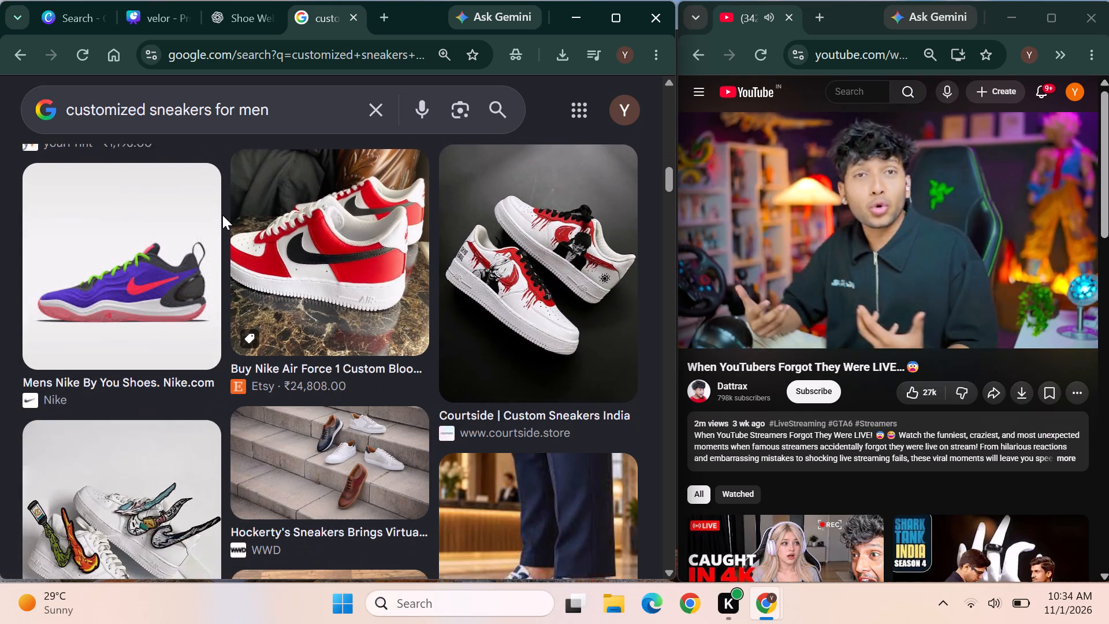
pyautogui.press('Down')
pyautogui.press('Down')
pyautogui.press('Down')
pyautogui.press('Down')
pyautogui.press('Down')
pyautogui.press('Down')
pyautogui.press('Down')
pyautogui.press('Down')
pyautogui.press('Down')
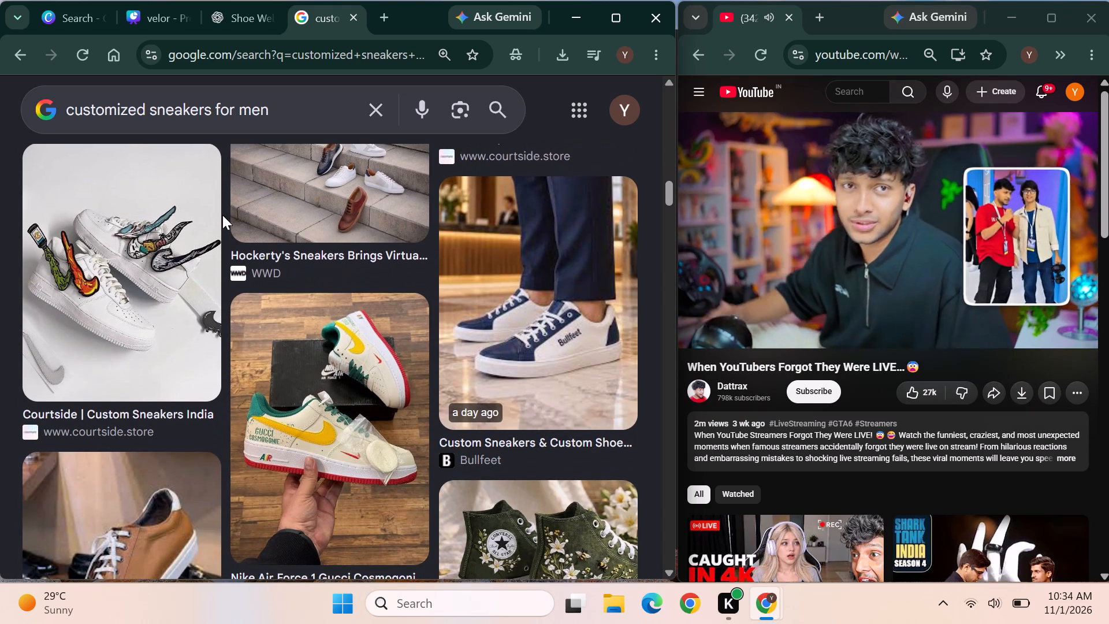
pyautogui.press('Down')
pyautogui.press('Down')
pyautogui.press('Down')
pyautogui.press('Down')
pyautogui.press('Down')
pyautogui.press('Down')
pyautogui.press('Down')
pyautogui.press('Down')
pyautogui.press('Down')
pyautogui.press('Down')
pyautogui.press('Down')
pyautogui.press('Down')
pyautogui.press('Down')
pyautogui.press('Down')
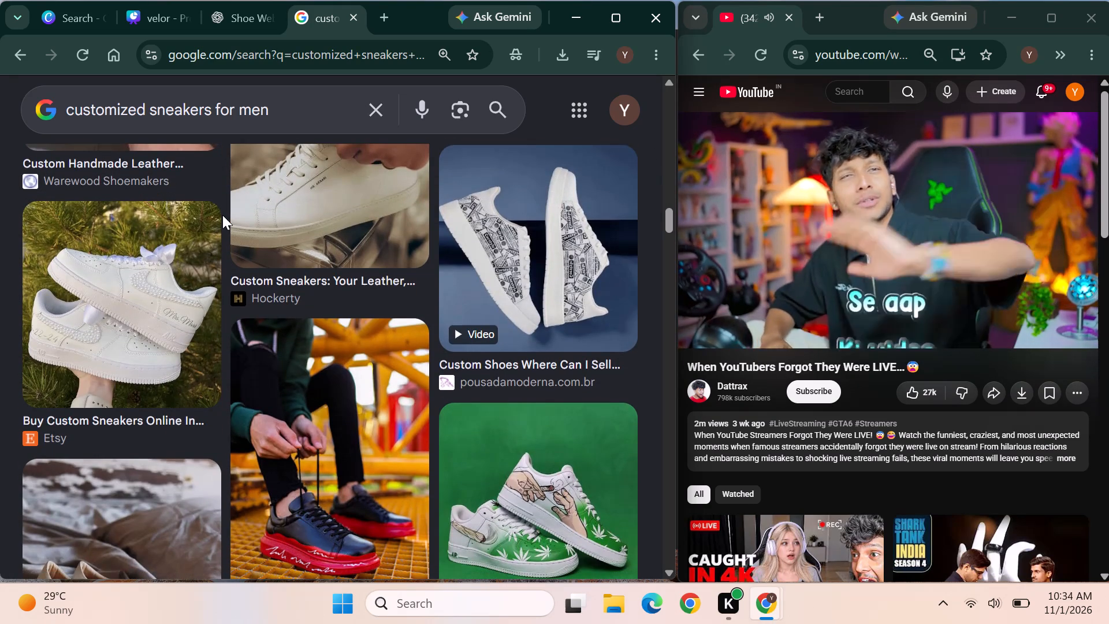
pyautogui.press('Down')
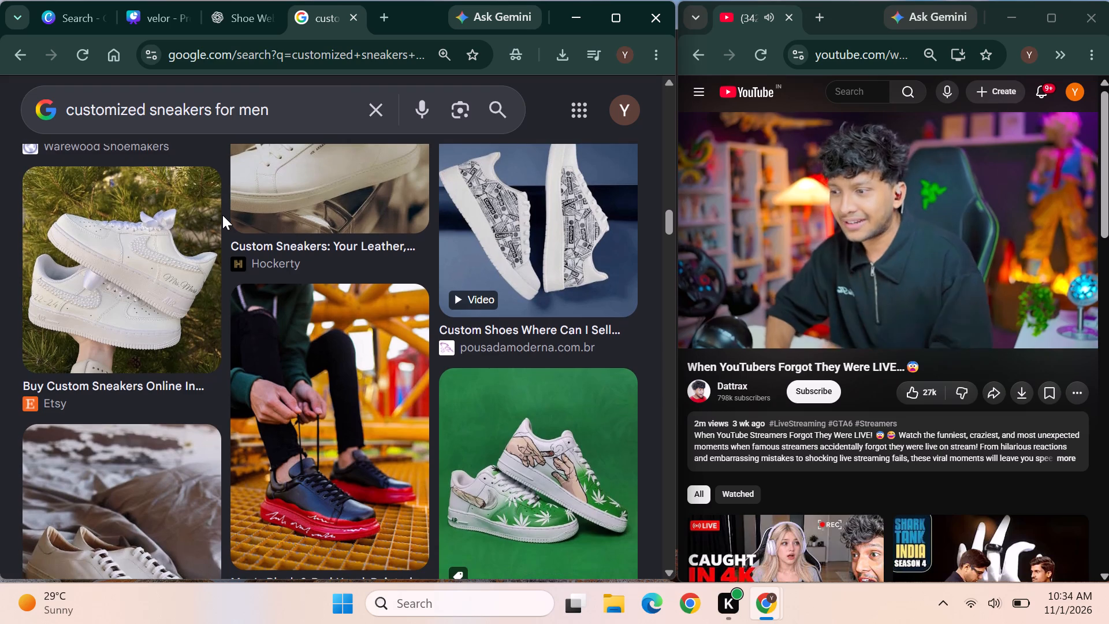
pyautogui.press('Down')
pyautogui.press('Down')
pyautogui.press('Down')
pyautogui.press('Down')
pyautogui.press('Down')
pyautogui.press('Down')
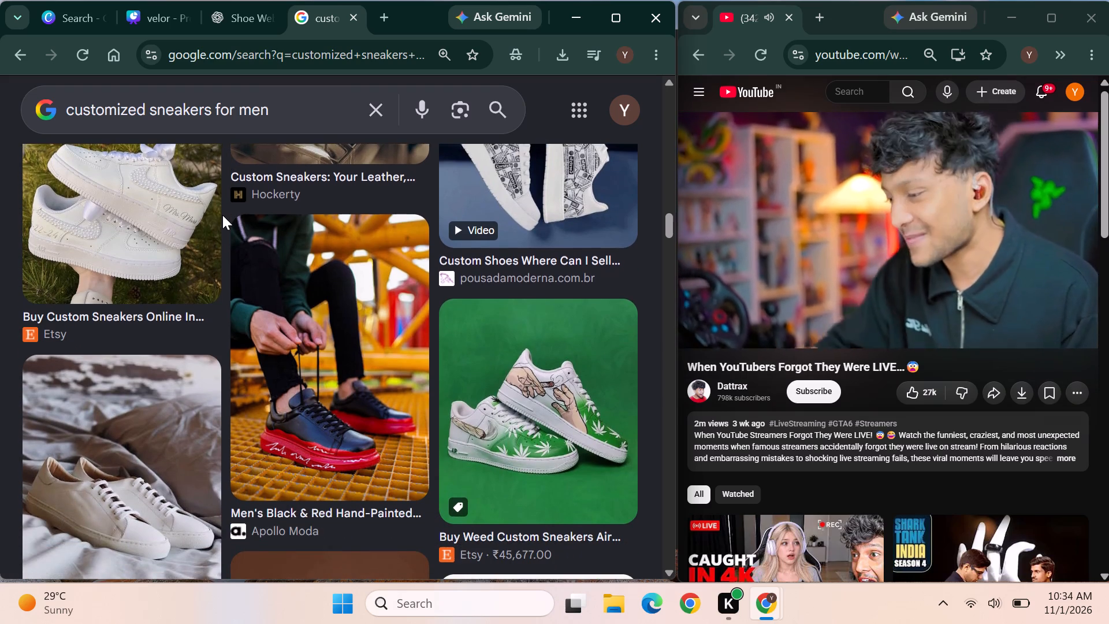
pyautogui.press('Down')
pyautogui.press('Down')
pyautogui.press('Down')
pyautogui.press('Down')
pyautogui.press('Down')
pyautogui.press('Down')
pyautogui.press('Down')
pyautogui.press('Down')
pyautogui.press('Down')
pyautogui.press('Down')
pyautogui.press('Down')
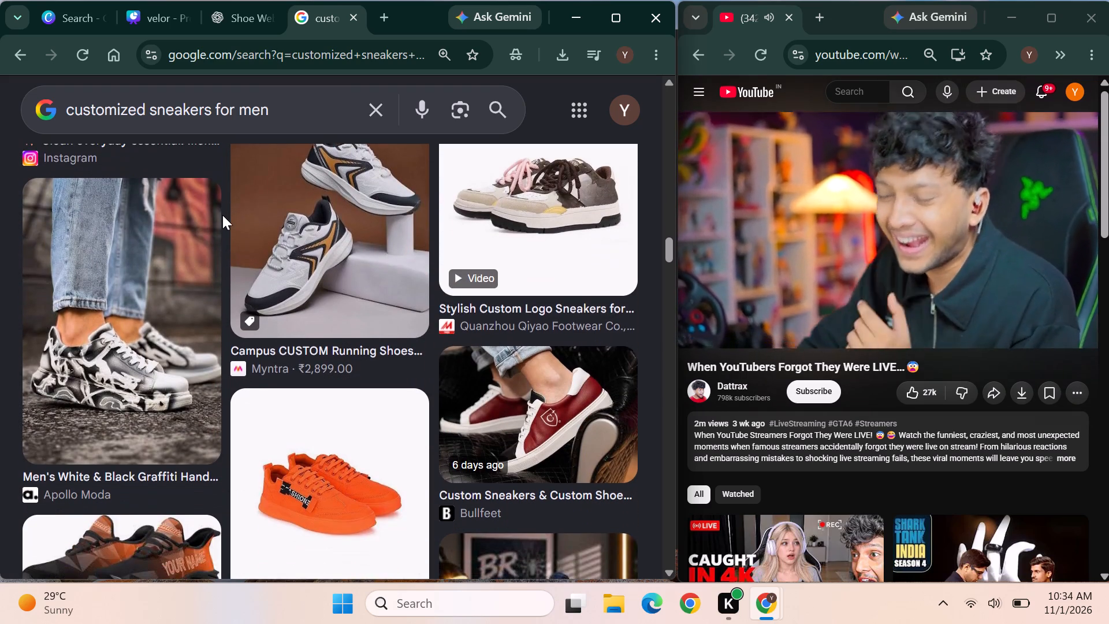
pyautogui.press('Down')
pyautogui.press('Down')
pyautogui.press('Down')
pyautogui.press('Down')
pyautogui.press('Down')
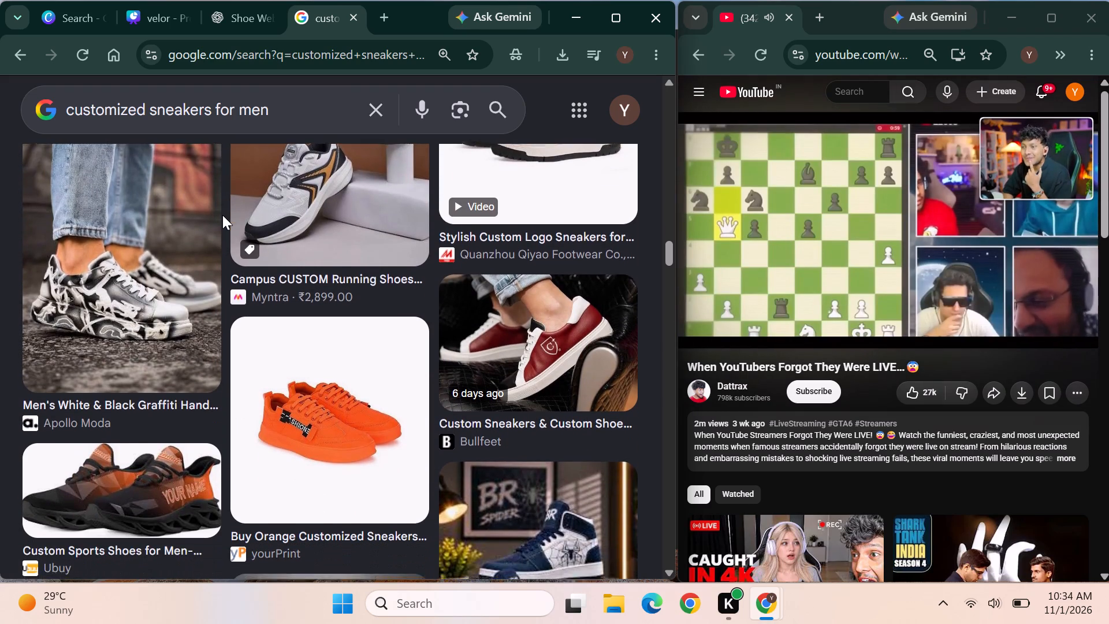
pyautogui.press('Down')
pyautogui.press('Down')
pyautogui.press('Down')
pyautogui.press('Down')
pyautogui.press('Down')
pyautogui.press('Down')
pyautogui.press('Down')
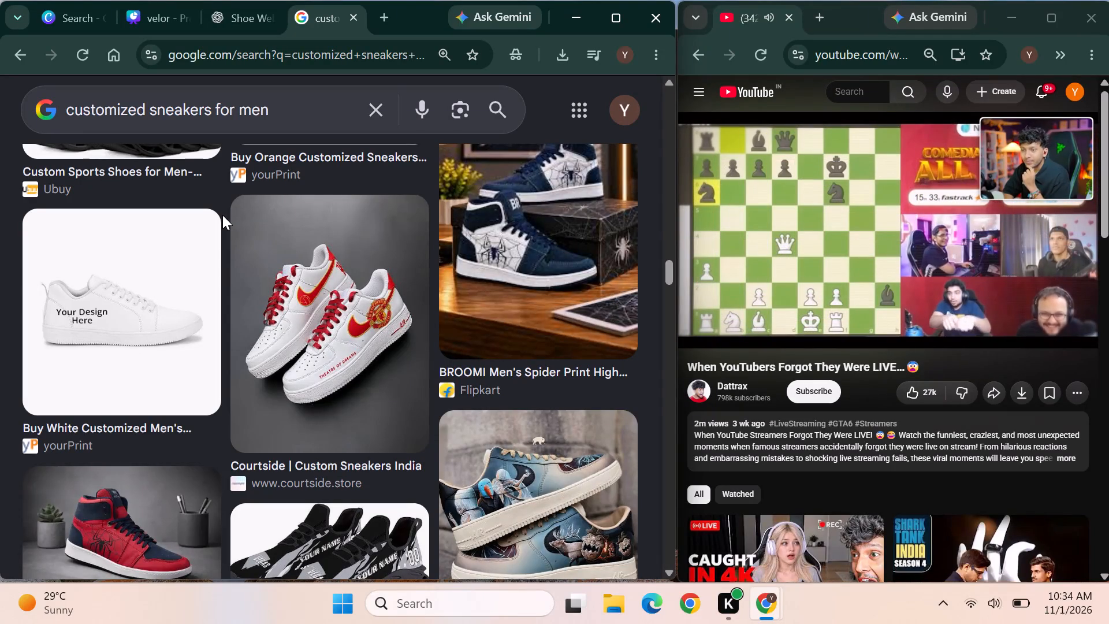
pyautogui.press('Down')
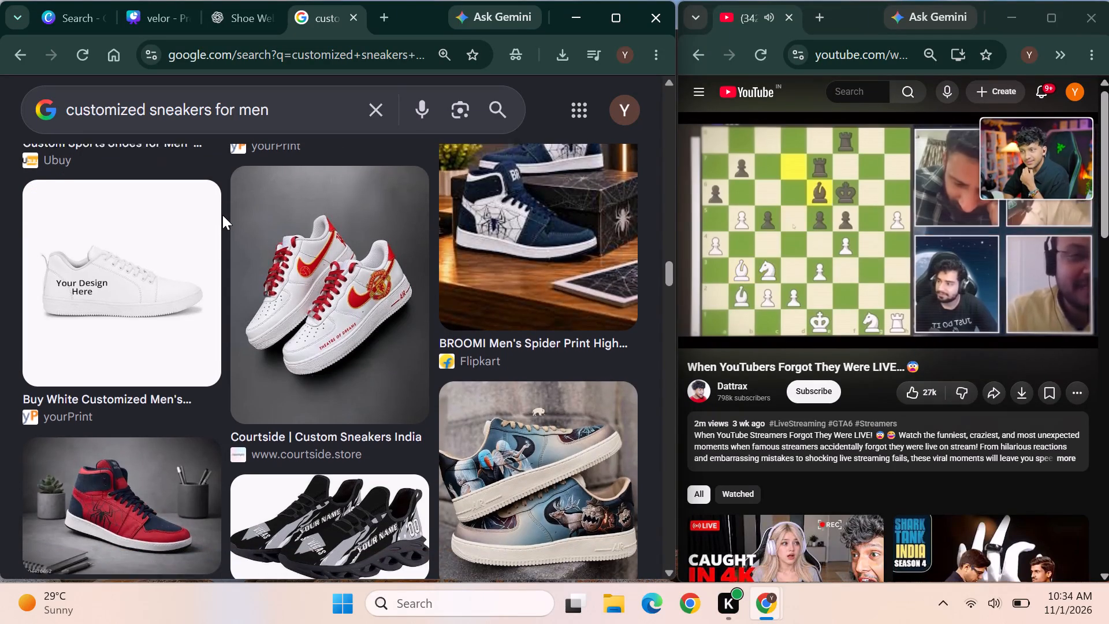
pyautogui.press('Up')
pyautogui.press('Down')
pyautogui.press('Down')
pyautogui.press('Down')
pyautogui.press('Down')
pyautogui.press('Down')
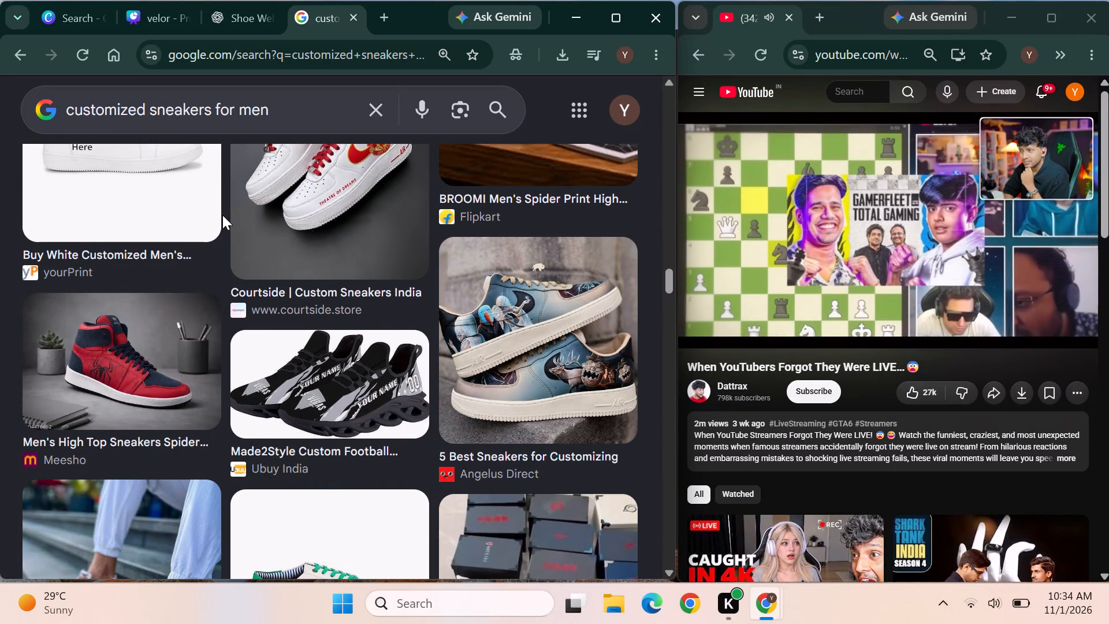
pyautogui.press('Down')
pyautogui.press('Down')
pyautogui.press('Down')
pyautogui.press('Down')
pyautogui.press('Down')
pyautogui.press('Down')
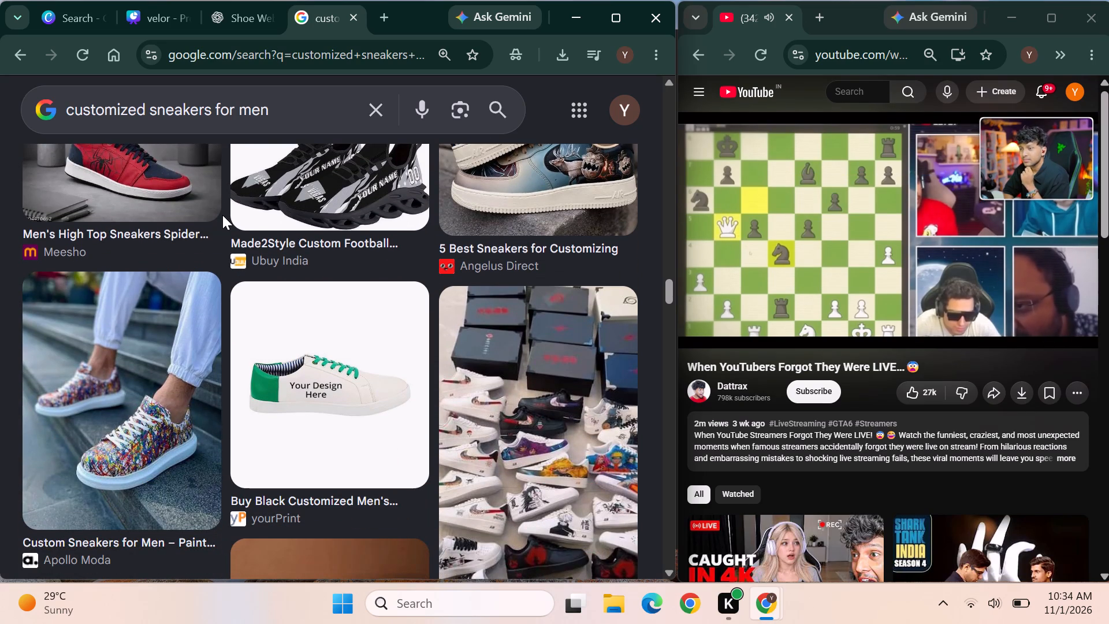
pyautogui.press('Down')
pyautogui.press('Down')
pyautogui.press('Down')
pyautogui.press('Down')
pyautogui.press('Down')
pyautogui.press('Down')
pyautogui.press('Down')
pyautogui.press('Down')
pyautogui.press('Down')
pyautogui.press('Down')
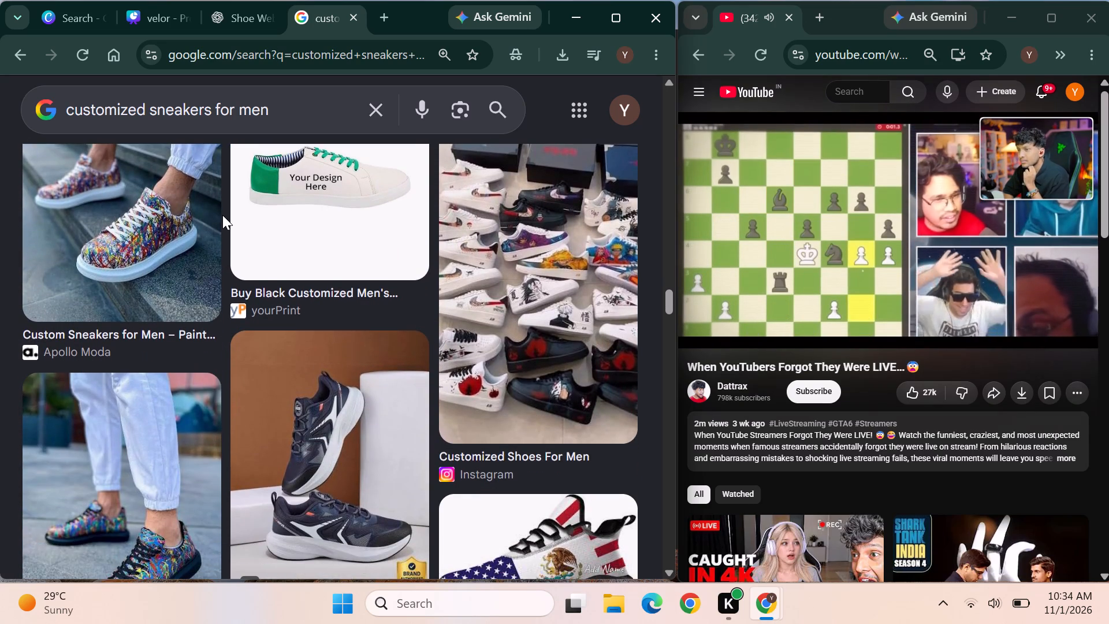
pyautogui.press('Down')
pyautogui.press('Down')
pyautogui.press('Down')
pyautogui.press('Down')
pyautogui.press('Down')
pyautogui.press('Down')
pyautogui.press('Down')
pyautogui.press('Down')
pyautogui.press('Down')
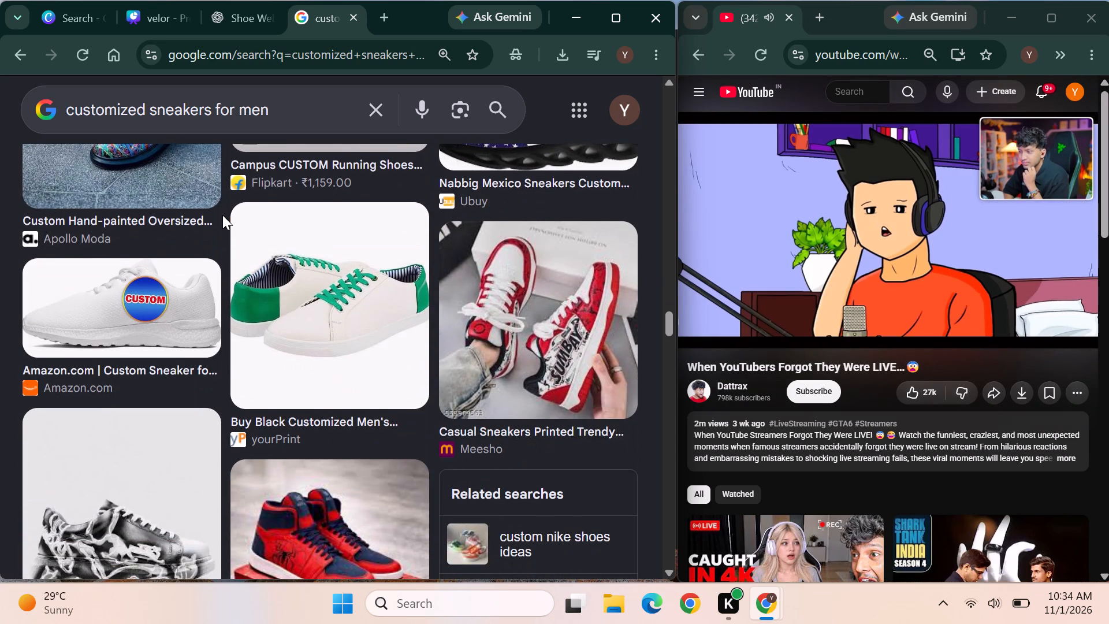
pyautogui.press('Down')
pyautogui.press('Down')
pyautogui.press('Down')
pyautogui.press('Down')
pyautogui.press('Down')
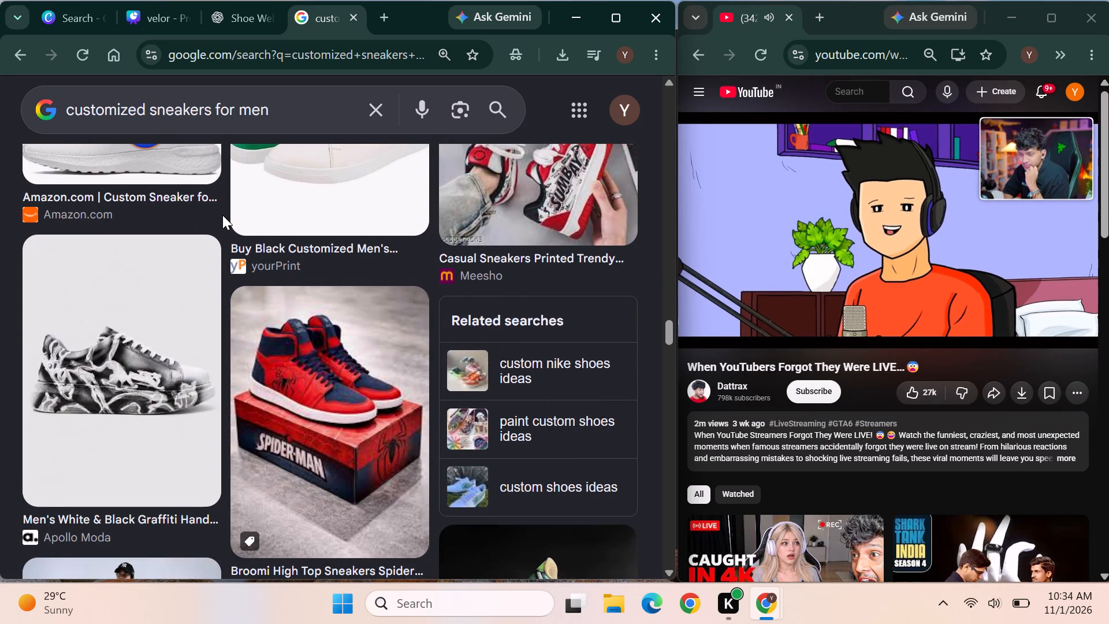
pyautogui.press('Down')
pyautogui.press('Down')
pyautogui.press('Down')
pyautogui.press('Down')
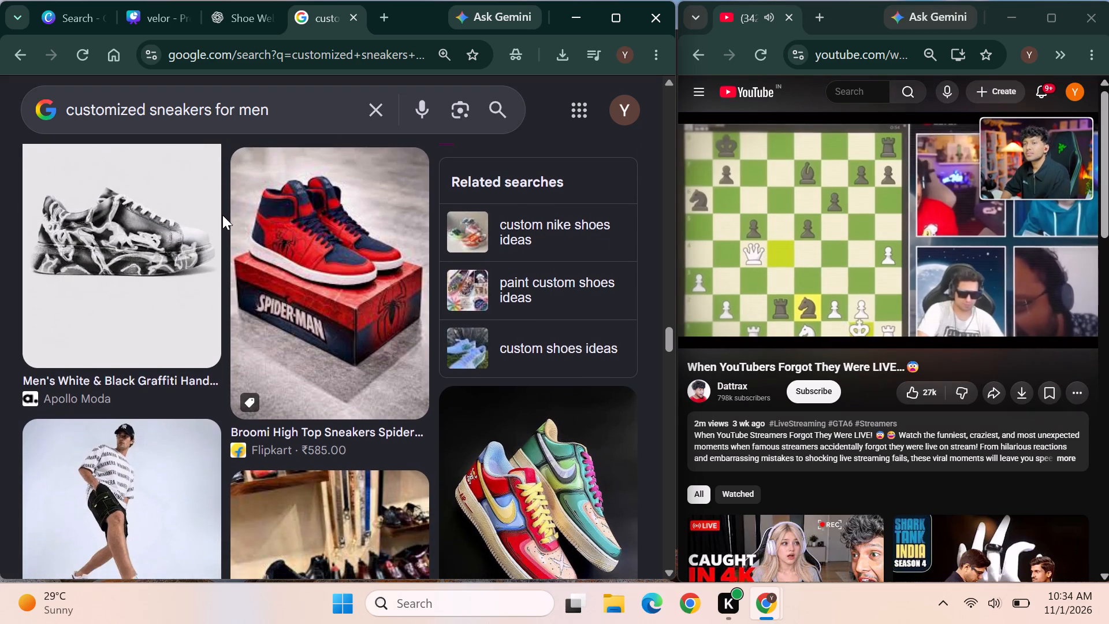
# Look further through the customized men's sneaker image results for another shoe photo that suits the casual product page.
pyautogui.press('Down')
pyautogui.press('Down')
pyautogui.press('Down')
pyautogui.press('Down')
pyautogui.press('Down')
pyautogui.press('Down')
pyautogui.press('Down')
pyautogui.press('Down')
pyautogui.press('Down')
pyautogui.press('Down')
pyautogui.press('Down')
pyautogui.press('Down')
pyautogui.press('Down')
pyautogui.press('Down')
pyautogui.press('Down')
pyautogui.press('Down')
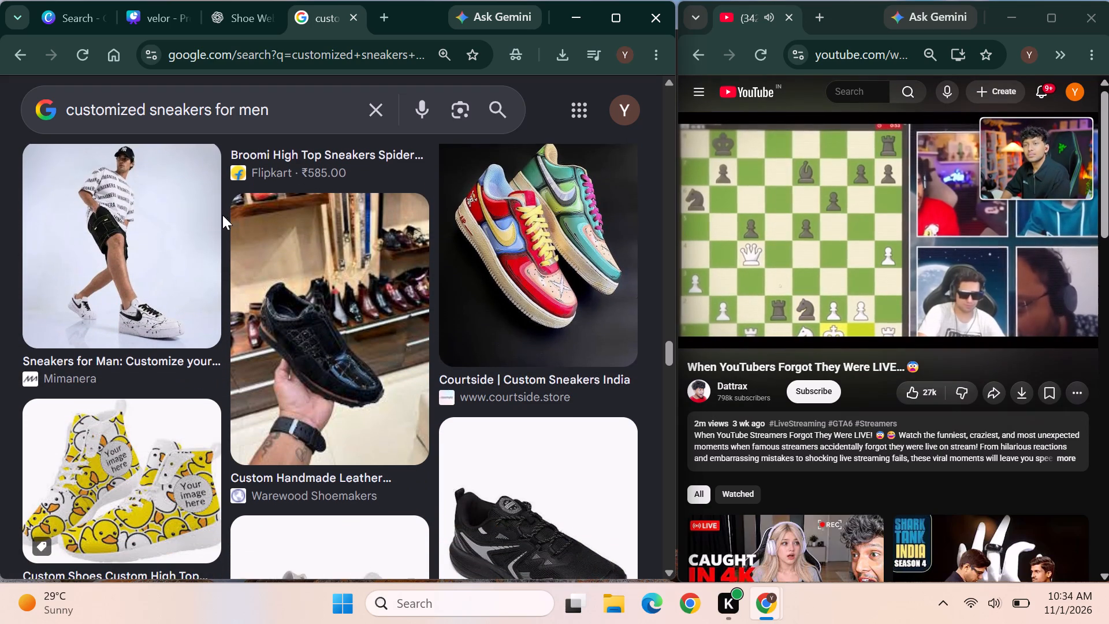
pyautogui.press('Down')
pyautogui.press('Down')
pyautogui.press('Down')
pyautogui.press('Down')
pyautogui.press('Down')
pyautogui.press('Down')
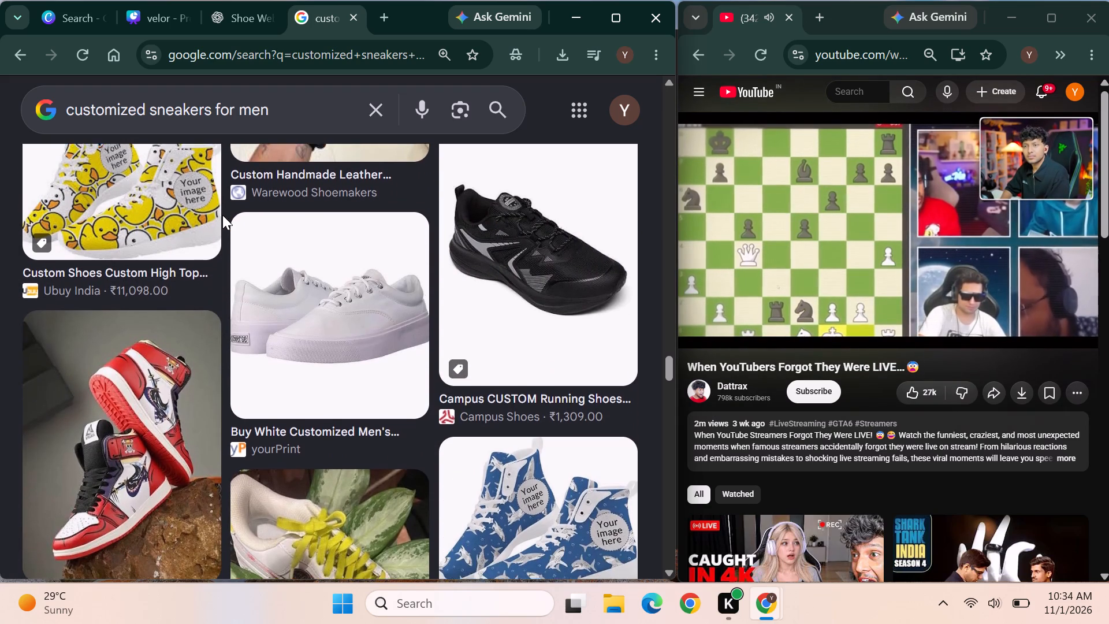
pyautogui.press('Down')
pyautogui.press('Down')
pyautogui.press('Down')
pyautogui.press('Down')
pyautogui.press('Down')
pyautogui.press('Down')
pyautogui.press('Down')
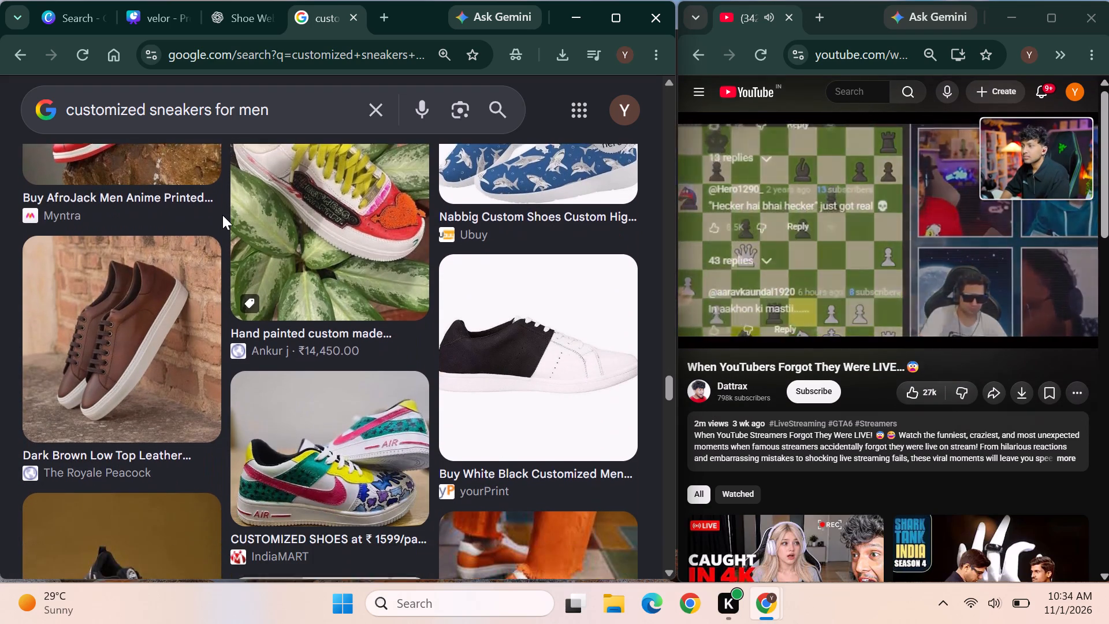
pyautogui.press('Down')
pyautogui.press('Down')
pyautogui.press('Down')
pyautogui.press('Down')
pyautogui.press('Down')
pyautogui.press('Down')
pyautogui.press('Down')
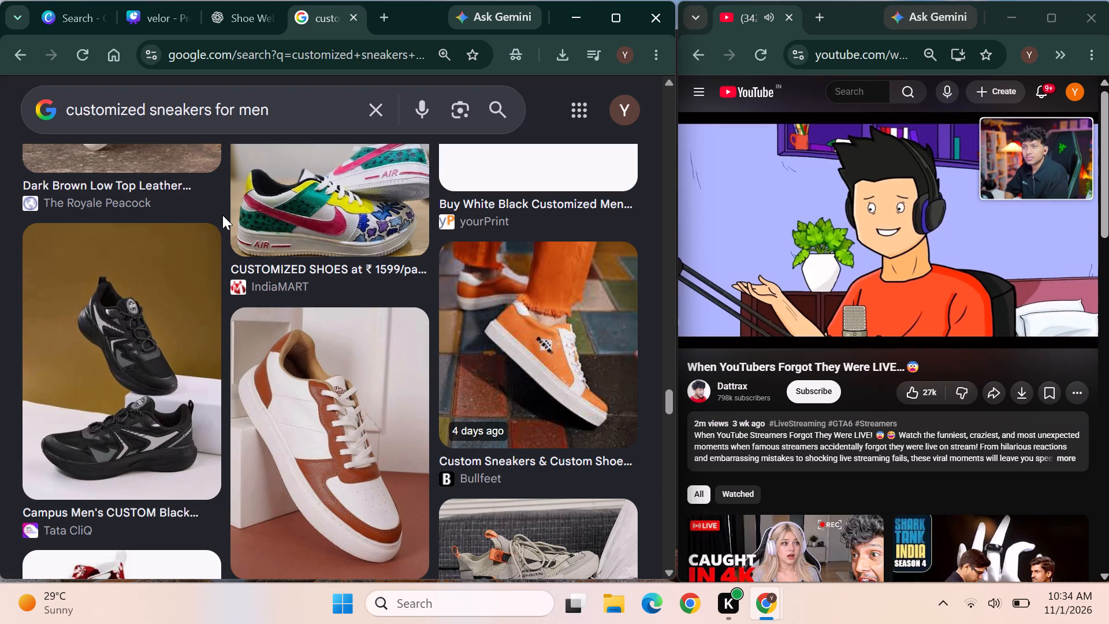
pyautogui.press('Down')
pyautogui.press('Down')
pyautogui.press('Down')
pyautogui.press('Down')
pyautogui.press('Down')
pyautogui.press('Down')
pyautogui.press('Down')
pyautogui.press('Down')
pyautogui.press('Down')
pyautogui.press('Down')
pyautogui.press('Down')
pyautogui.press('Down')
pyautogui.press('Down')
pyautogui.press('Down')
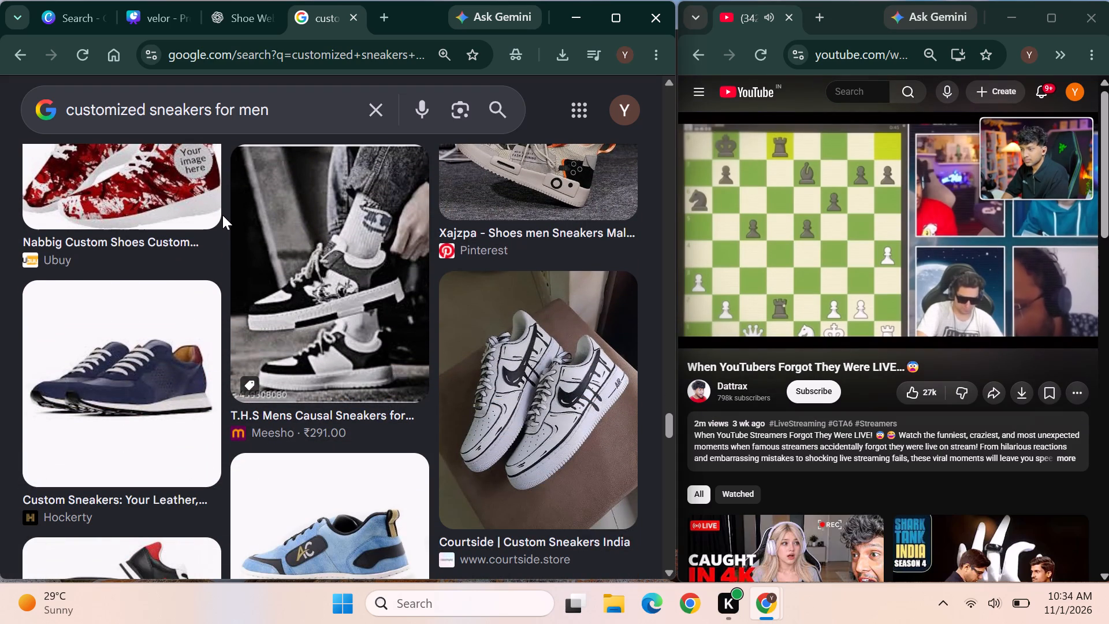
pyautogui.press('Down')
pyautogui.press('Down')
pyautogui.press('Down')
pyautogui.press('Down')
pyautogui.press('Down')
pyautogui.press('Down')
pyautogui.press('Down')
pyautogui.press('Down')
pyautogui.press('Down')
pyautogui.press('Down')
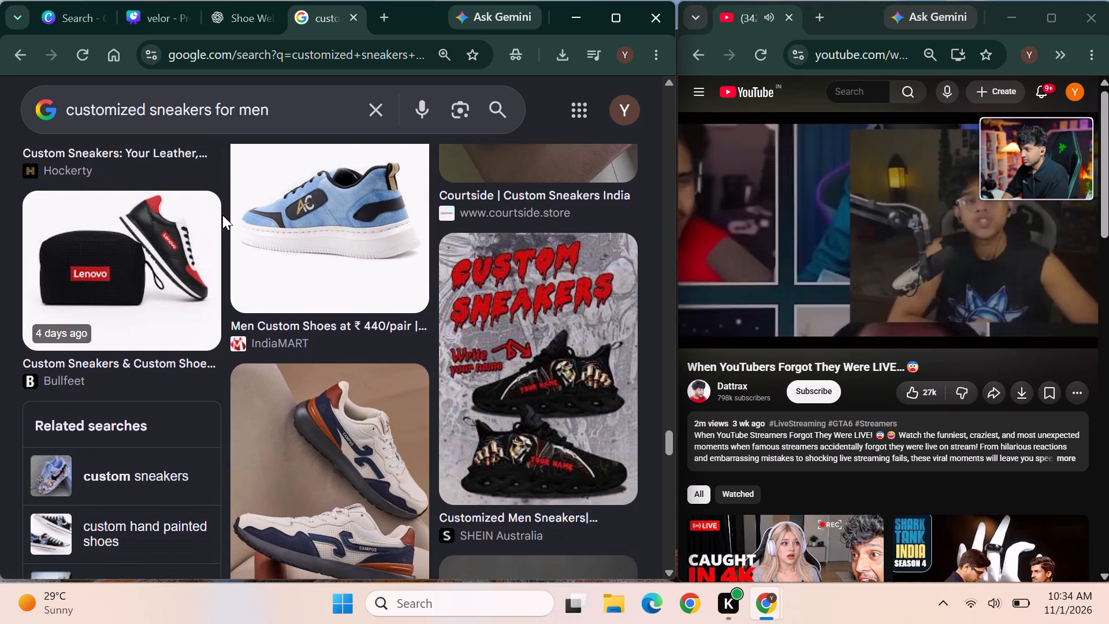
pyautogui.press('Down')
pyautogui.press('Down')
pyautogui.press('Down')
pyautogui.press('Down')
pyautogui.press('Down')
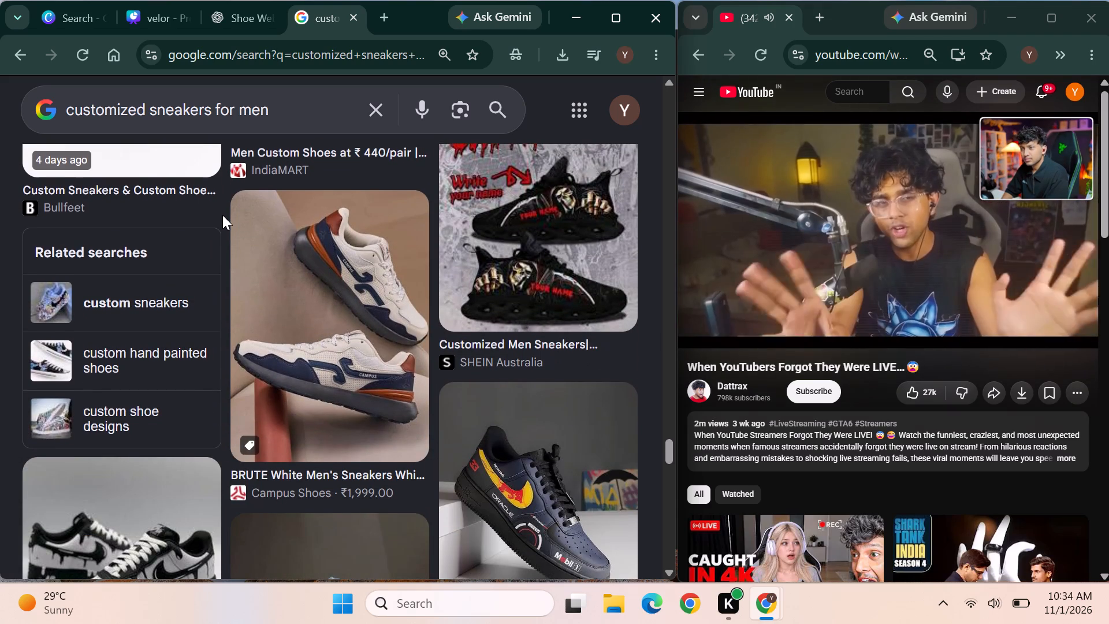
pyautogui.press('Down')
pyautogui.press('Down')
pyautogui.press('Down')
pyautogui.press('Down')
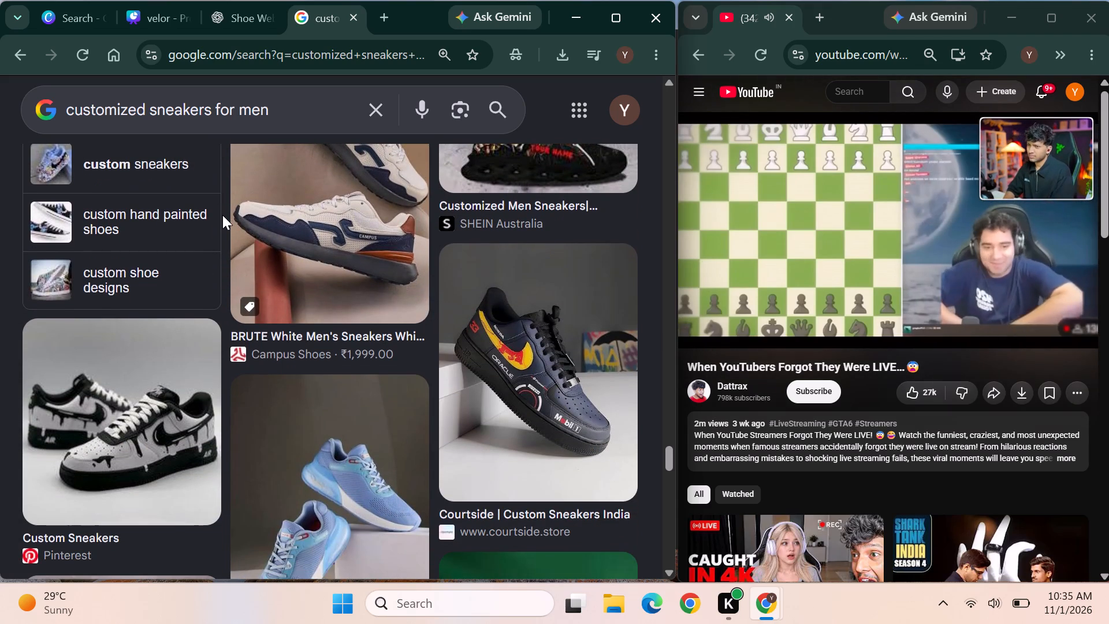
pyautogui.press('Down')
pyautogui.press('Down')
pyautogui.press('Down')
pyautogui.press('Down')
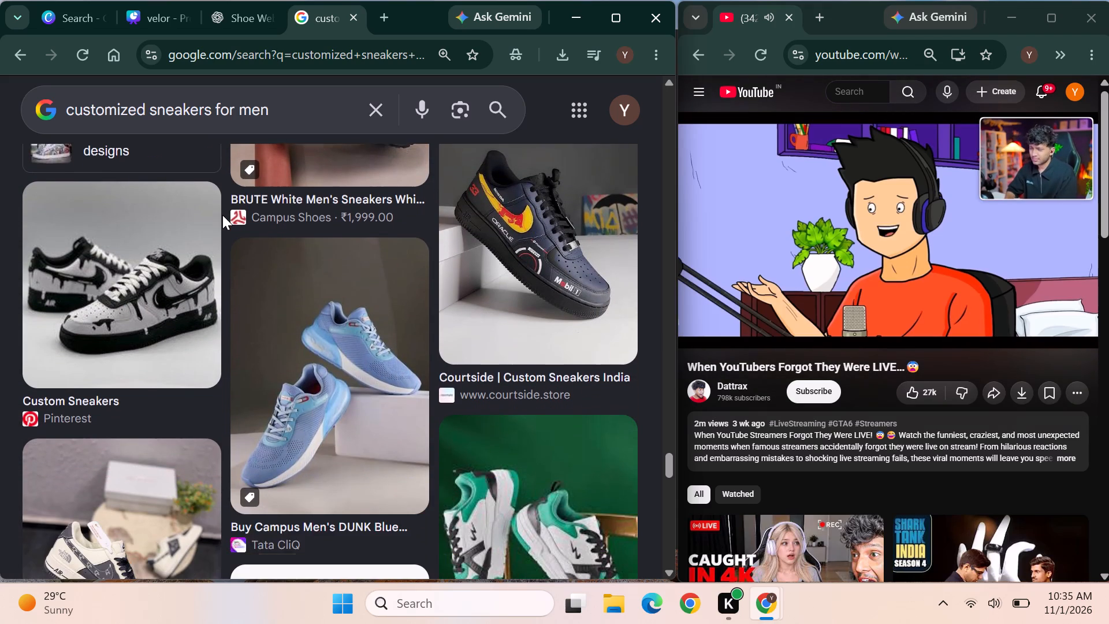
pyautogui.press('Down')
pyautogui.press('Down')
pyautogui.press('Down')
pyautogui.press('Down')
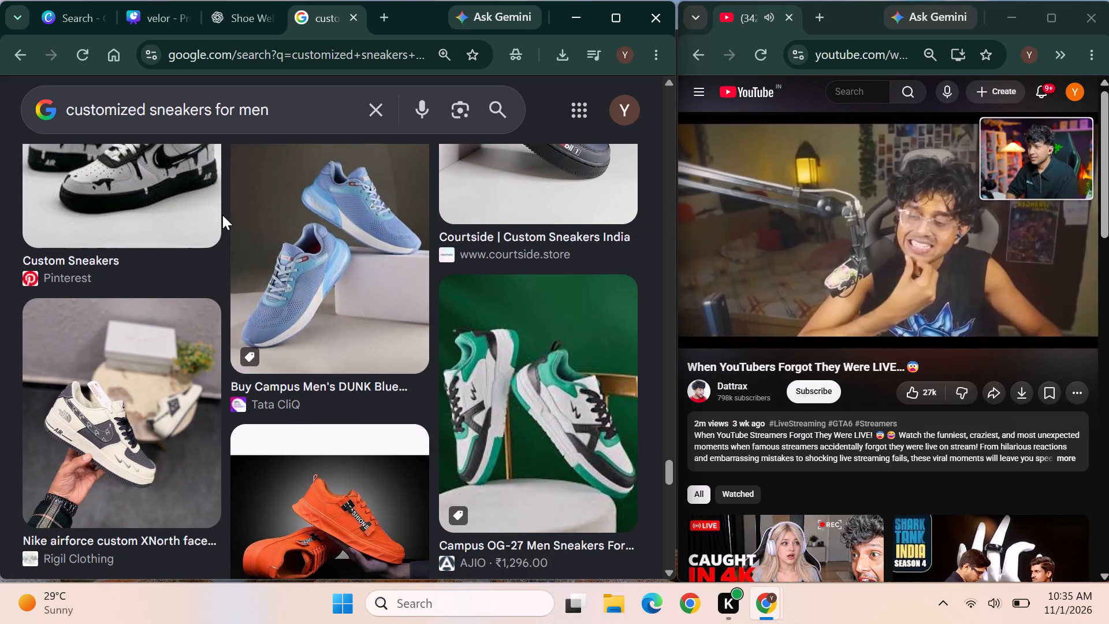
pyautogui.press('Down')
pyautogui.press('Down')
pyautogui.press('Down')
pyautogui.press('Down')
pyautogui.press('Down')
pyautogui.press('Down')
pyautogui.press('Down')
pyautogui.press('Down')
pyautogui.press('Down')
pyautogui.press('Down')
pyautogui.press('Down')
pyautogui.press('Down')
pyautogui.press('Down')
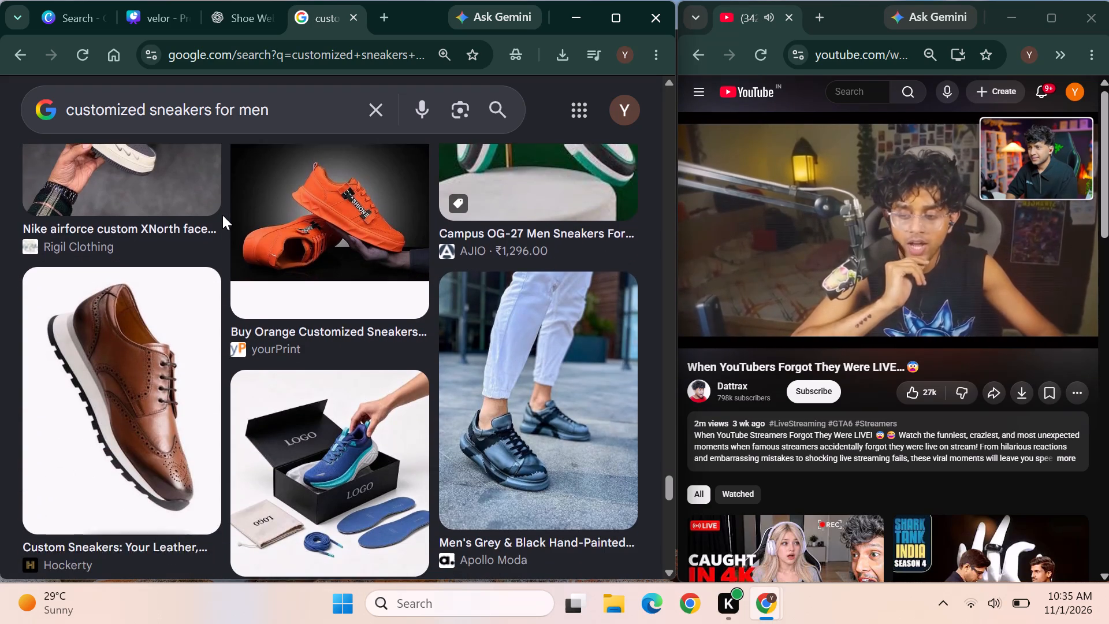
pyautogui.press('Down')
pyautogui.press('Down')
pyautogui.press('Down')
pyautogui.press('Down')
pyautogui.press('Down')
pyautogui.press('Down')
pyautogui.press('Down')
pyautogui.press('Down')
pyautogui.press('Down')
pyautogui.press('Down')
pyautogui.press('Down')
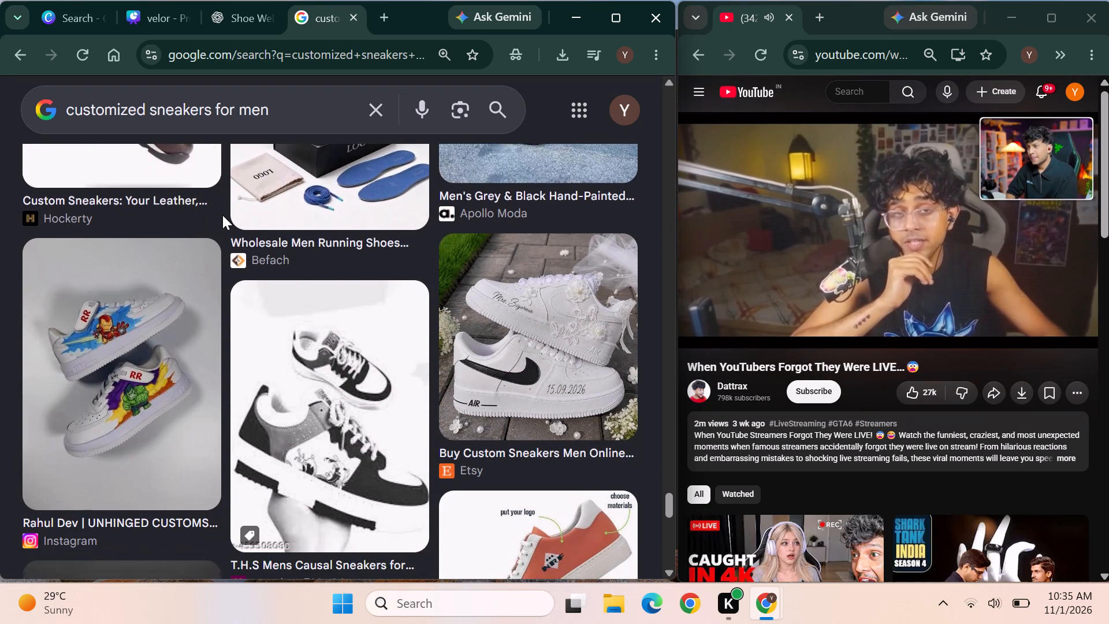
pyautogui.press('Up')
pyautogui.press('Down')
pyautogui.press('Down')
pyautogui.press('Down')
pyautogui.press('Down')
pyautogui.press('Down')
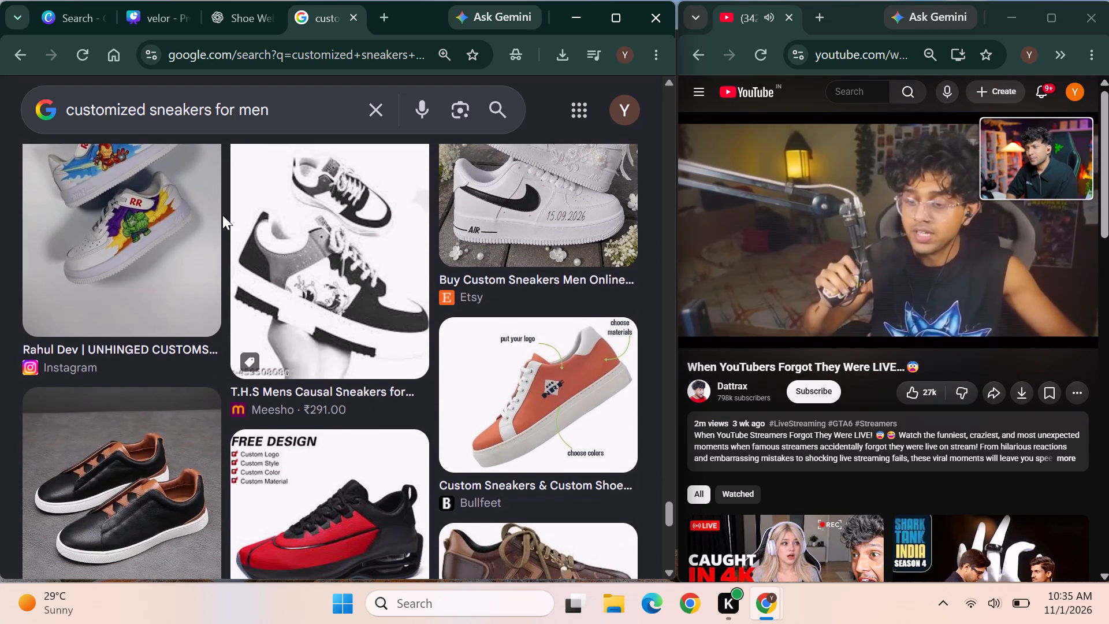
pyautogui.press('Down')
pyautogui.press('Down')
pyautogui.press('Down')
pyautogui.press('Down')
pyautogui.press('Down')
pyautogui.press('Down')
pyautogui.press('Down')
pyautogui.press('Down')
pyautogui.press('Down')
pyautogui.press('Down')
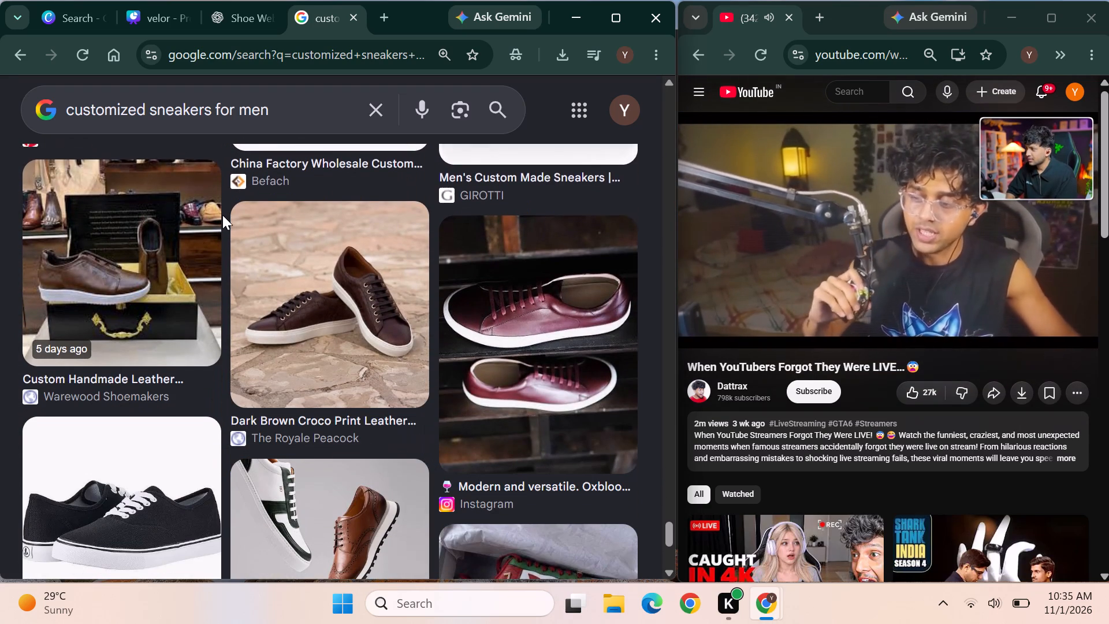
pyautogui.press('Down')
pyautogui.press('Down')
pyautogui.press('Down')
pyautogui.press('Down')
pyautogui.press('Down')
pyautogui.press('Down')
pyautogui.press('Down')
pyautogui.press('Down')
pyautogui.press('Down')
pyautogui.press('Down')
pyautogui.press('Down')
pyautogui.press('Down')
pyautogui.press('Down')
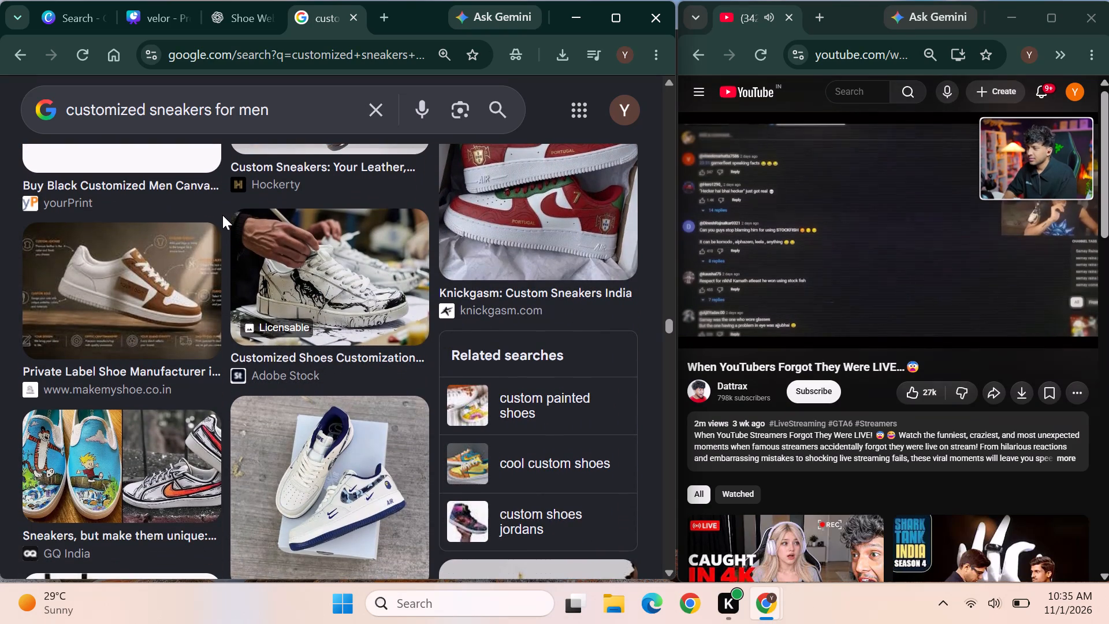
pyautogui.press('Down')
pyautogui.press('Down')
pyautogui.press('Down')
pyautogui.press('Down')
pyautogui.press('Down')
pyautogui.press('Down')
pyautogui.press('Down')
pyautogui.press('Down')
pyautogui.press('Down')
pyautogui.press('Down')
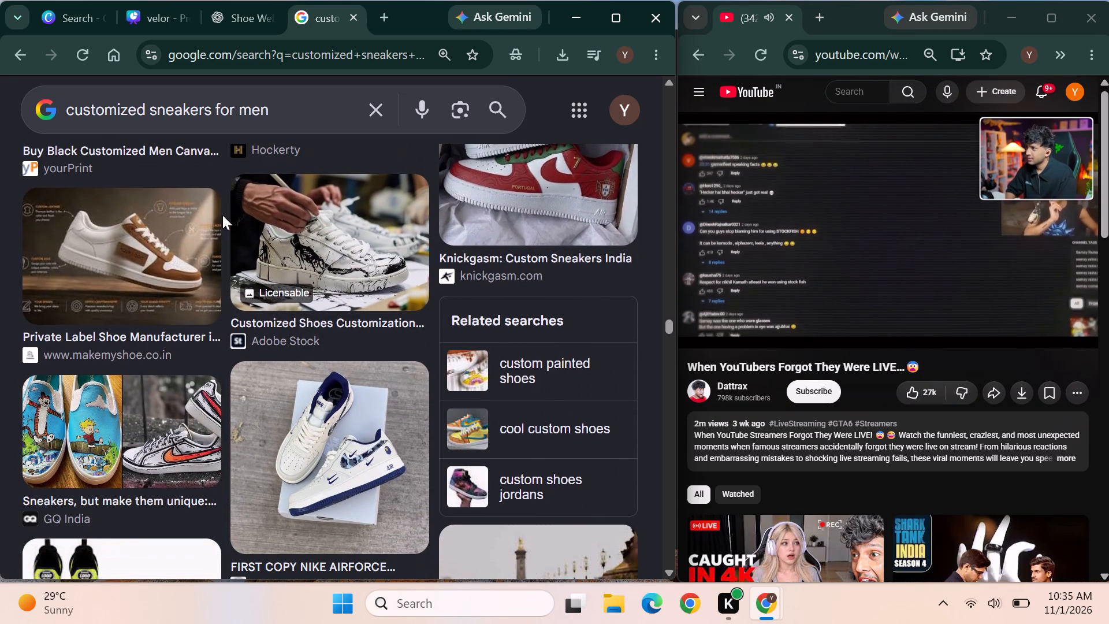
pyautogui.press('Down')
pyautogui.press('Down')
pyautogui.press('Down')
pyautogui.press('Down')
pyautogui.press('Down')
pyautogui.press('Down')
pyautogui.press('Down')
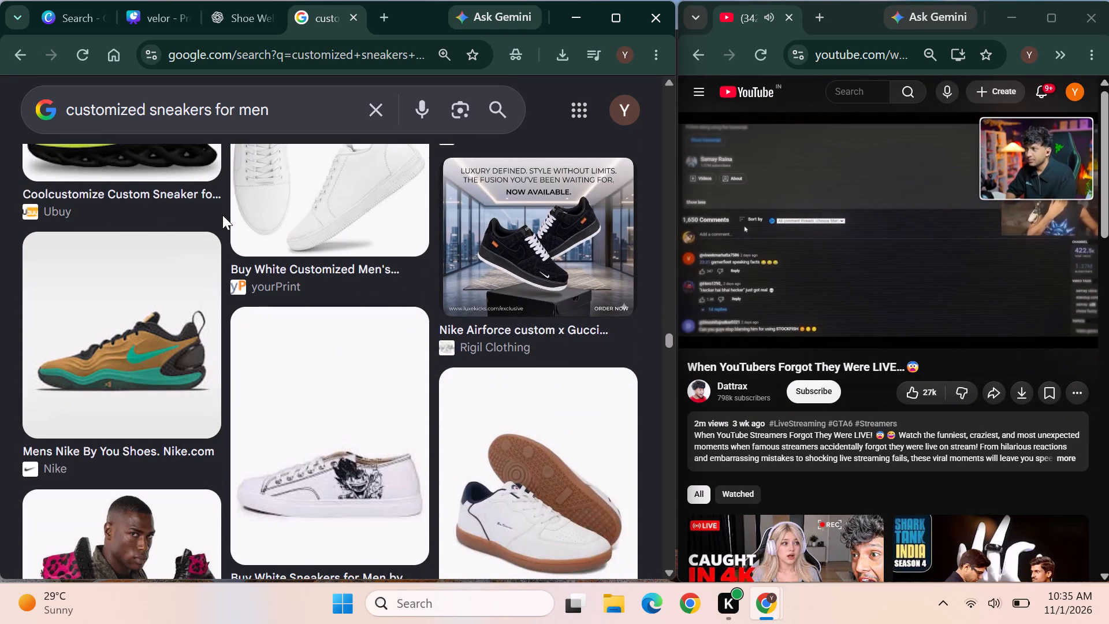
# Browse further down the customized men's sneaker image results for another shoe photo for the casual product page.
pyautogui.press('Down')
pyautogui.press('Down')
pyautogui.press('Down')
pyautogui.press('Down')
pyautogui.press('Down')
pyautogui.press('Up')
pyautogui.press('Down')
pyautogui.press('Down')
pyautogui.press('Down')
pyautogui.press('Down')
pyautogui.press('Down')
pyautogui.press('Down')
pyautogui.press('Down')
pyautogui.press('Down')
pyautogui.press('Down')
pyautogui.press('Down')
pyautogui.press('Down')
pyautogui.press('Down')
pyautogui.press('Down')
pyautogui.press('Down')
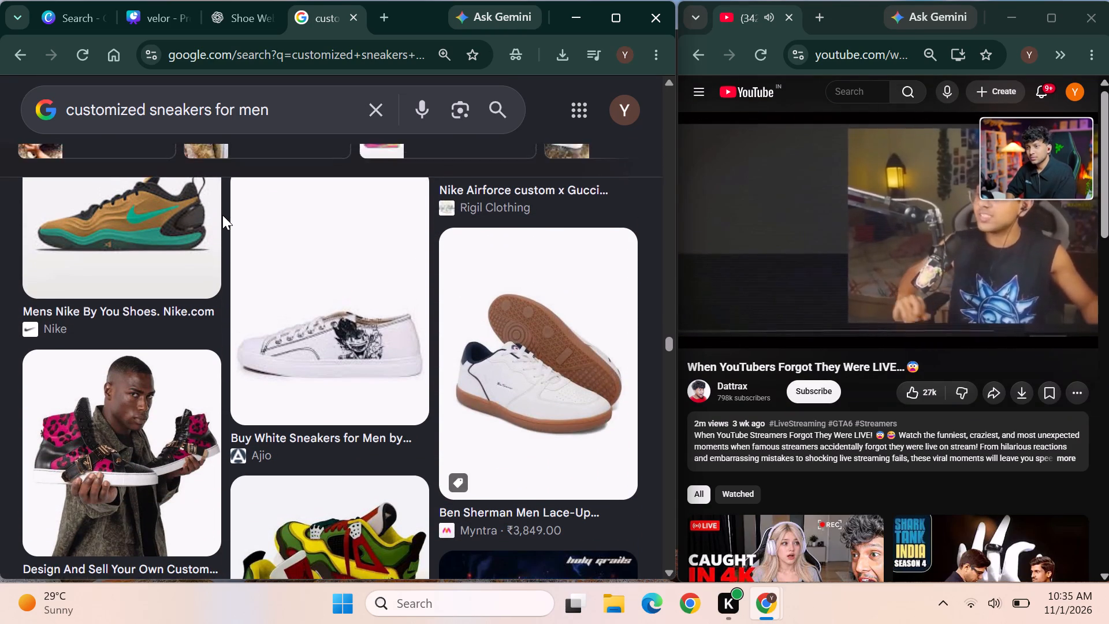
pyautogui.press('Down')
pyautogui.press('Down')
pyautogui.press('Down')
pyautogui.press('Down')
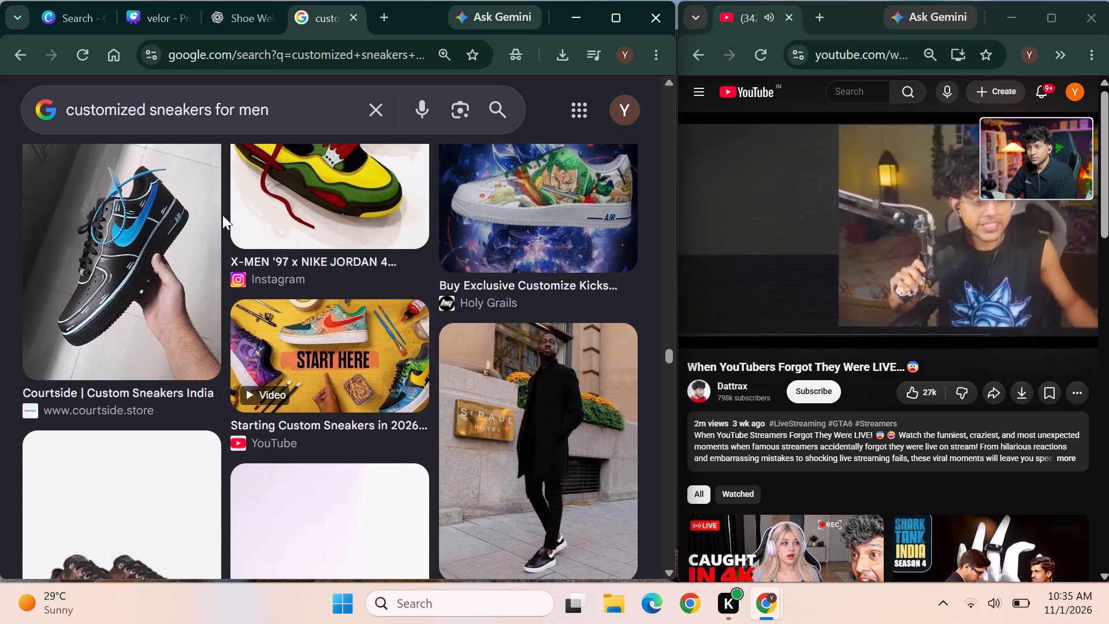
# Go back up through the customized men's sneaker image results, re-examining the earlier photos for one that suits the casual product page.
pyautogui.press('Up')
pyautogui.press('Up')
pyautogui.press('Up')
pyautogui.press('Up')
pyautogui.press('Up')
pyautogui.press('Up')
pyautogui.press('Up')
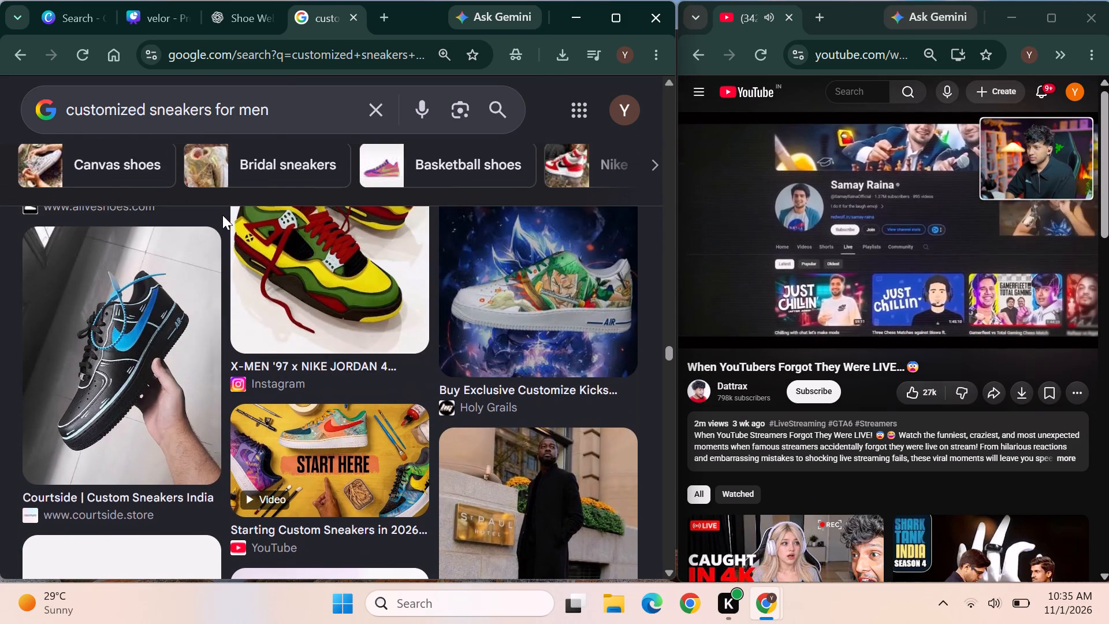
pyautogui.press('Up')
pyautogui.press('Up')
pyautogui.press('Up')
pyautogui.press('Up')
pyautogui.press('Up')
pyautogui.press('Up')
pyautogui.press('Up')
pyautogui.press('Up')
pyautogui.press('Up')
pyautogui.press('Up')
pyautogui.press('Up')
pyautogui.press('Up')
pyautogui.press('Up')
pyautogui.press('Up')
pyautogui.press('Up')
pyautogui.press('Up')
pyautogui.press('Up')
pyautogui.press('Up')
pyautogui.press('Up')
pyautogui.press('Up')
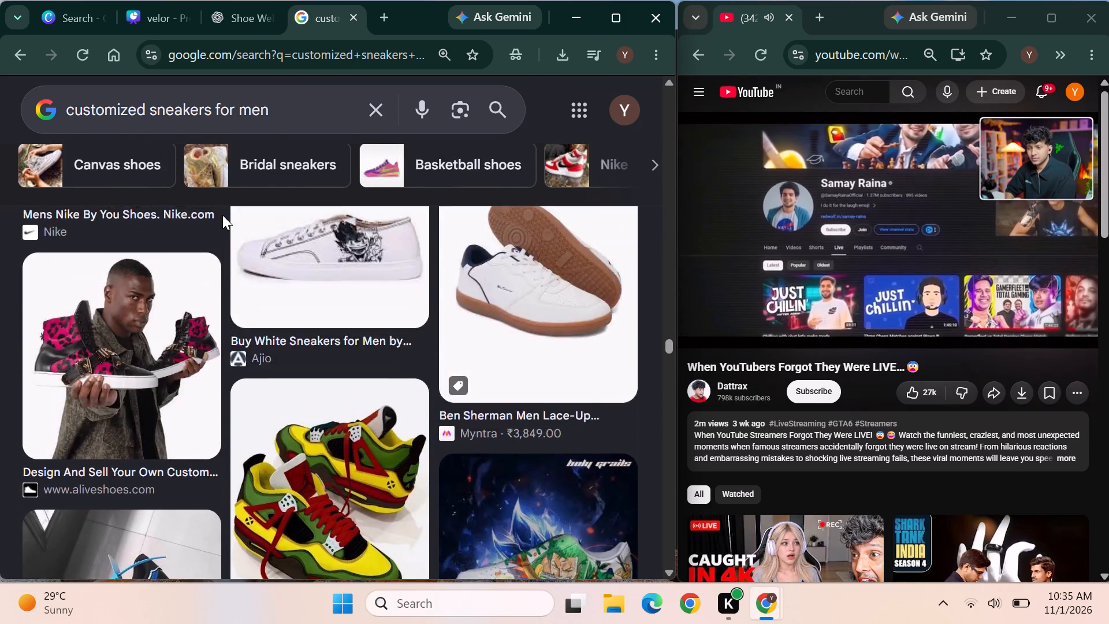
pyautogui.press('Up')
pyautogui.press('Up')
pyautogui.press('Up')
pyautogui.press('Up')
pyautogui.press('Up')
pyautogui.press('Up')
pyautogui.press('Up')
pyautogui.press('Up')
pyautogui.press('Up')
pyautogui.press('Up')
pyautogui.press('Up')
pyautogui.press('Up')
pyautogui.press('Up')
pyautogui.press('Up')
pyautogui.press('Up')
pyautogui.press('Up')
pyautogui.press('Up')
pyautogui.press('Up')
pyautogui.press('Up')
pyautogui.press('Up')
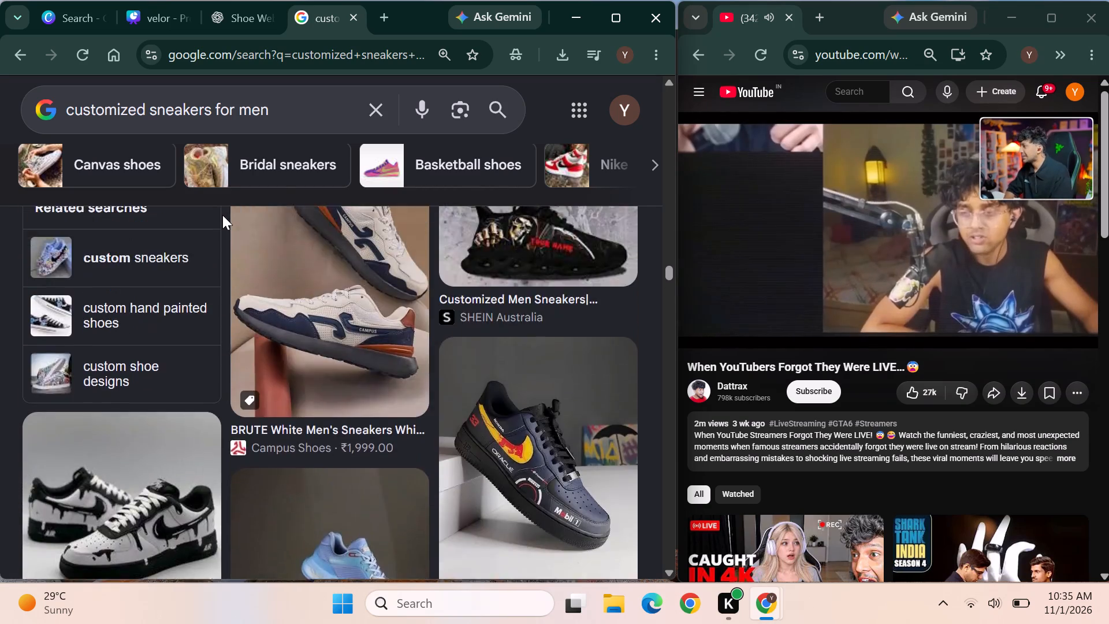
pyautogui.press('Up')
pyautogui.press('Up')
pyautogui.press('Up')
pyautogui.press('Up')
pyautogui.press('Up')
pyautogui.press('Up')
pyautogui.press('Up')
pyautogui.press('Up')
pyautogui.press('Up')
pyautogui.press('Up')
pyautogui.press('Up')
pyautogui.press('Up')
pyautogui.press('Up')
pyautogui.press('Up')
pyautogui.press('Up')
pyautogui.press('Up')
pyautogui.press('Up')
pyautogui.press('Up')
pyautogui.press('Up')
pyautogui.press('Up')
pyautogui.press('Up')
pyautogui.press('Up')
pyautogui.press('Up')
pyautogui.press('Up')
pyautogui.press('Up')
pyautogui.press('Up')
pyautogui.press('Up')
pyautogui.press('Up')
pyautogui.press('Up')
pyautogui.press('Up')
pyautogui.press('Up')
pyautogui.press('Up')
pyautogui.press('Up')
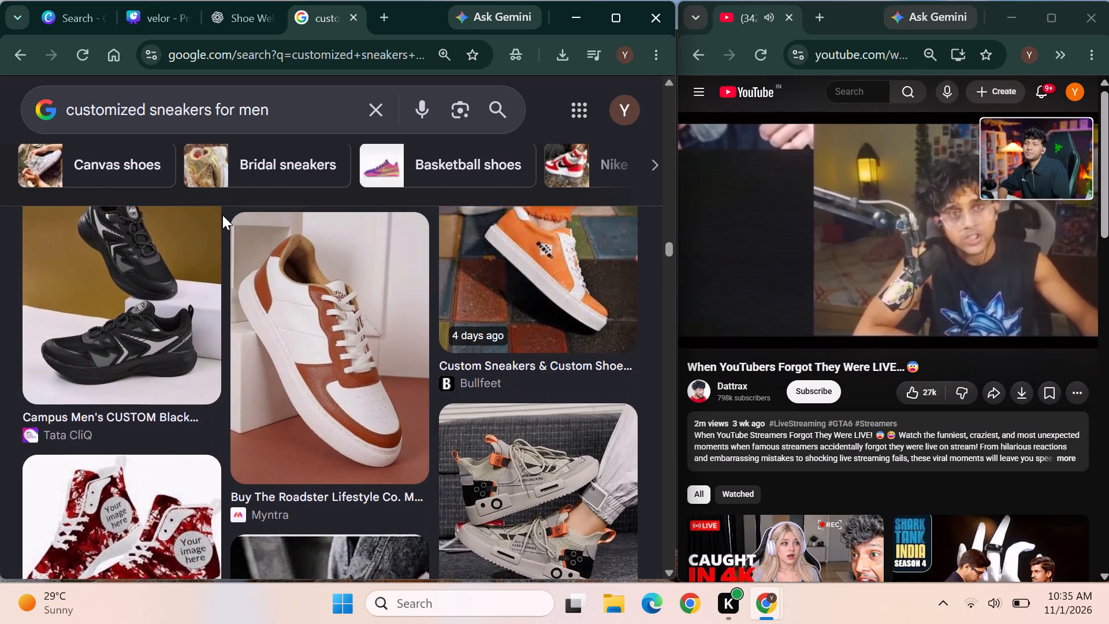
pyautogui.press('Up')
pyautogui.press('Up')
pyautogui.press('Up')
pyautogui.press('Up')
pyautogui.press('Up')
pyautogui.press('Up')
pyautogui.press('Up')
pyautogui.press('Up')
pyautogui.press('Up')
pyautogui.press('Up')
pyautogui.press('Up')
pyautogui.press('Up')
pyautogui.press('Up')
pyautogui.press('Up')
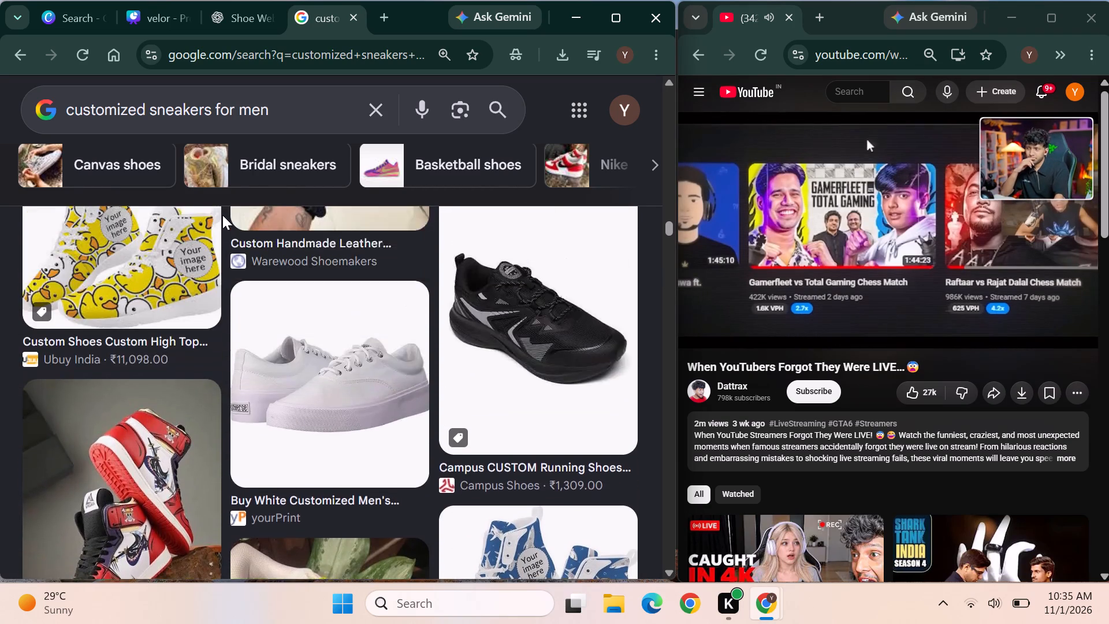
pyautogui.press('Up')
pyautogui.press('Up')
pyautogui.press('Up')
pyautogui.press('Up')
pyautogui.press('Up')
pyautogui.press('Up')
pyautogui.press('Up')
pyautogui.press('Up')
pyautogui.press('Up')
pyautogui.press('Up')
pyautogui.press('Up')
pyautogui.press('Up')
pyautogui.press('Up')
pyautogui.press('Up')
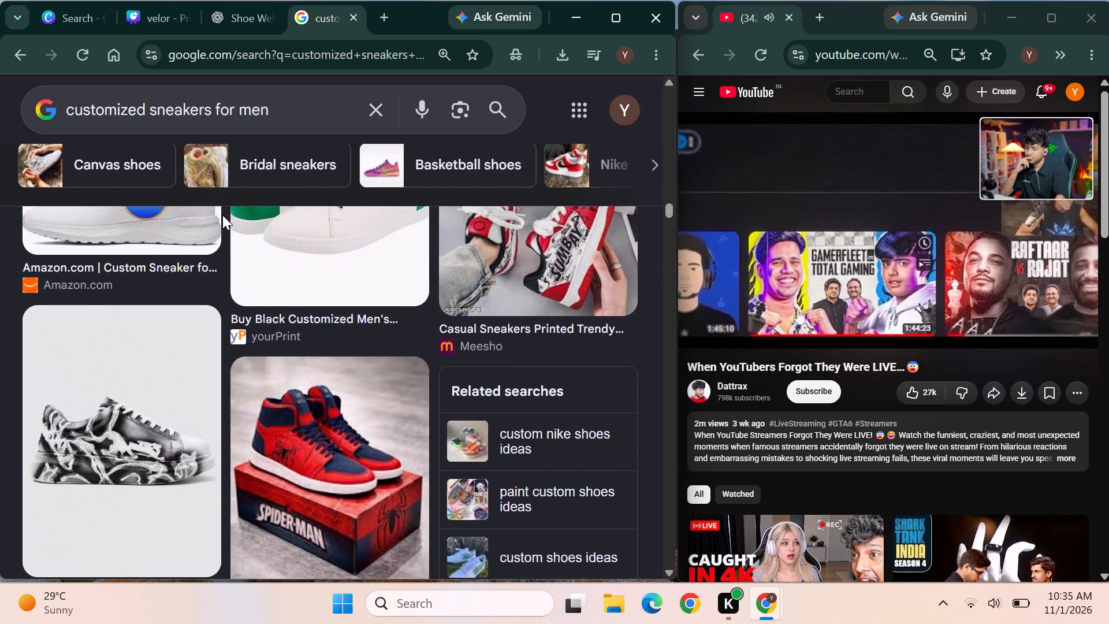
pyautogui.press('Up')
pyautogui.press('Up')
pyautogui.press('Up')
pyautogui.press('Up')
pyautogui.press('Up')
pyautogui.press('Up')
pyautogui.press('Up')
pyautogui.press('Up')
pyautogui.press('Up')
pyautogui.press('Up')
pyautogui.press('Up')
pyautogui.press('Up')
pyautogui.press('Up')
pyautogui.press('Up')
pyautogui.press('Up')
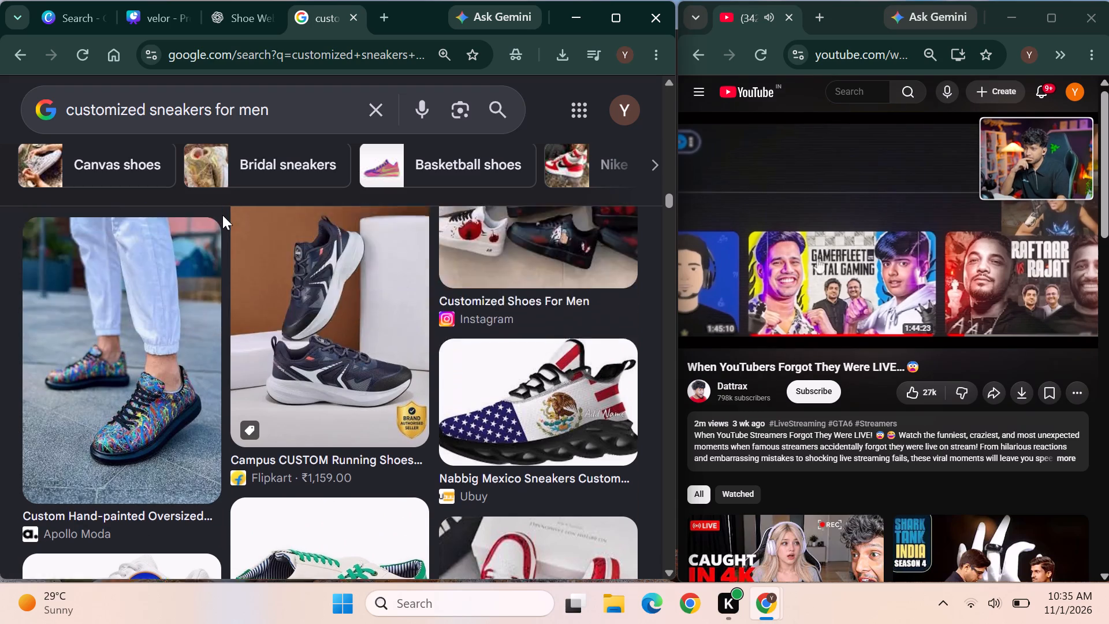
pyautogui.press('Up')
pyautogui.press('Up')
pyautogui.press('Up')
pyautogui.press('Up')
pyautogui.press('Up')
pyautogui.press('Up')
pyautogui.press('Up')
pyautogui.press('Up')
pyautogui.press('Up')
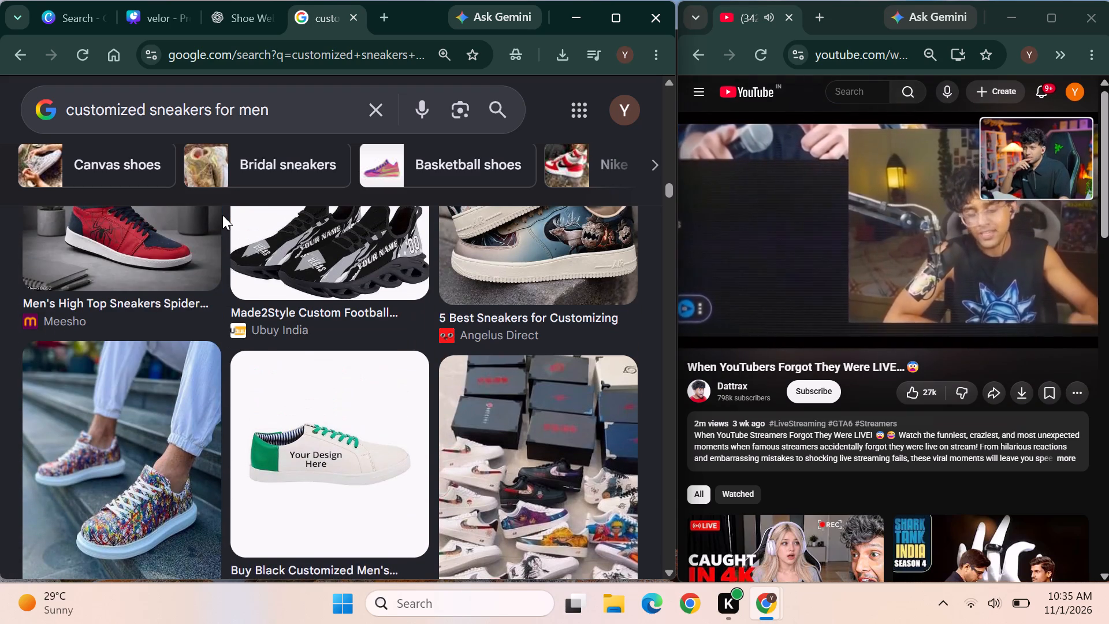
# Continue back up through the customized men's sneaker image results, re-examining the photos for one that suits the casual product page.
pyautogui.press('Up')
pyautogui.press('Up')
pyautogui.press('Up')
pyautogui.press('Up')
pyautogui.press('Up')
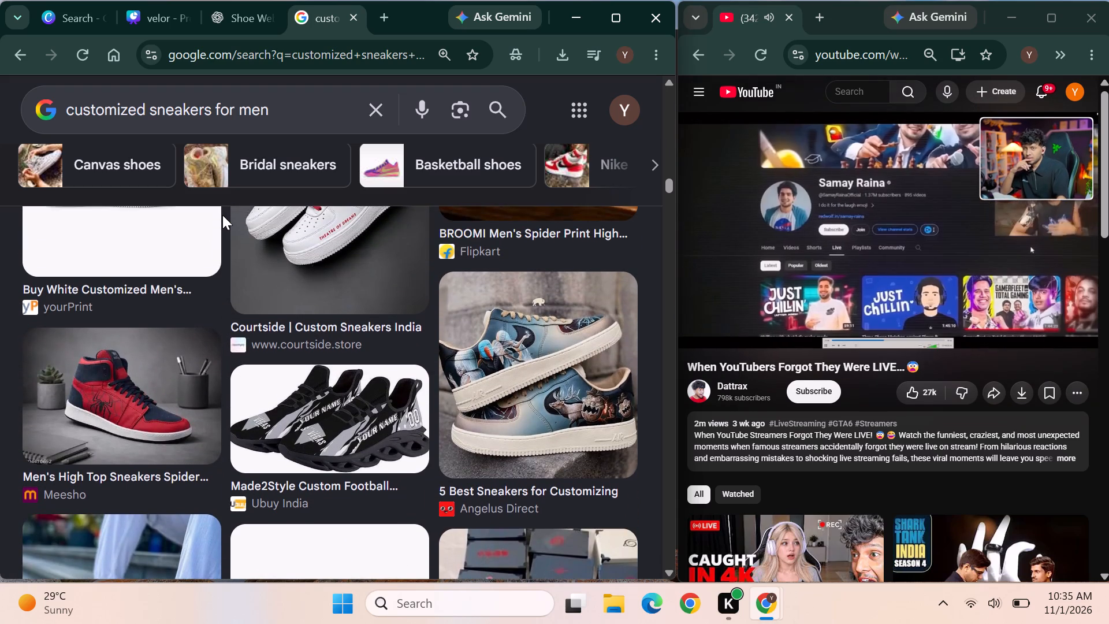
pyautogui.press('Up')
pyautogui.press('Up')
pyautogui.press('Up')
pyautogui.press('Up')
pyautogui.press('Up')
pyautogui.press('Up')
pyautogui.press('Up')
pyautogui.press('Up')
pyautogui.press('Up')
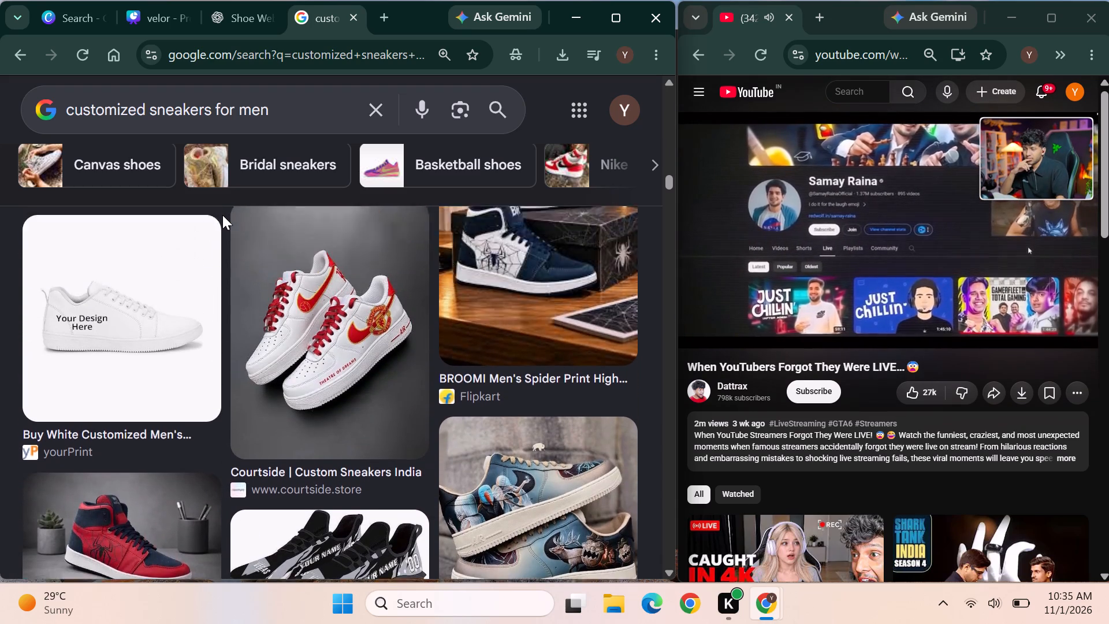
pyautogui.press('Up')
pyautogui.press('Up')
pyautogui.press('Up')
pyautogui.press('Up')
pyautogui.press('Up')
pyautogui.press('Up')
pyautogui.press('Up')
pyautogui.press('Up')
pyautogui.press('Up')
pyautogui.press('Up')
pyautogui.press('Up')
pyautogui.press('Up')
pyautogui.press('Up')
pyautogui.press('Up')
pyautogui.press('Up')
pyautogui.press('Up')
pyautogui.press('Up')
pyautogui.press('Up')
pyautogui.press('Up')
pyautogui.press('Up')
pyautogui.press('Up')
pyautogui.press('Up')
pyautogui.press('Up')
pyautogui.press('Up')
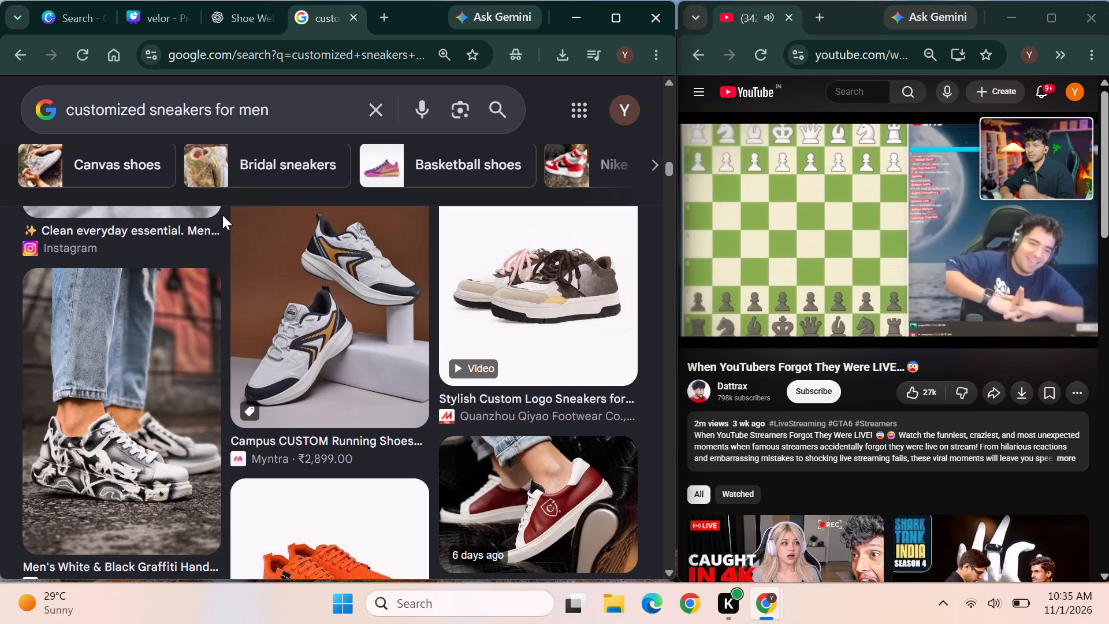
pyautogui.press('Up')
pyautogui.press('Up')
pyautogui.press('Up')
pyautogui.press('Up')
pyautogui.press('Up')
pyautogui.press('Up')
pyautogui.press('Up')
pyautogui.press('Up')
pyautogui.press('Up')
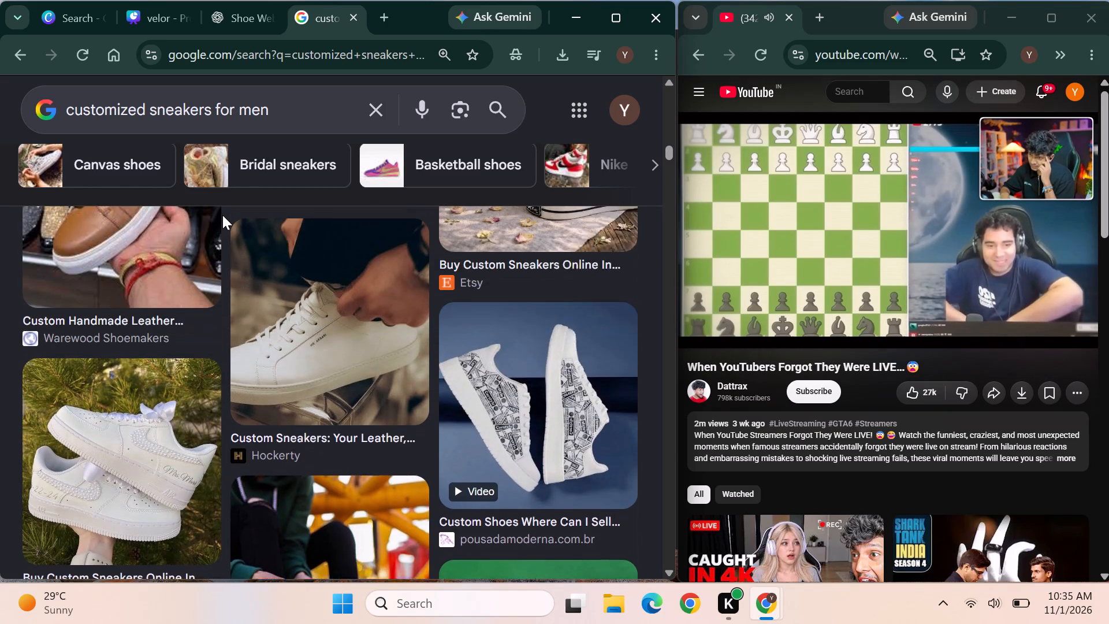
# Compare the remaining sneaker photos near the beginning of the results to pick the casual product page's fourth shoe image.
pyautogui.press('Down')
pyautogui.press('Down')
pyautogui.press('Down')
pyautogui.press('Down')
pyautogui.press('Down')
pyautogui.press('Down')
pyautogui.press('Down')
pyautogui.press('Down')
pyautogui.press('Down')
pyautogui.press('Down')
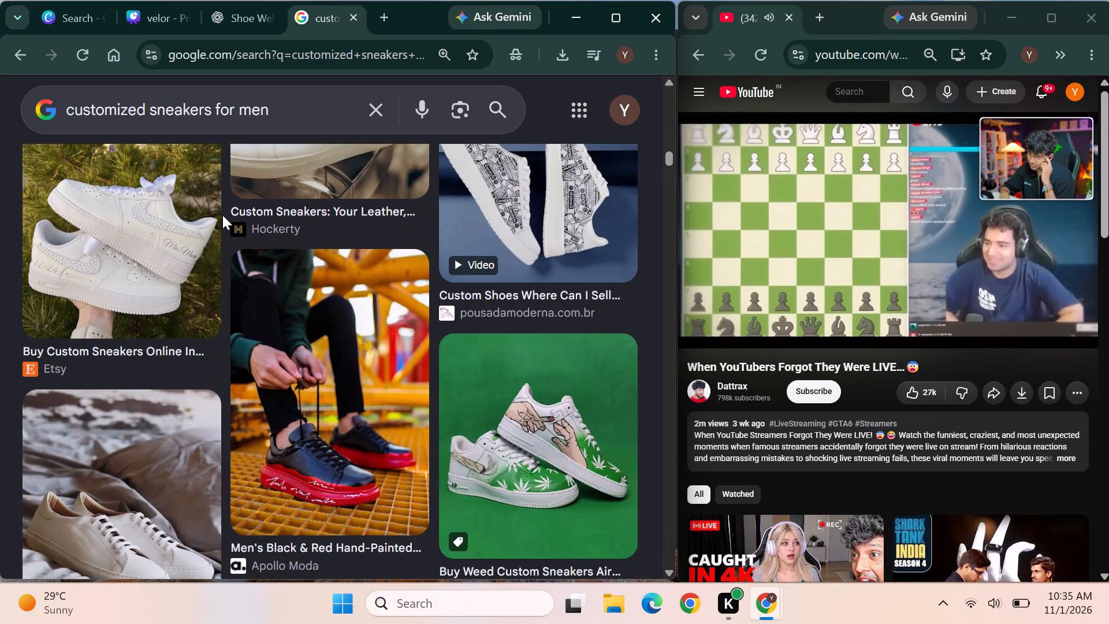
pyautogui.press('Up')
pyautogui.press('Up')
pyautogui.press('Up')
pyautogui.press('Up')
pyautogui.press('Up')
pyautogui.press('Up')
pyautogui.press('Up')
pyautogui.press('Up')
pyautogui.press('Up')
pyautogui.press('Up')
pyautogui.press('Up')
pyautogui.press('Up')
pyautogui.press('Up')
pyautogui.press('Up')
pyautogui.press('Up')
pyautogui.press('Up')
pyautogui.press('Up')
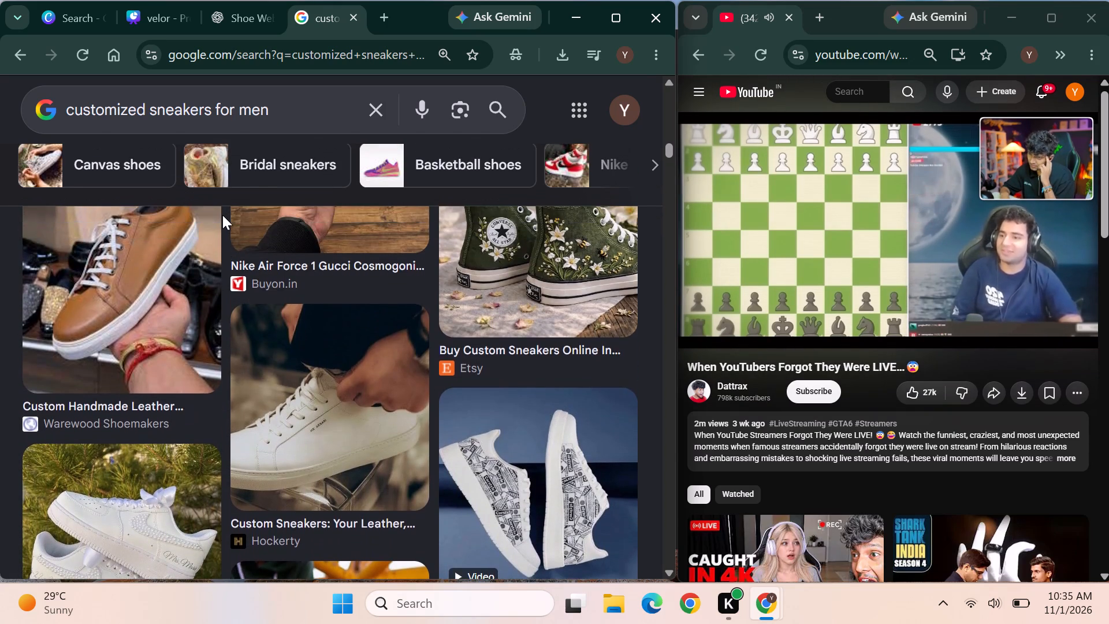
pyautogui.press('Up')
pyautogui.press('Up')
pyautogui.press('Up')
pyautogui.press('Up')
pyautogui.press('Up')
pyautogui.press('Up')
pyautogui.press('Up')
pyautogui.press('Up')
pyautogui.press('Up')
pyautogui.press('Up')
pyautogui.press('Up')
pyautogui.press('Up')
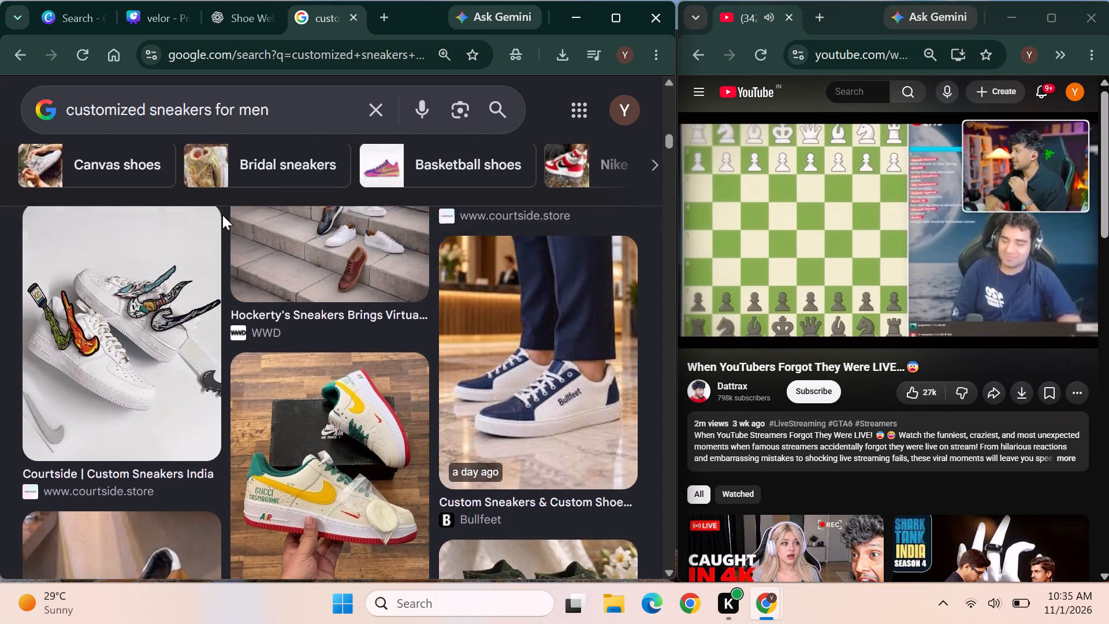
pyautogui.press('Up')
pyautogui.press('Up')
pyautogui.press('Up')
pyautogui.press('Up')
pyautogui.press('Up')
pyautogui.press('Up')
pyautogui.press('Up')
pyautogui.press('Up')
pyautogui.press('Up')
pyautogui.press('Up')
pyautogui.press('Up')
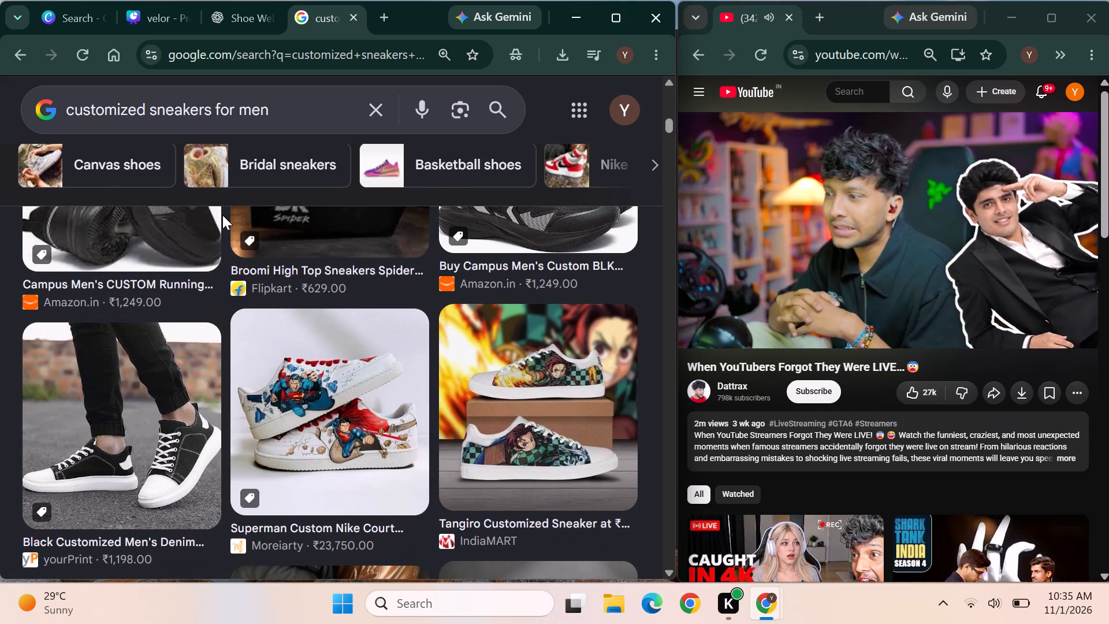
# Add the IndiaMART Tangiro Customized Sneaker photo from the image results to the CASUAL PRODUCT page in Canva.
pyautogui.press('Down')
pyautogui.press('Down')
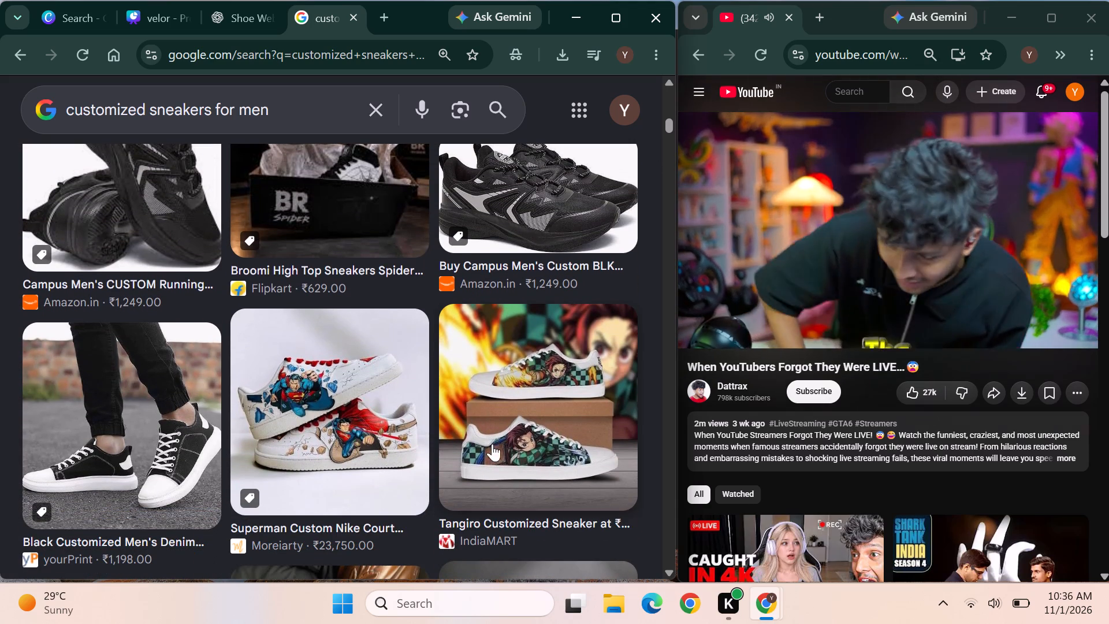
pyautogui.moveTo(536, 433); pyautogui.dragTo(292, 39)
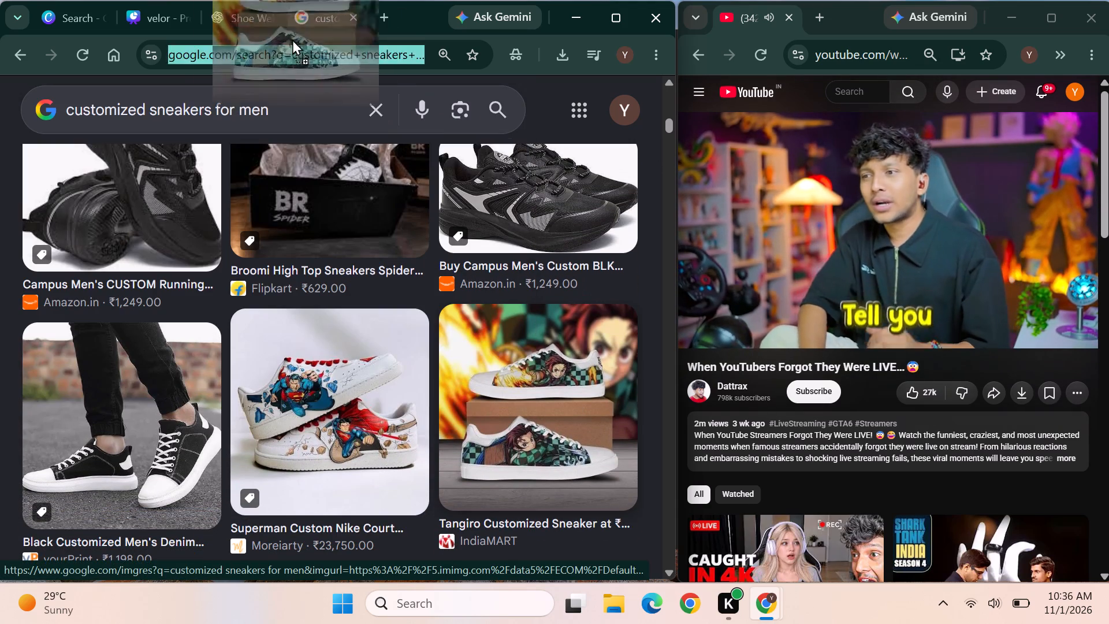
pyautogui.moveTo(292, 39); pyautogui.dragTo(492, 357)
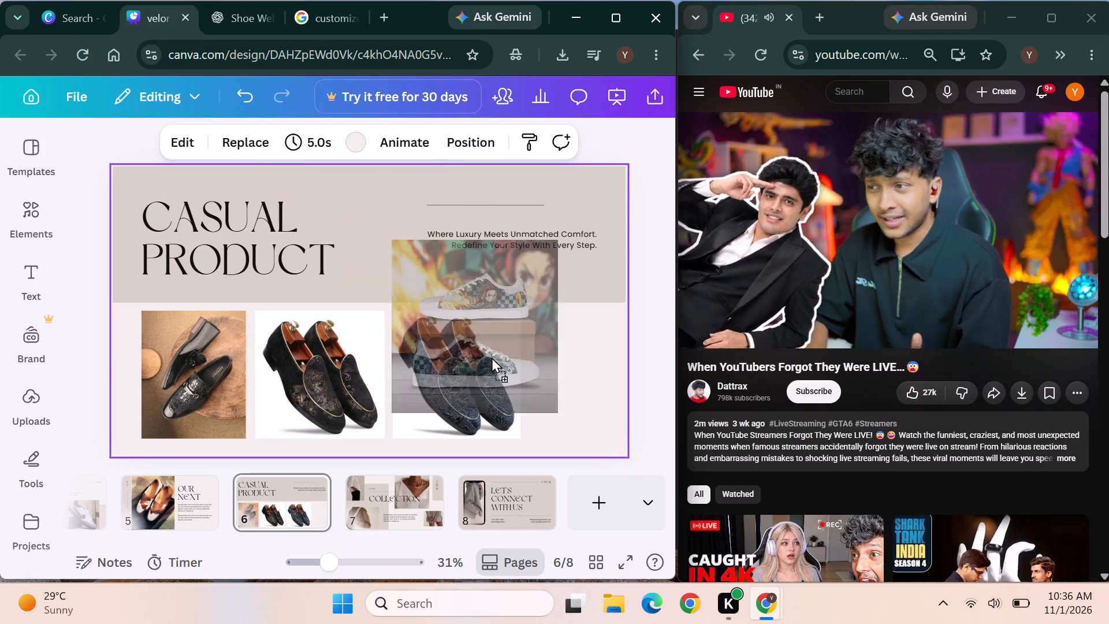
pyautogui.moveTo(492, 357); pyautogui.dragTo(477, 366)
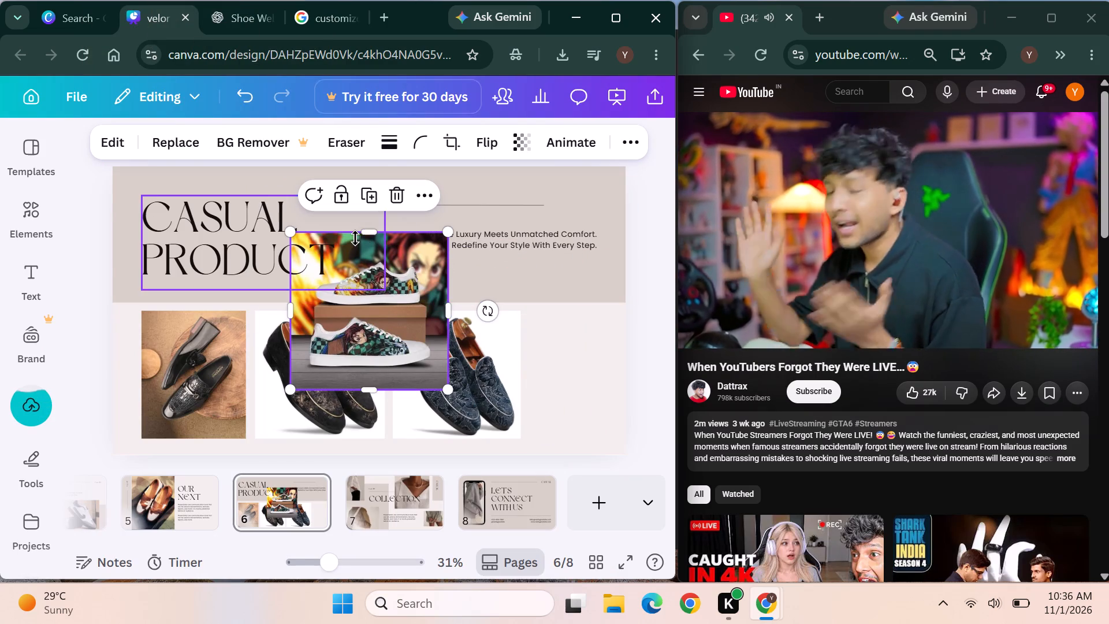
# Crop the sneaker photo's top and bottom and fit it beside the blue loafers at about 321 wide.
pyautogui.moveTo(366, 236); pyautogui.dragTo(371, 267)
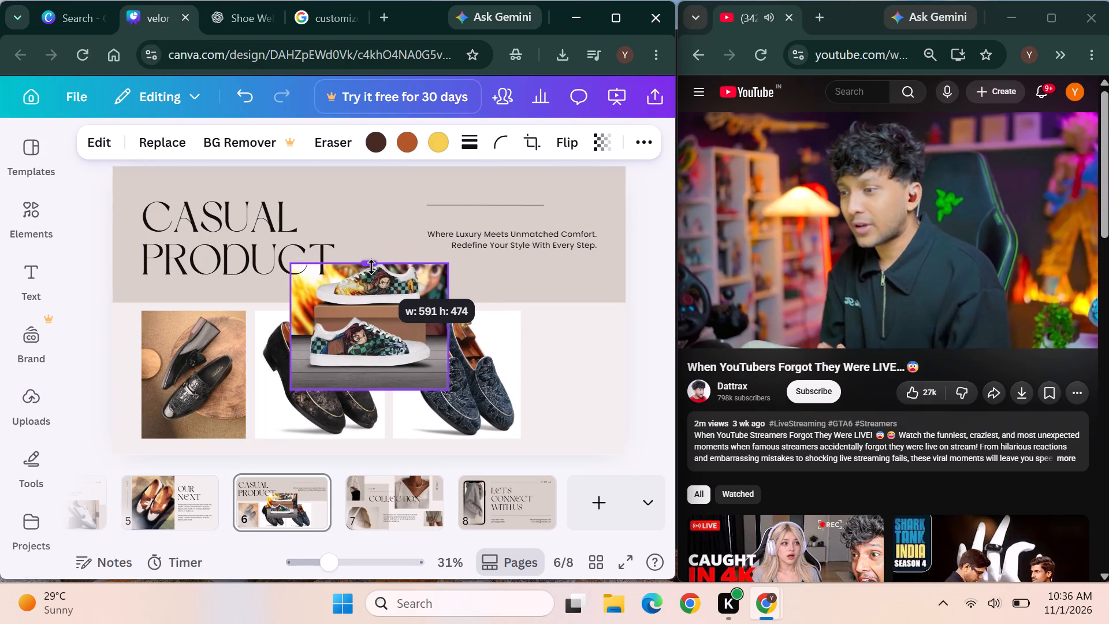
pyautogui.moveTo(371, 267); pyautogui.dragTo(372, 264)
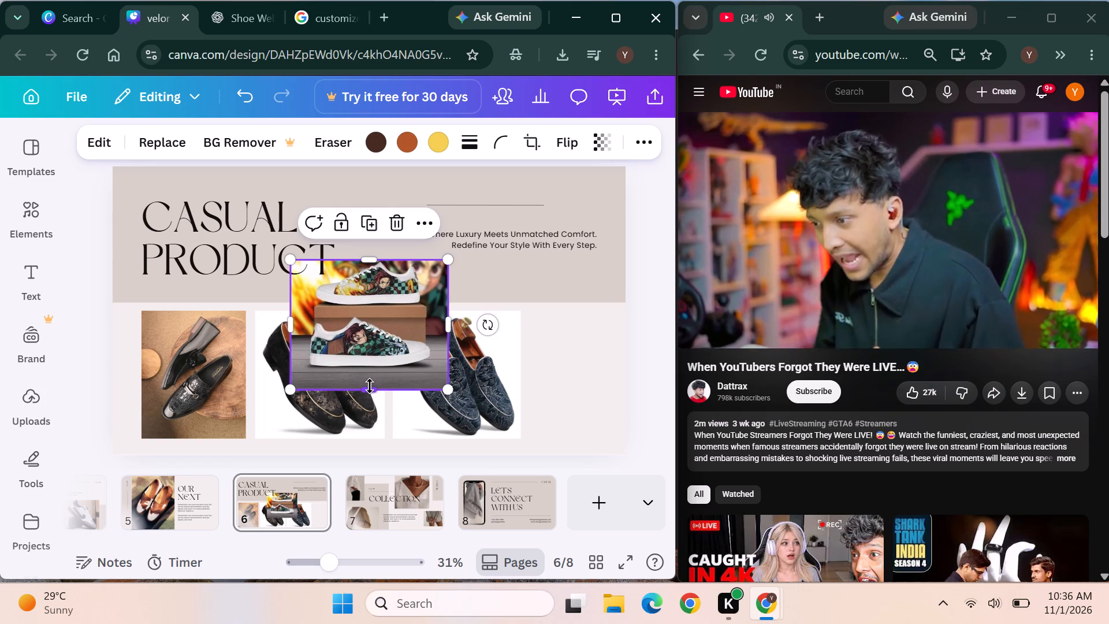
pyautogui.moveTo(370, 386); pyautogui.dragTo(372, 365)
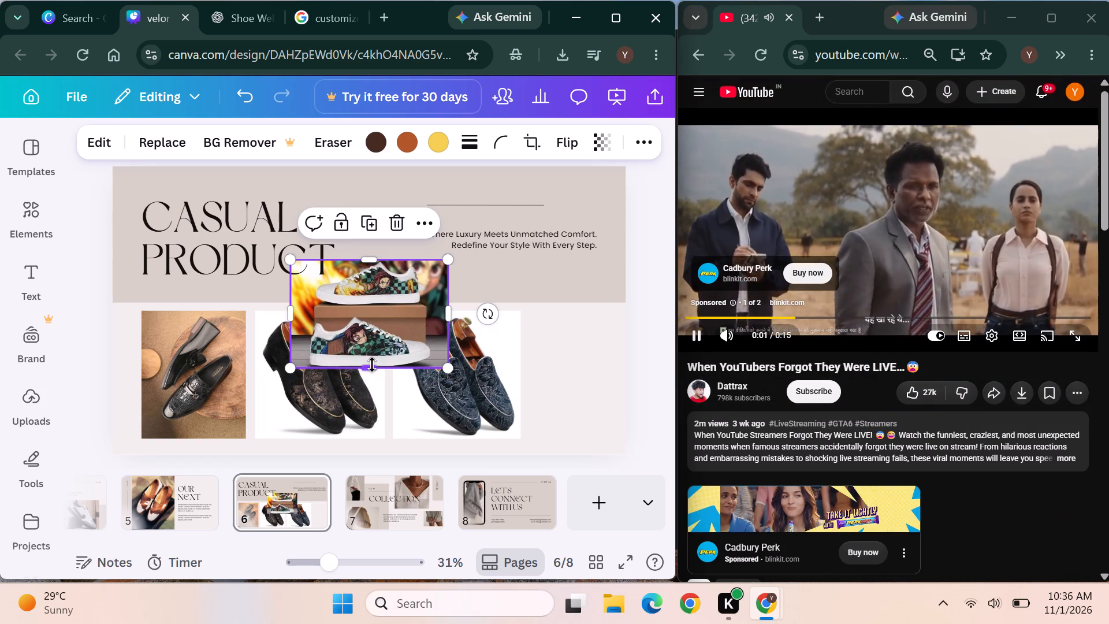
pyautogui.moveTo(398, 322); pyautogui.dragTo(557, 369)
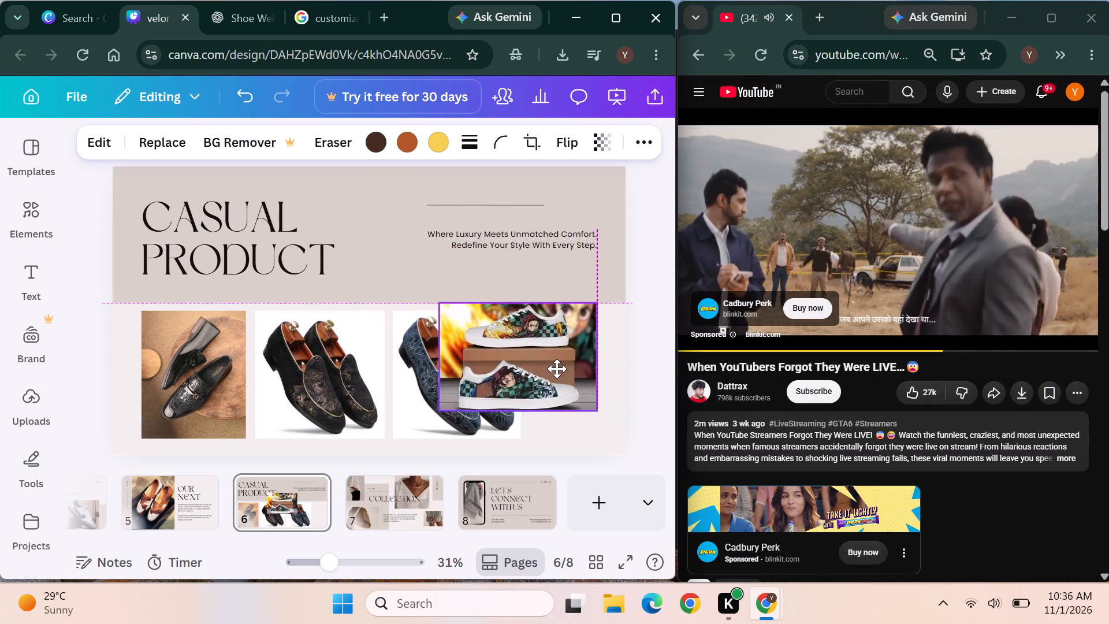
pyautogui.moveTo(557, 369); pyautogui.dragTo(561, 367)
pyautogui.moveTo(455, 411); pyautogui.dragTo(485, 391)
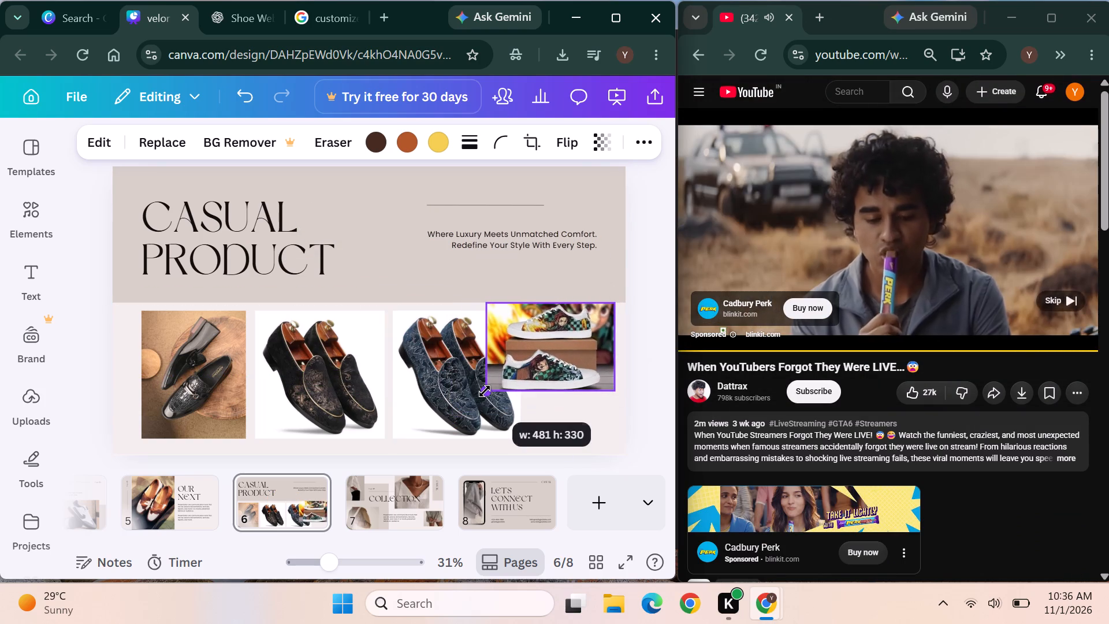
pyautogui.moveTo(485, 391); pyautogui.dragTo(543, 385)
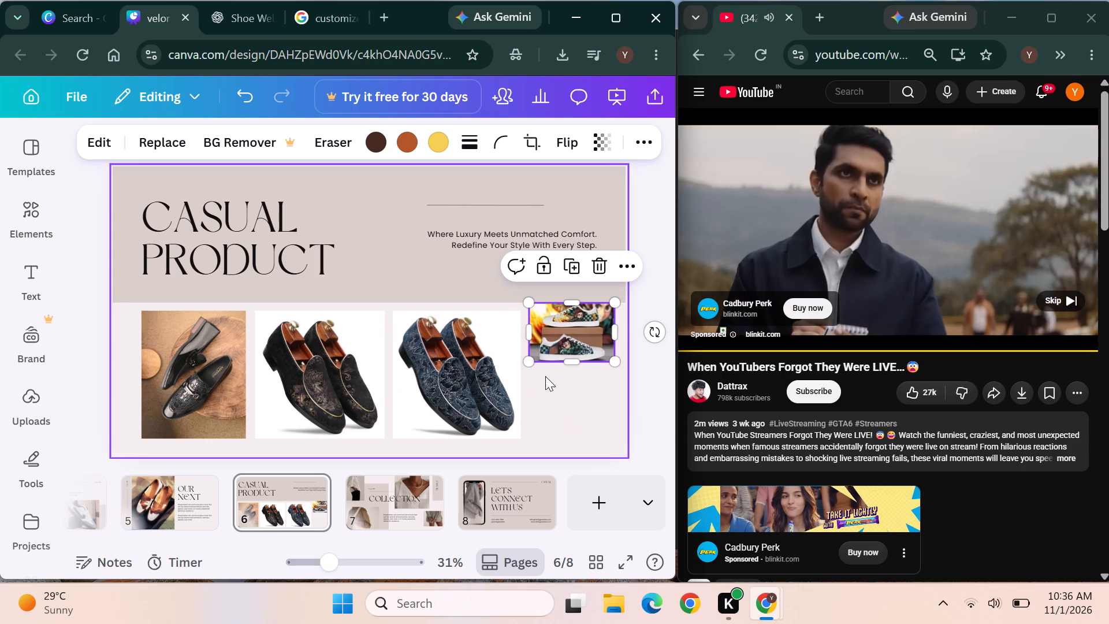
# Extend the sneaker photo to about 479 high, aligning its top and bottom edges with the other shoe photos.
pyautogui.moveTo(568, 359); pyautogui.dragTo(578, 437)
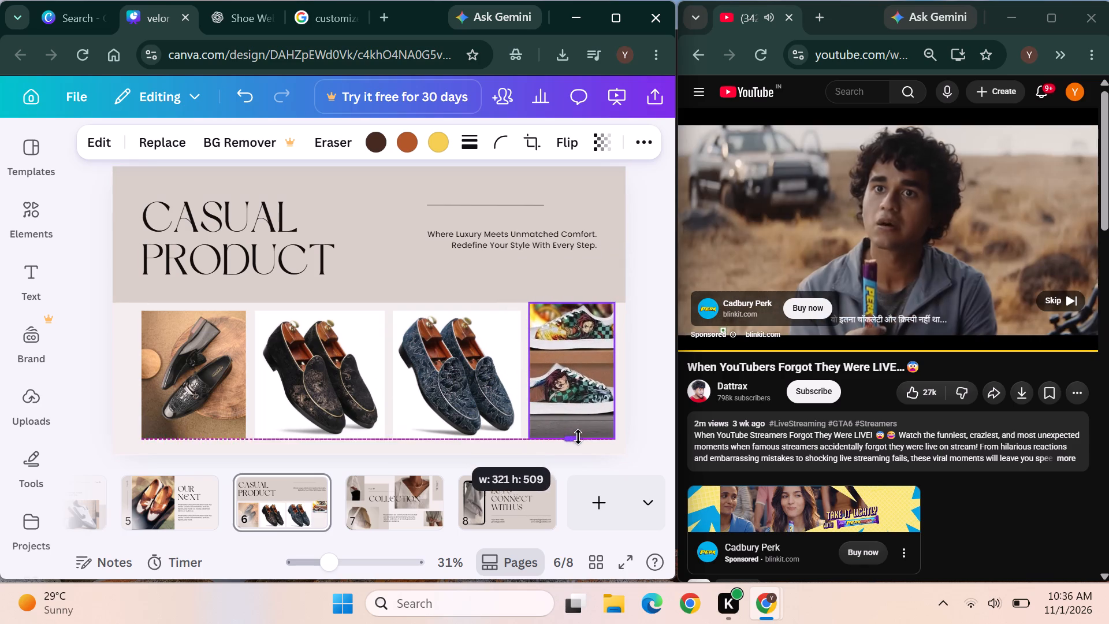
pyautogui.moveTo(578, 437); pyautogui.dragTo(578, 437)
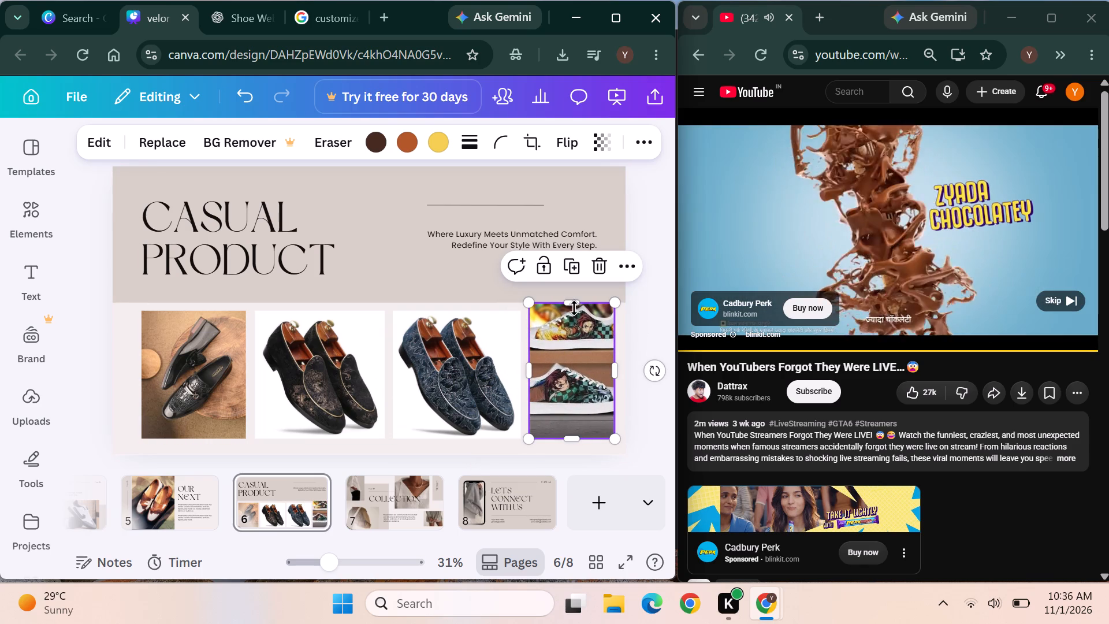
pyautogui.moveTo(577, 307); pyautogui.dragTo(577, 314)
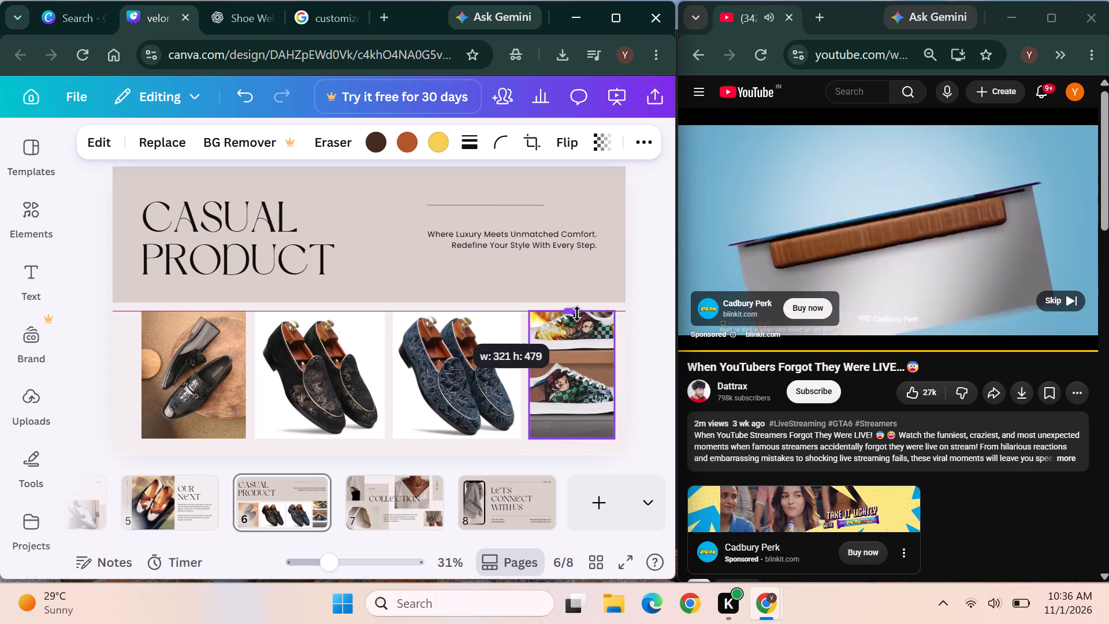
pyautogui.moveTo(577, 314); pyautogui.dragTo(577, 315)
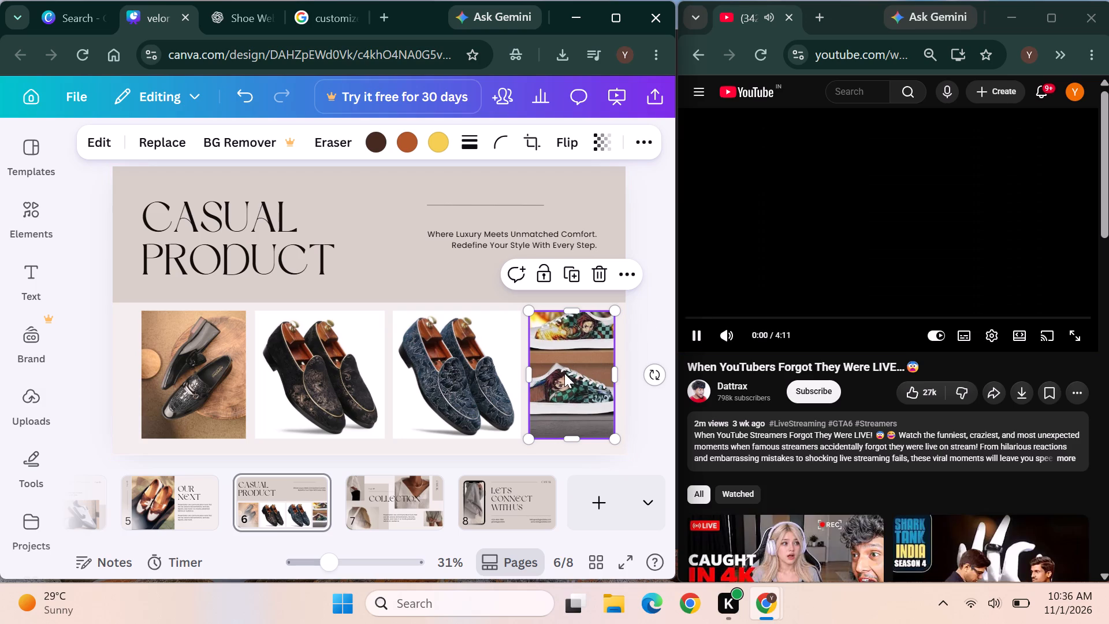
# Reframe the sneaker photo to show more of the upper shoe, aligned with the photo row and spaced 35 from the blue loafers.
pyautogui.moveTo(567, 310); pyautogui.dragTo(569, 284)
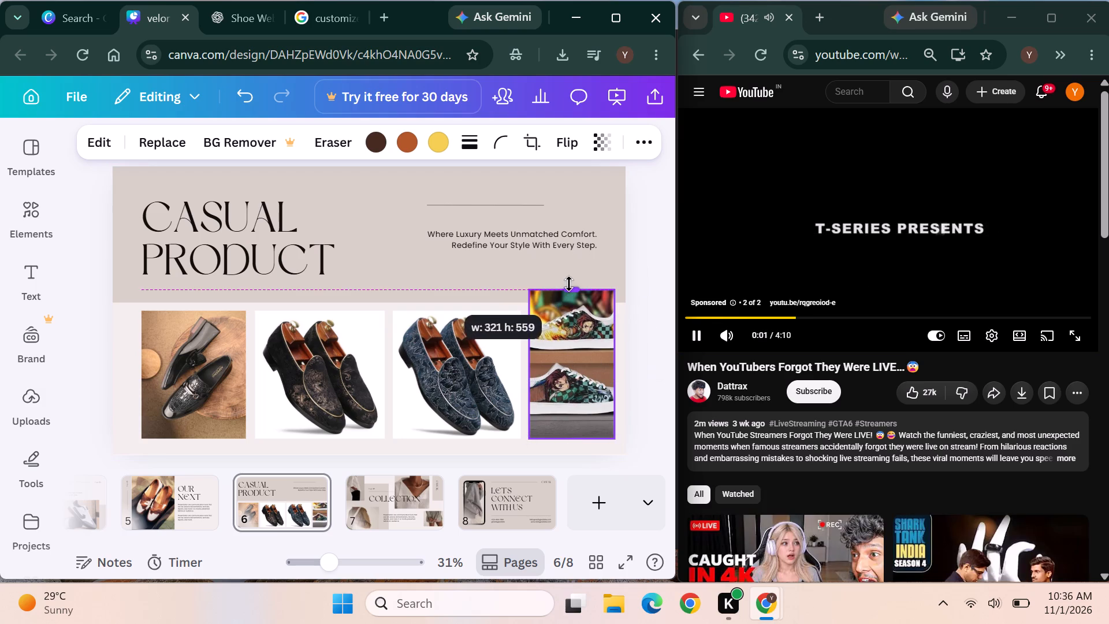
pyautogui.moveTo(569, 284); pyautogui.dragTo(568, 292)
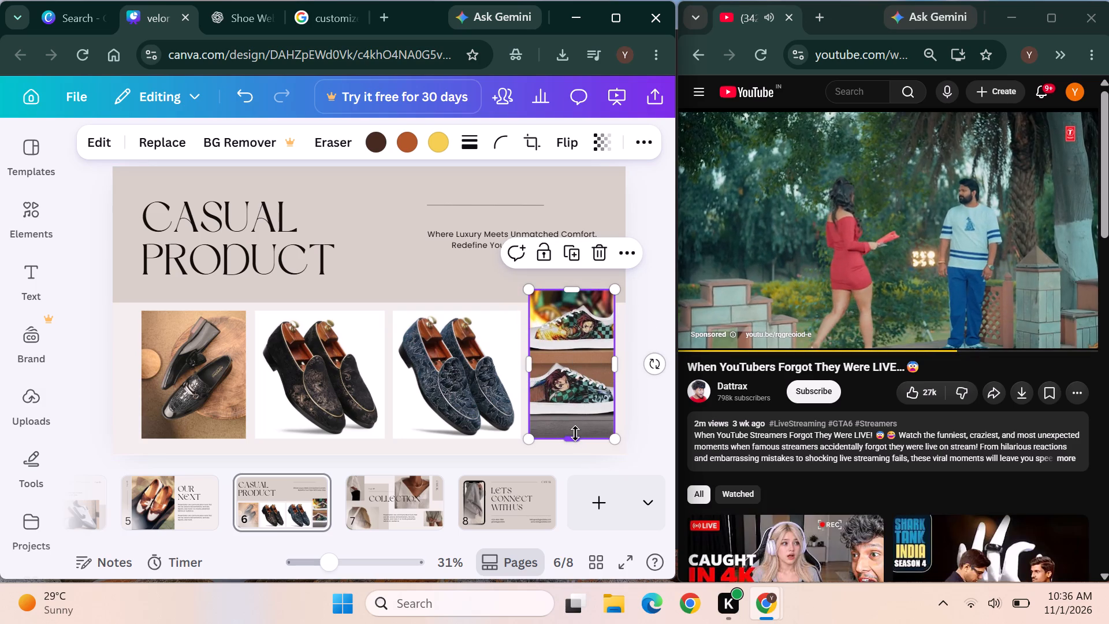
pyautogui.moveTo(575, 433); pyautogui.dragTo(576, 424)
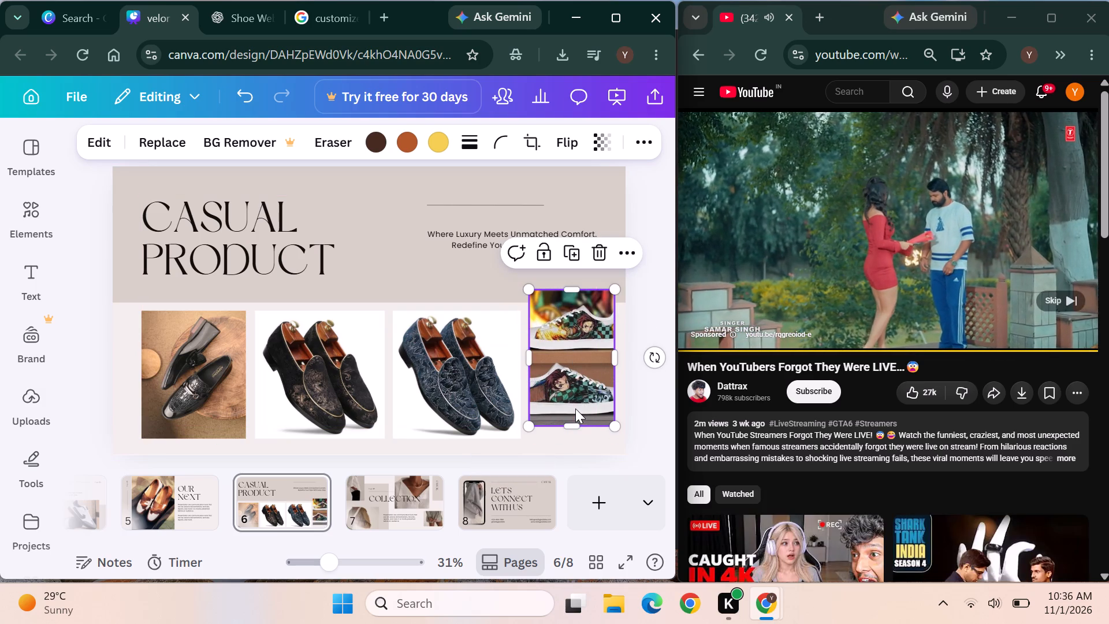
pyautogui.moveTo(575, 408); pyautogui.dragTo(577, 423)
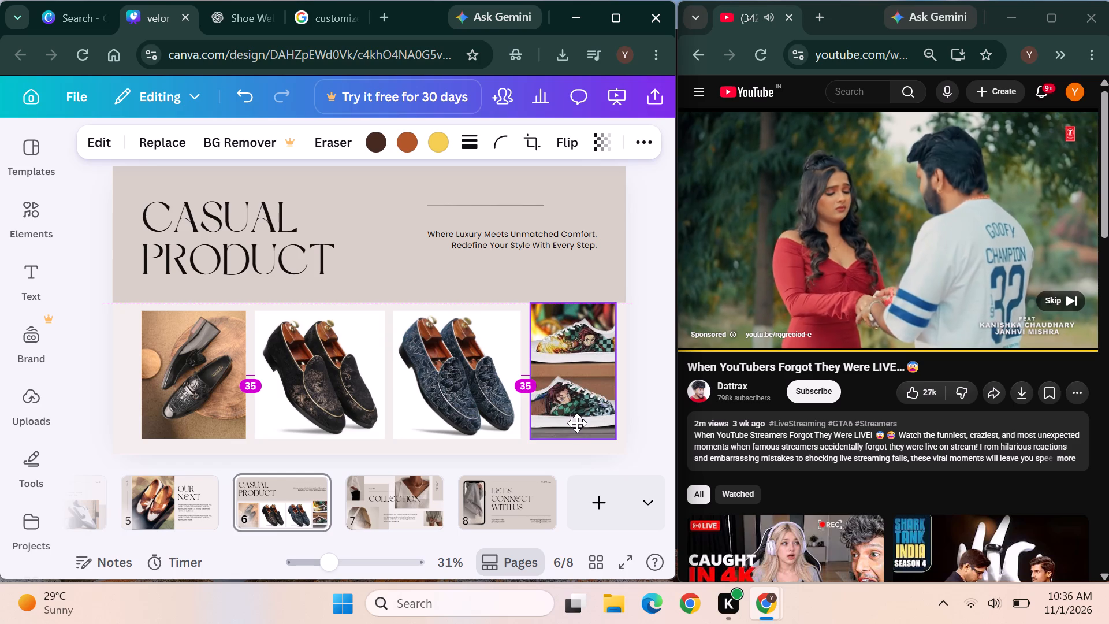
pyautogui.moveTo(577, 423); pyautogui.dragTo(576, 423)
pyautogui.moveTo(574, 307); pyautogui.dragTo(572, 314)
pyautogui.click(650, 336)
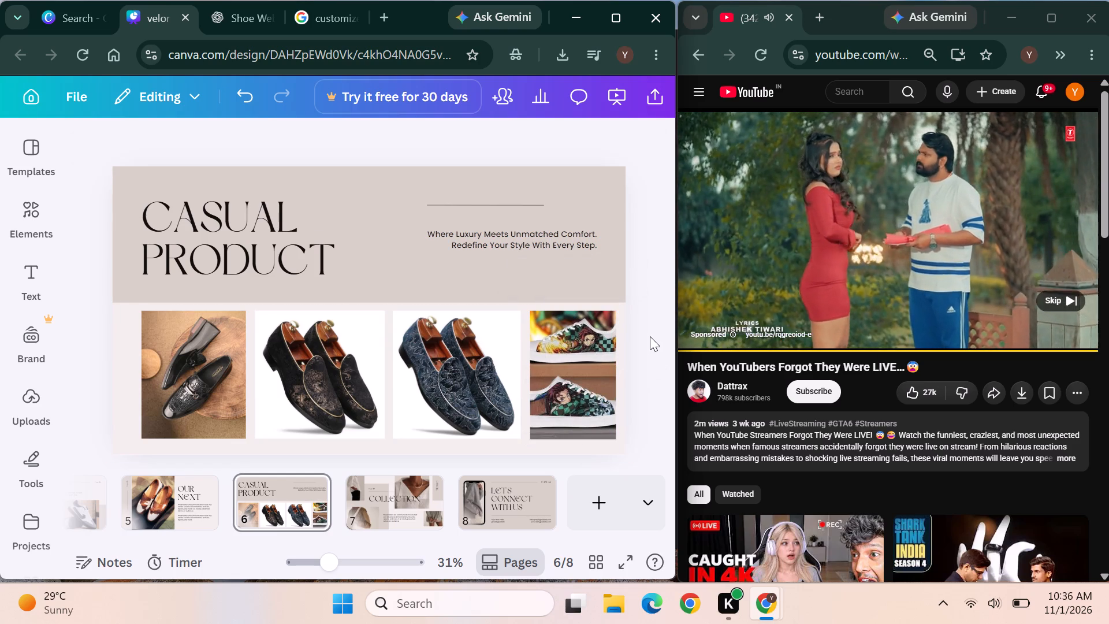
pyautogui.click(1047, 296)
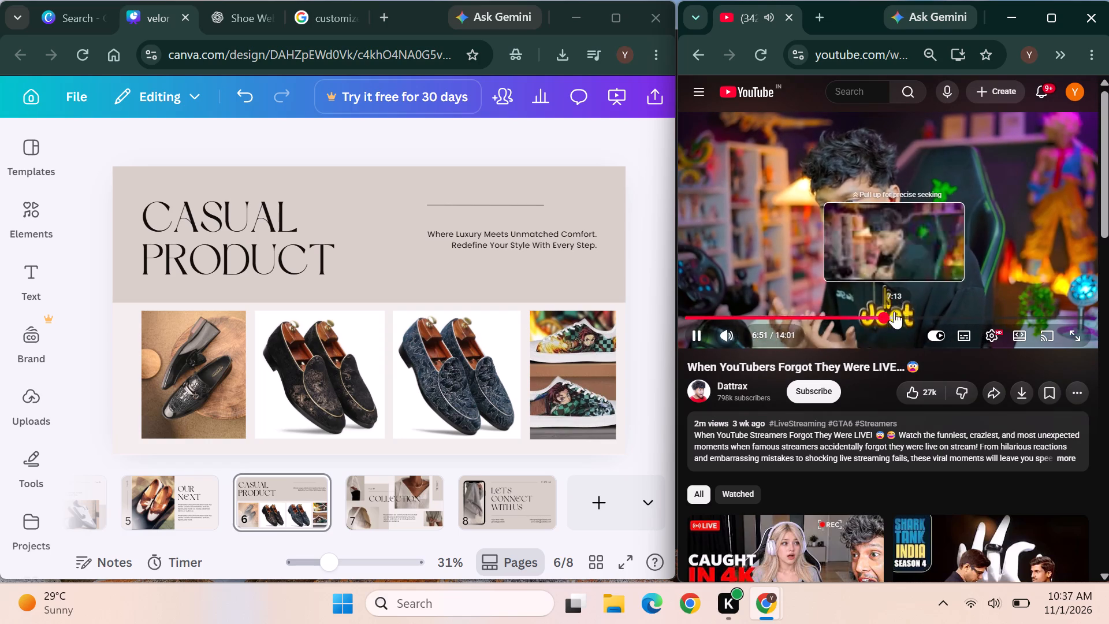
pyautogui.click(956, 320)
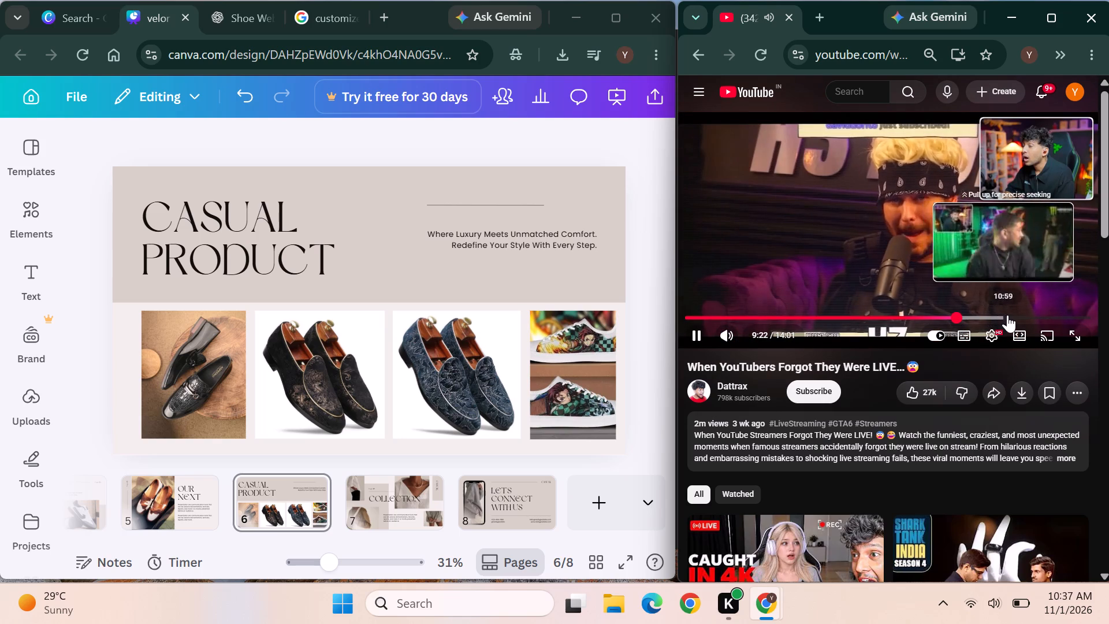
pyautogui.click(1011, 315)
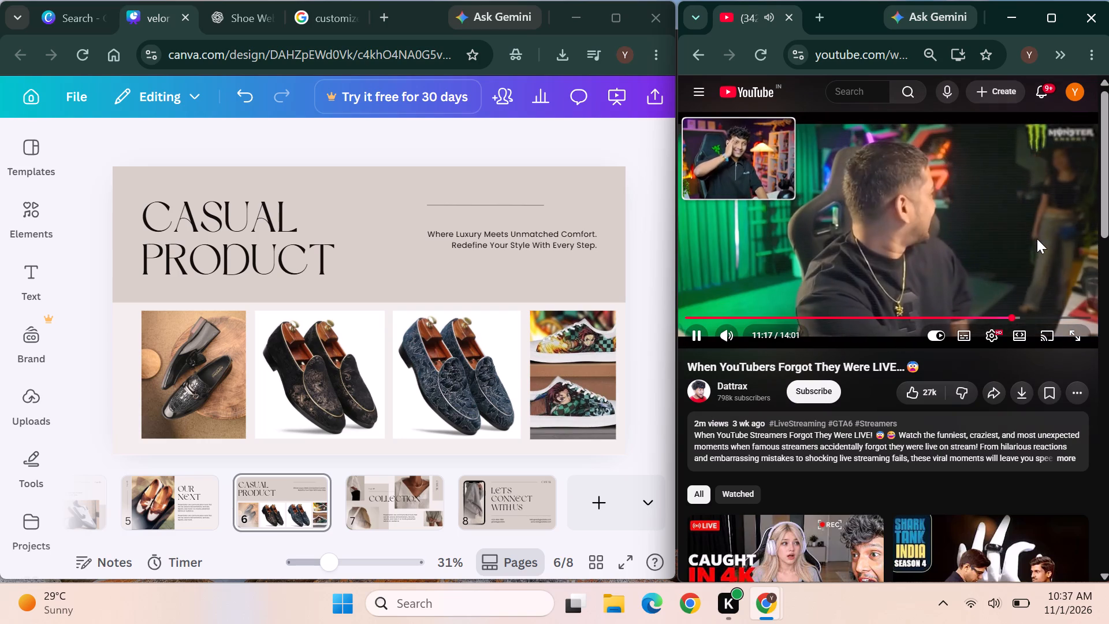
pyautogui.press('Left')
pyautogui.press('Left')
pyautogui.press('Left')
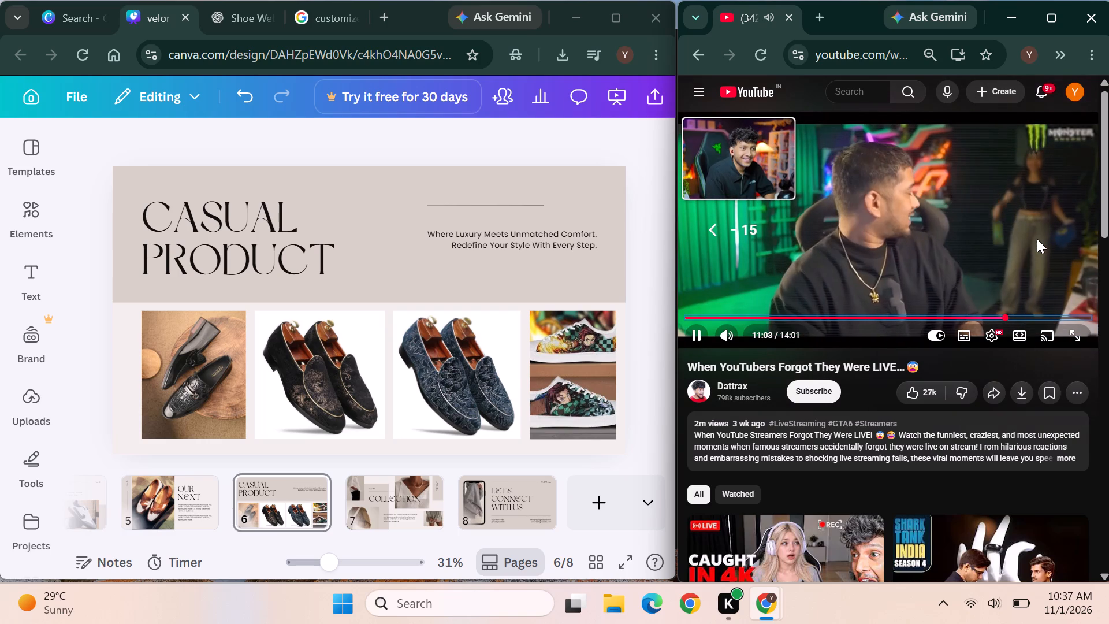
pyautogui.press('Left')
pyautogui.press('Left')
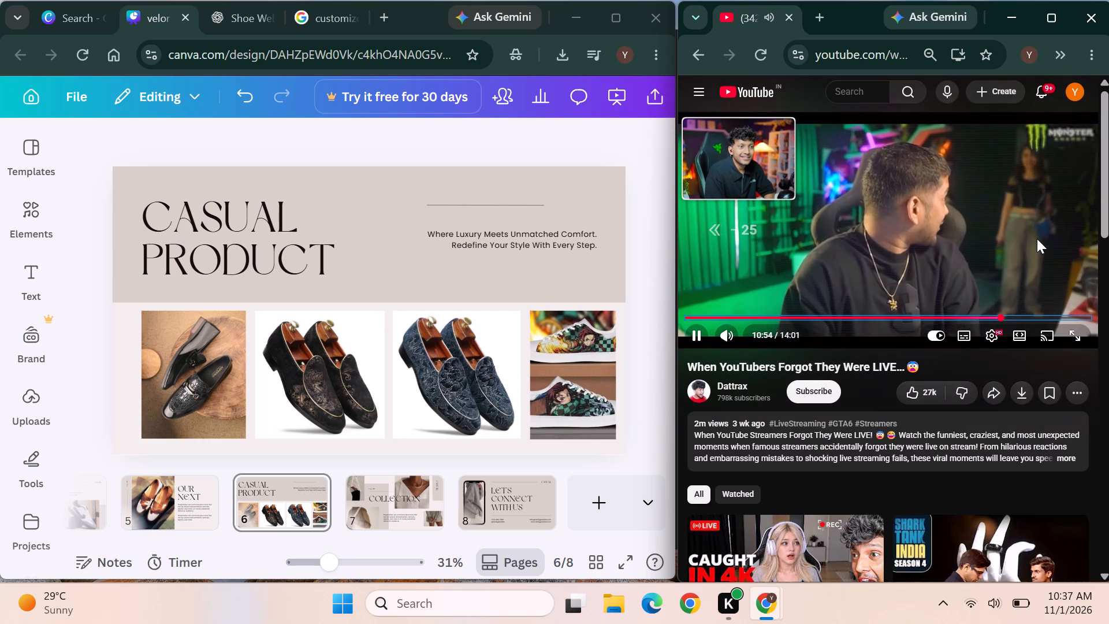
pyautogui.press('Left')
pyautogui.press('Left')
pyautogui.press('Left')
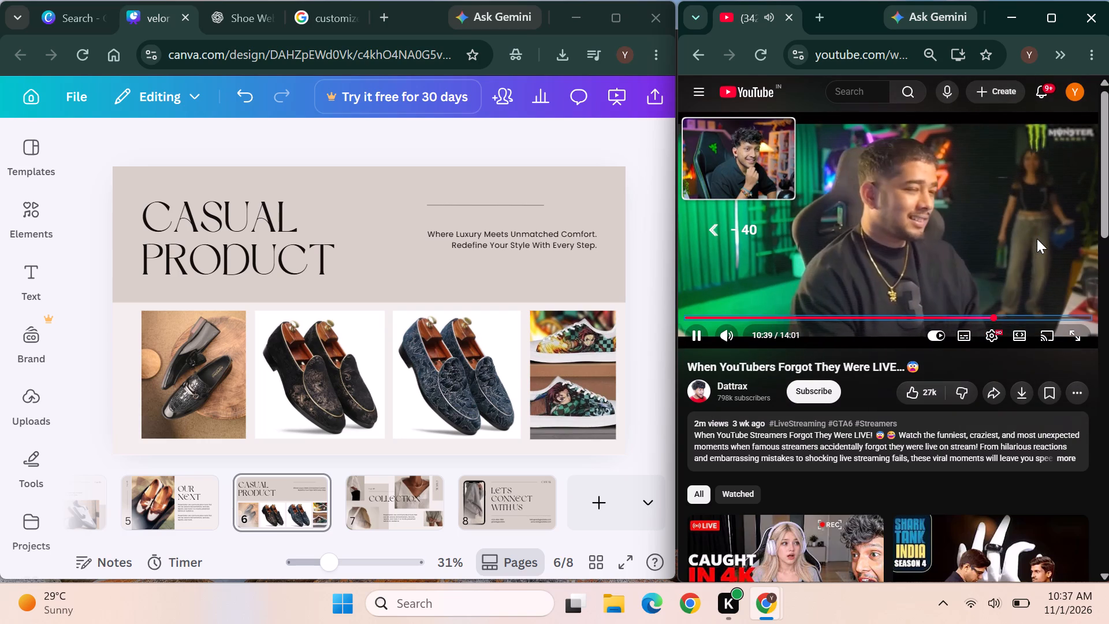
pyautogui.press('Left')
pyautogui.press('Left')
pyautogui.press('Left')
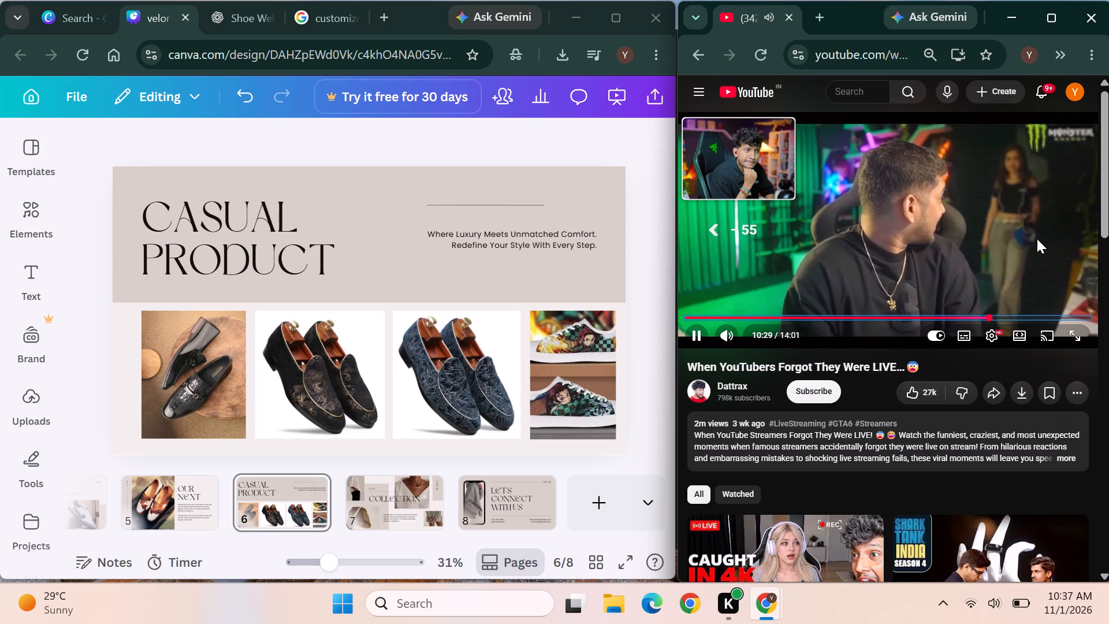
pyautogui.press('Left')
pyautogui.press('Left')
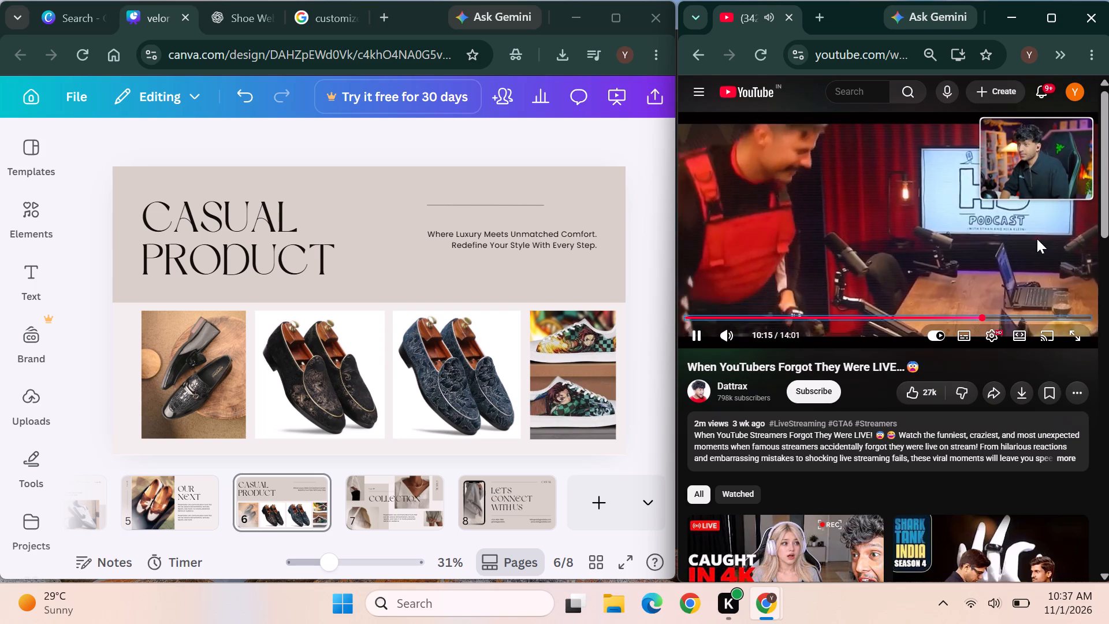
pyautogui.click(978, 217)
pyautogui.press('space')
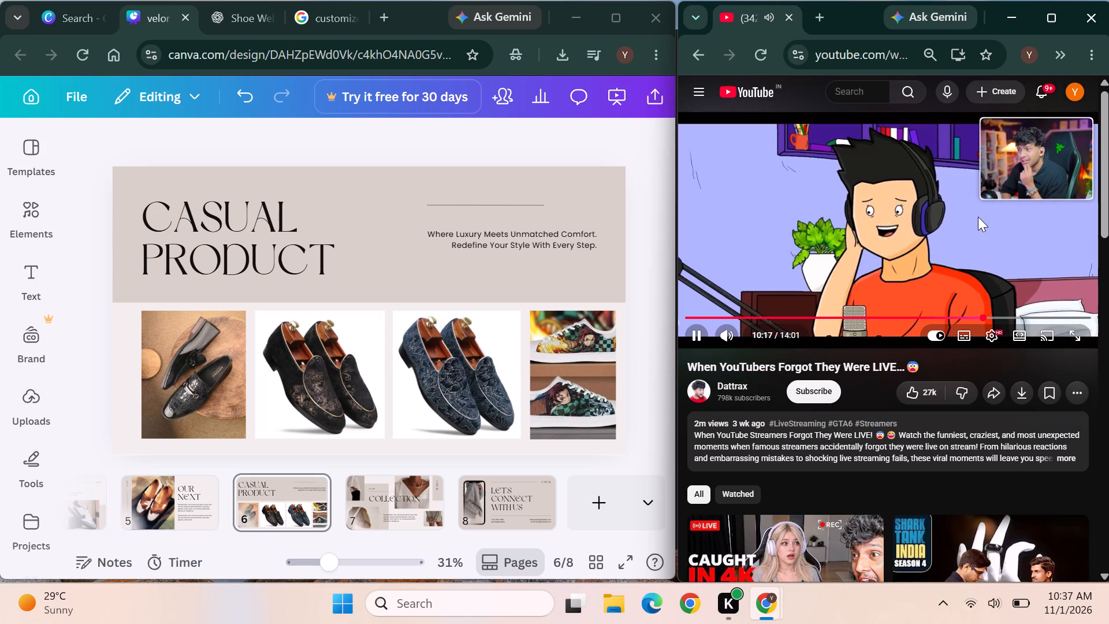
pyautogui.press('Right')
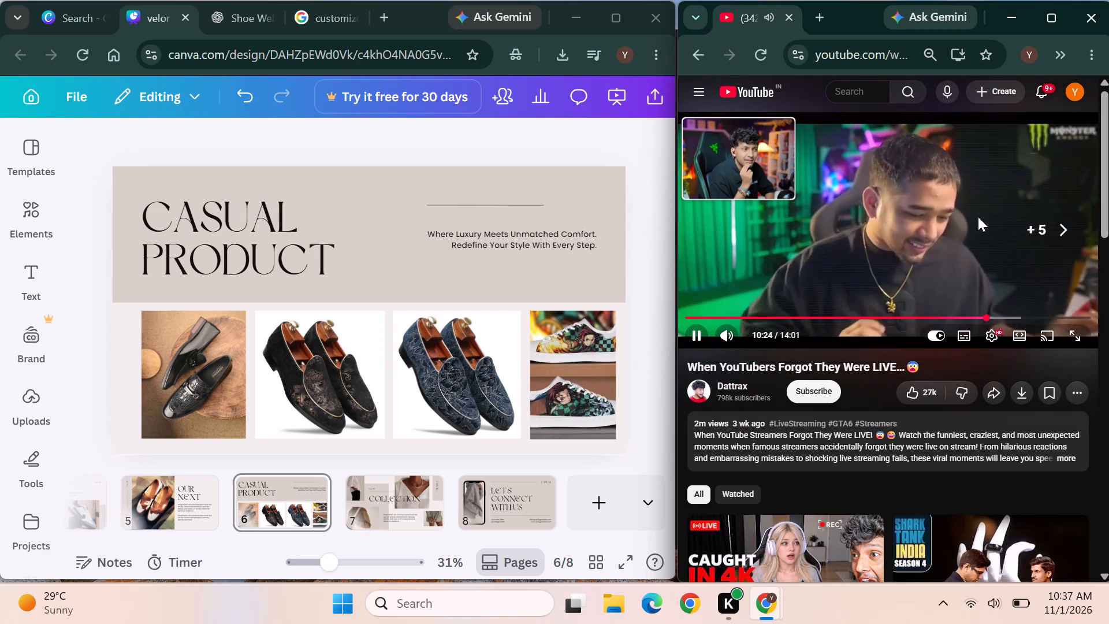
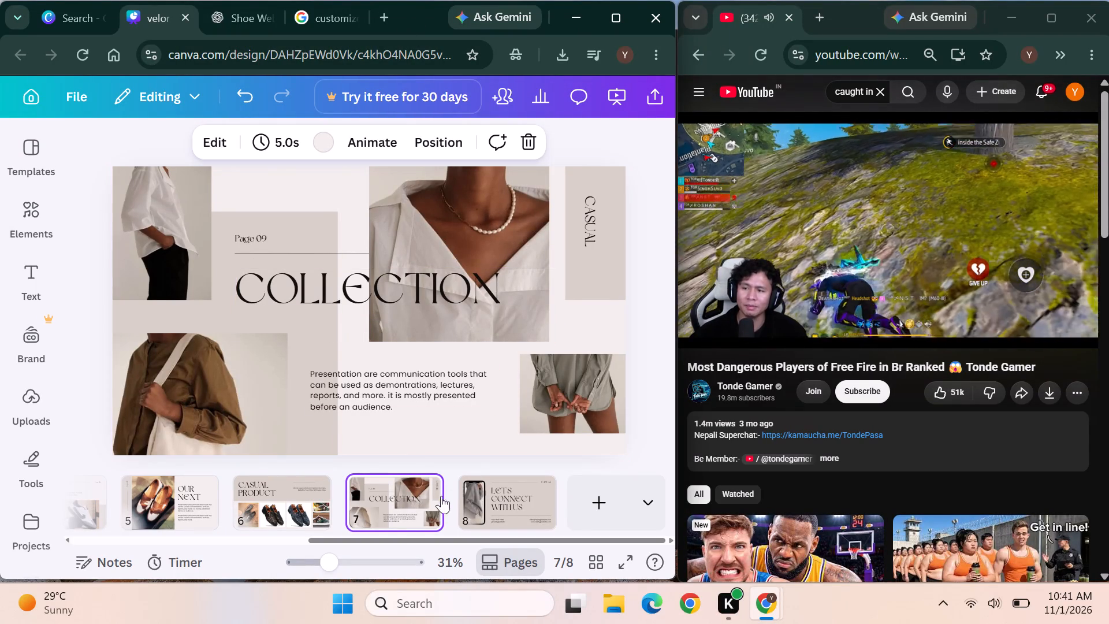
# Delete the Collection page from the presentation.
pyautogui.click(426, 484)
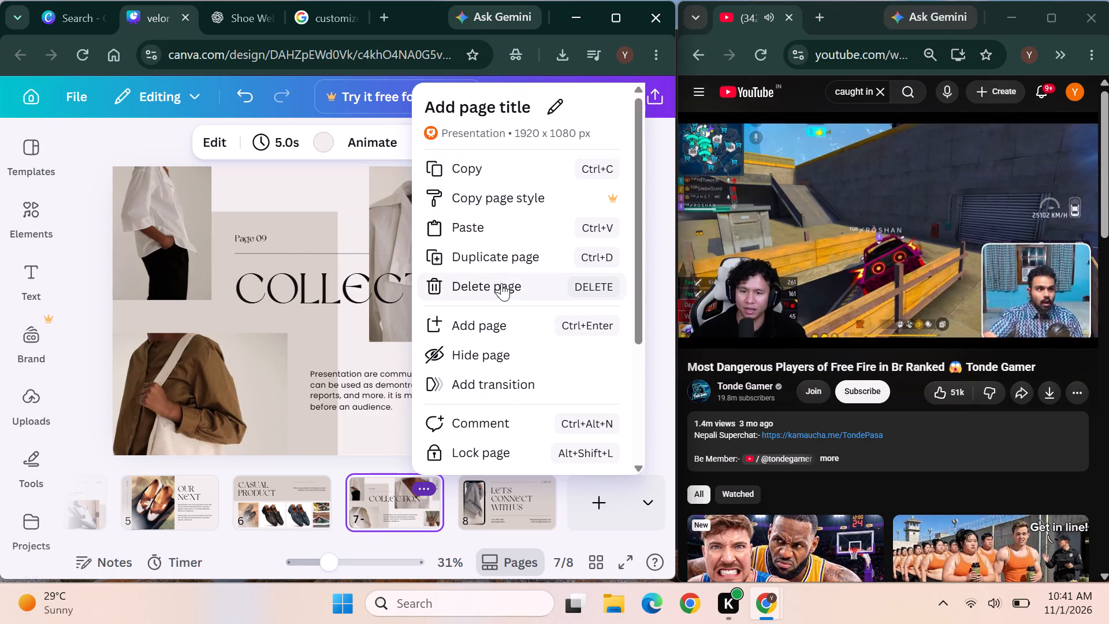
pyautogui.click(501, 283)
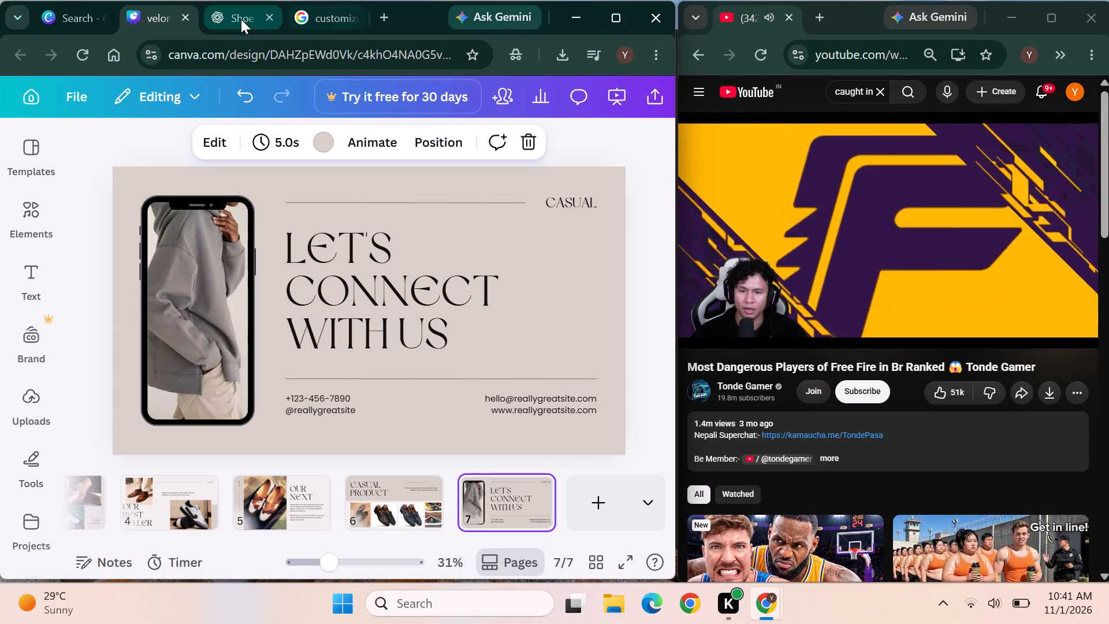
# Close the ChatGPT tab with the Velor logo and the Google tab beside it.
pyautogui.click(240, 17)
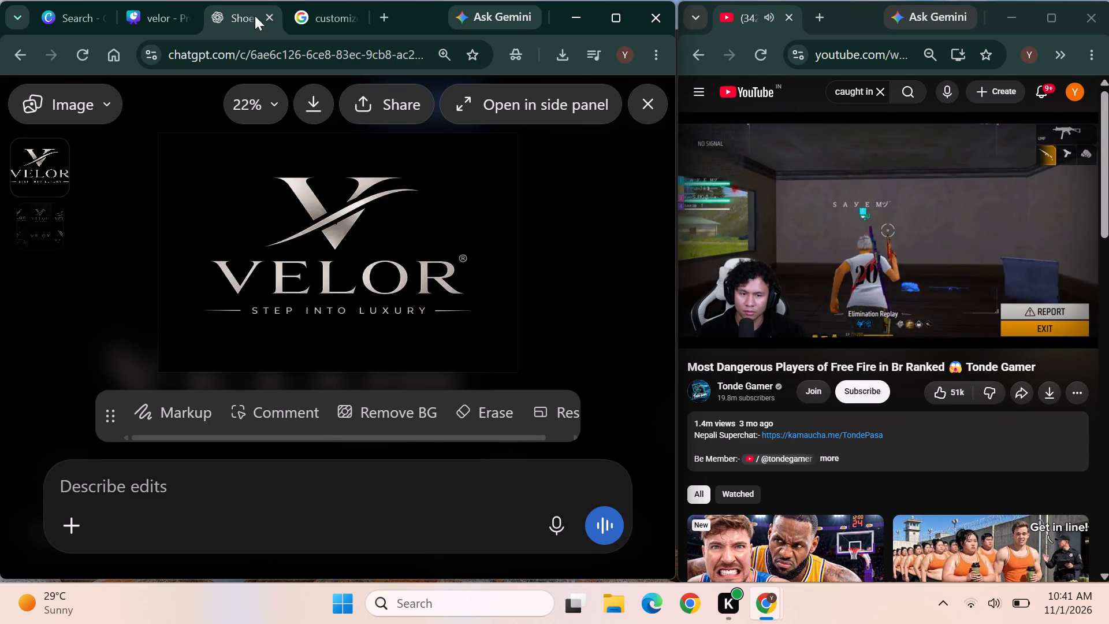
pyautogui.click(270, 16)
pyautogui.click(270, 16)
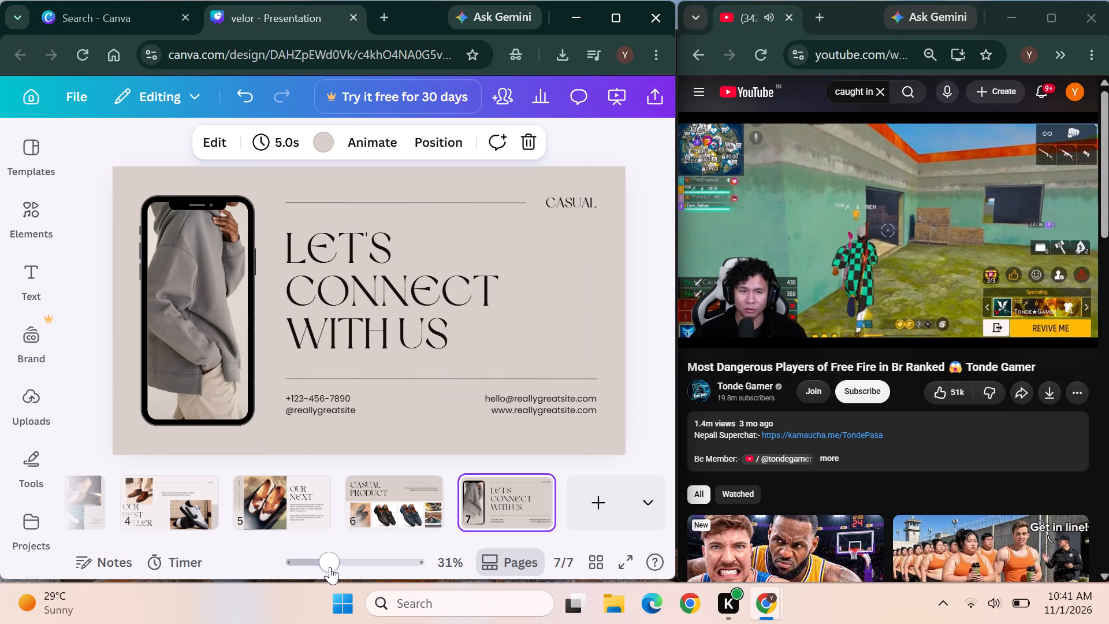
# Review the presentation's pages in order, from the VELOR cover to the Let's Connect With Us page.
pyautogui.moveTo(330, 561); pyautogui.dragTo(322, 561)
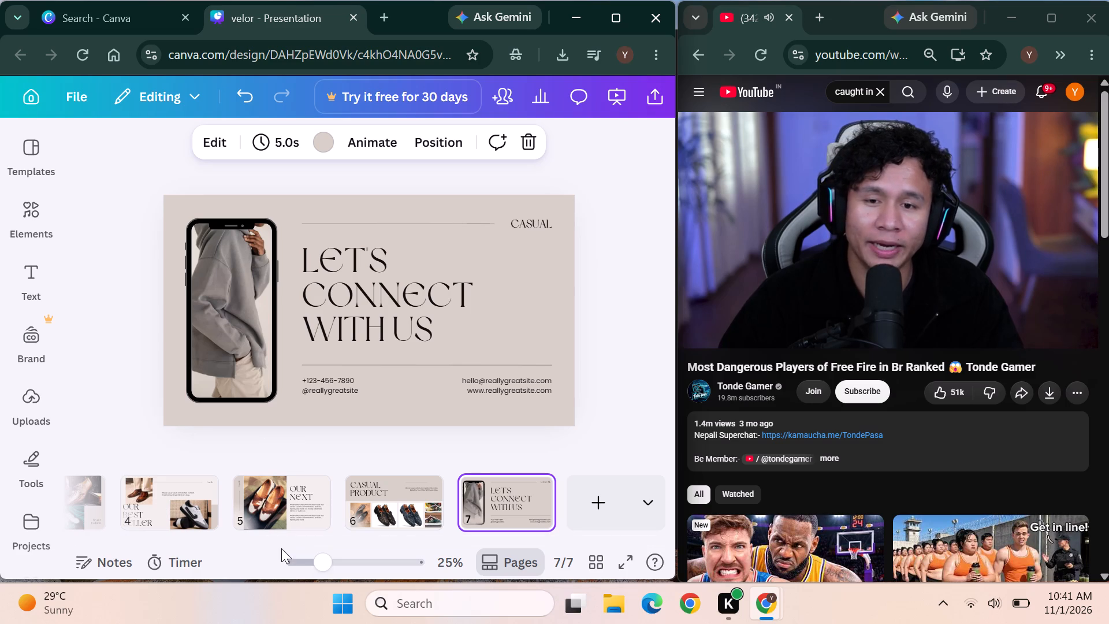
pyautogui.moveTo(283, 541); pyautogui.dragTo(66, 540)
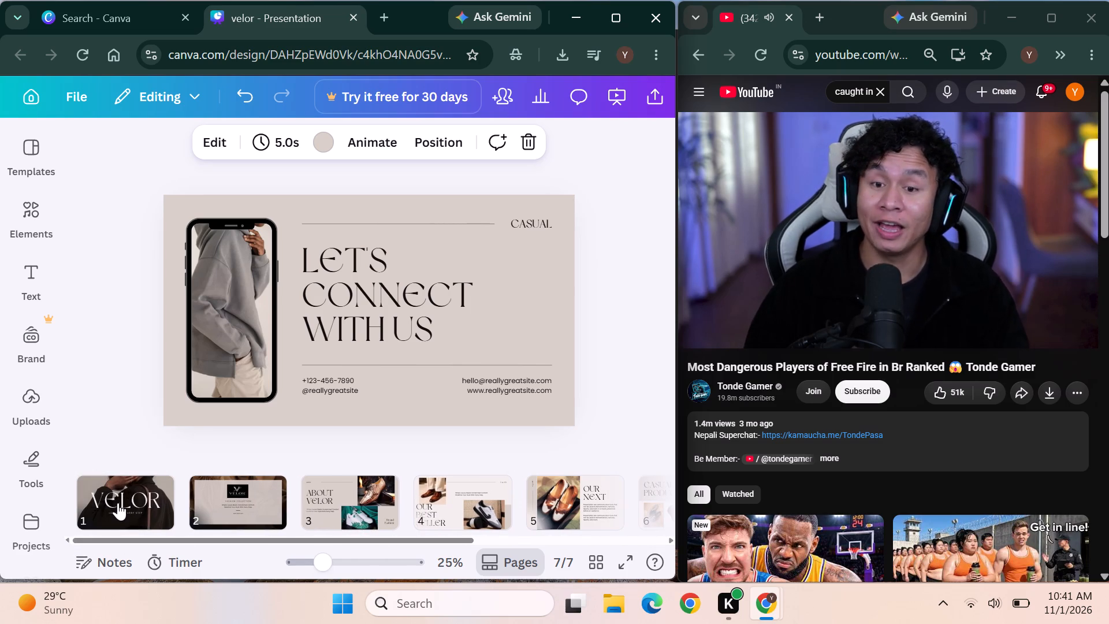
pyautogui.click(118, 503)
pyautogui.press('Right')
pyautogui.press('Right')
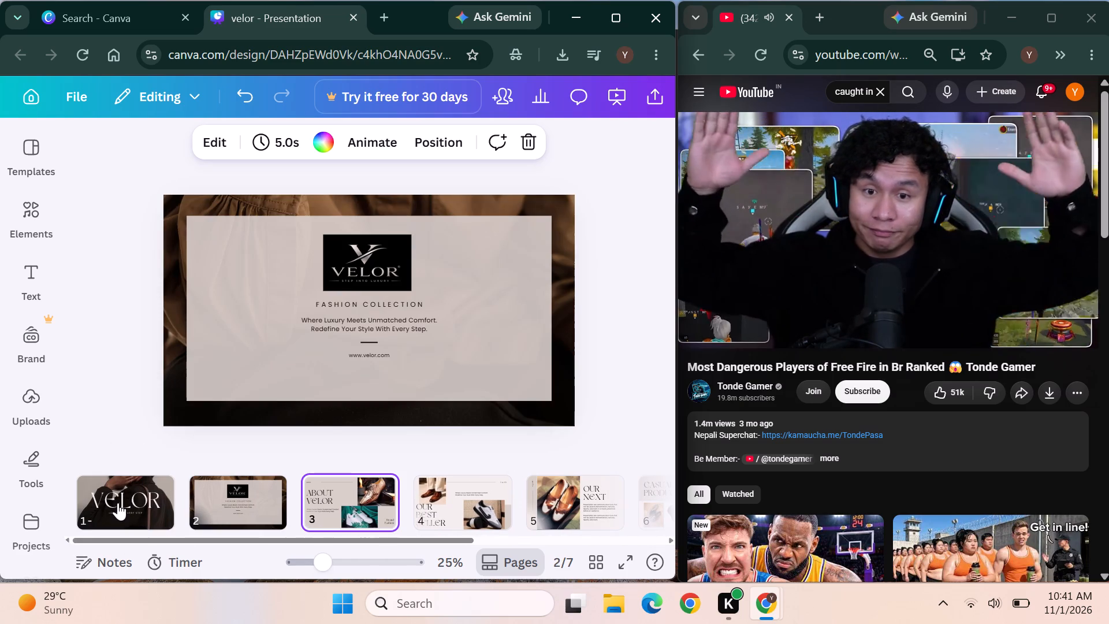
pyautogui.press('Right')
pyautogui.press('Right')
pyautogui.press('Right')
pyautogui.press('Right')
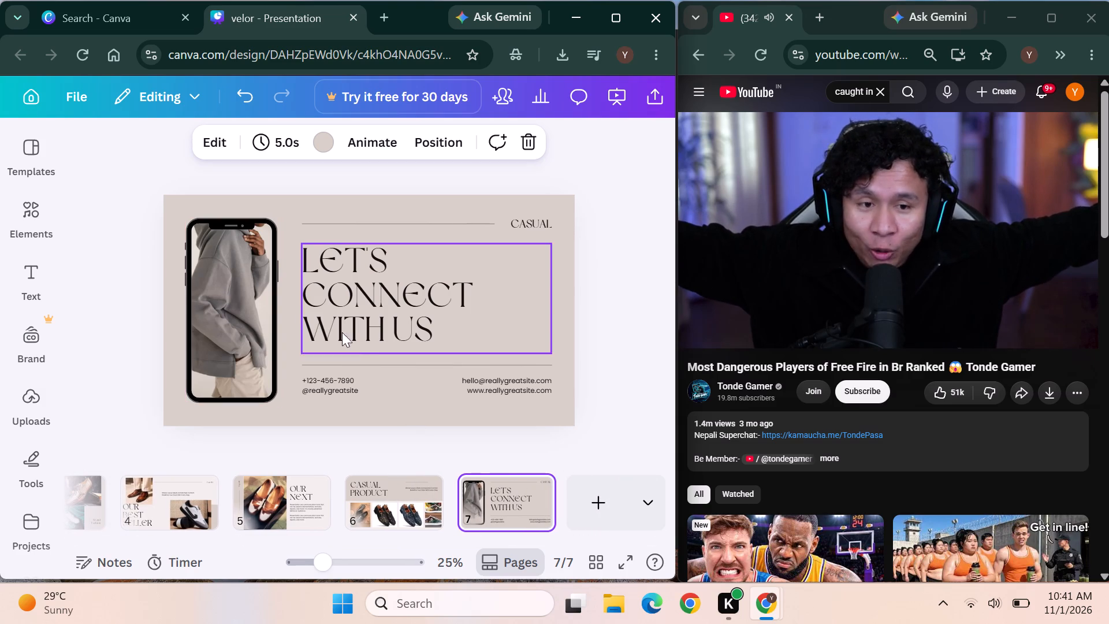
# Delete the Let's Connect With Us page from the end of the presentation.
pyautogui.click(533, 485)
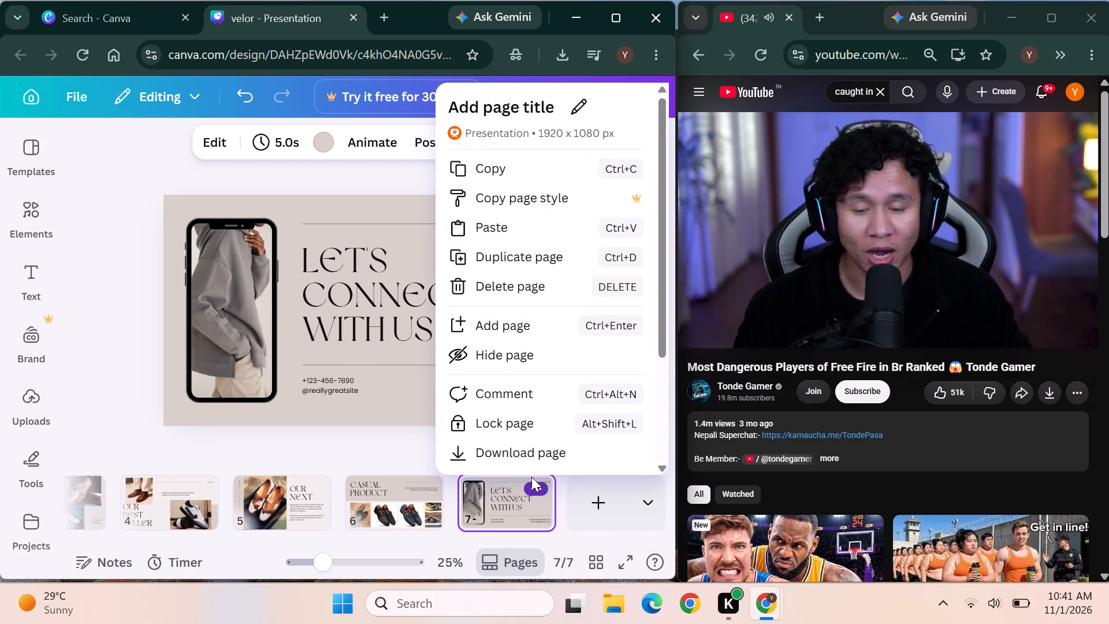
pyautogui.click(511, 296)
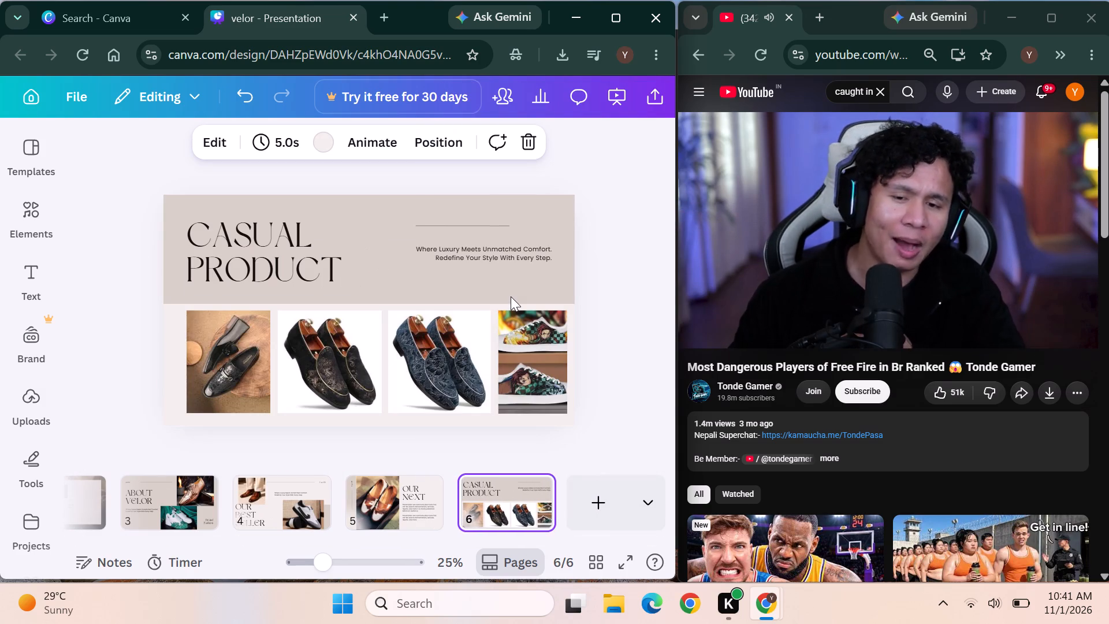
# Review the remaining presentation pages in order, from the VELOR cover to the Casual Product page.
pyautogui.press('Left')
pyautogui.press('Left')
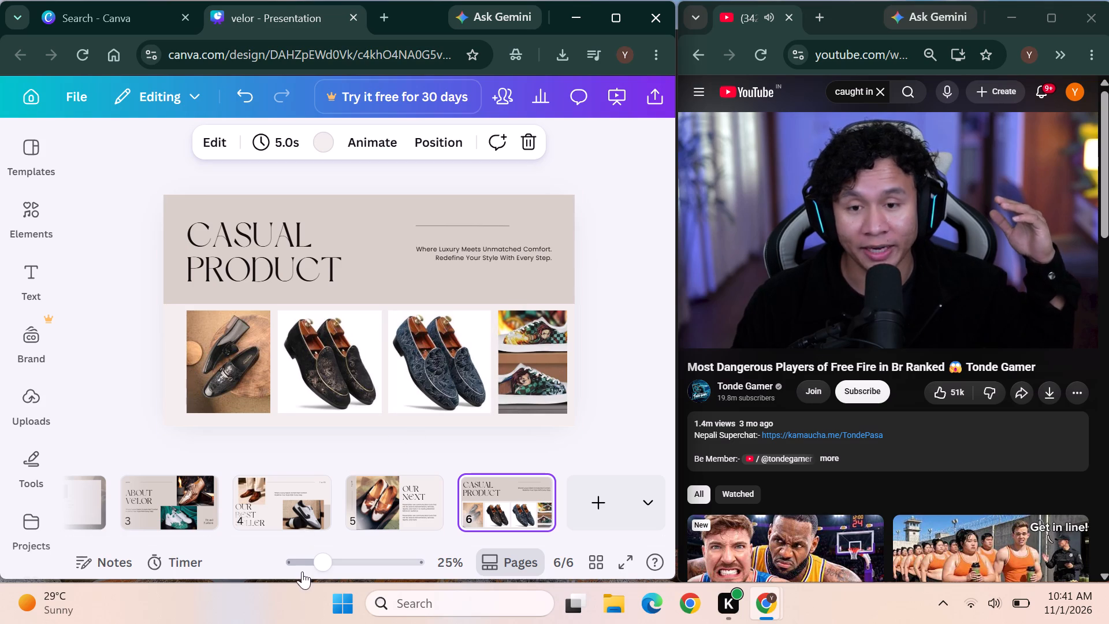
pyautogui.moveTo(318, 537); pyautogui.dragTo(308, 537)
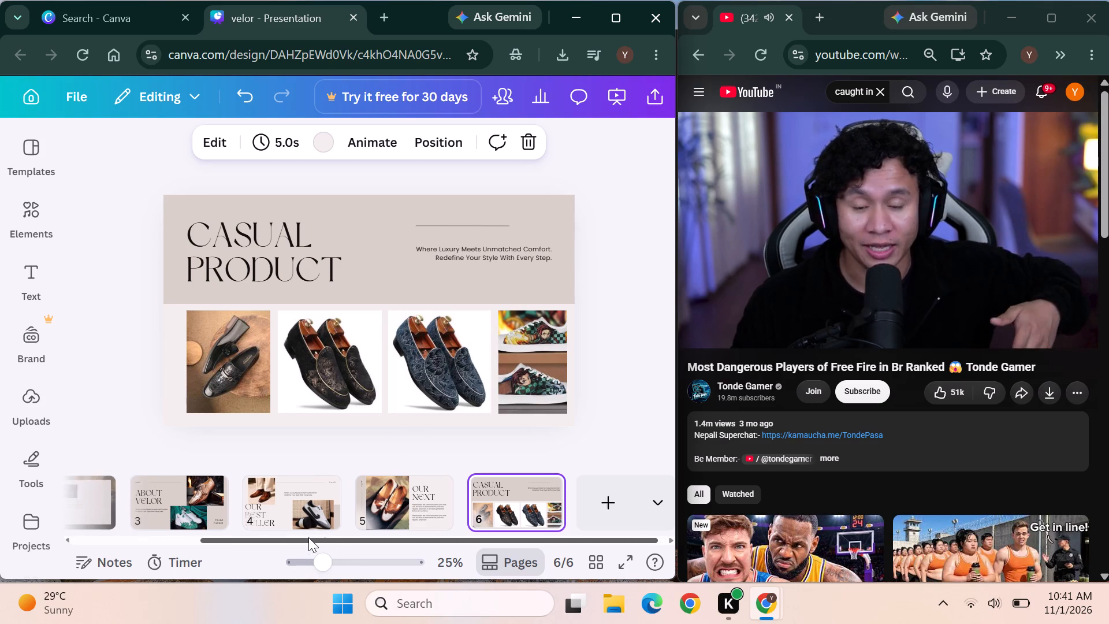
pyautogui.moveTo(308, 537); pyautogui.dragTo(188, 544)
pyautogui.click(108, 510)
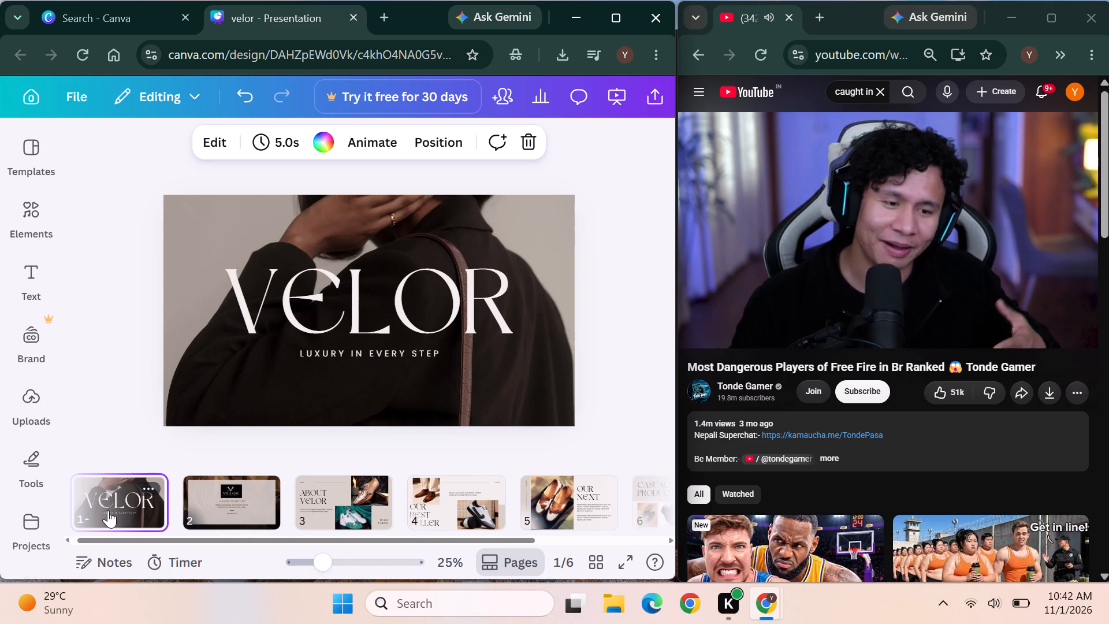
pyautogui.press('Right')
pyautogui.press('Right')
pyautogui.press('Right')
pyautogui.press('Right')
pyautogui.press('Right')
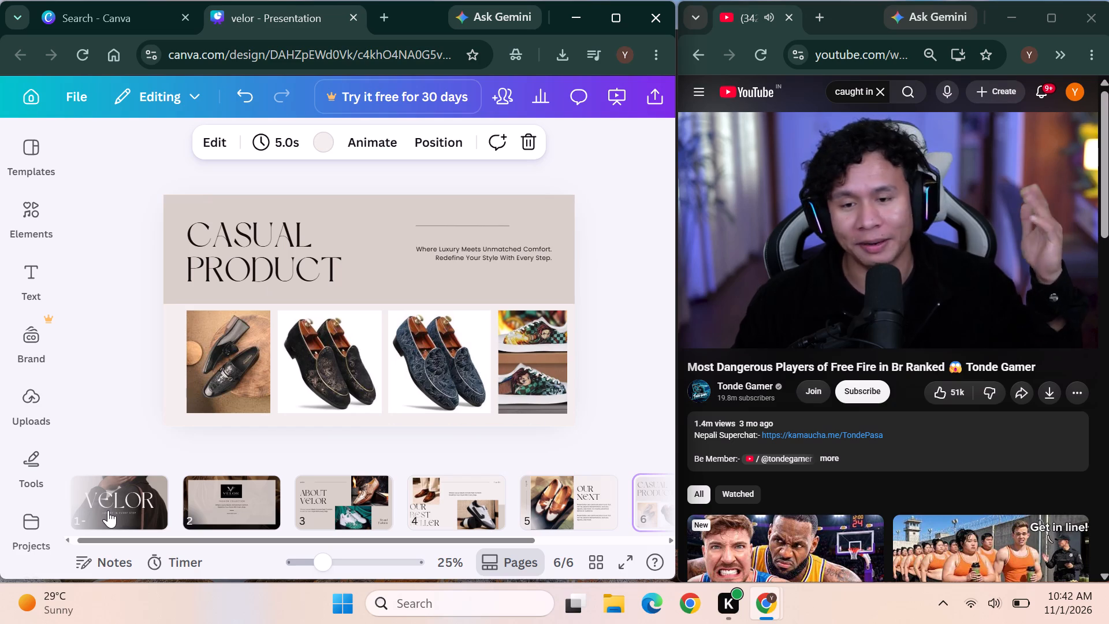
# Download all pages as a PDF with the Digital preset and save it as velor in the Downloads folder.
pyautogui.click(650, 101)
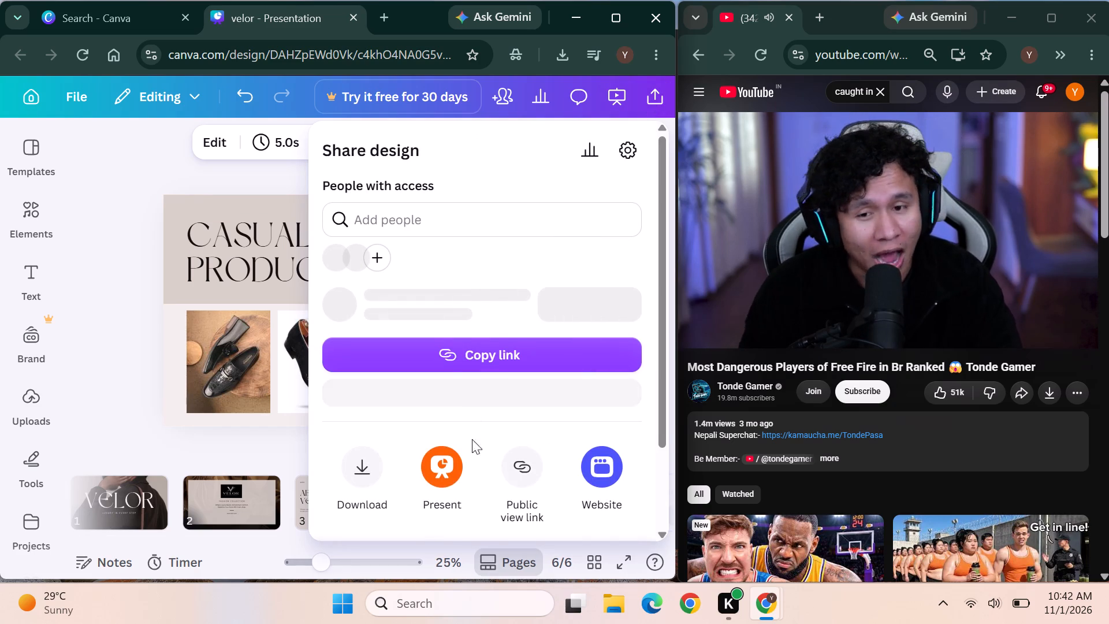
pyautogui.click(363, 508)
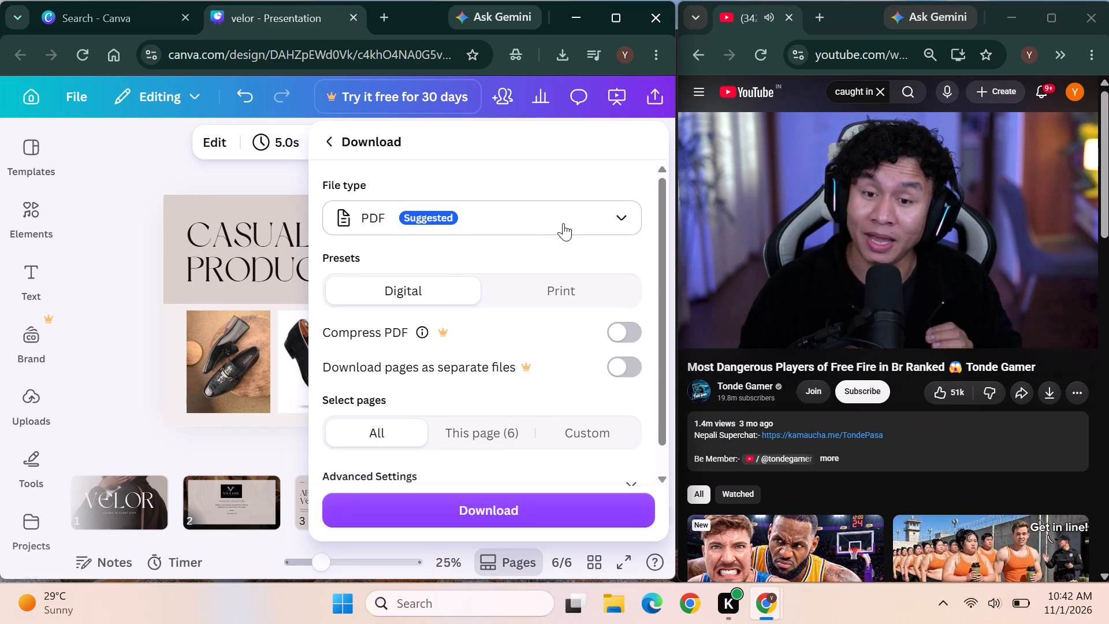
pyautogui.click(489, 504)
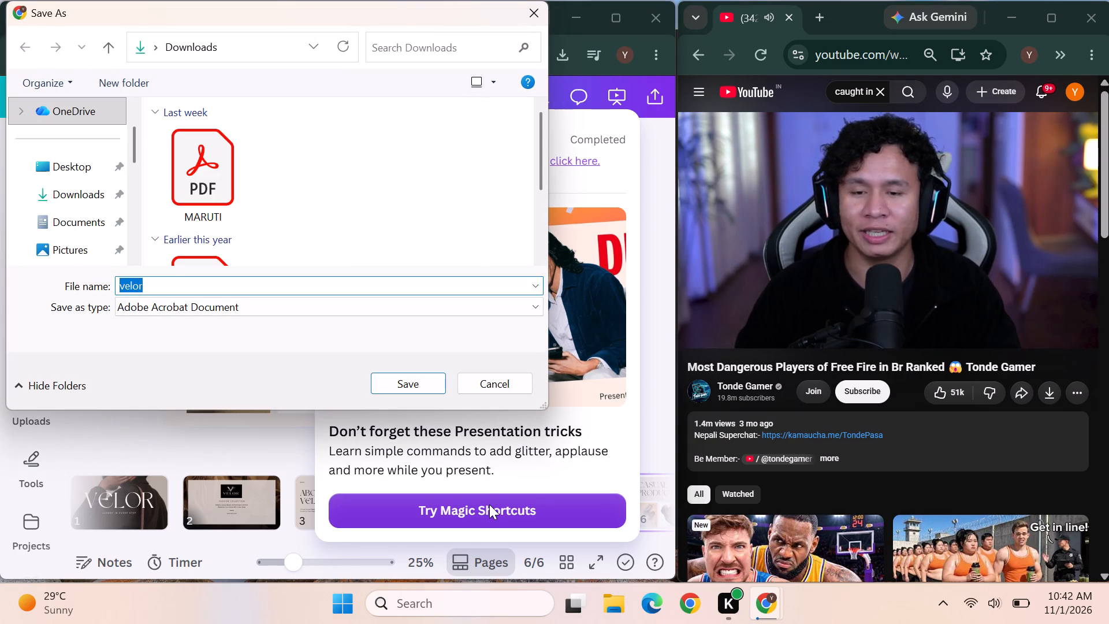
pyautogui.click(55, 193)
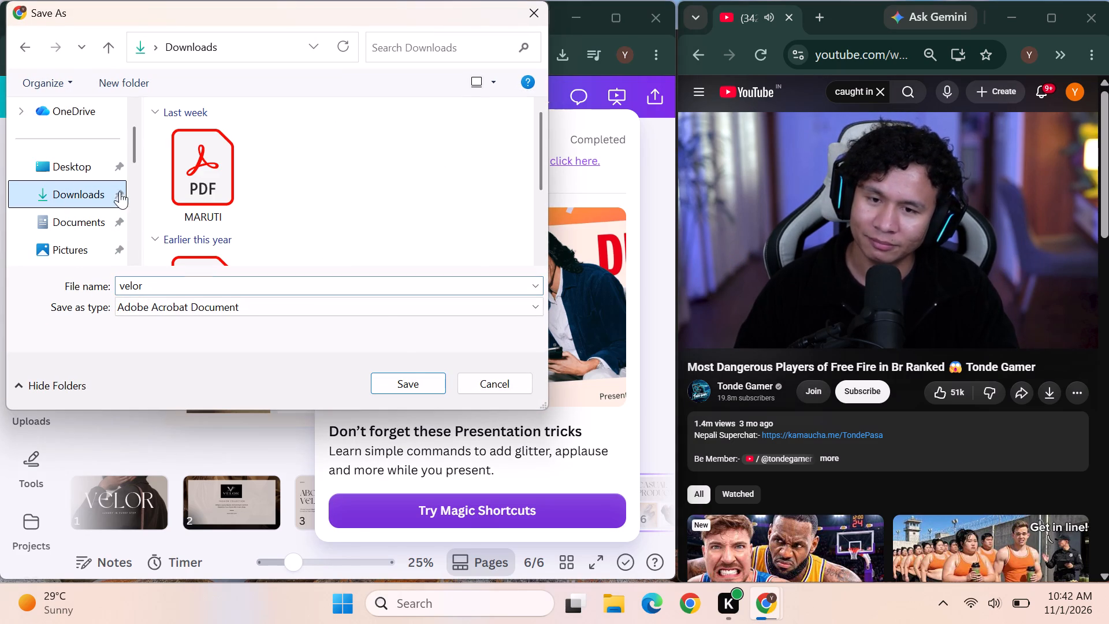
pyautogui.click(412, 384)
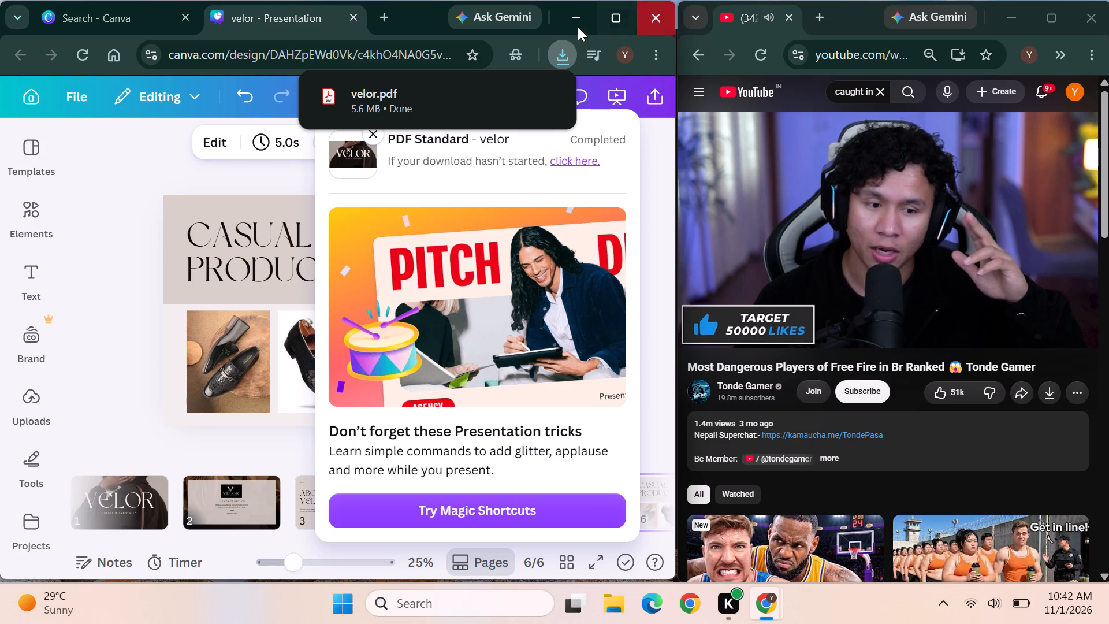
# Close the browser window that holds the presentation.
pyautogui.click(643, 21)
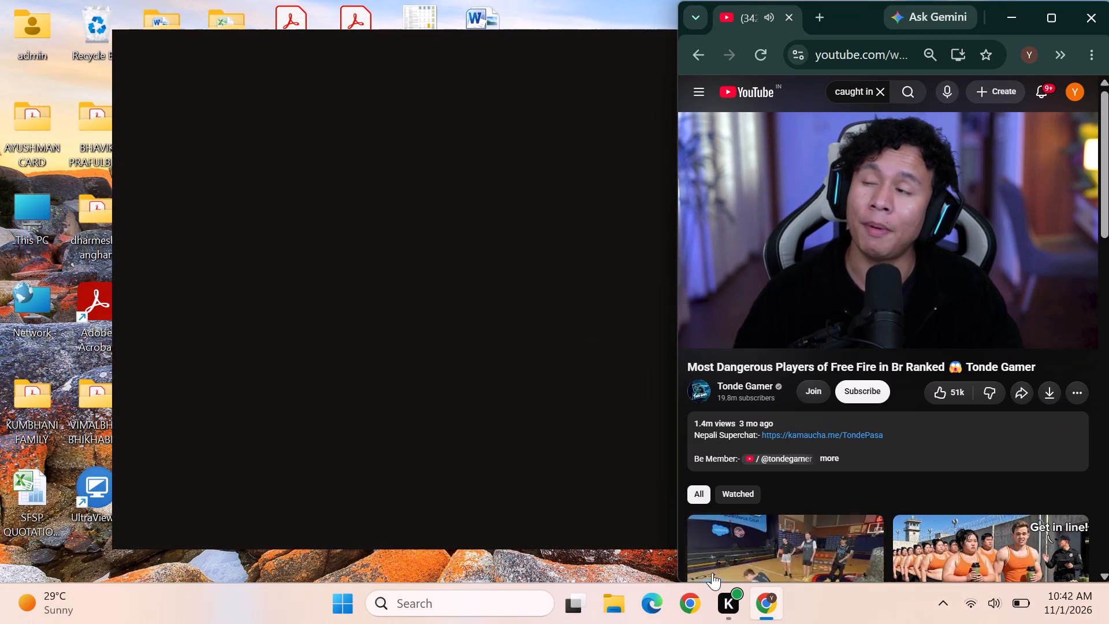
# Switch to File Explorer, narrow its window to sit beside the video, and open the velor PDF from Downloads.
pyautogui.click(609, 604)
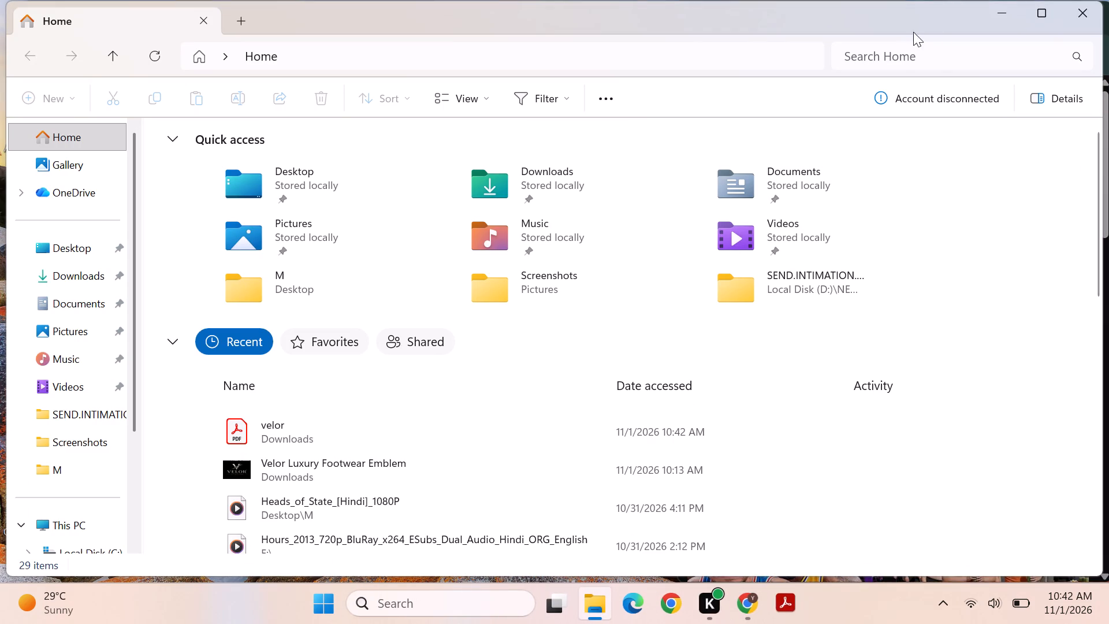
pyautogui.moveTo(1106, 225); pyautogui.dragTo(740, 277)
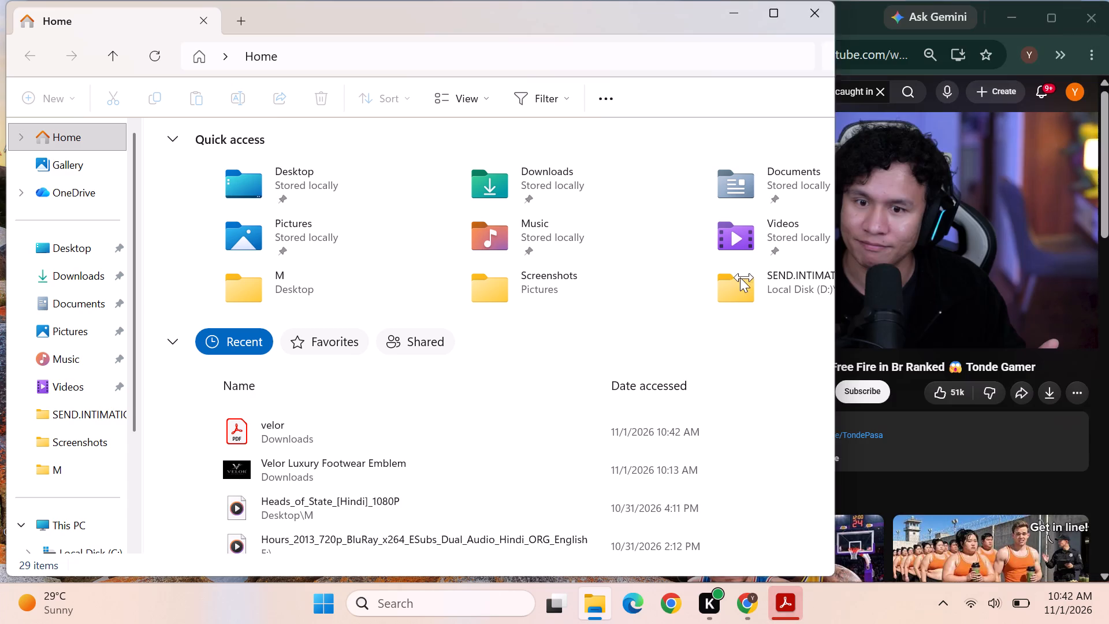
pyautogui.moveTo(740, 277); pyautogui.dragTo(669, 268)
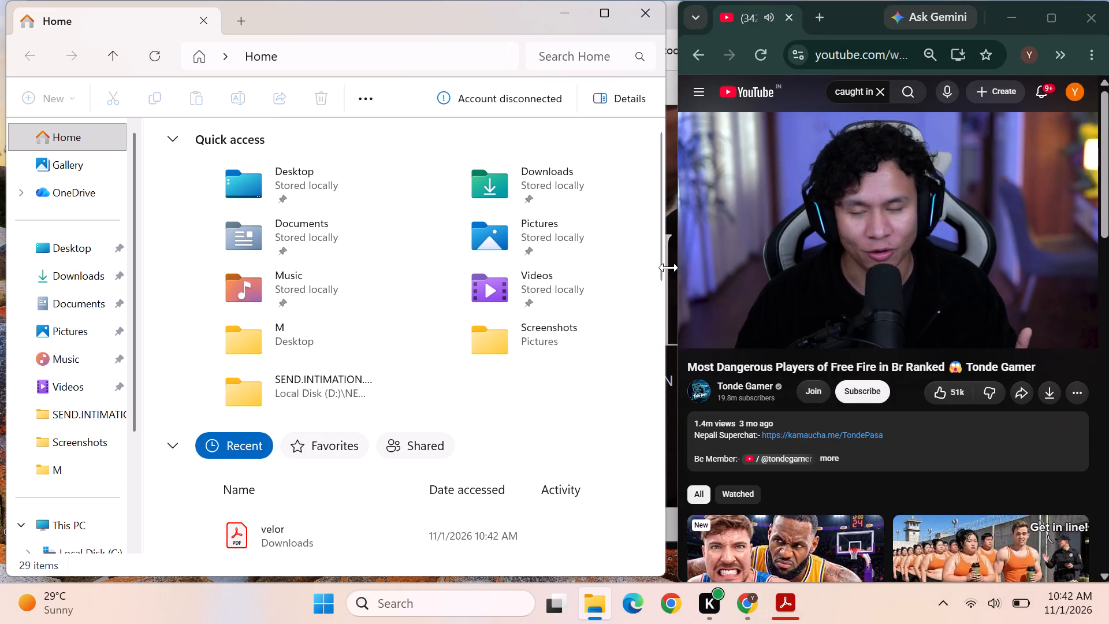
pyautogui.click(79, 283)
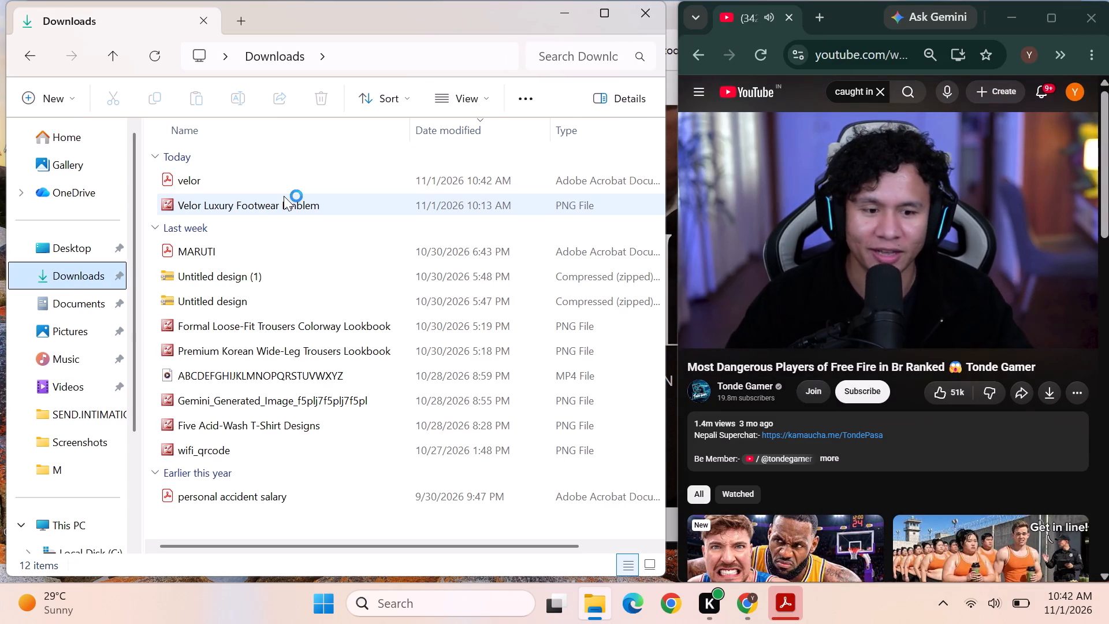
pyautogui.doubleClick(322, 205)
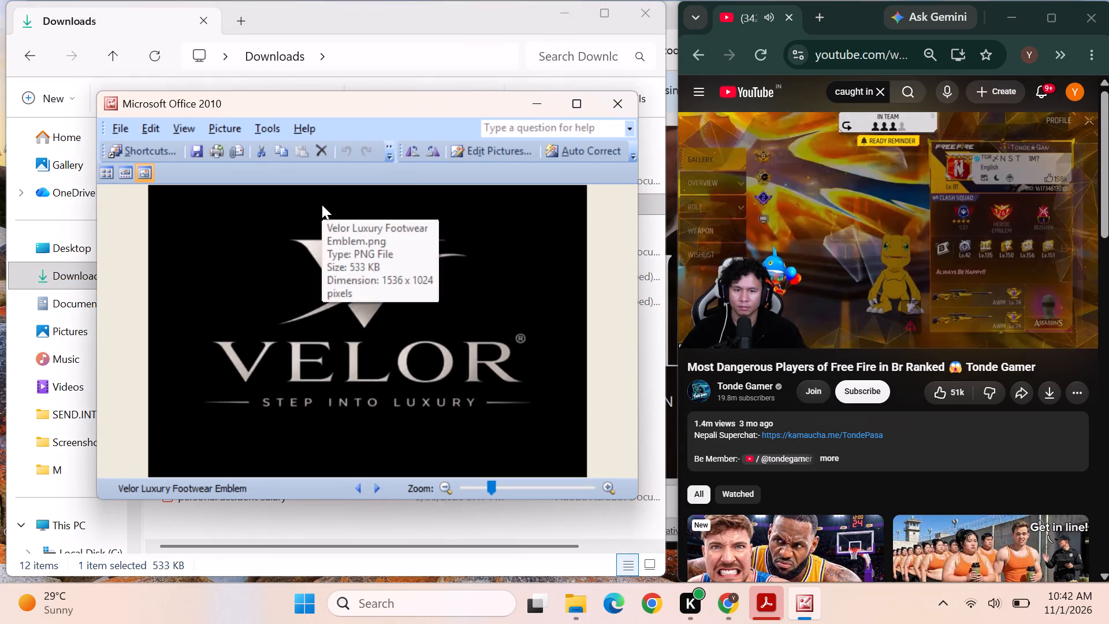
# Close the Velor emblem picture, open the velor PDF from Downloads, and dismiss the WhatsApp sharing promotion.
pyautogui.click(603, 101)
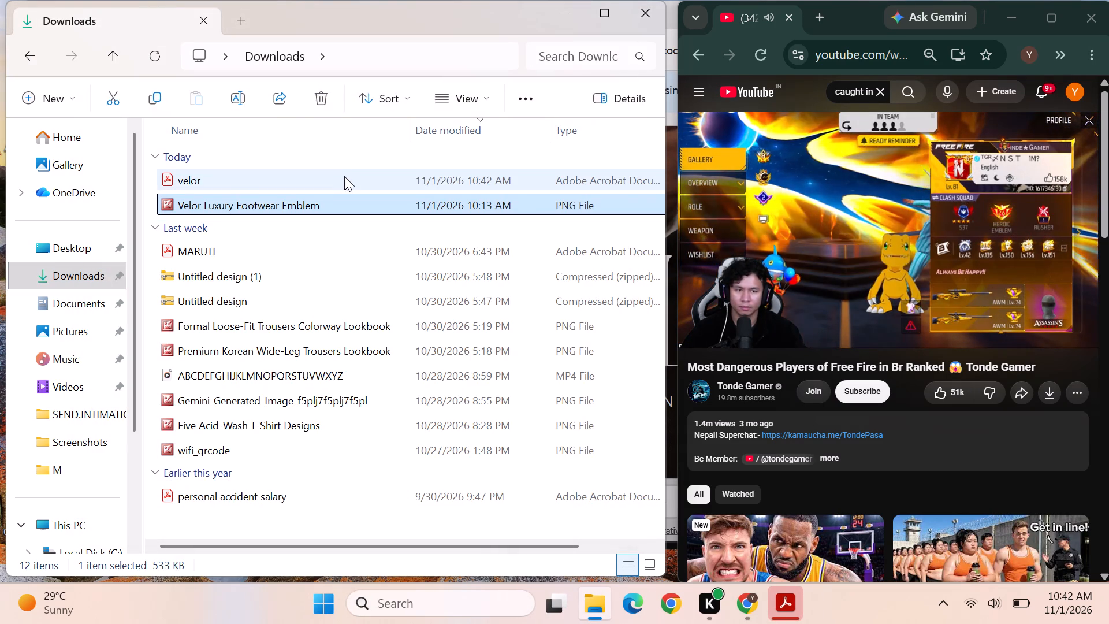
pyautogui.doubleClick(342, 177)
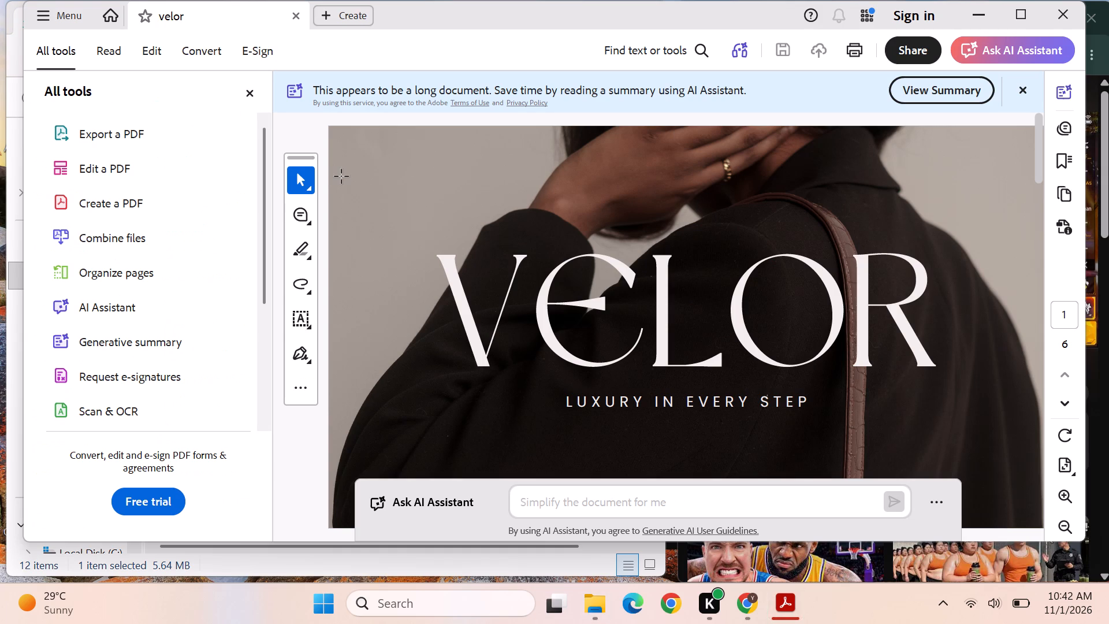
pyautogui.press('Down')
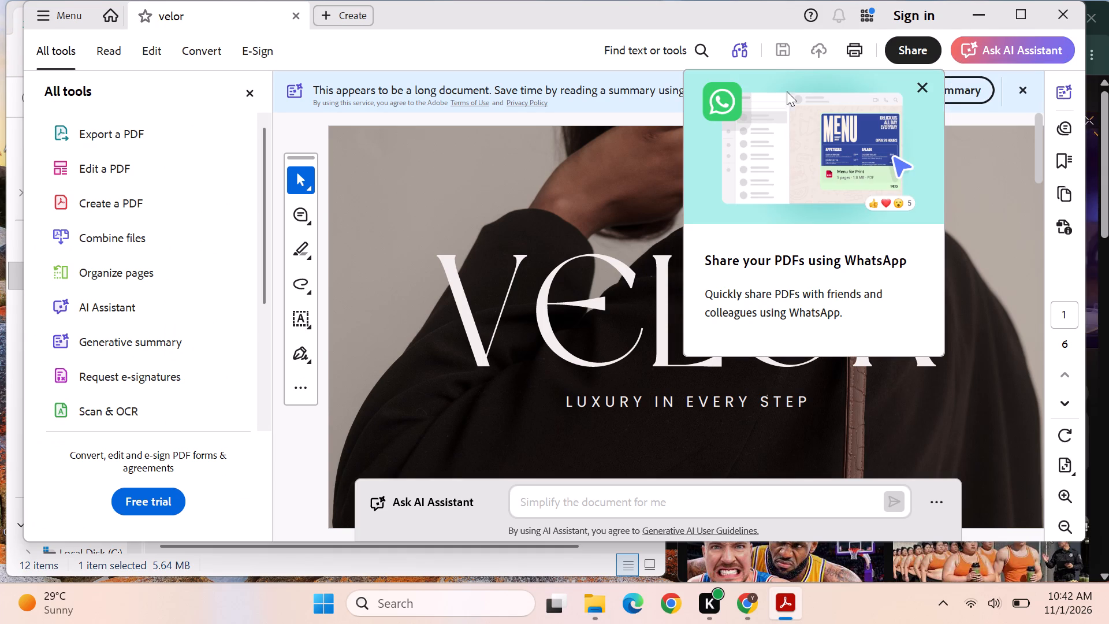
pyautogui.click(928, 85)
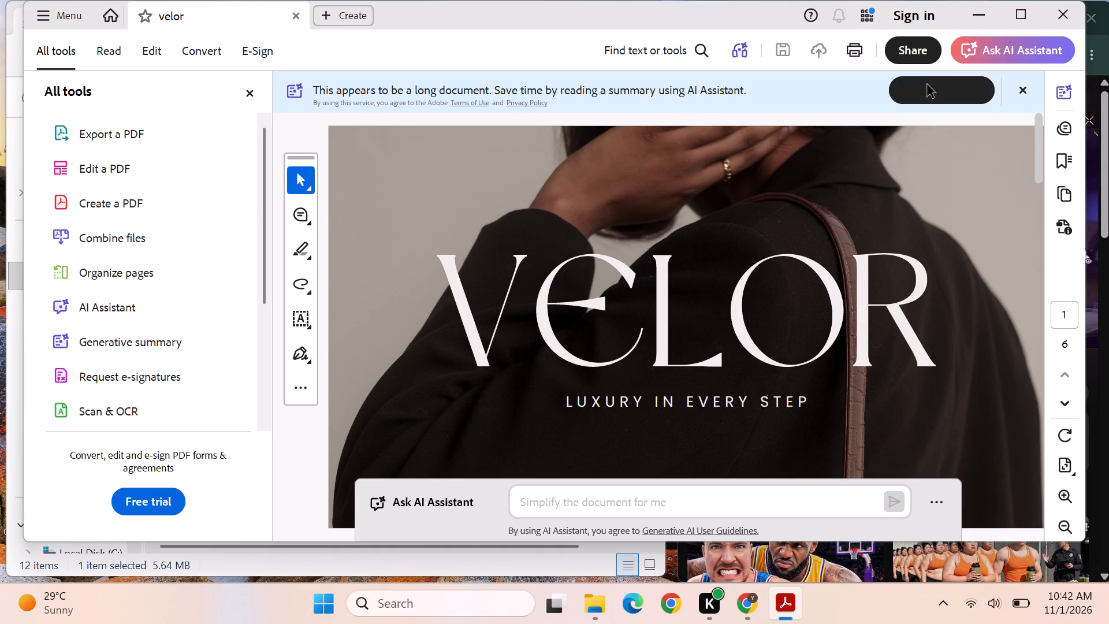
# Page through the exported velor PDF to examine its pages, returning to the Fashion Collection page.
pyautogui.click(794, 332)
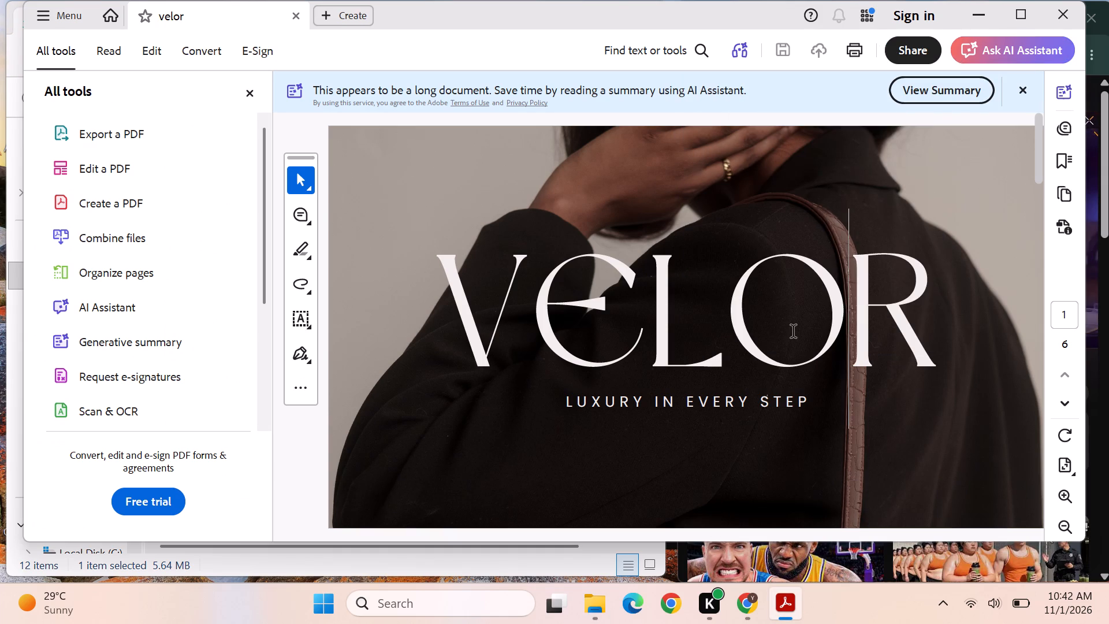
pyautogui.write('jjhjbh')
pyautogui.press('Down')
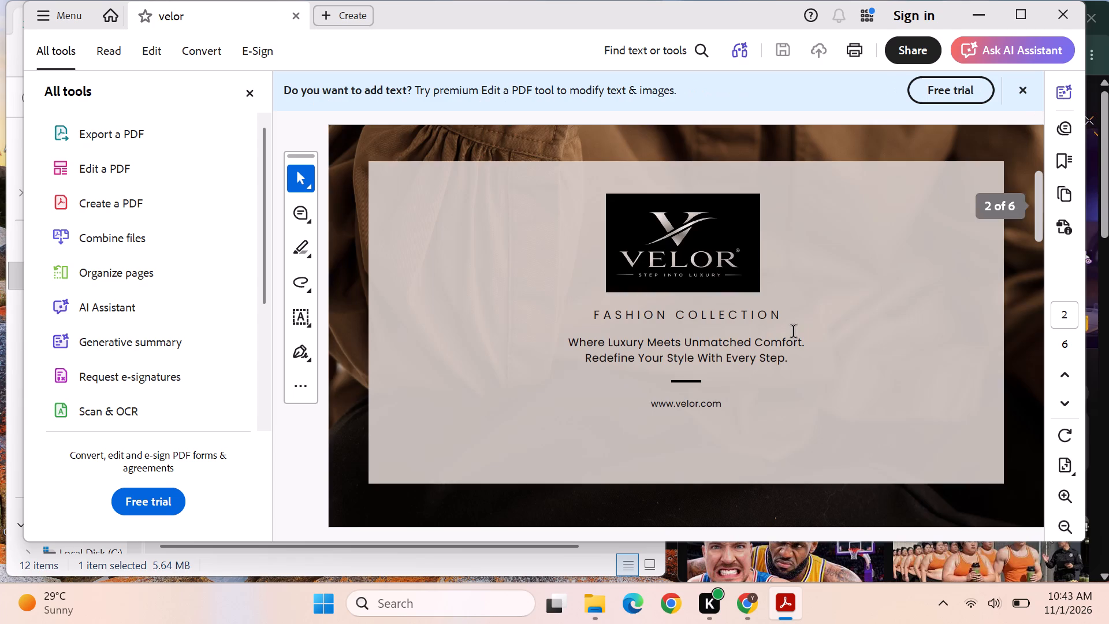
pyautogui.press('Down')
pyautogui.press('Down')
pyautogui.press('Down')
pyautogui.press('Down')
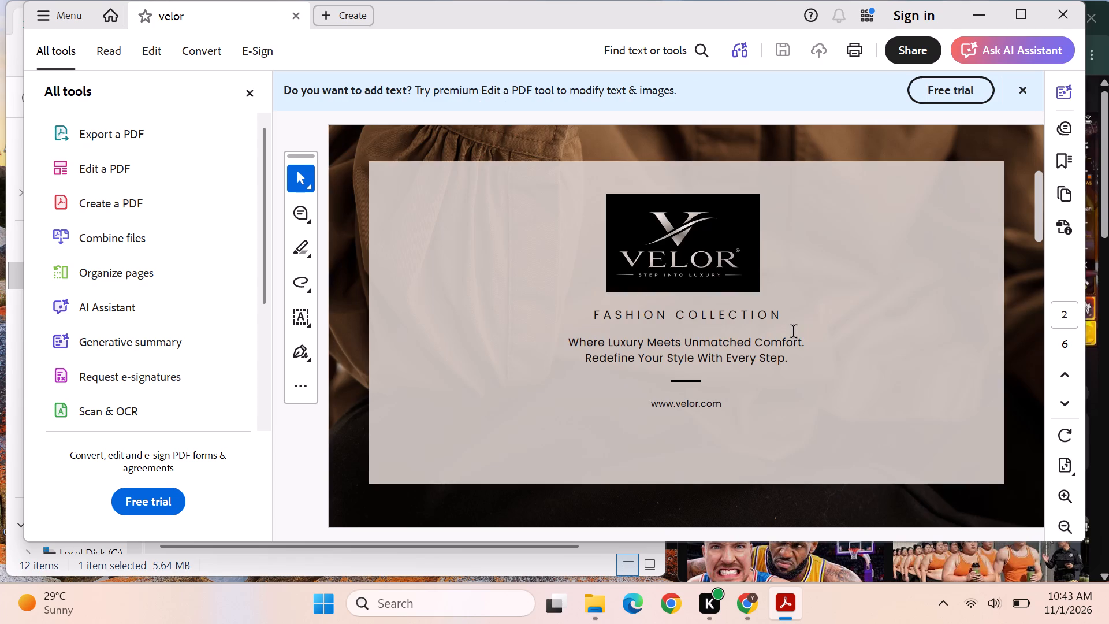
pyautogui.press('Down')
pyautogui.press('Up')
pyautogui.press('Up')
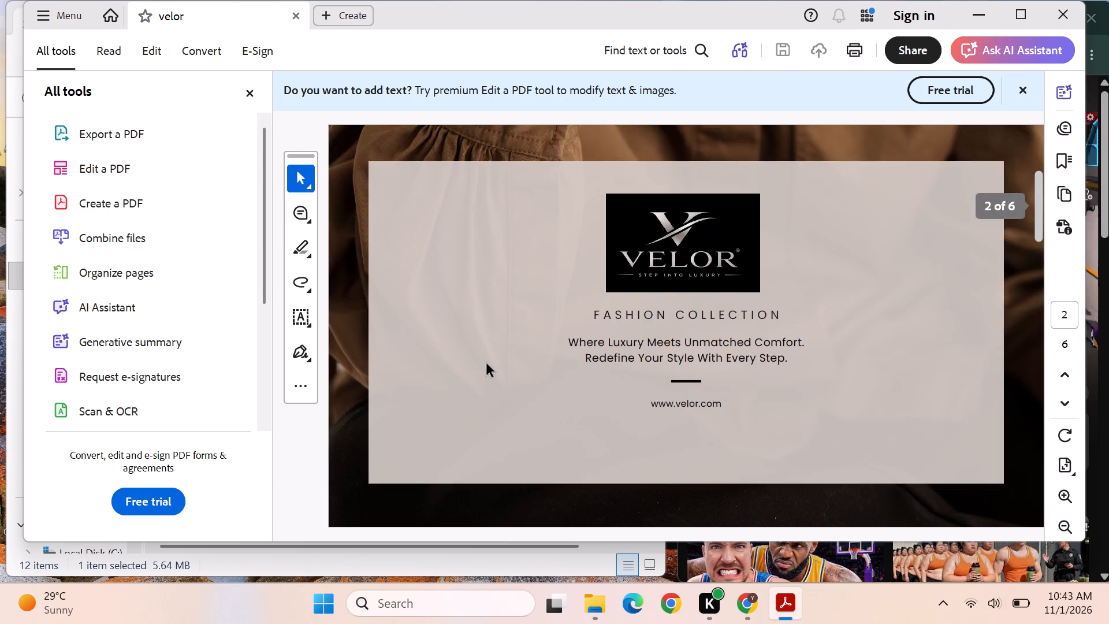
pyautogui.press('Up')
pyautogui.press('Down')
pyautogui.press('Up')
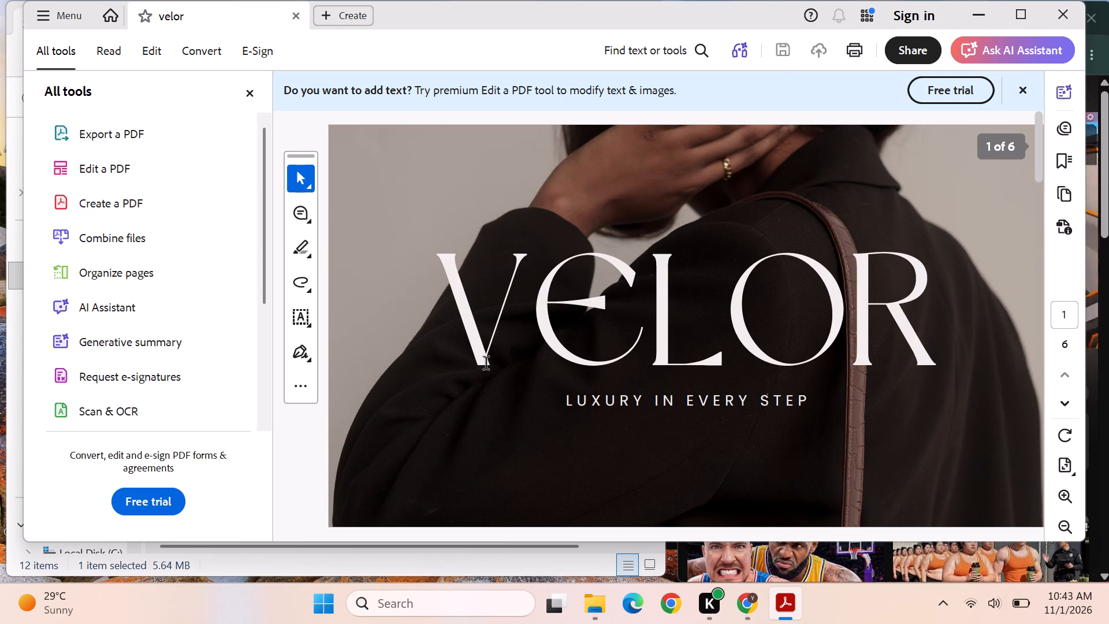
# Check the PDF's page layouts from the cover through to the Casual Product page.
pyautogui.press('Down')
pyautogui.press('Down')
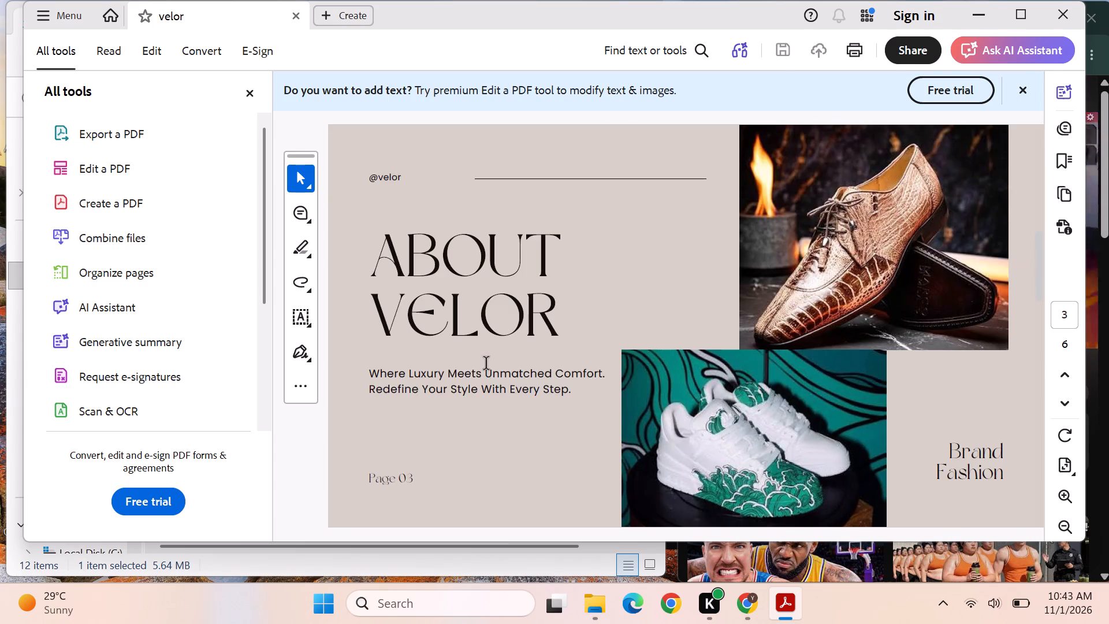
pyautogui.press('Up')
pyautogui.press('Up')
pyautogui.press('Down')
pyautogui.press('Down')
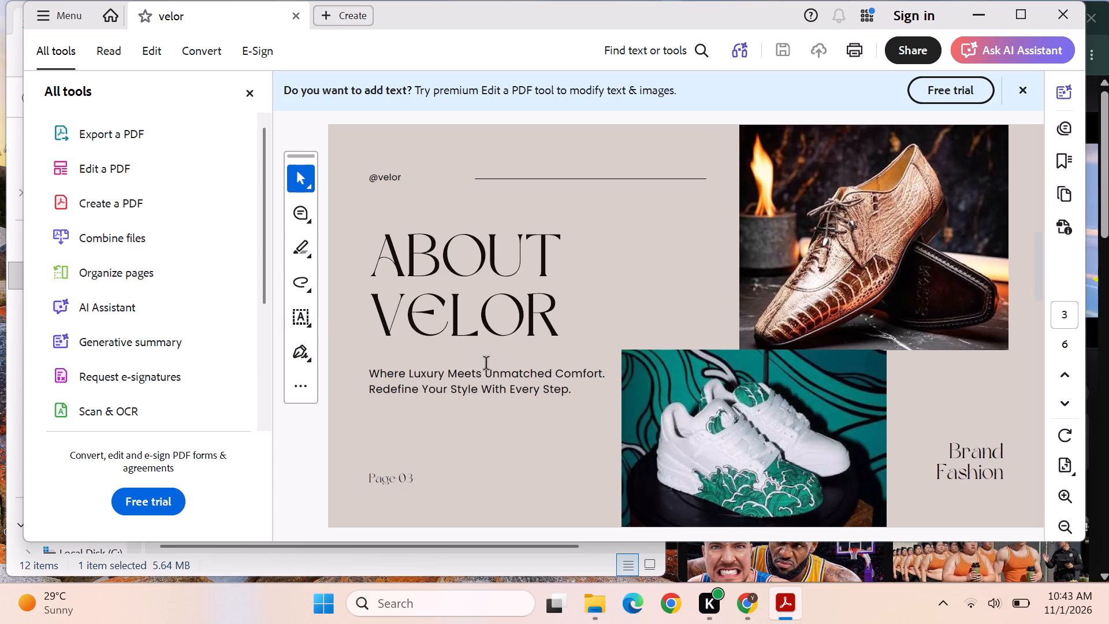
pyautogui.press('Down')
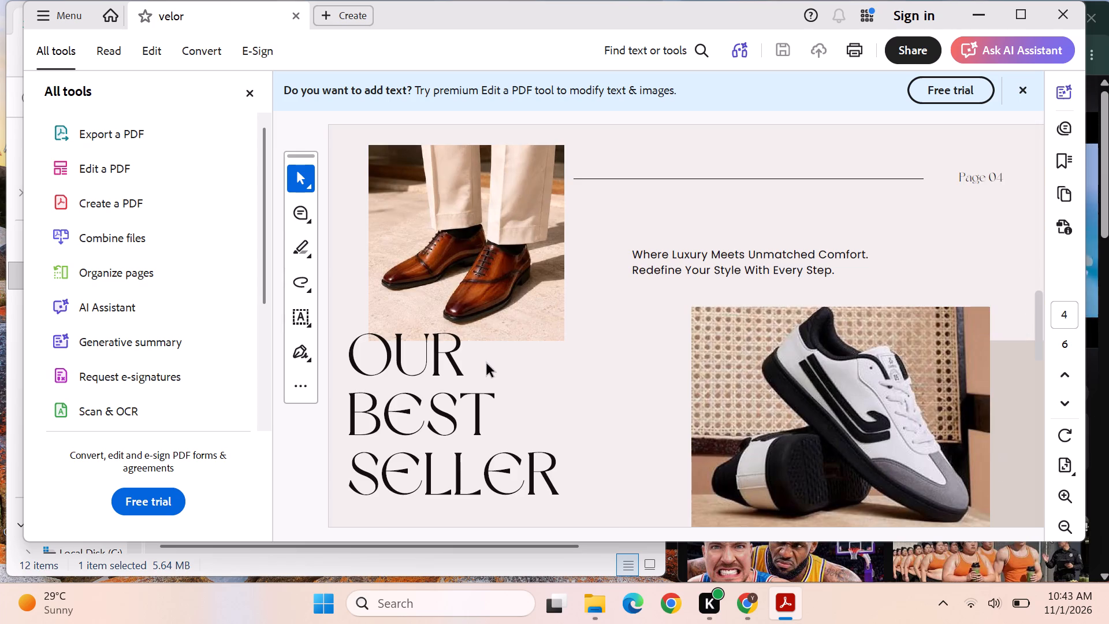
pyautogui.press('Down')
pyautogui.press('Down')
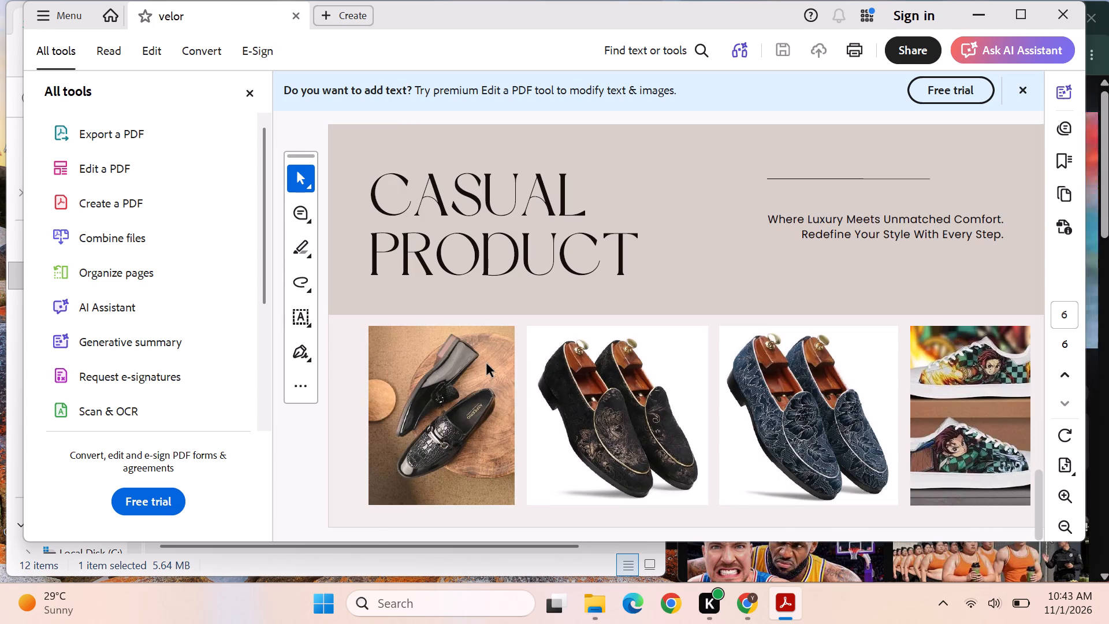
# Finish checking the velor PDF at its last page and close it.
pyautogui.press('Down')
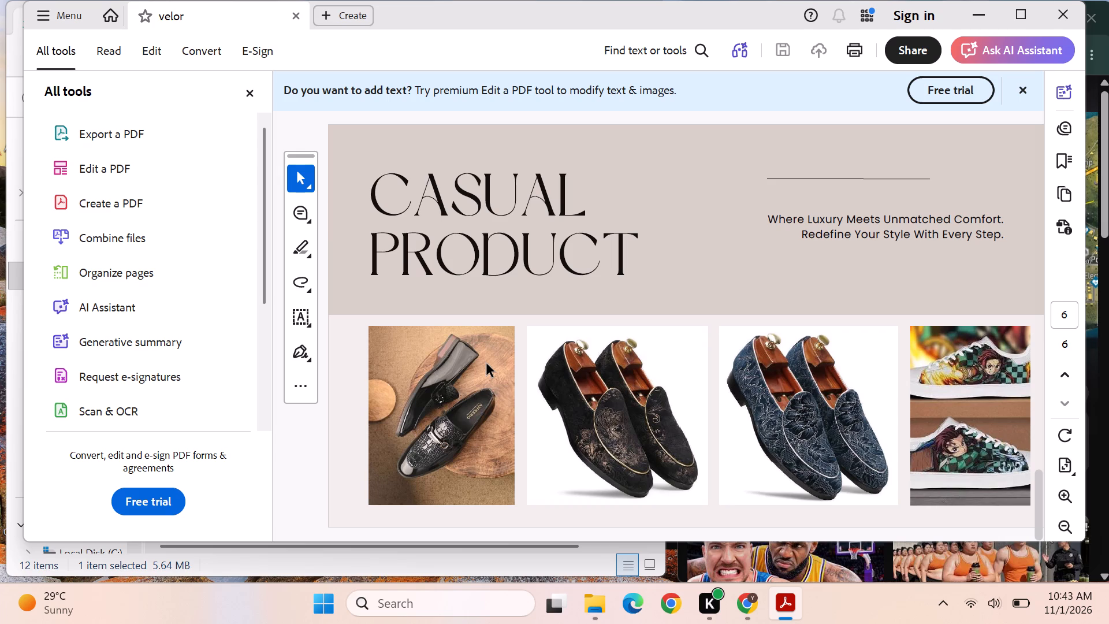
pyautogui.click(1055, 21)
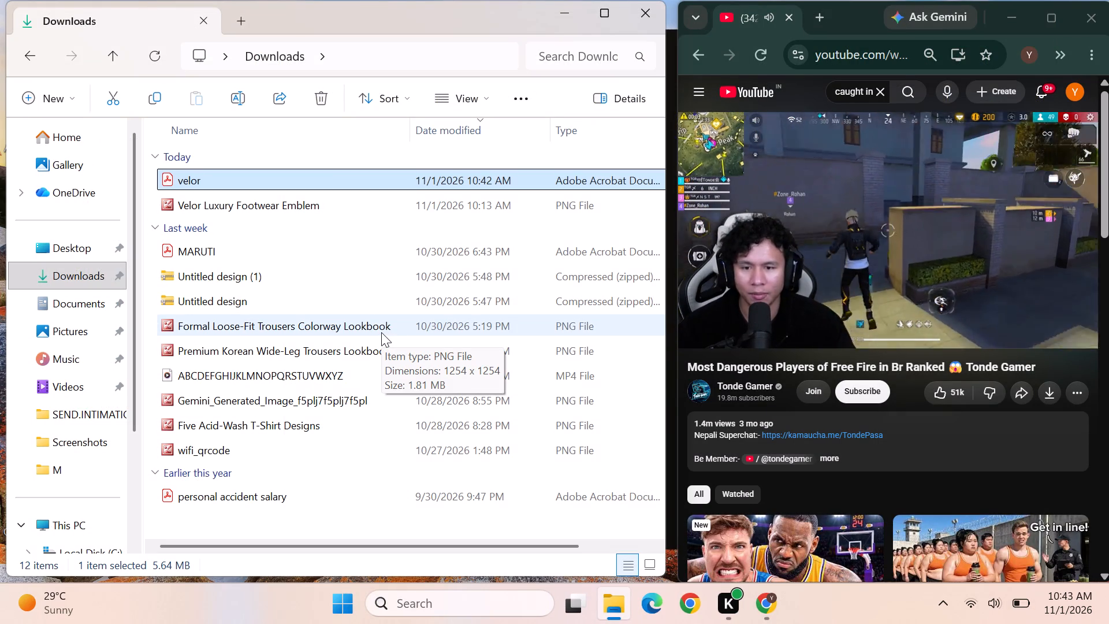
# View image 1 in the Untitled design (1) archive, close the viewer, and return to the Downloads folder.
pyautogui.doubleClick(351, 285)
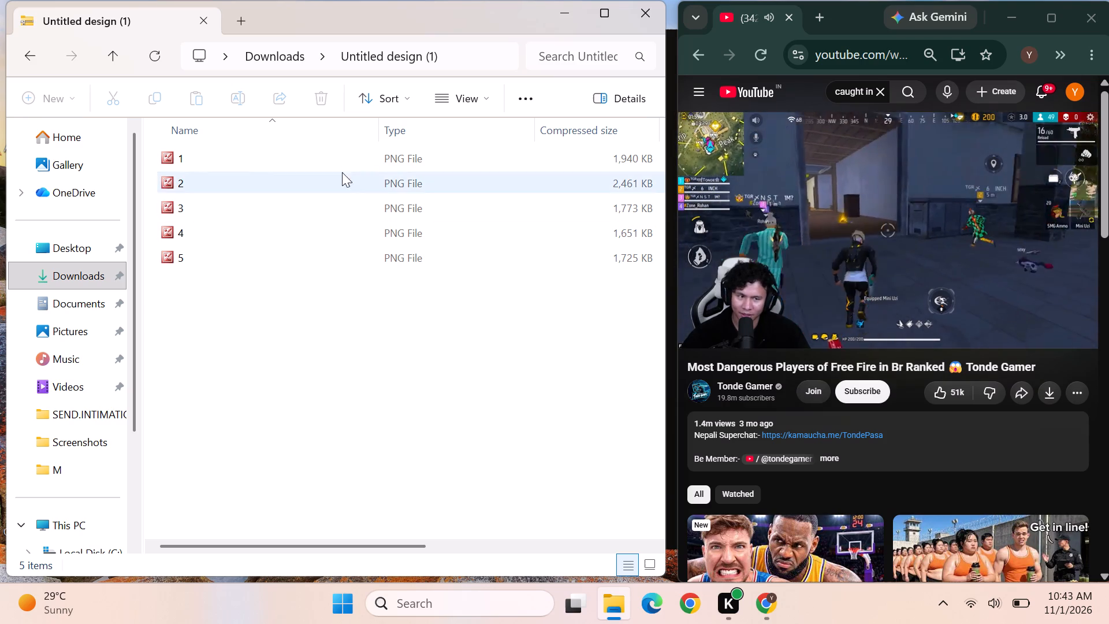
pyautogui.doubleClick(215, 163)
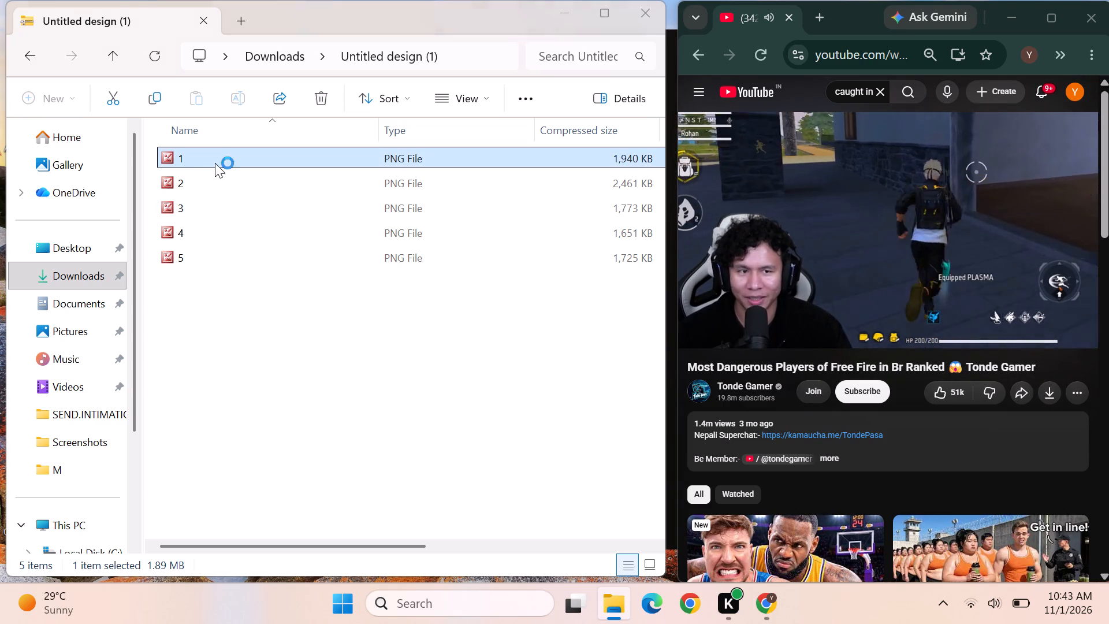
pyautogui.click(612, 102)
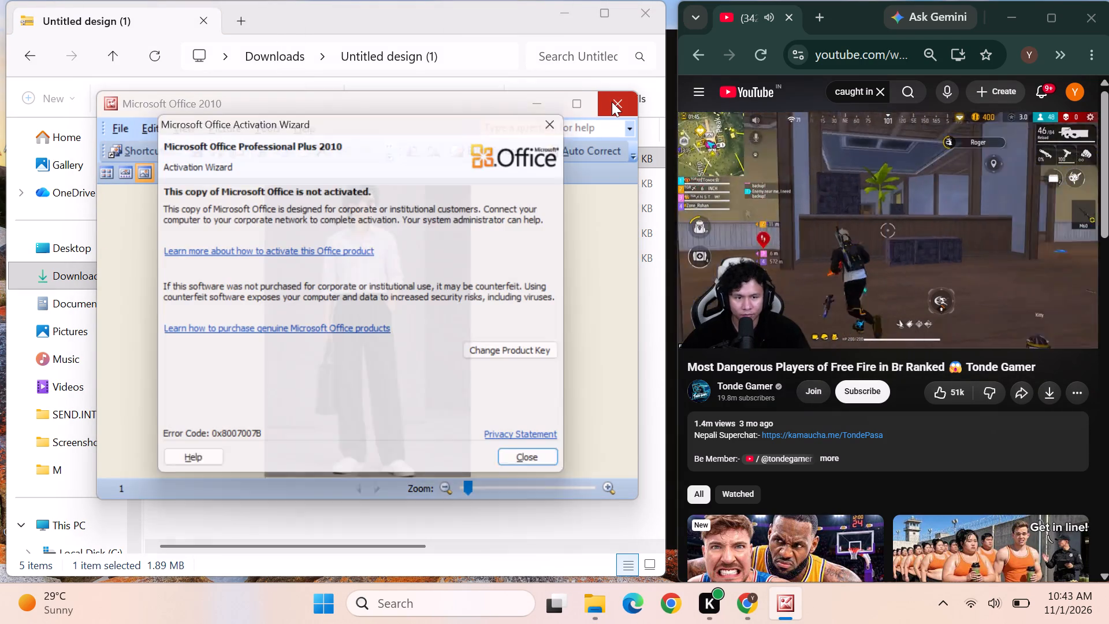
pyautogui.click(563, 471)
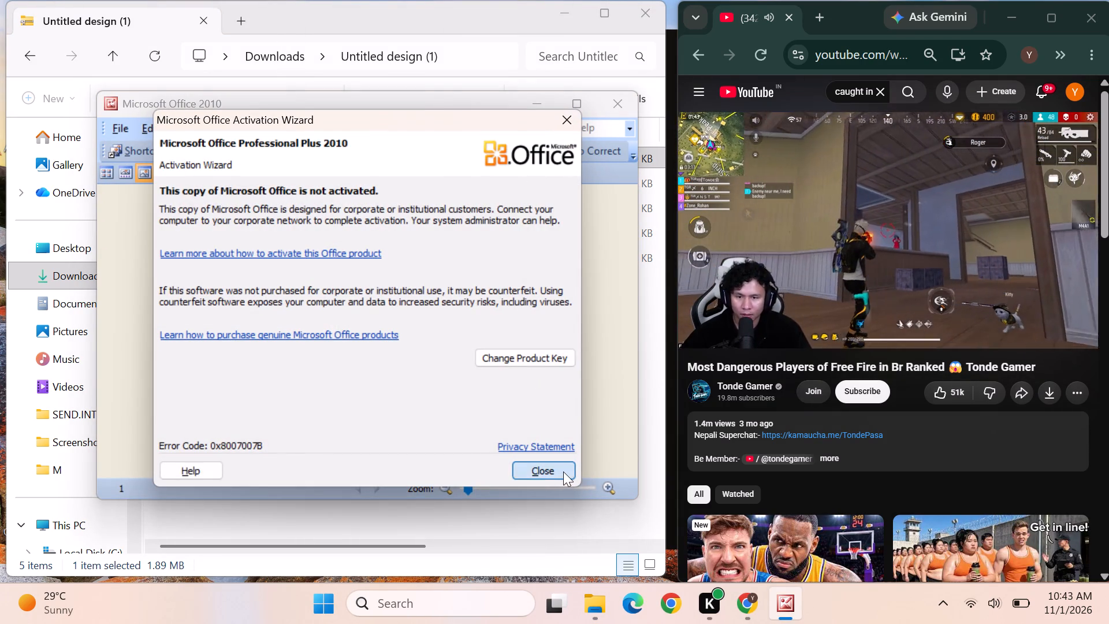
pyautogui.click(609, 103)
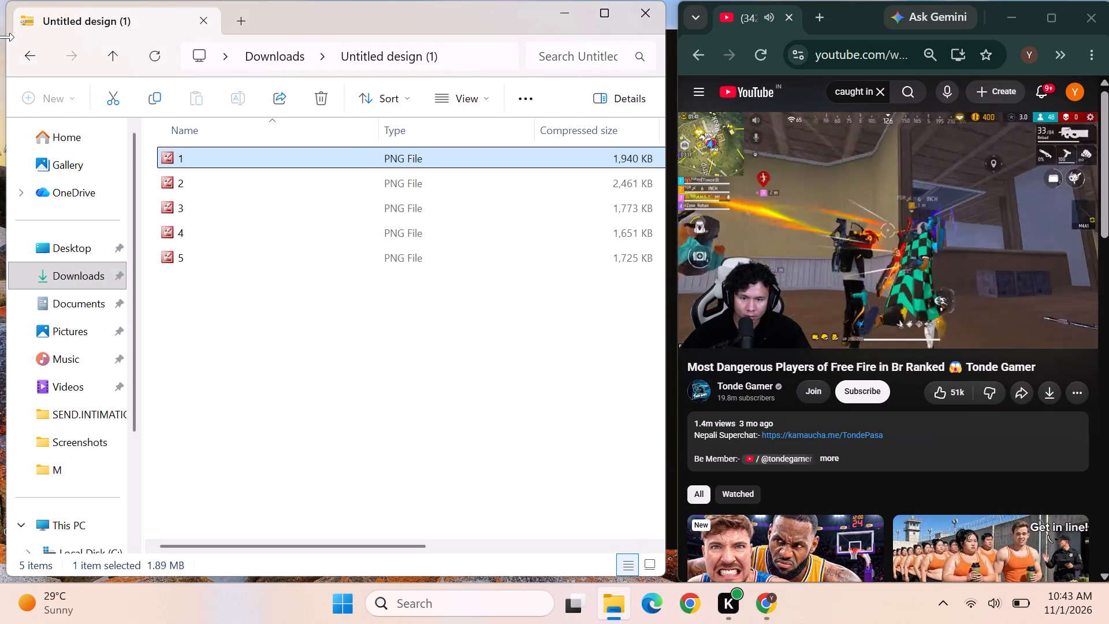
pyautogui.click(20, 50)
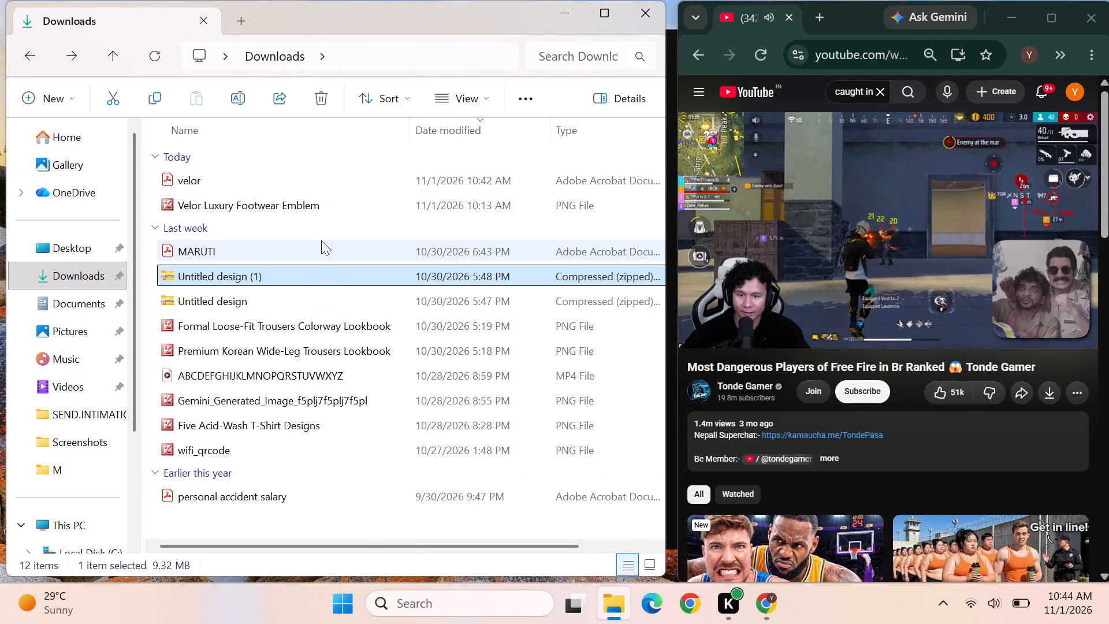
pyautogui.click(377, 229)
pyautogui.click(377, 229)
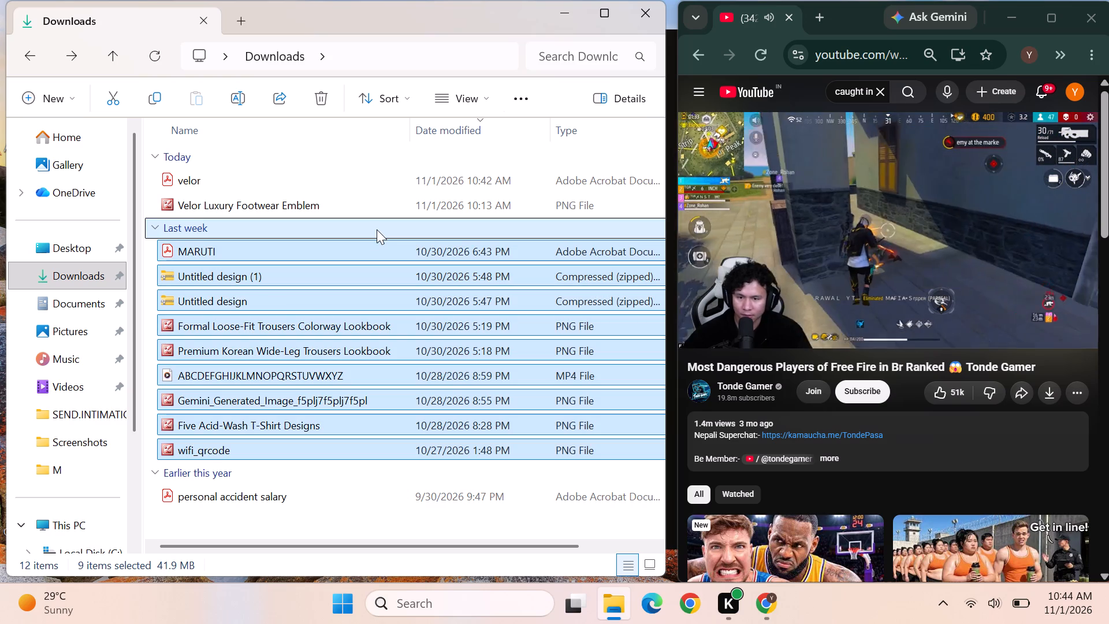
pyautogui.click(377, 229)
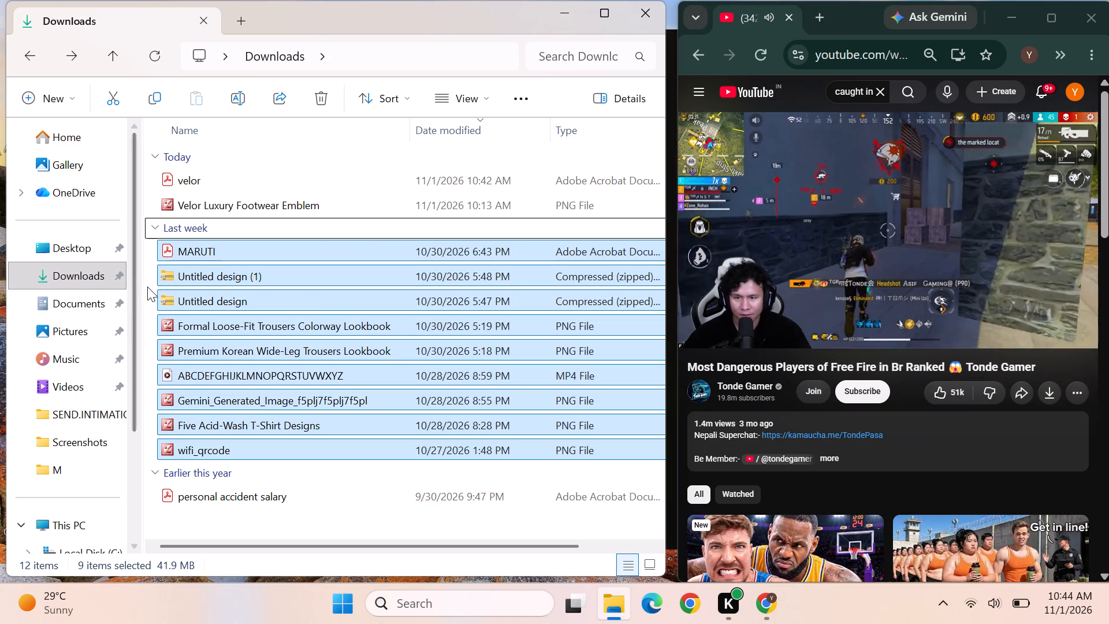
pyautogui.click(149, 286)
# Open the MARUTI PDF from Downloads and check its opening pages from the cover to About Maruti.
pyautogui.doubleClick(224, 254)
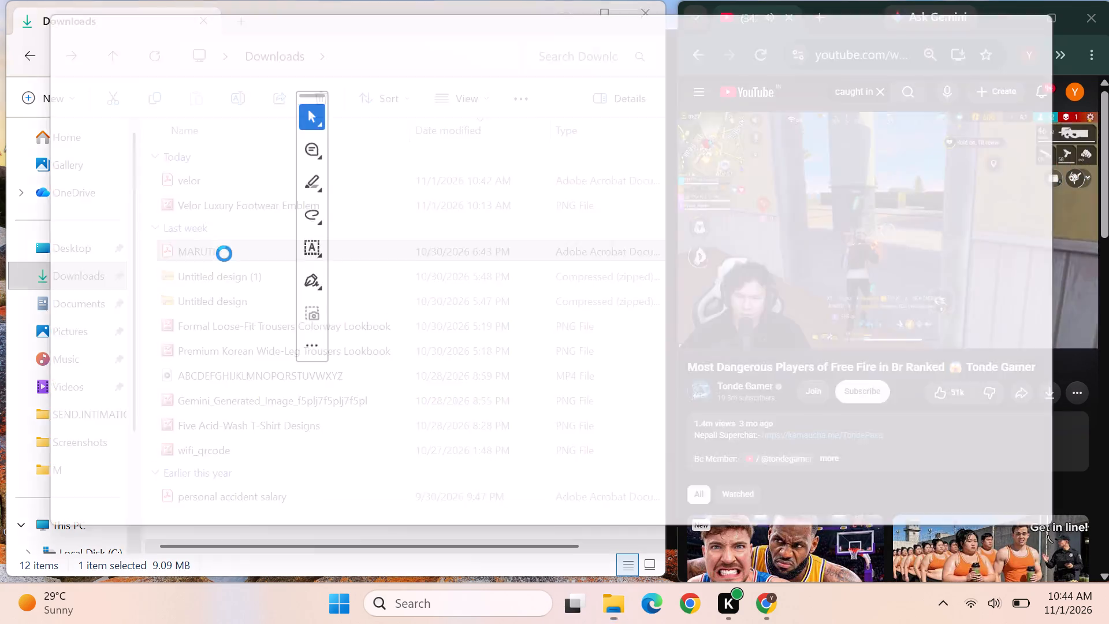
pyautogui.press('Down')
pyautogui.press('Down')
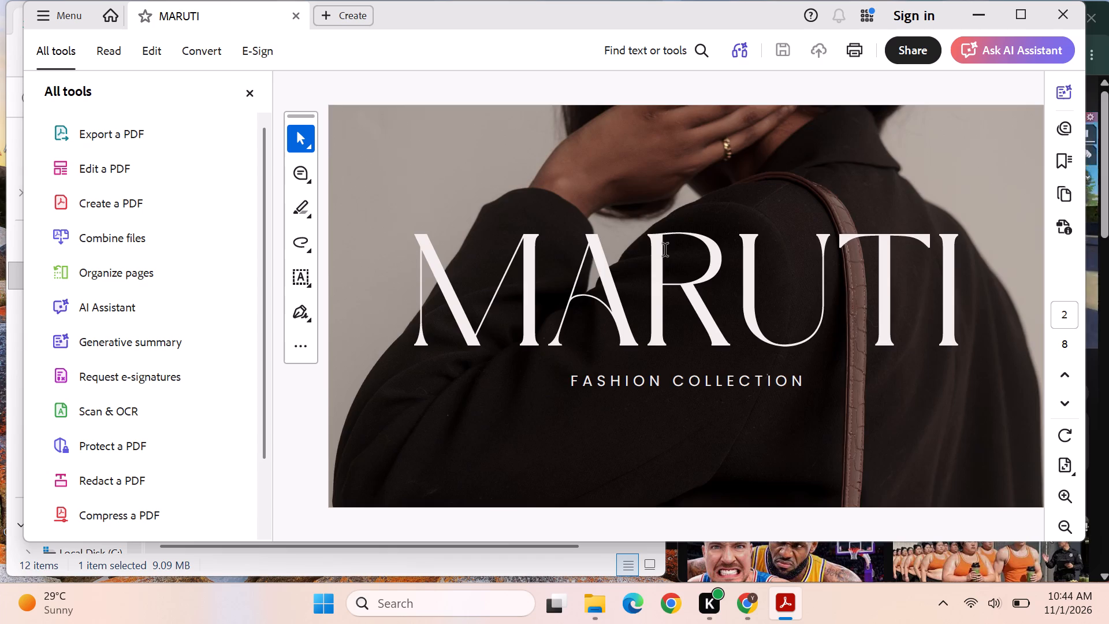
pyautogui.press('Down')
pyautogui.press('Up')
pyautogui.press('Up')
pyautogui.press('Up')
pyautogui.press('Up')
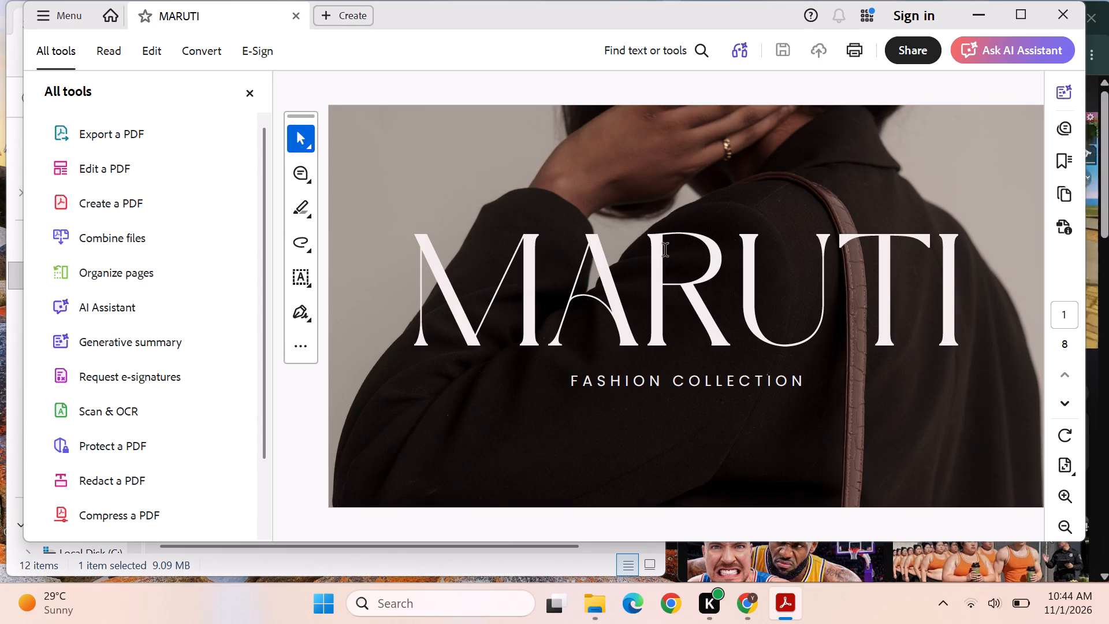
pyautogui.press('Down')
pyautogui.press('Down')
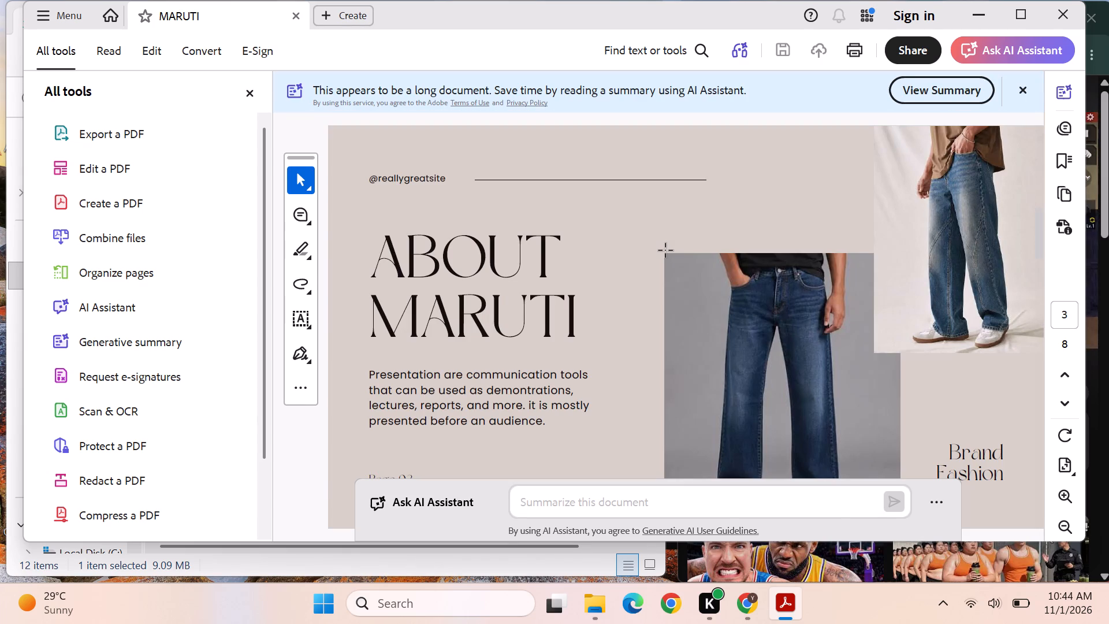
# Hide the AI Assistant prompt bar and check the MARUTI PDF's pages from About Maruti to Our Shoe.
pyautogui.click(317, 461)
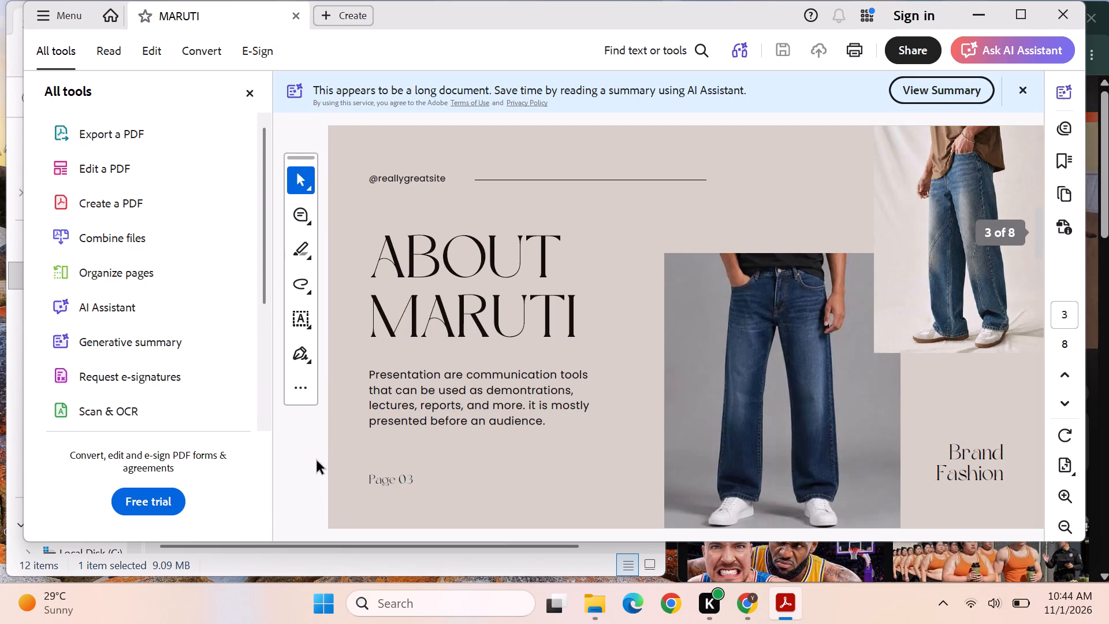
pyautogui.press('Down')
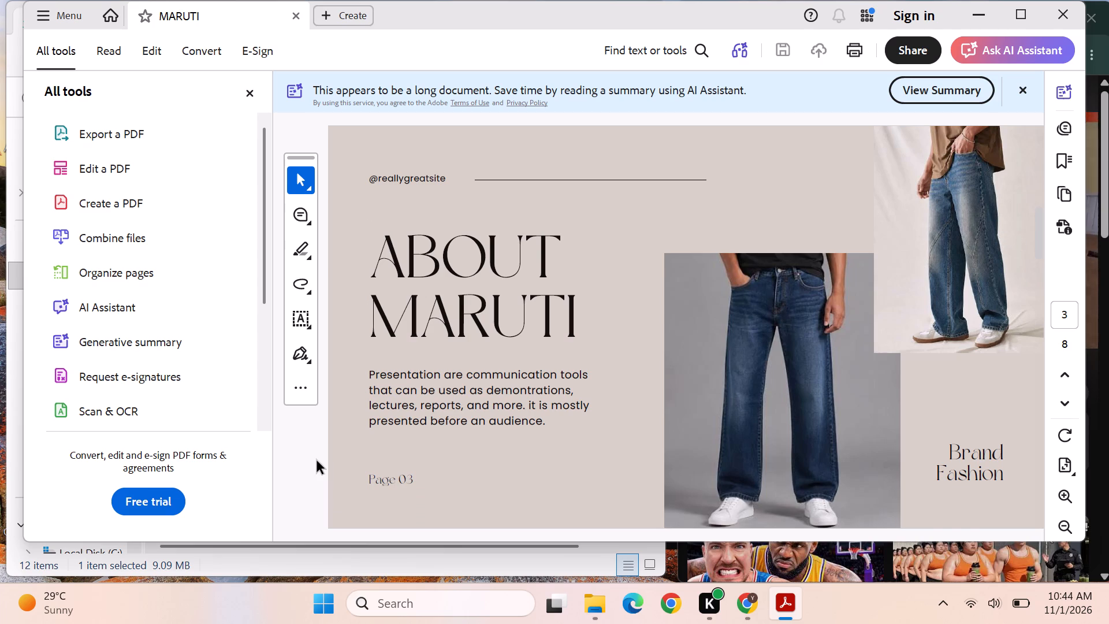
pyautogui.press('Down')
pyautogui.press('Up')
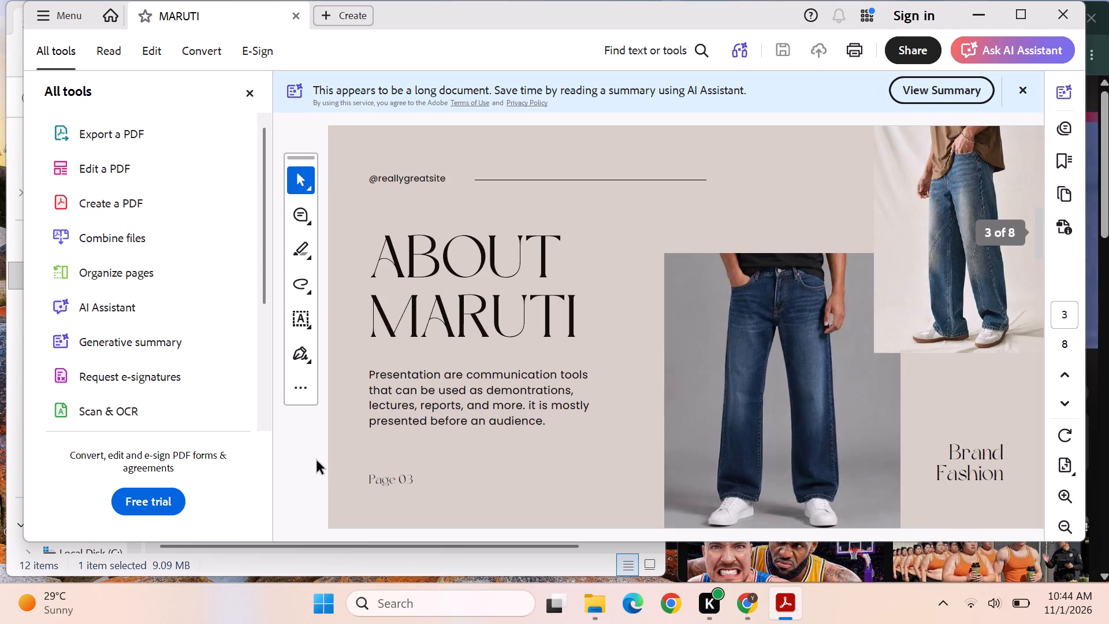
pyautogui.press('Down')
pyautogui.press('Down')
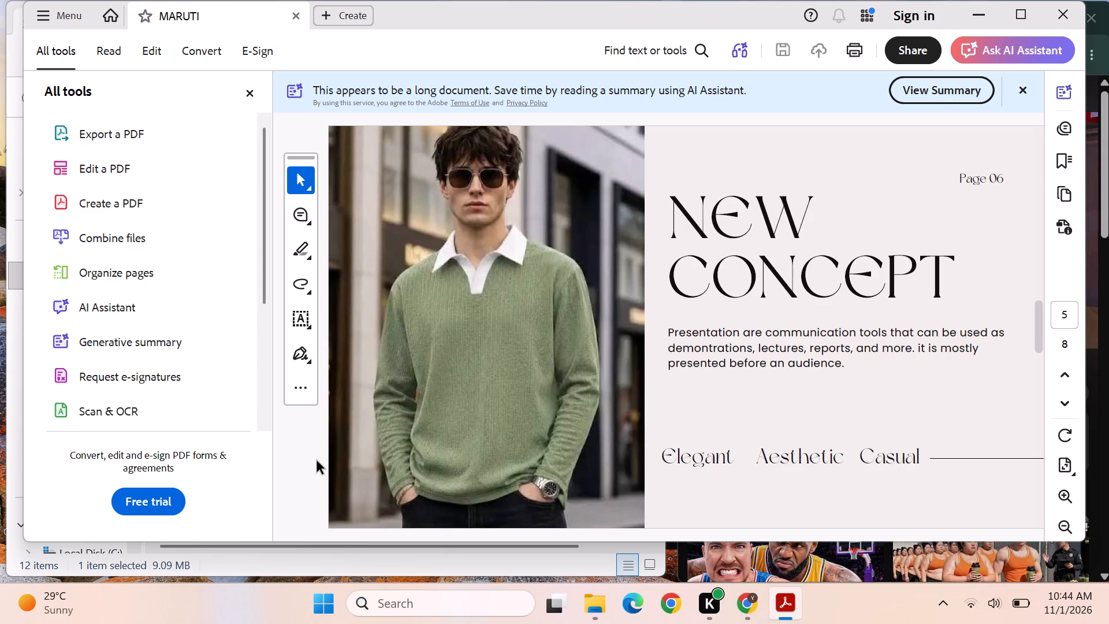
pyautogui.press('Down')
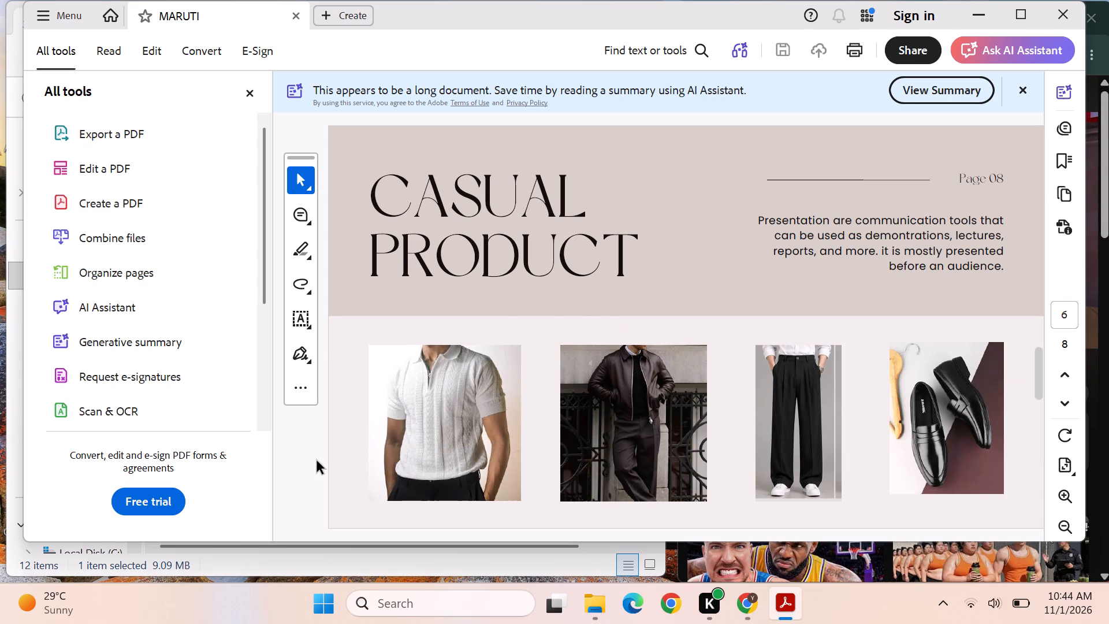
pyautogui.press('Down')
pyautogui.press('Down')
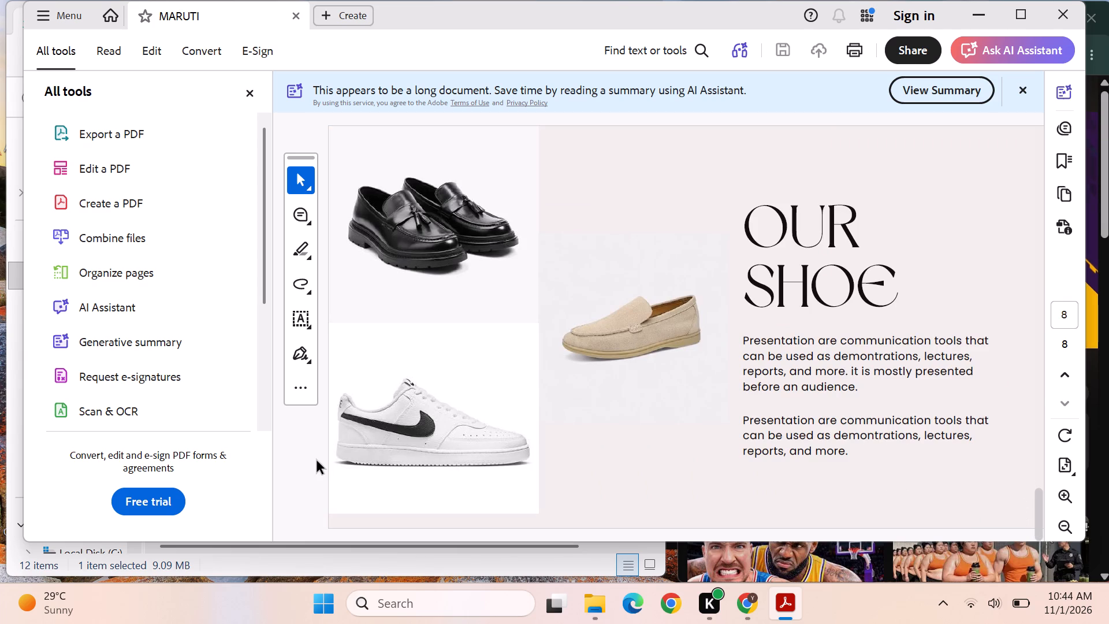
pyautogui.press('Down')
# Go back to the MARUTI cover, review the pages again through to Our Shoe, and close the PDF.
pyautogui.press('Up')
pyautogui.press('Up')
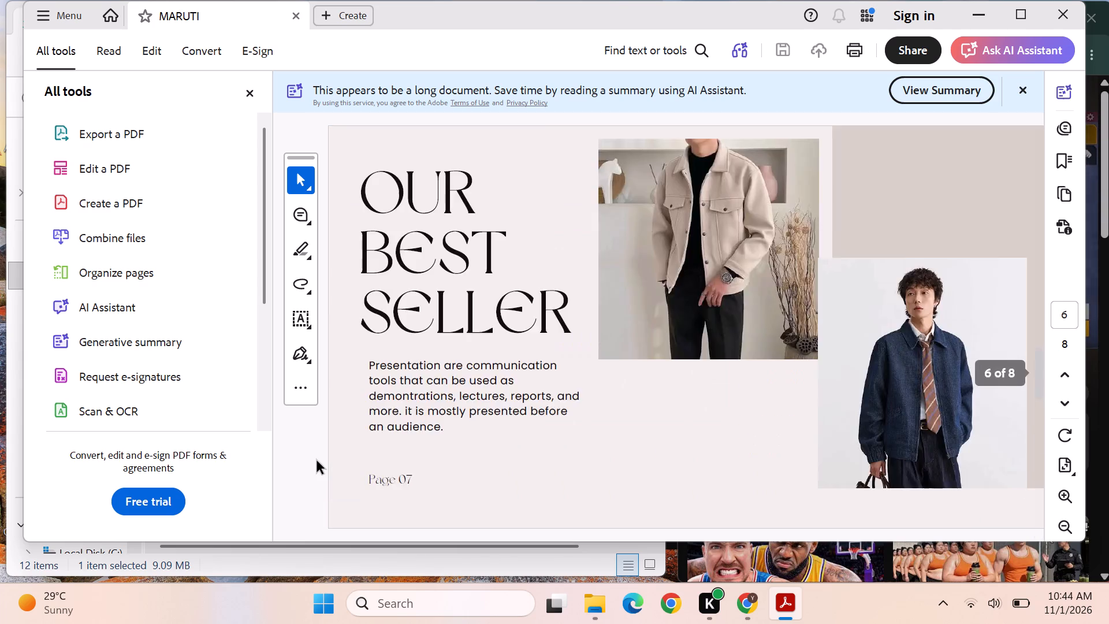
pyautogui.press('Up')
pyautogui.press('Up')
pyautogui.press('Up')
pyautogui.press('Up')
pyautogui.press('Up')
pyautogui.press('Down')
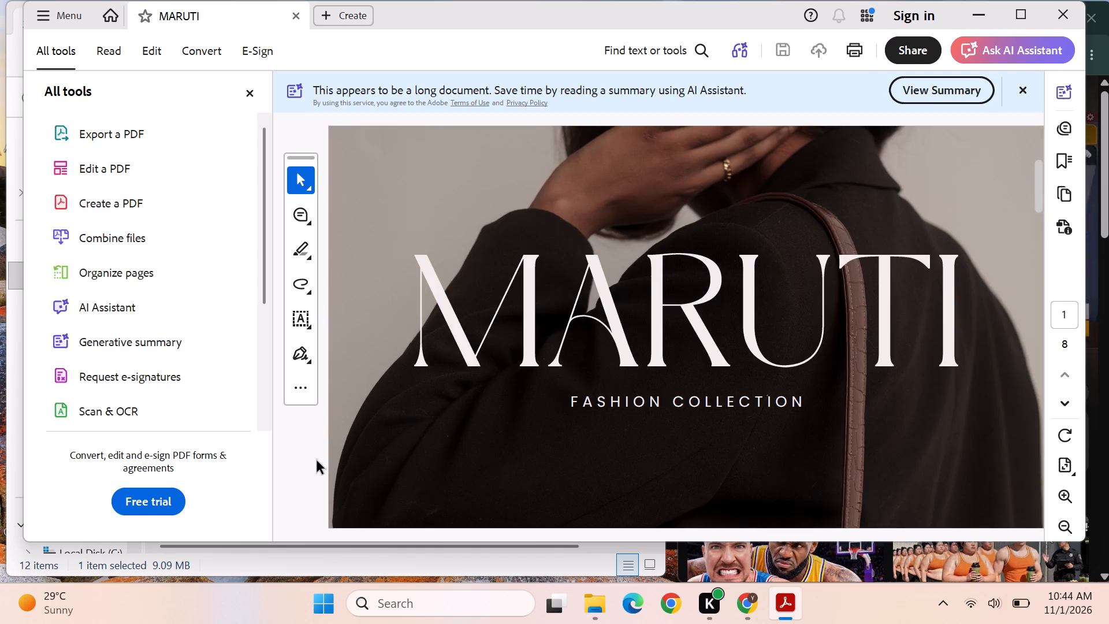
pyautogui.press('Down')
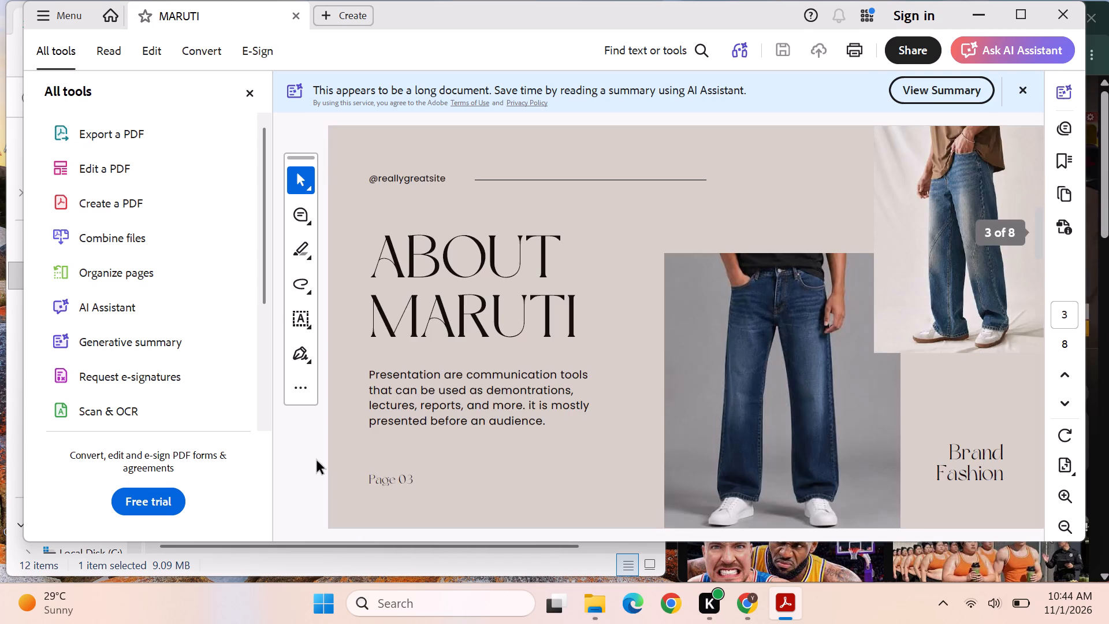
pyautogui.press('Down')
pyautogui.press('Down')
pyautogui.press('Down')
pyautogui.press('Down')
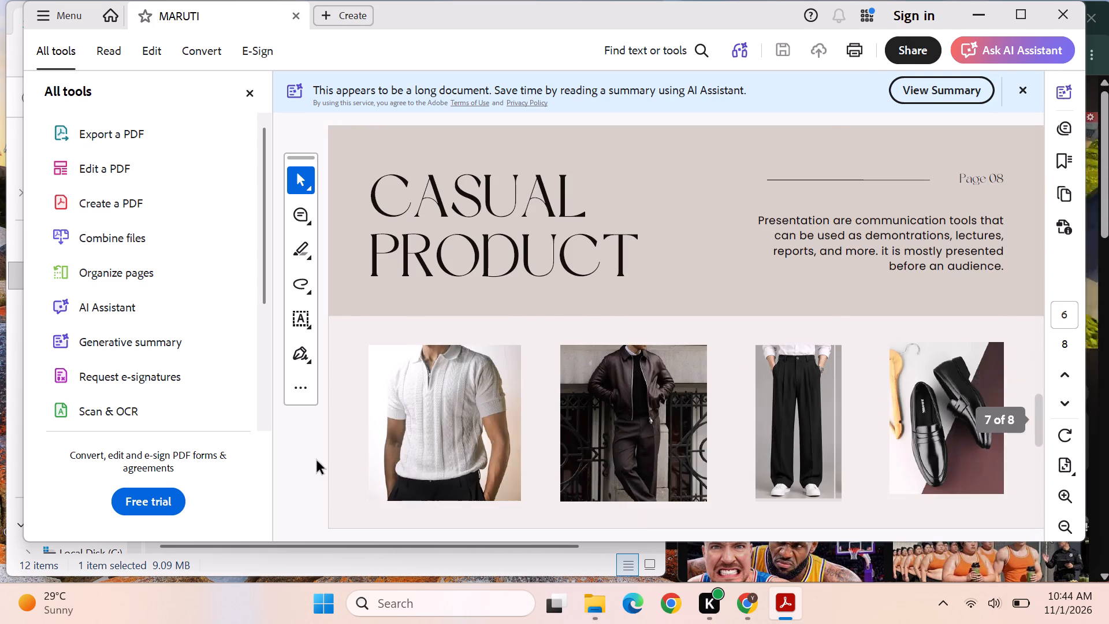
pyautogui.press('Down')
pyautogui.press('Down')
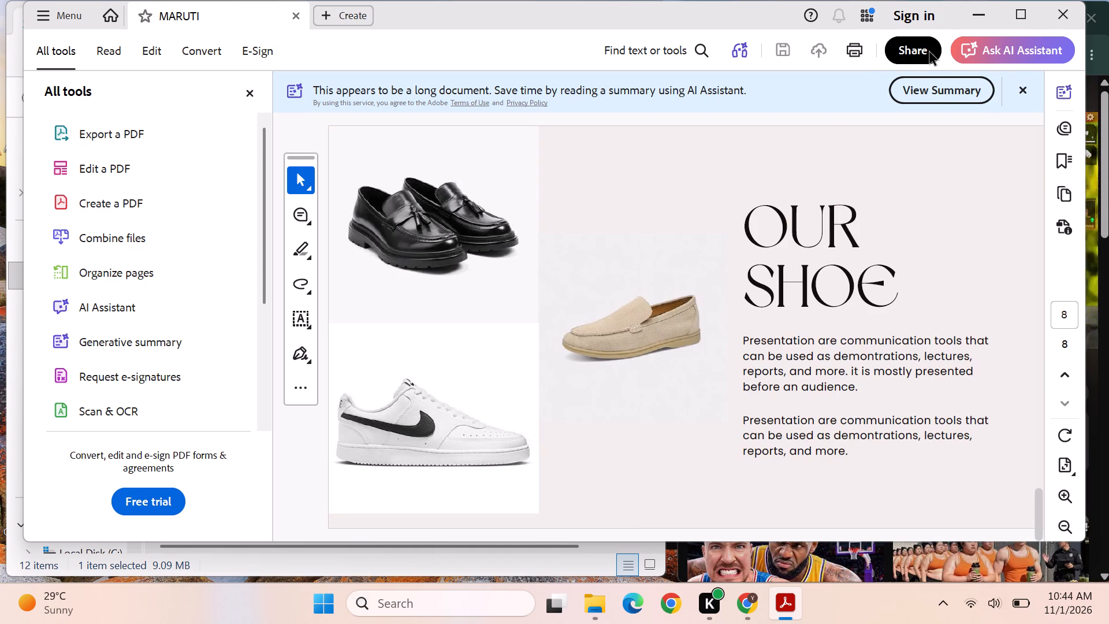
pyautogui.click(1065, 11)
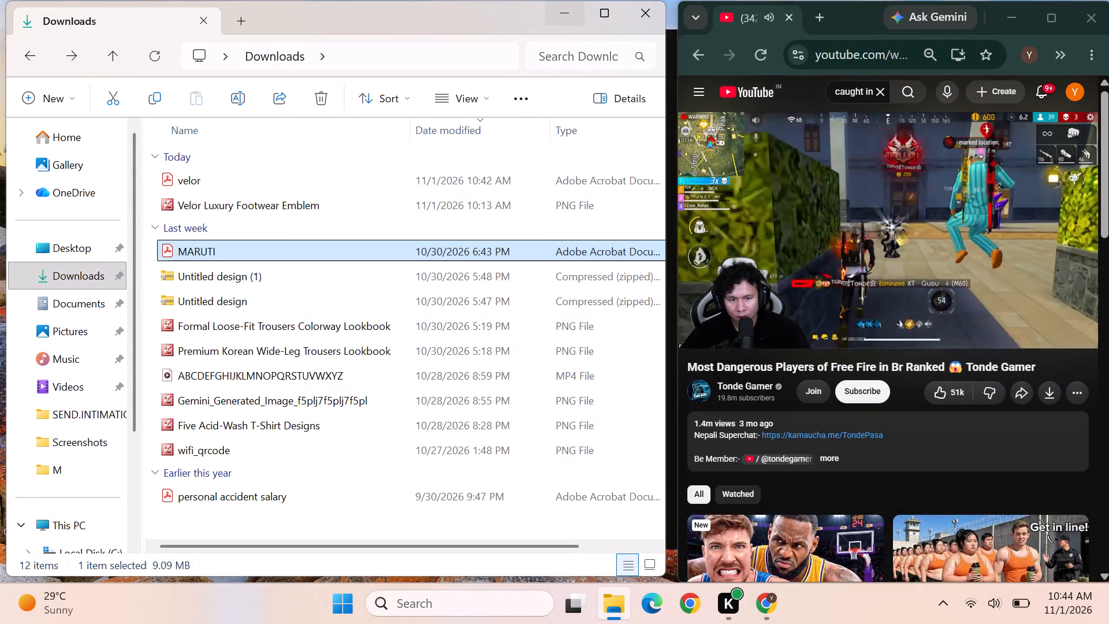
# Narrow the Downloads window to expose the desktop and create a new folder there with the default name.
pyautogui.moveTo(666, 118); pyautogui.dragTo(376, 162)
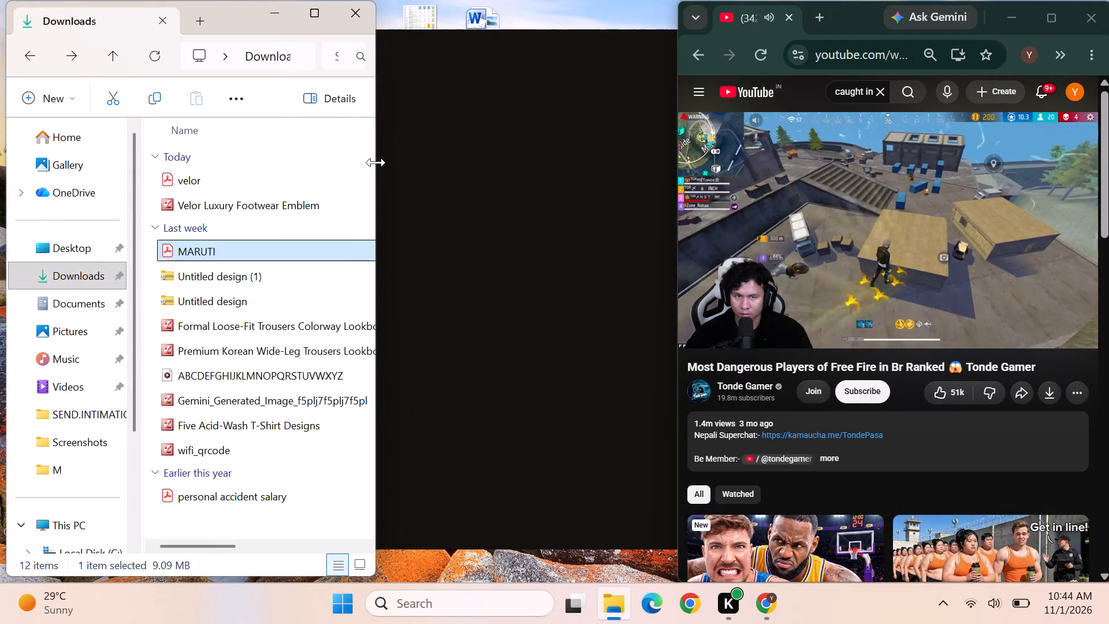
pyautogui.click(547, 20)
pyautogui.rightClick(547, 20)
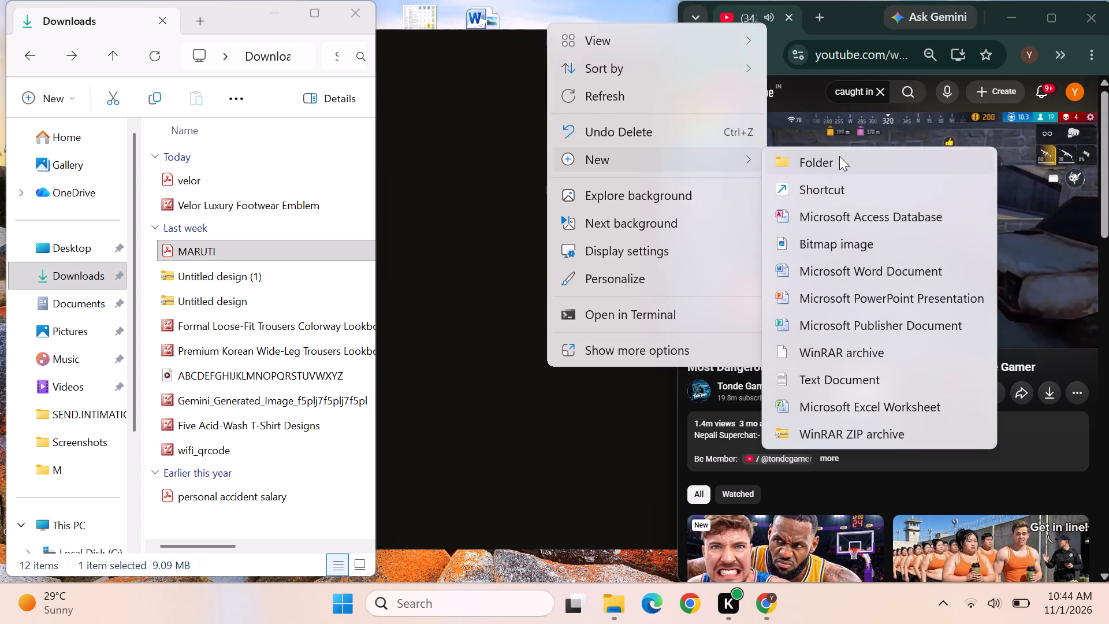
pyautogui.click(837, 161)
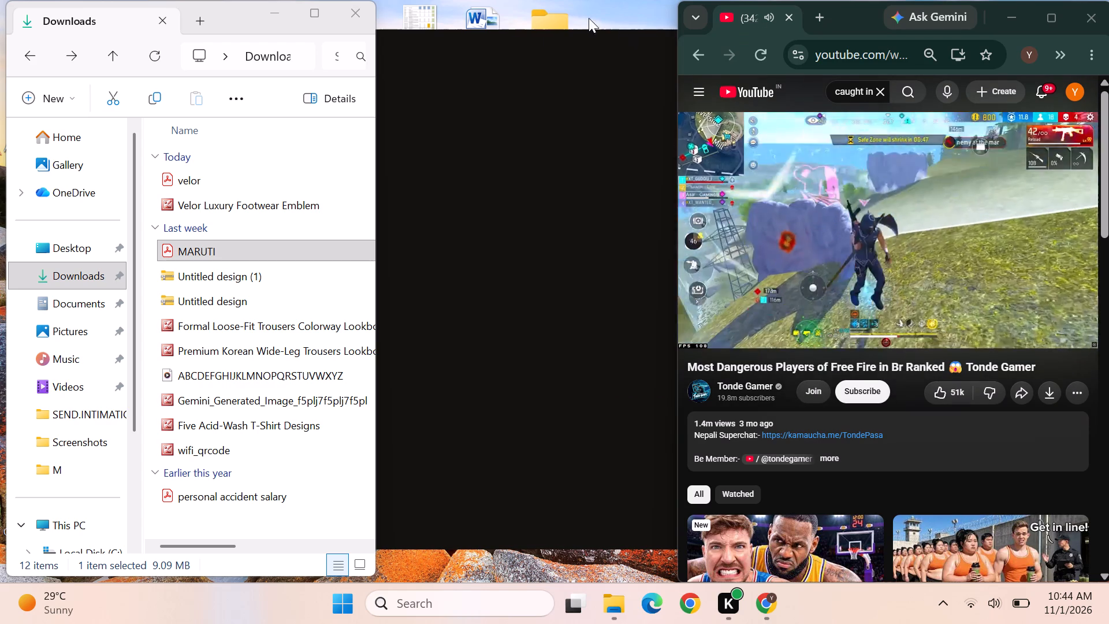
# Open the new desktop folder beside Downloads and move the MARUTI and velor PDFs into it.
pyautogui.doubleClick(553, 20)
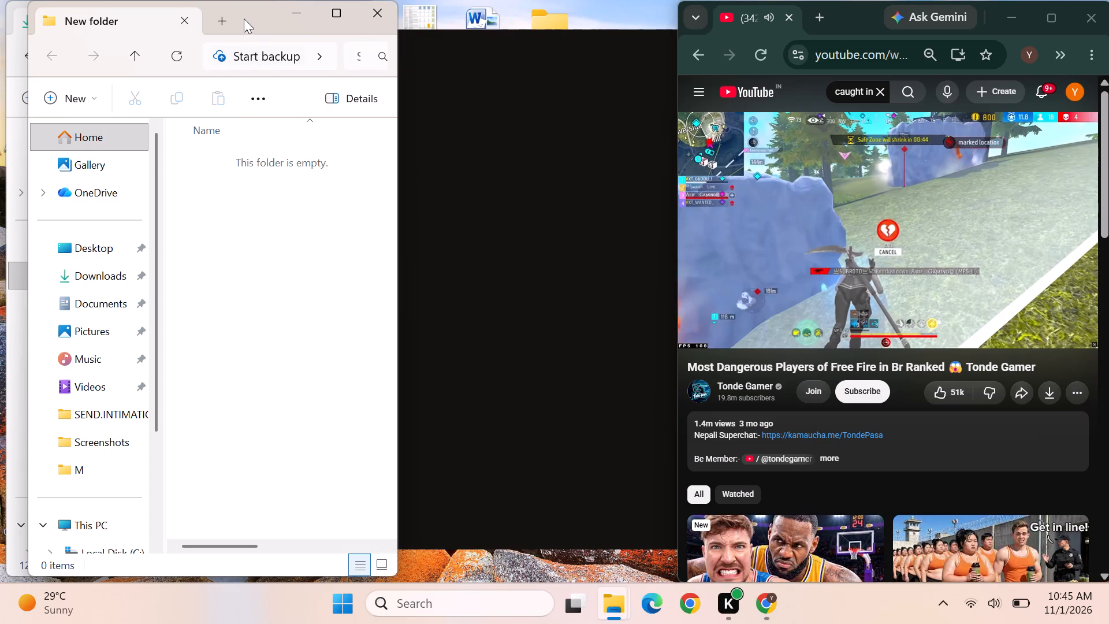
pyautogui.moveTo(250, 17); pyautogui.dragTo(603, 34)
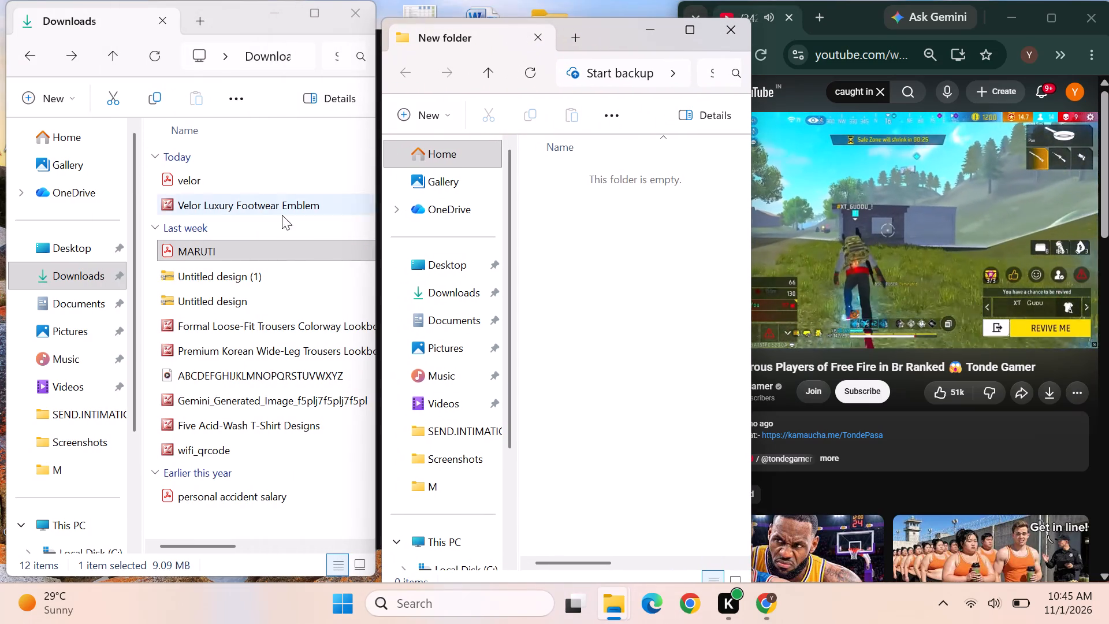
pyautogui.moveTo(229, 244); pyautogui.dragTo(586, 277)
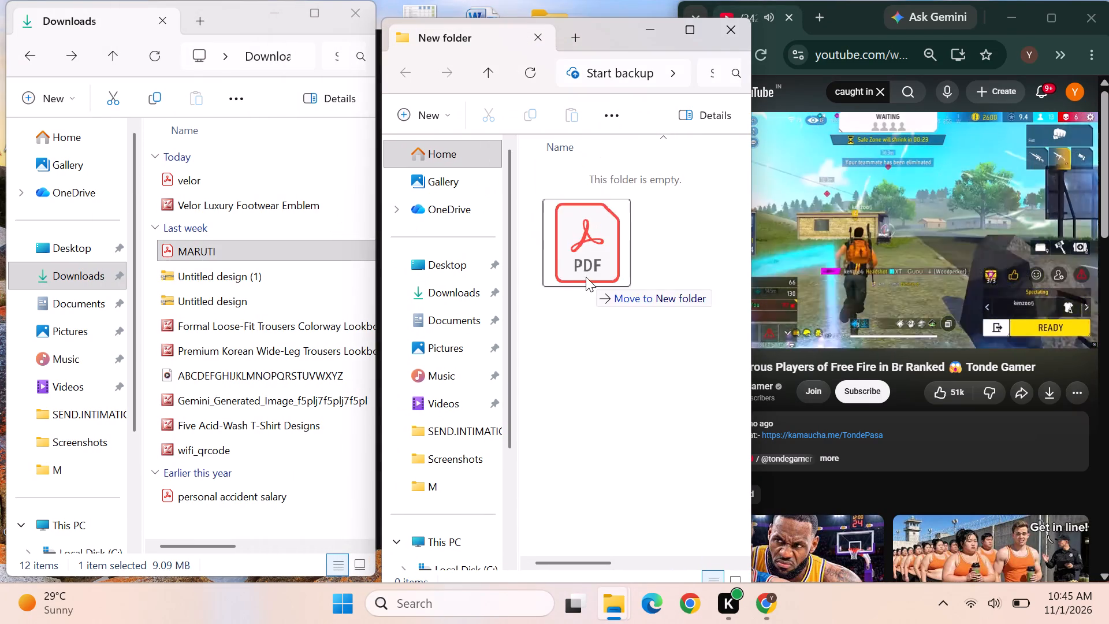
pyautogui.moveTo(272, 181); pyautogui.dragTo(262, 176)
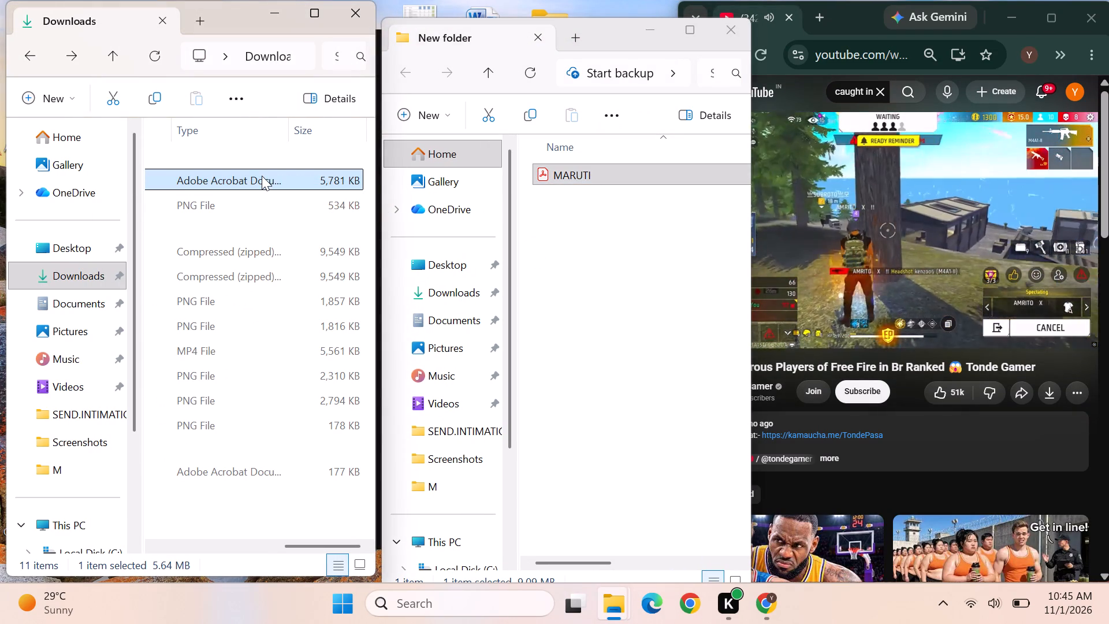
pyautogui.moveTo(262, 176); pyautogui.dragTo(590, 252)
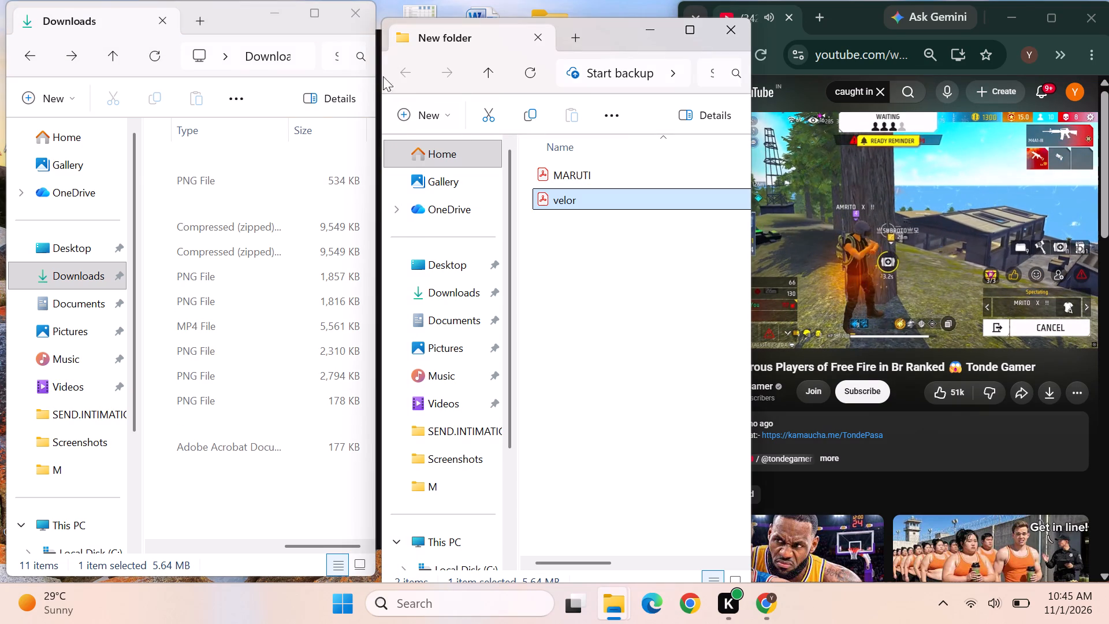
# Close the Downloads and New folder windows.
pyautogui.click(356, 16)
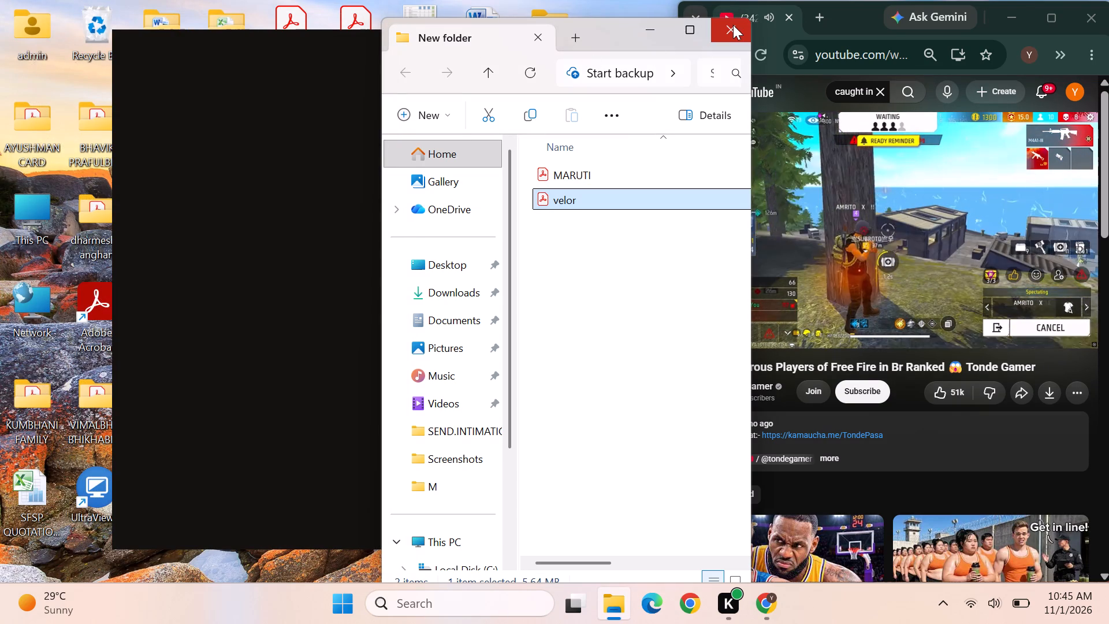
pyautogui.click(733, 25)
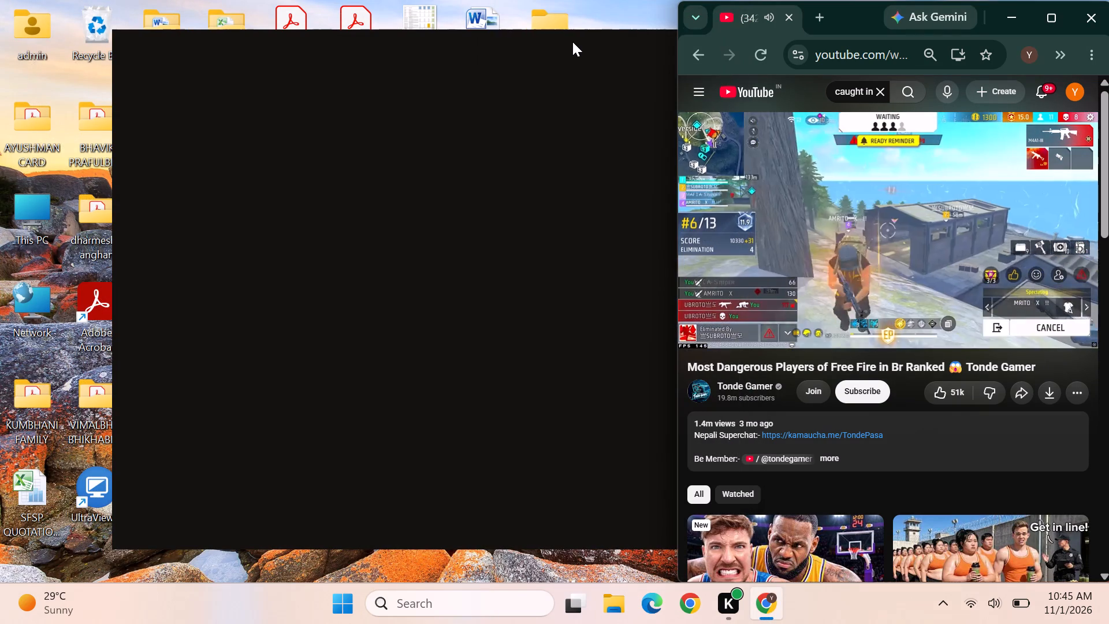